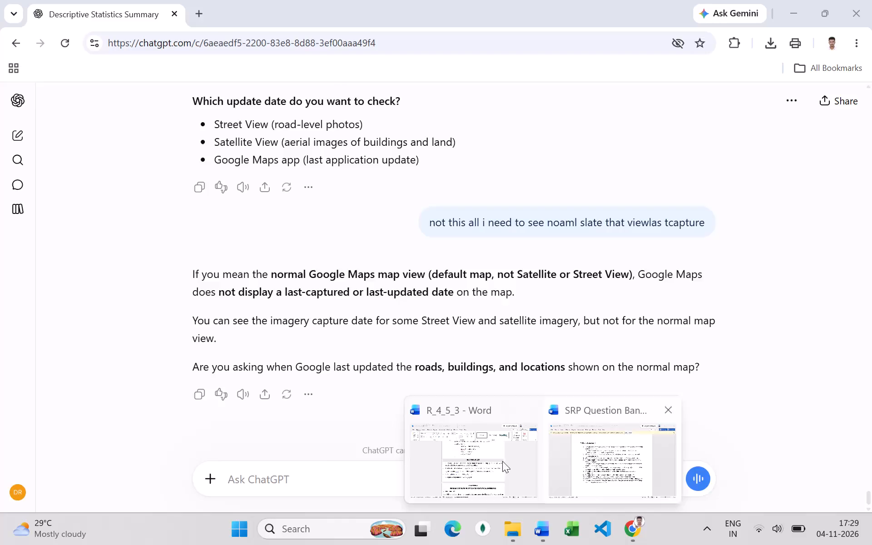
# In the R_4_5_3 Word document, centre the PROBABILITY heading under Chapter 4 and give it grey shading with a box border.
pyautogui.click(474, 461)
pyautogui.scroll(-5, 388, 409)
pyautogui.scroll(-2, 372, 370)
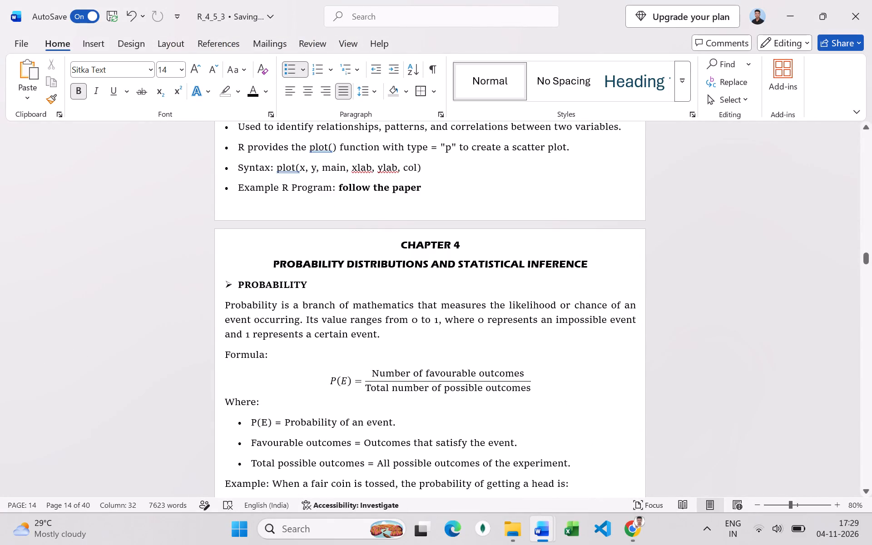
pyautogui.moveTo(322, 284); pyautogui.dragTo(239, 284)
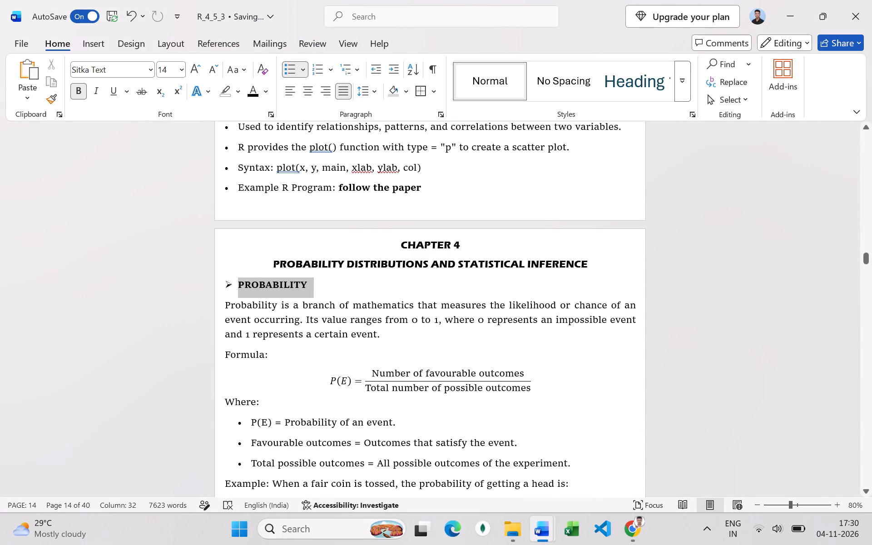
pyautogui.moveTo(239, 284); pyautogui.dragTo(238, 284)
pyautogui.click(302, 92)
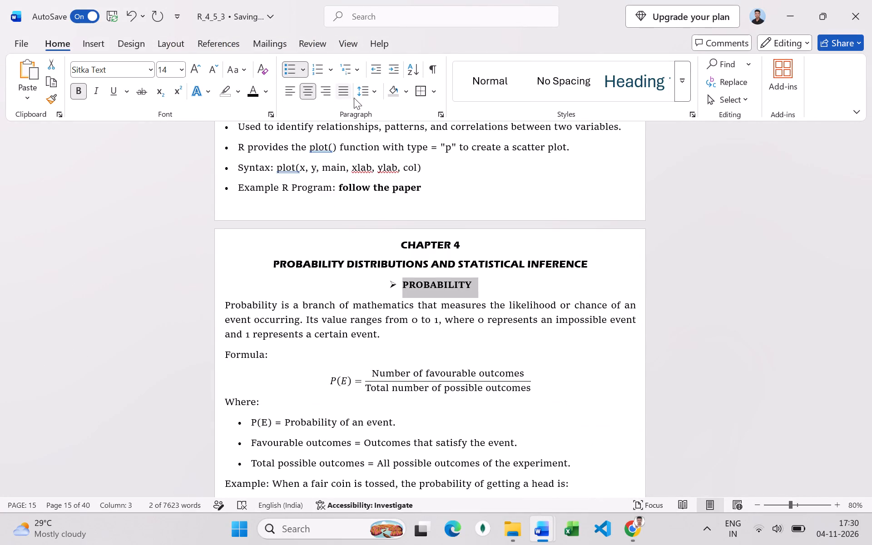
pyautogui.click(399, 84)
pyautogui.click(423, 94)
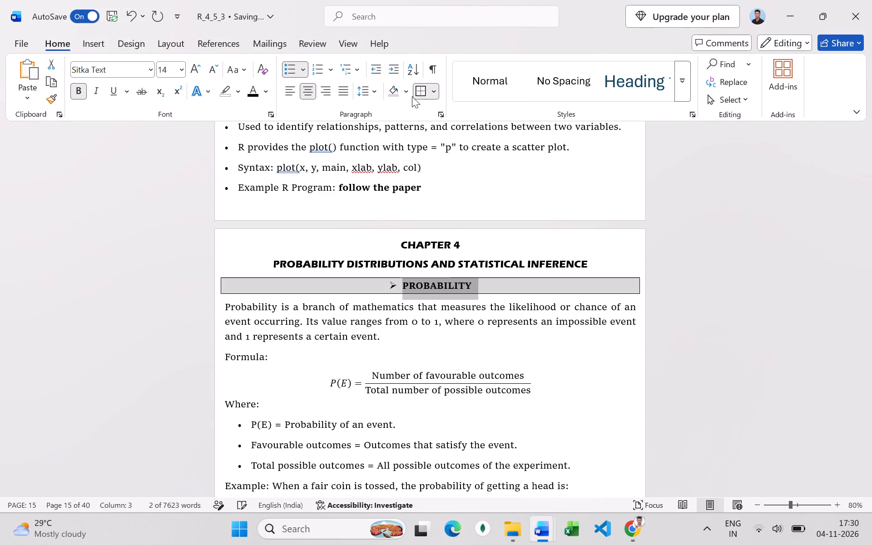
# Enlarge the PROBABILITY heading to 16 pt, remove its arrow bullet and apply black font colour.
pyautogui.click(196, 74)
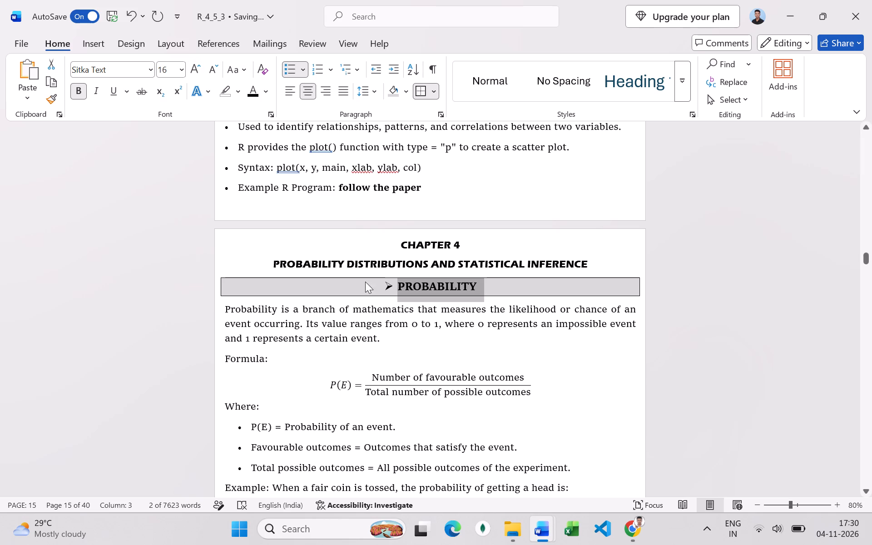
pyautogui.click(296, 70)
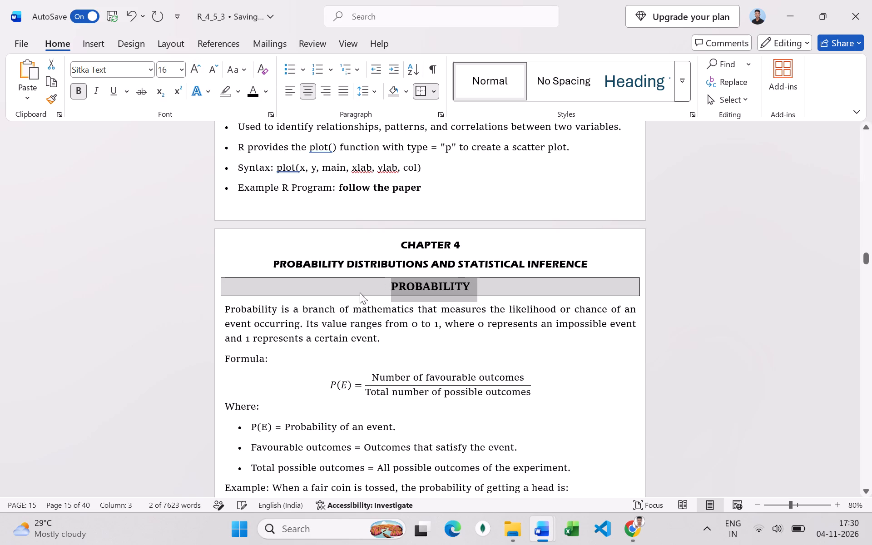
pyautogui.click(256, 88)
pyautogui.click(372, 391)
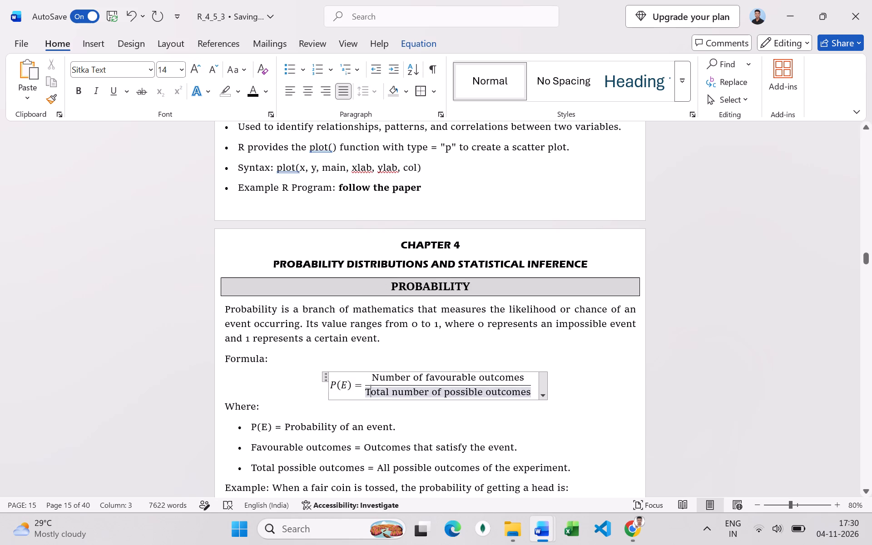
pyautogui.scroll(-4, 368, 373)
pyautogui.click(359, 381)
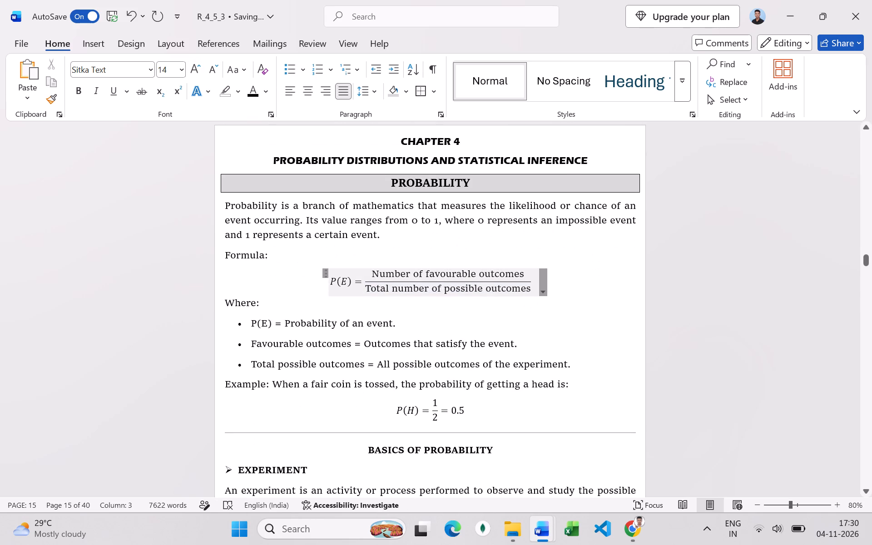
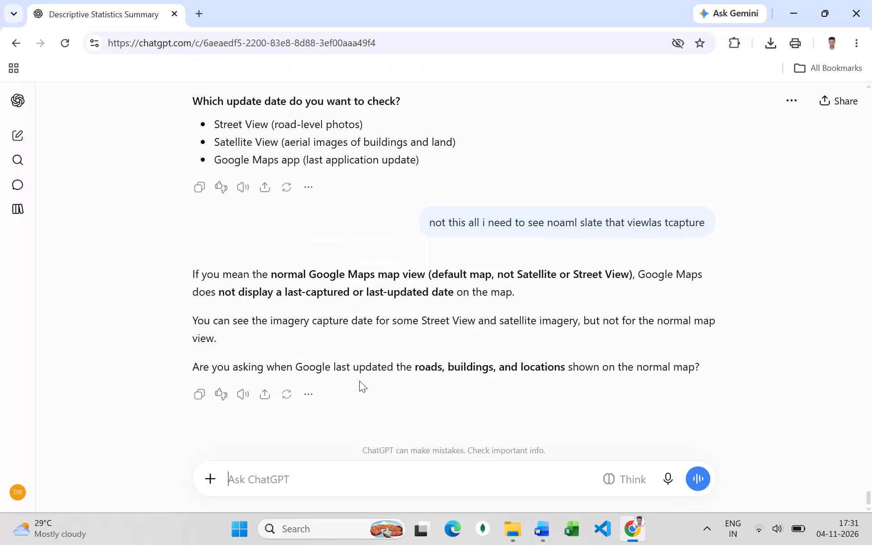
# Open YouTube in a new Chrome tab and search for "tumkur cooking channel".
pyautogui.click(195, 0)
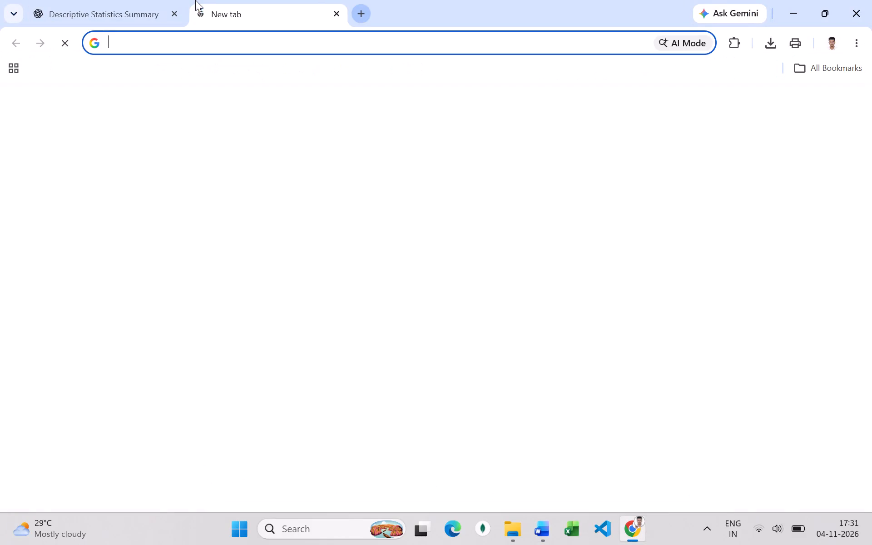
pyautogui.press('y')
pyautogui.click(223, 74)
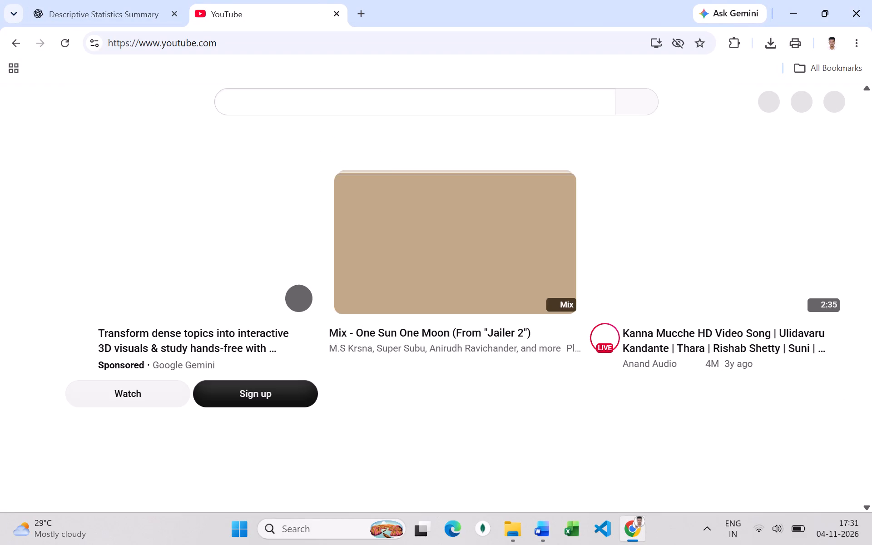
pyautogui.click(298, 94)
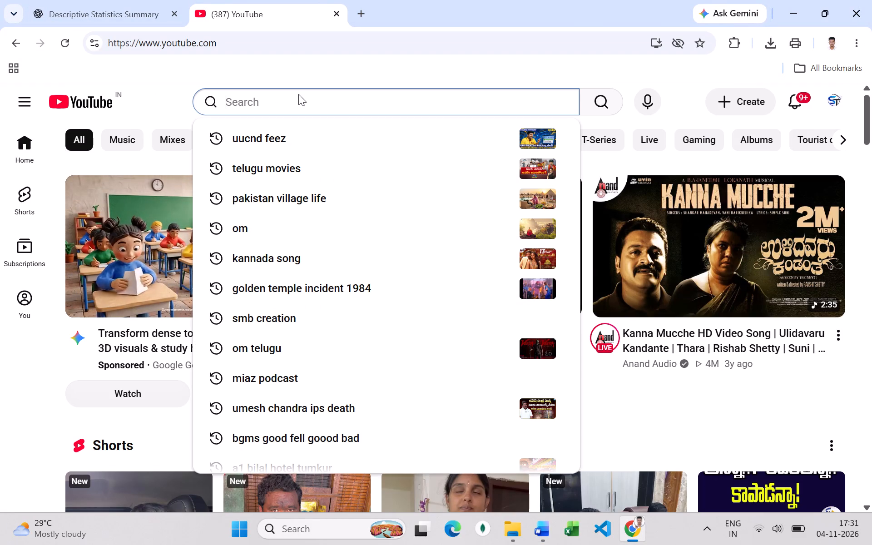
pyautogui.write('tumkur')
pyautogui.press('space')
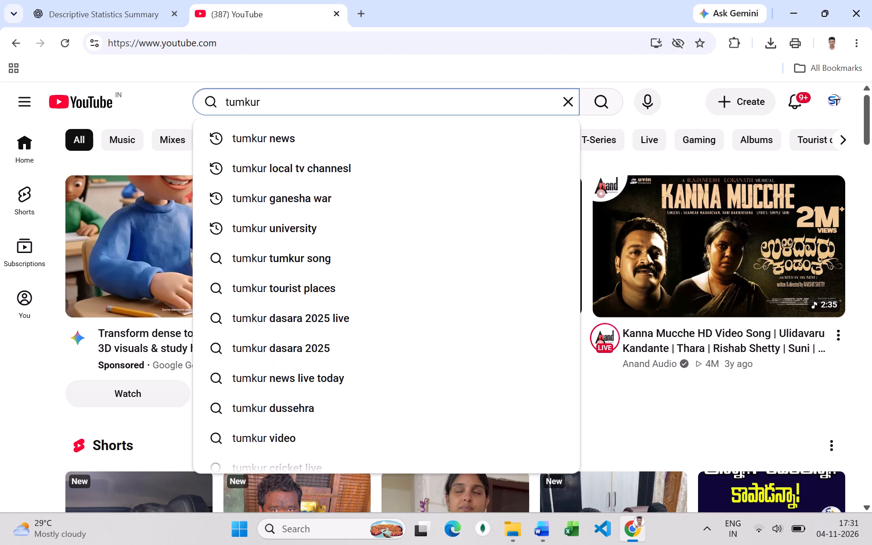
pyautogui.write('cooking chan')
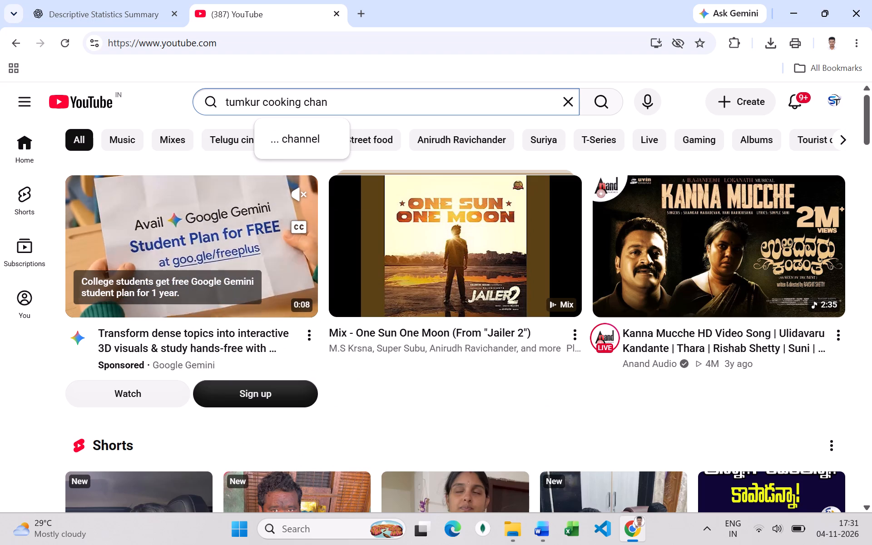
pyautogui.write('nel')
pyautogui.press('Return')
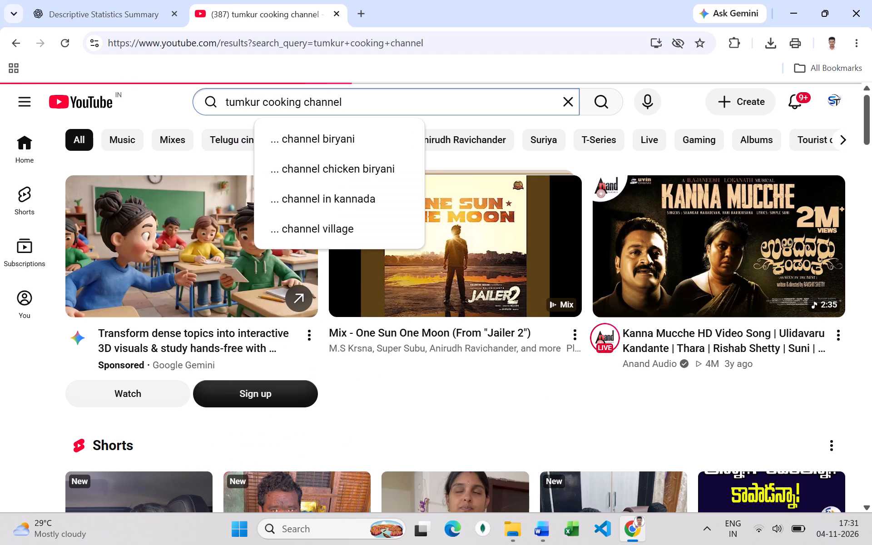
# Examine the search results for a Tumkur cooking or food channel.
pyautogui.scroll(-9, 177, 315)
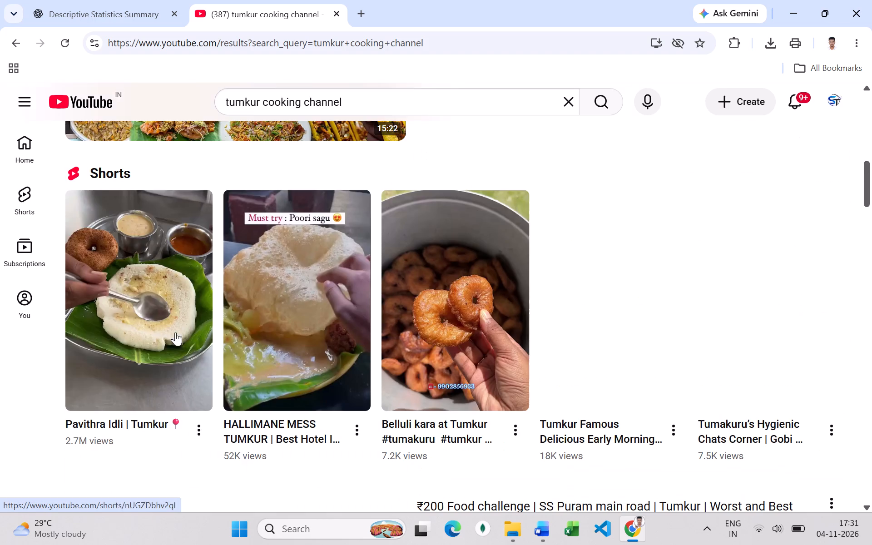
pyautogui.scroll(-8, 175, 332)
pyautogui.scroll(1, 174, 332)
pyautogui.scroll(-2, 174, 332)
pyautogui.scroll(2, 174, 332)
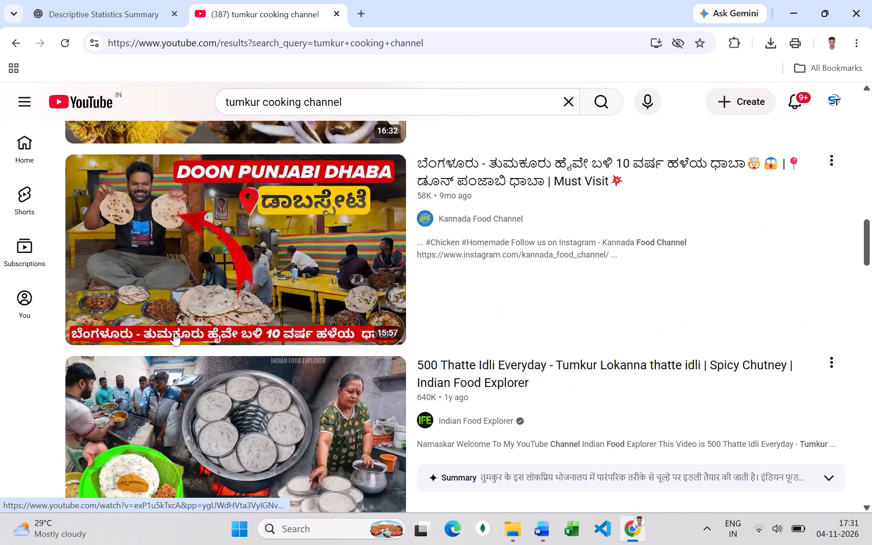
pyautogui.scroll(2, 174, 332)
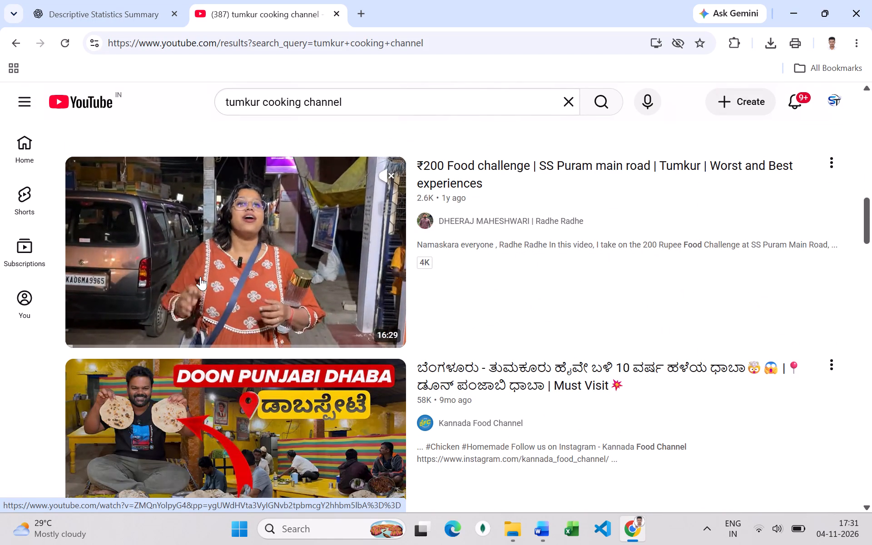
pyautogui.scroll(-19, 200, 277)
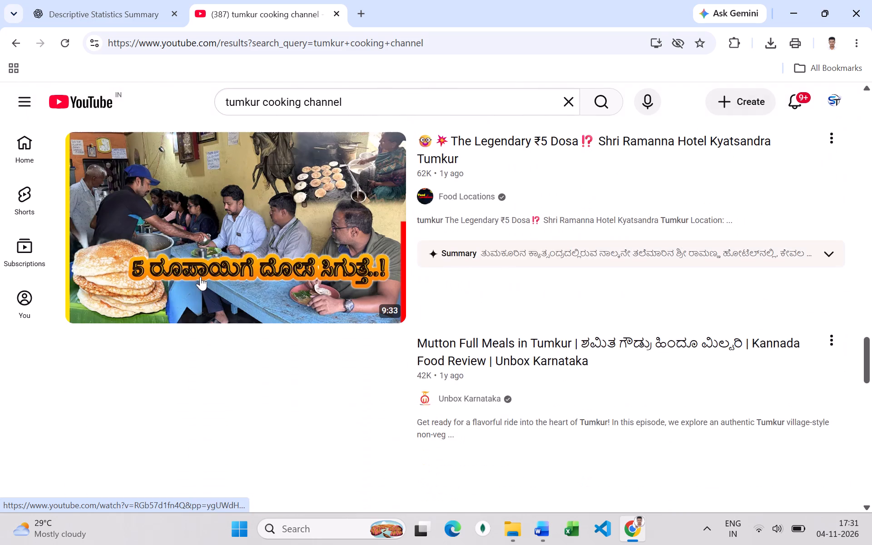
# Check the latest videos in the Subscriptions feed.
pyautogui.click(35, 251)
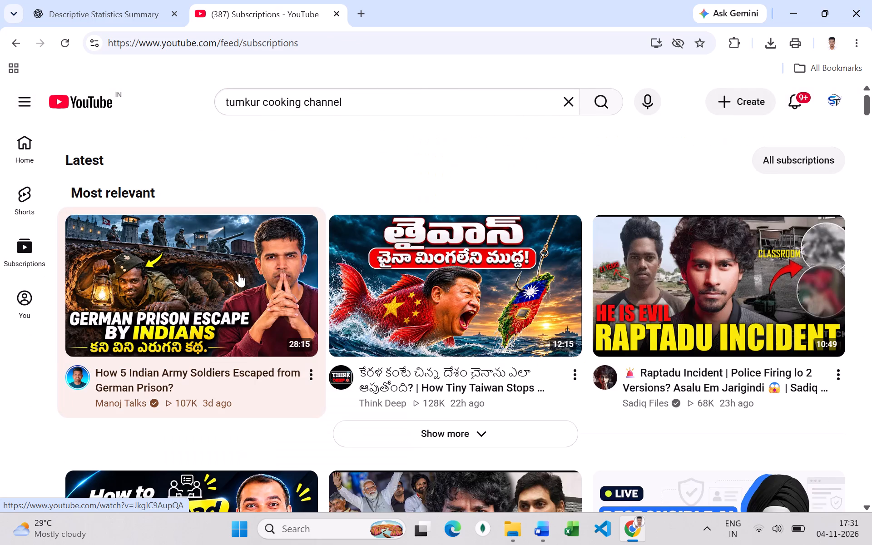
pyautogui.scroll(-4, 239, 273)
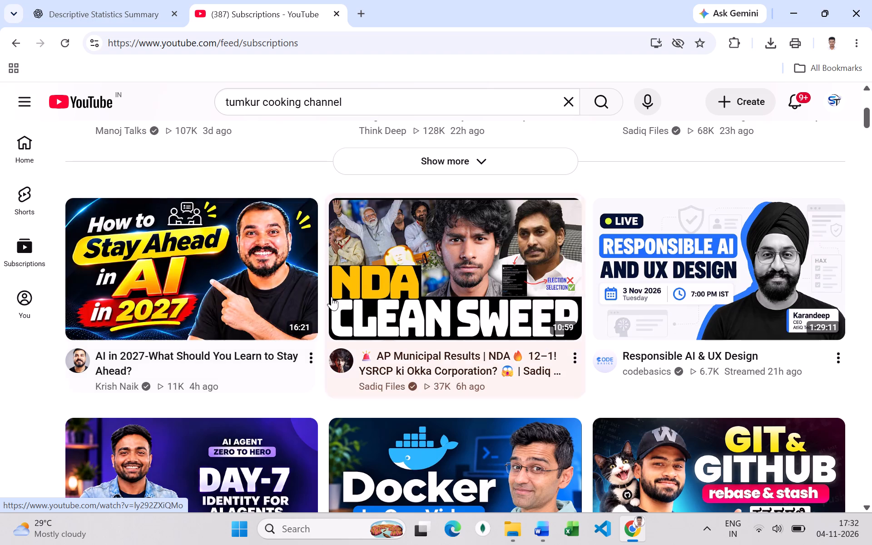
pyautogui.scroll(4, 332, 297)
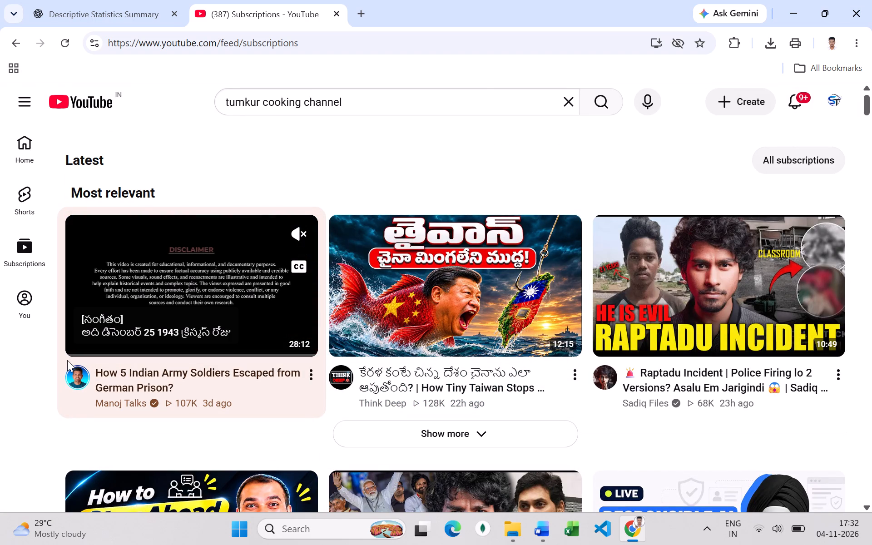
# Look through the playlists, Watch later and Liked videos sections of the You page.
pyautogui.click(34, 308)
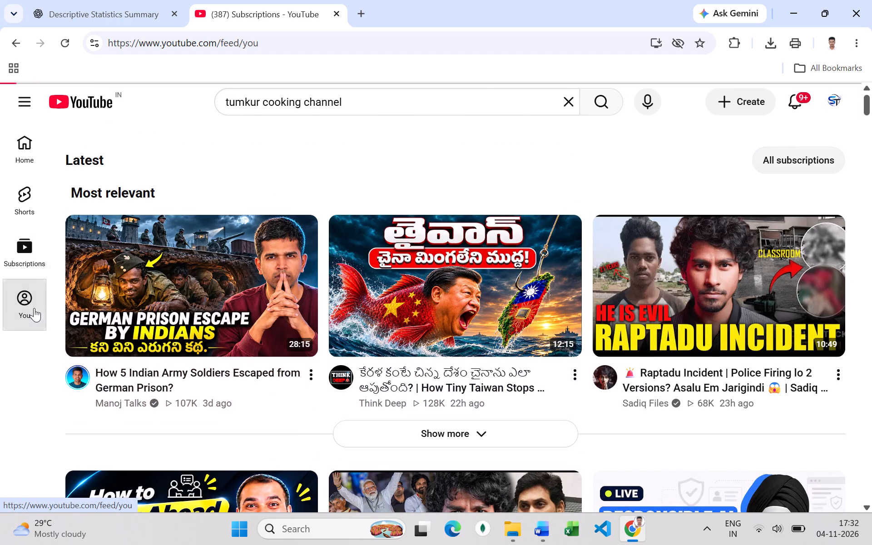
pyautogui.scroll(-5, 219, 246)
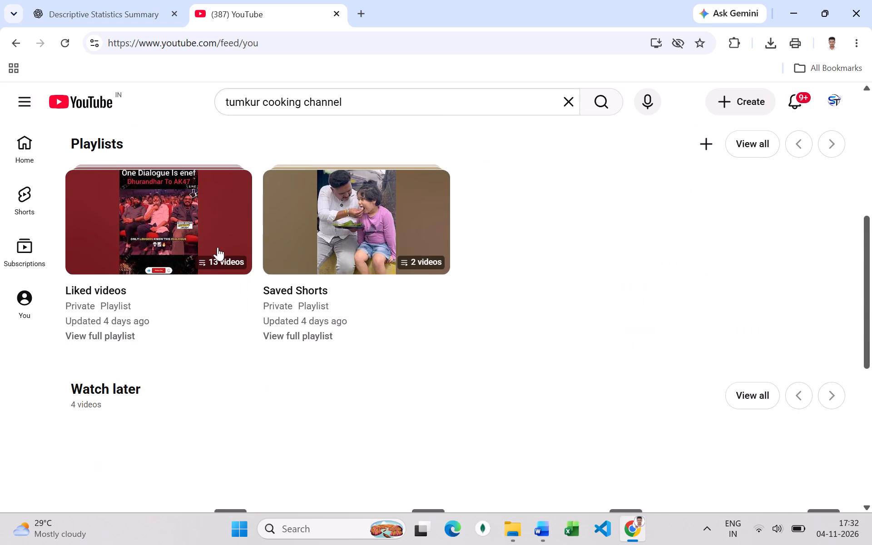
pyautogui.scroll(-10, 197, 251)
pyautogui.scroll(2, 196, 251)
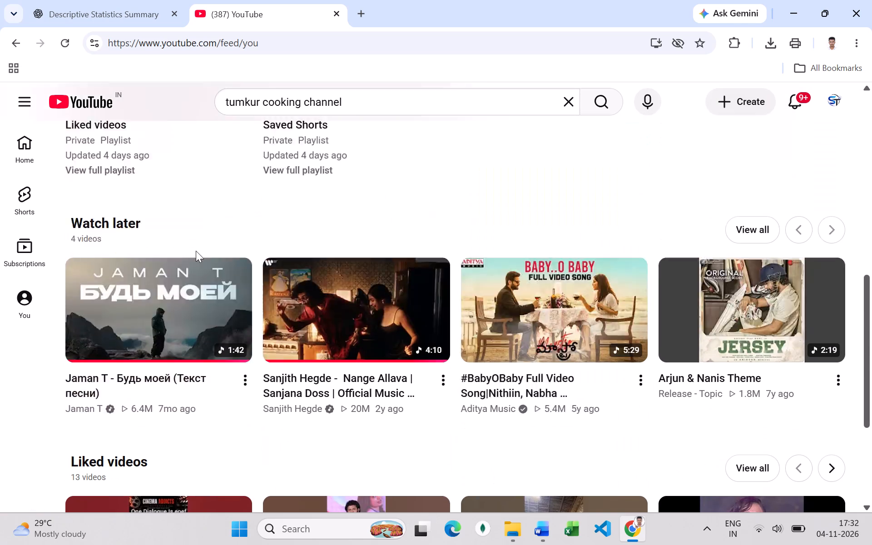
pyautogui.scroll(3, 196, 251)
pyautogui.scroll(-6, 157, 395)
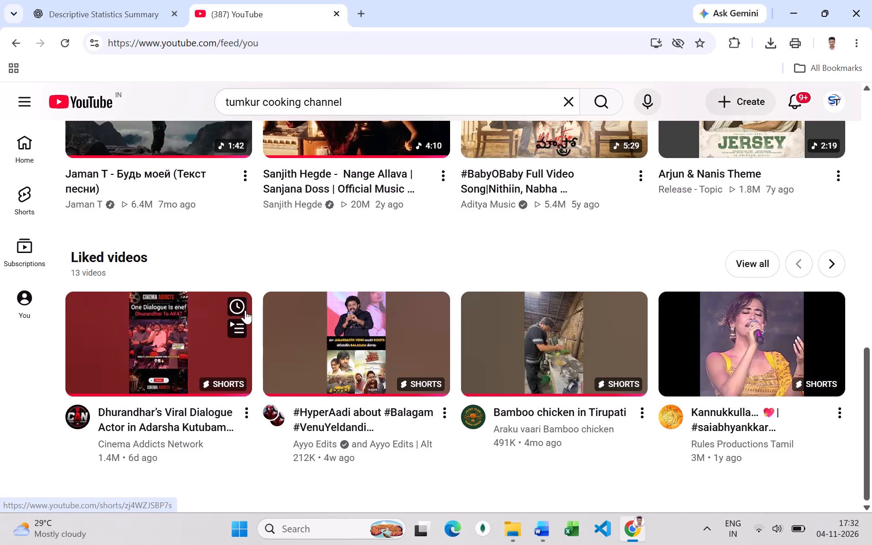
# Go through the full Liked videos playlist, viewing only Videos and then only Shorts.
pyautogui.click(768, 263)
pyautogui.scroll(-6, 332, 295)
pyautogui.scroll(1, 332, 295)
pyautogui.scroll(-3, 332, 295)
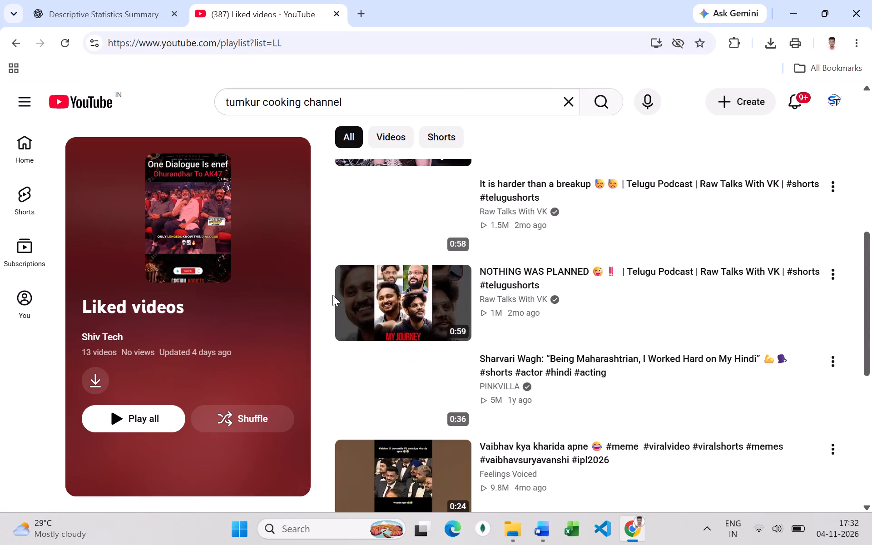
pyautogui.scroll(-6, 332, 295)
pyautogui.click(384, 136)
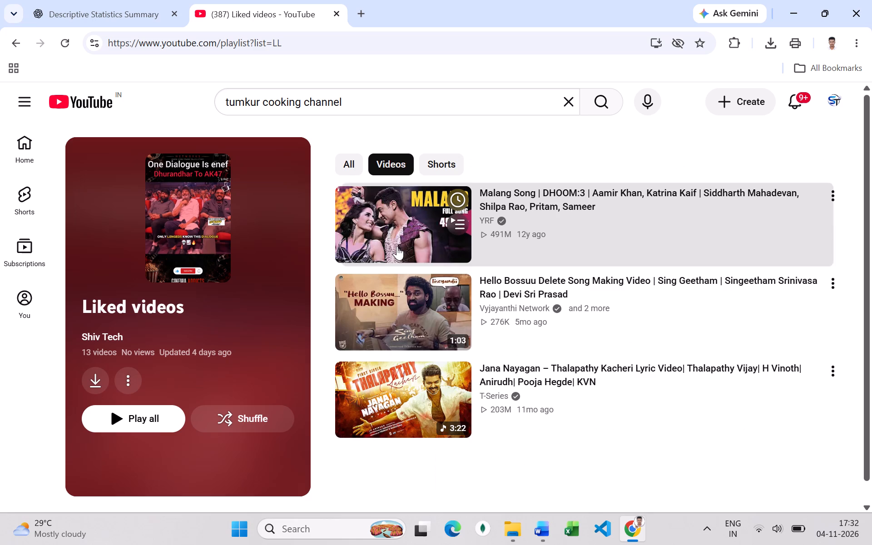
pyautogui.scroll(2, 411, 294)
pyautogui.scroll(-4, 413, 299)
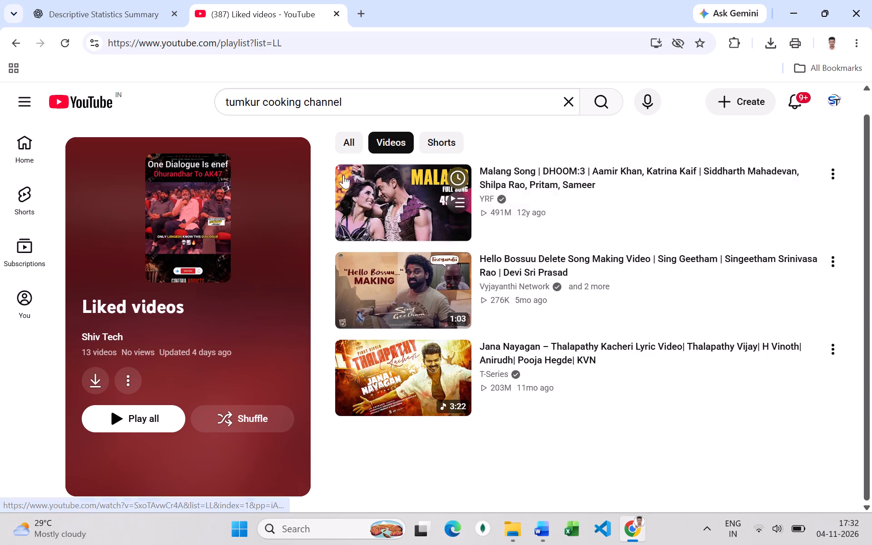
pyautogui.click(441, 140)
pyautogui.scroll(-7, 393, 301)
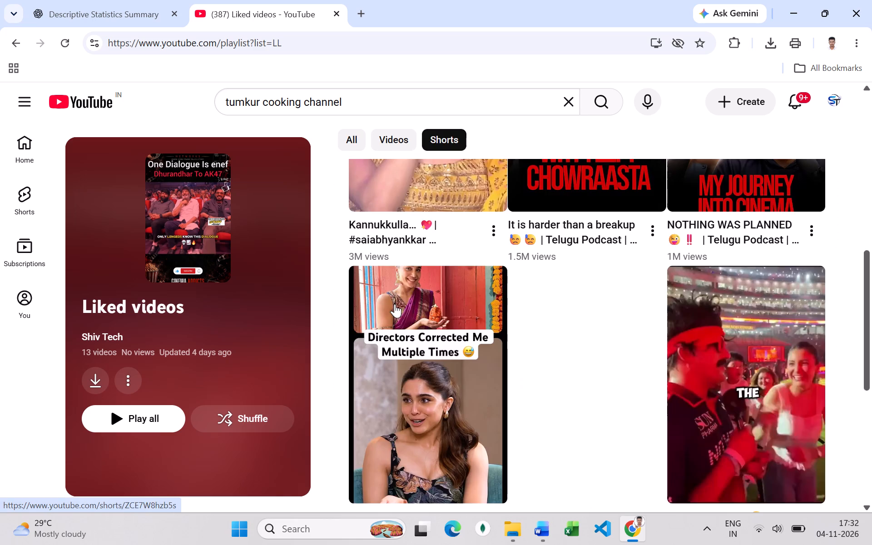
pyautogui.scroll(-12, 395, 304)
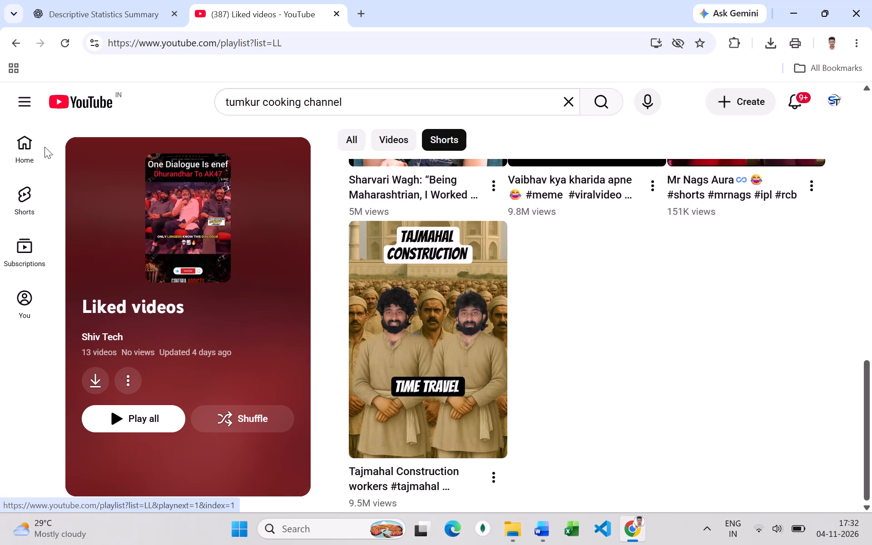
# Return to the You page and open the full watch history.
pyautogui.click(12, 49)
pyautogui.click(12, 49)
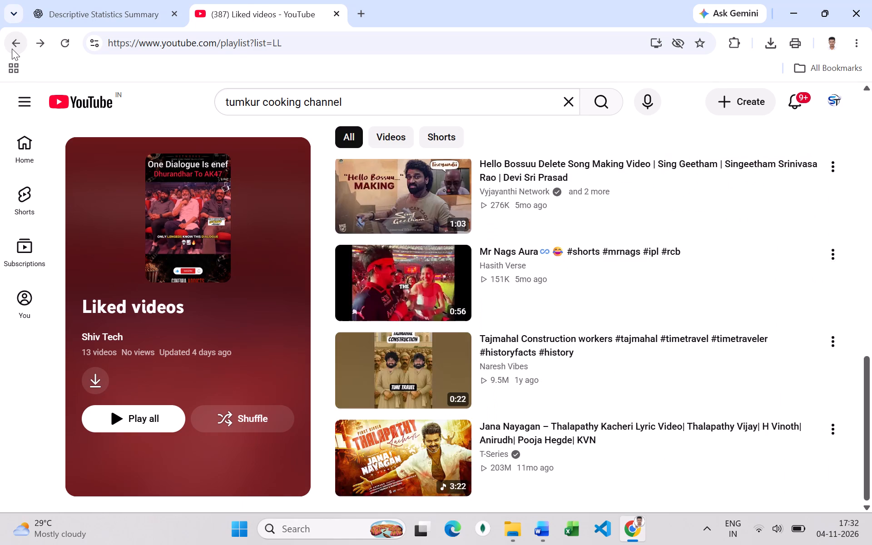
pyautogui.click(12, 49)
pyautogui.scroll(3, 232, 303)
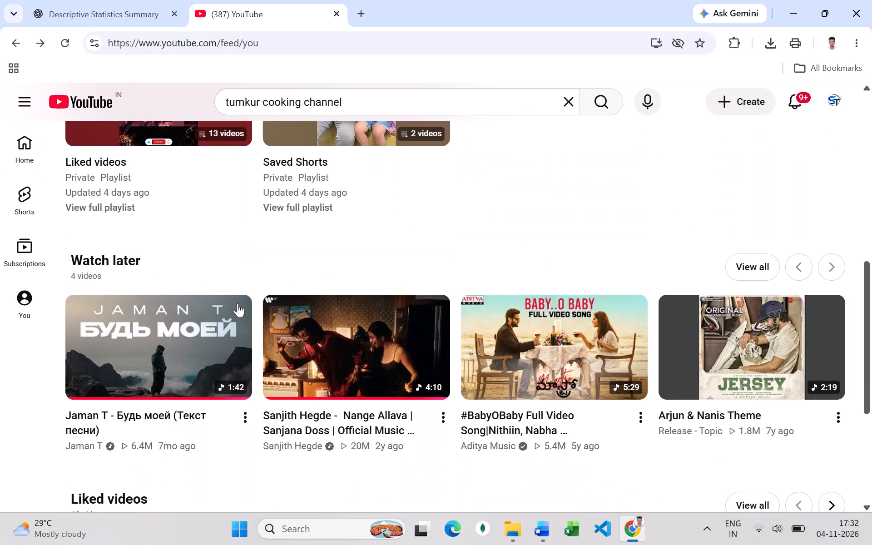
pyautogui.scroll(2, 343, 291)
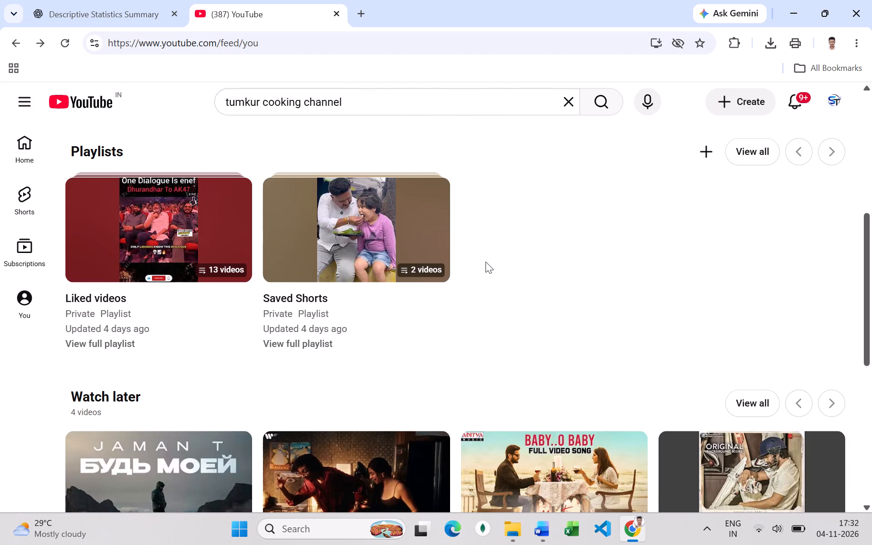
pyautogui.scroll(3, 485, 262)
pyautogui.scroll(-2, 485, 262)
pyautogui.scroll(3, 485, 262)
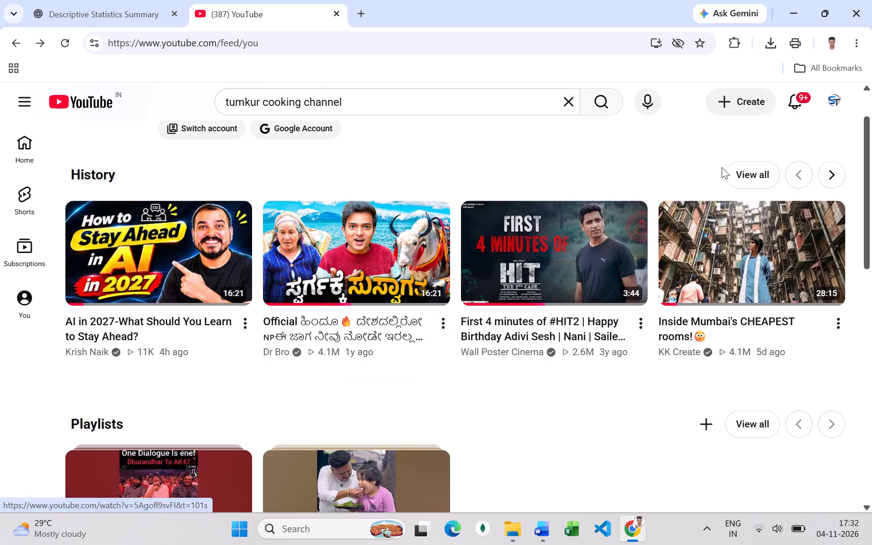
pyautogui.click(739, 170)
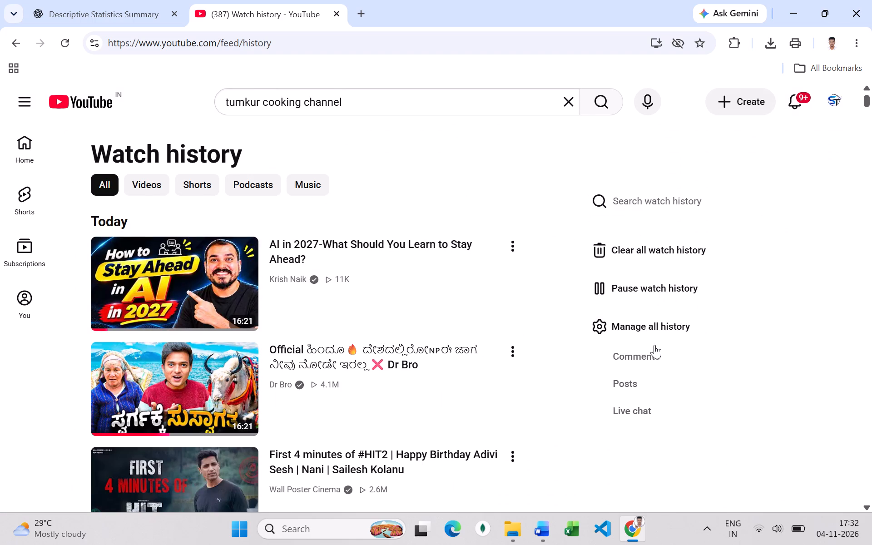
# Filter the watch history to Videos and look through the entries from today back to the older ones.
pyautogui.click(156, 183)
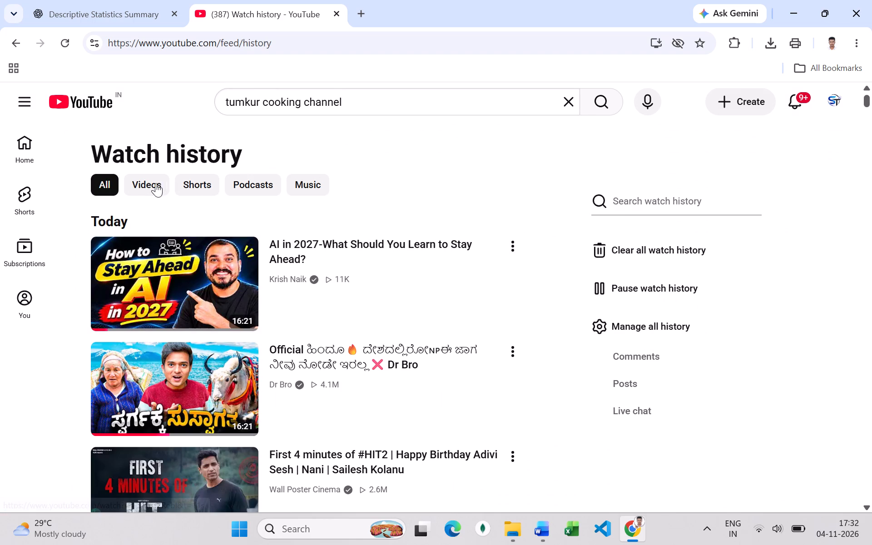
pyautogui.scroll(-6, 282, 269)
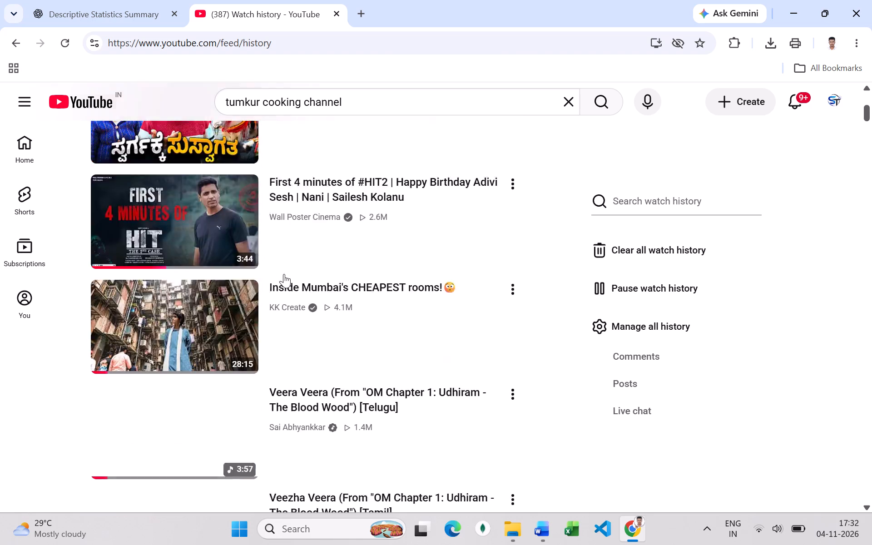
pyautogui.scroll(-14, 284, 274)
pyautogui.scroll(-9, 284, 274)
pyautogui.scroll(2, 284, 274)
pyautogui.scroll(-4, 284, 274)
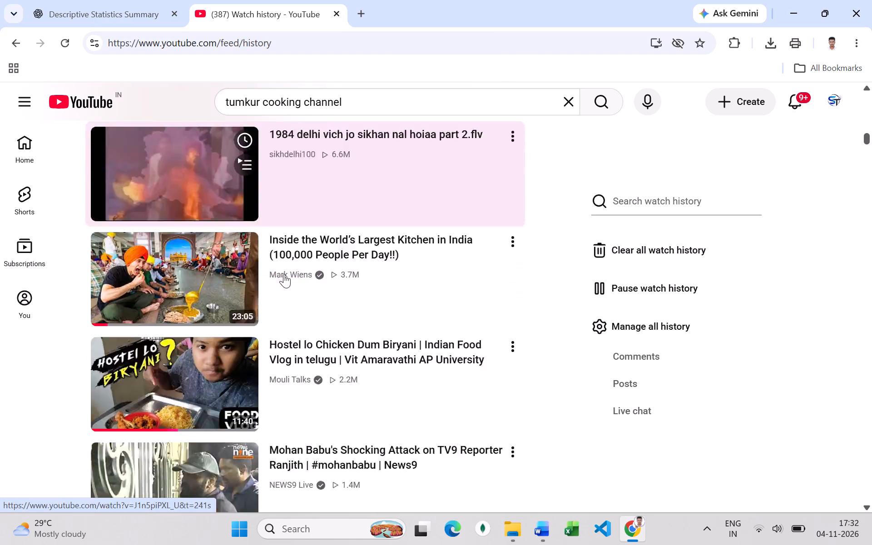
pyautogui.scroll(-11, 284, 274)
pyautogui.scroll(3, 284, 274)
pyautogui.scroll(-6, 284, 274)
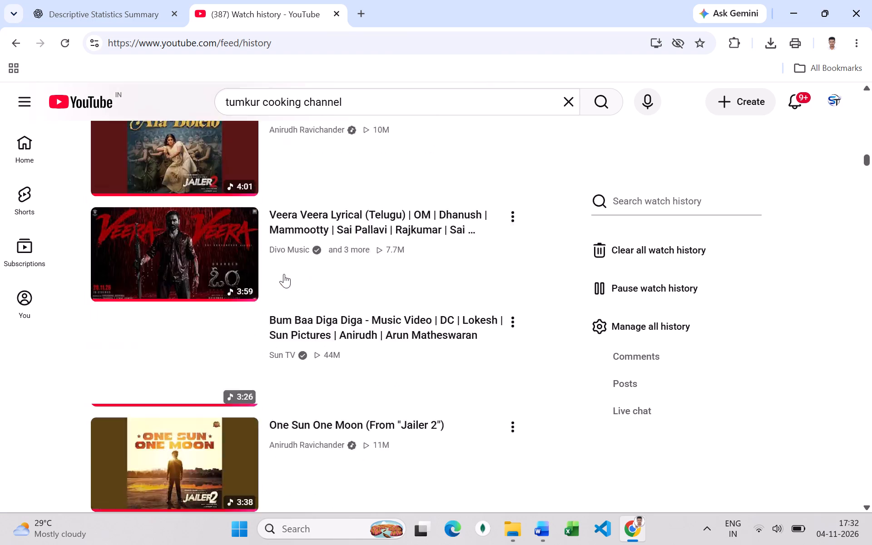
pyautogui.scroll(-15, 284, 274)
pyautogui.scroll(3, 301, 288)
pyautogui.scroll(-2, 301, 288)
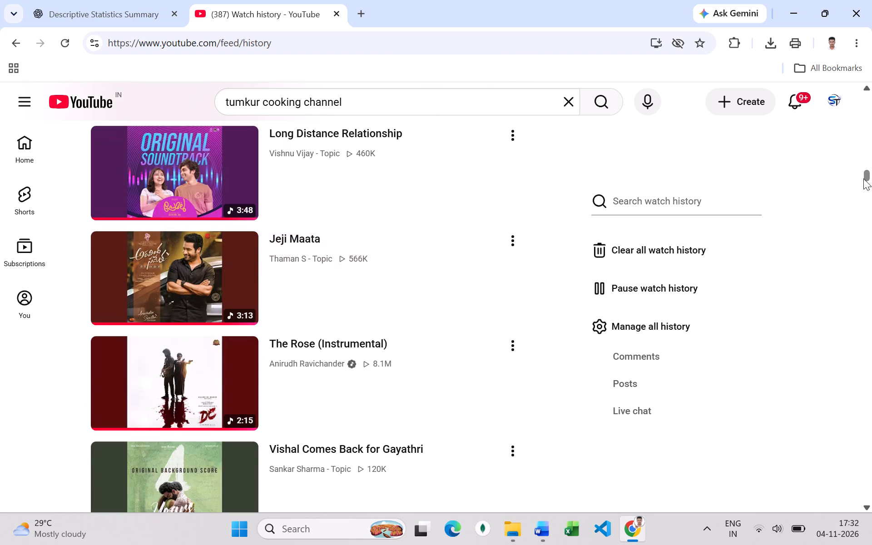
pyautogui.moveTo(863, 178); pyautogui.dragTo(866, 282)
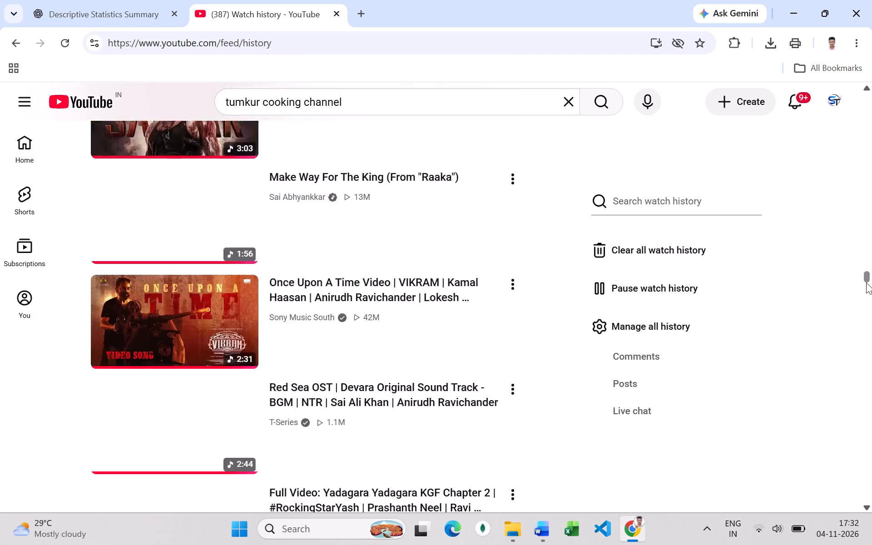
pyautogui.moveTo(866, 282); pyautogui.dragTo(871, 382)
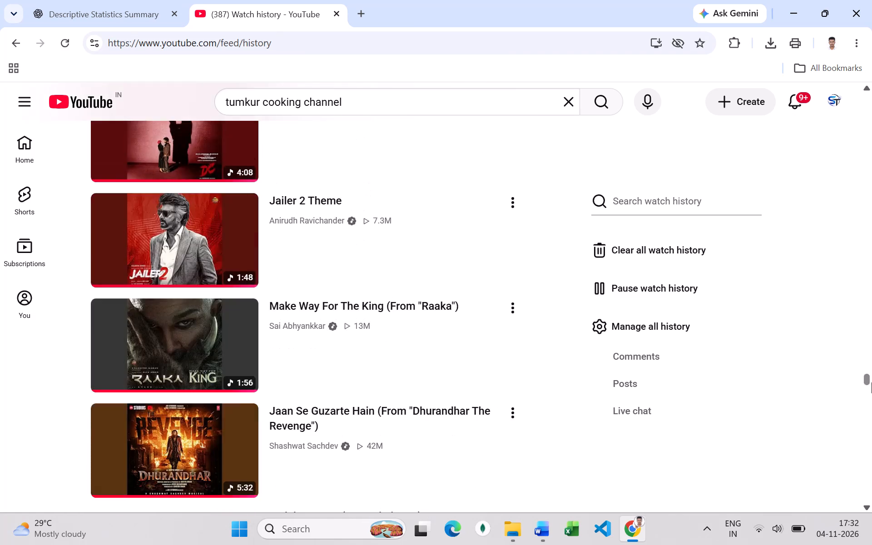
pyautogui.moveTo(871, 382); pyautogui.dragTo(871, 439)
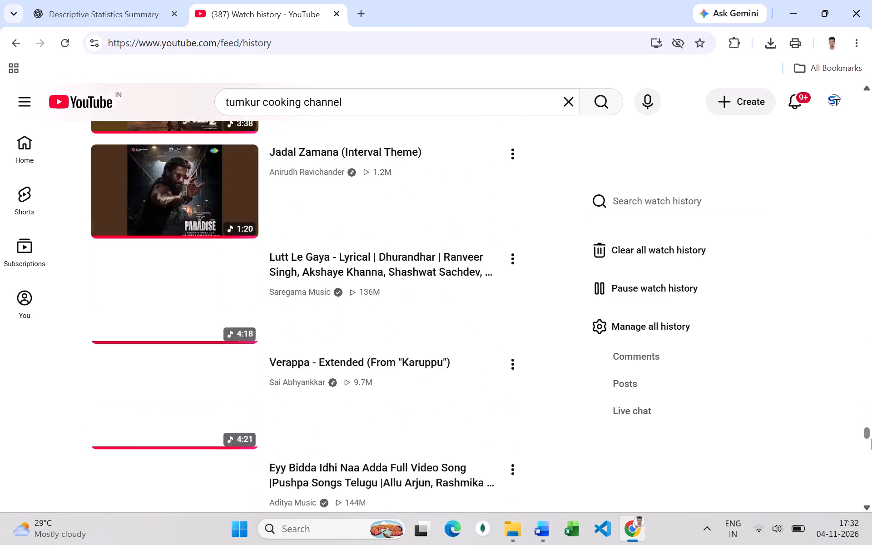
pyautogui.moveTo(871, 439); pyautogui.dragTo(871, 544)
# Look through the watch history entries from Oct 25 back to Oct 22, rechecking the food and recipe videos.
pyautogui.scroll(-4, 0, 381)
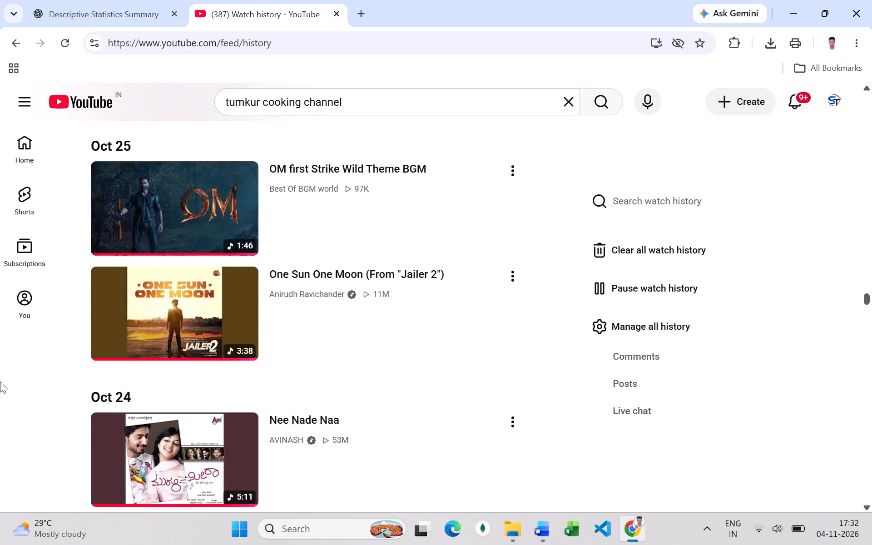
pyautogui.scroll(-18, 0, 381)
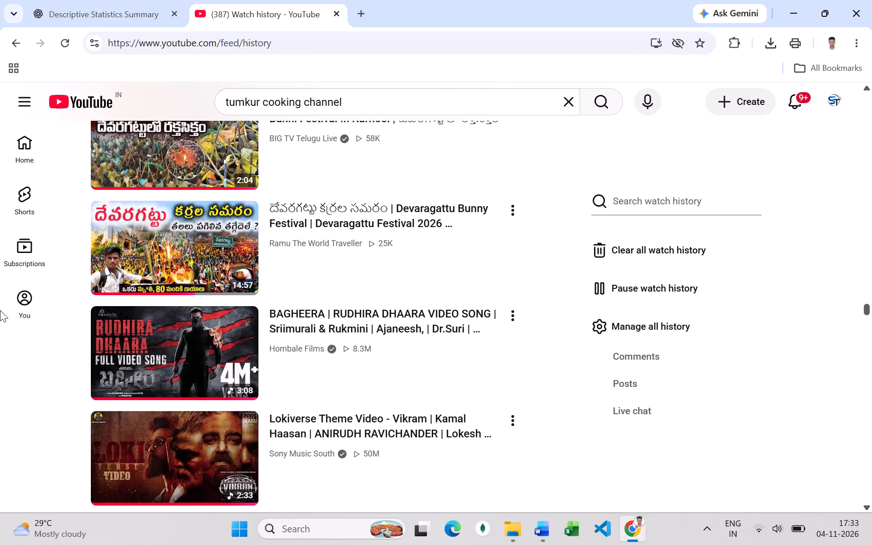
pyautogui.scroll(-20, 0, 285)
pyautogui.scroll(-14, 0, 285)
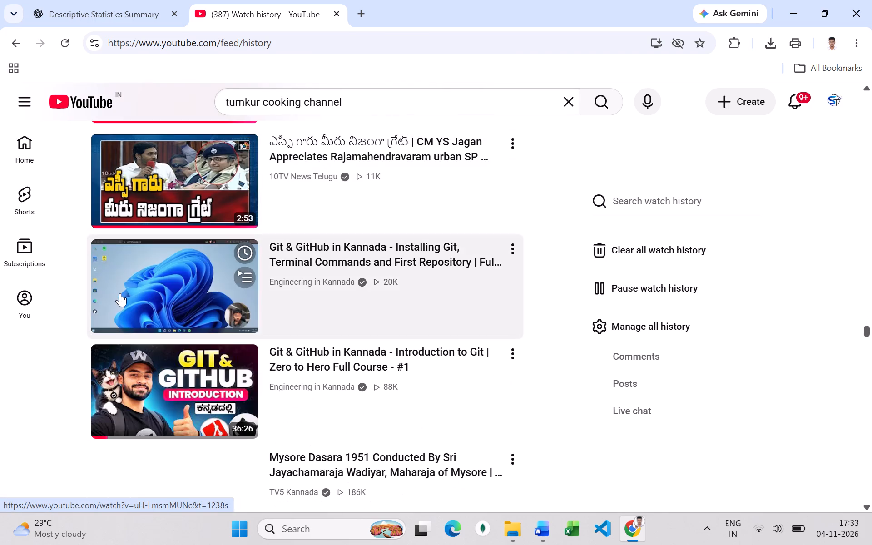
pyautogui.scroll(-15, 154, 229)
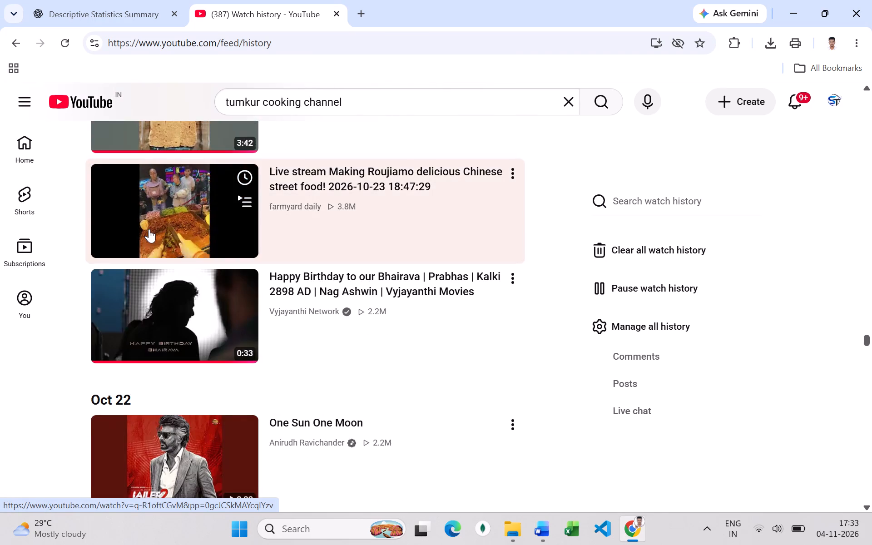
pyautogui.scroll(9, 149, 229)
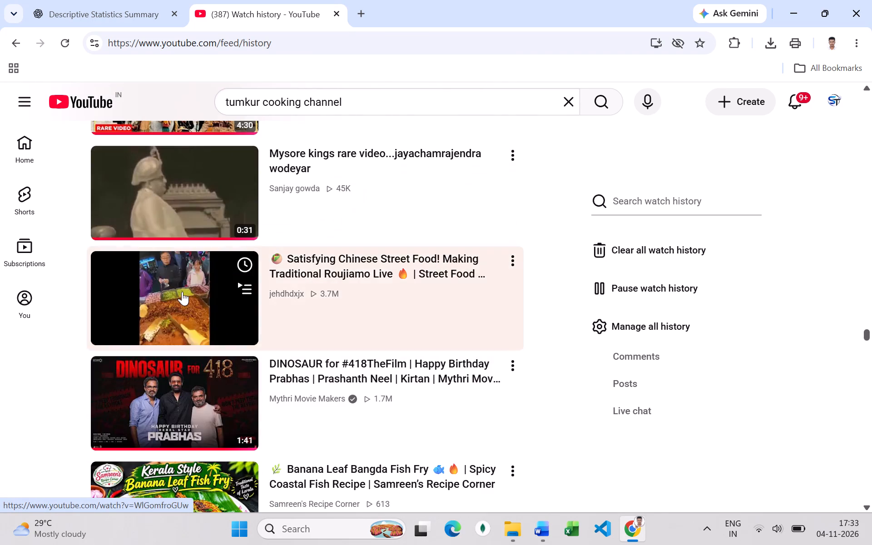
pyautogui.scroll(4, 182, 292)
pyautogui.scroll(-11, 182, 292)
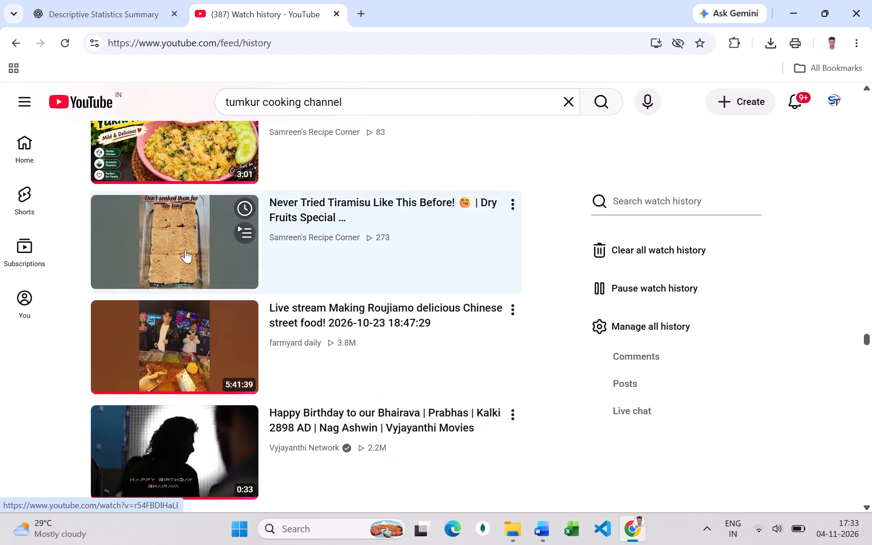
pyautogui.scroll(1, 185, 249)
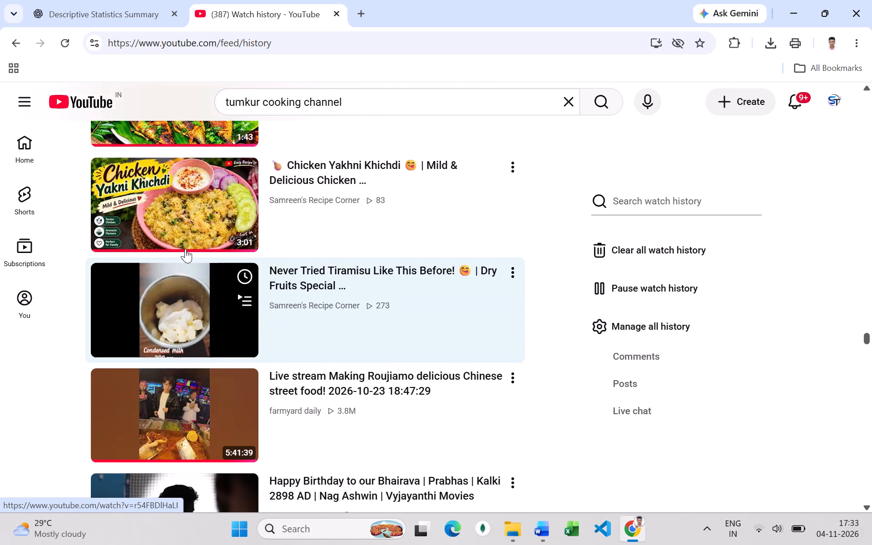
pyautogui.scroll(-20, 185, 249)
pyautogui.scroll(-3, 179, 263)
pyautogui.scroll(2, 179, 263)
pyautogui.scroll(-5, 179, 263)
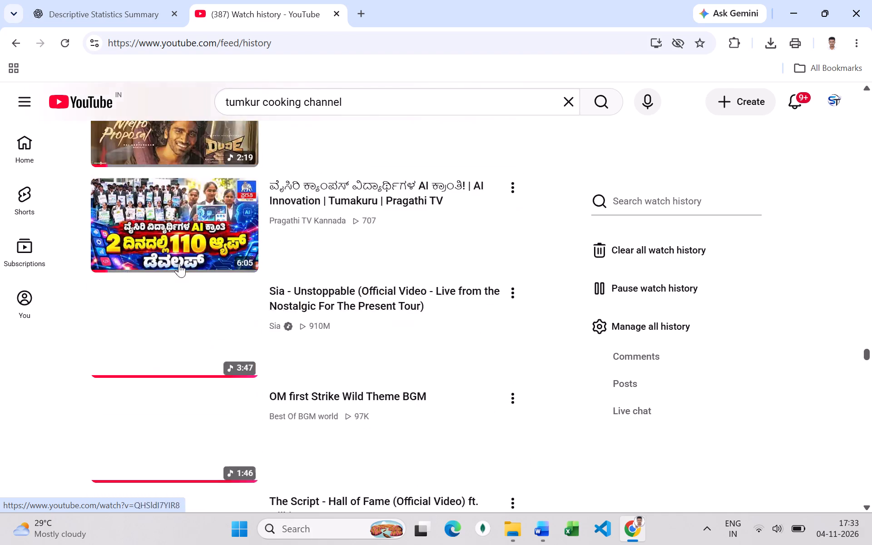
pyautogui.scroll(-18, 171, 268)
pyautogui.scroll(1, 171, 268)
pyautogui.scroll(-11, 171, 268)
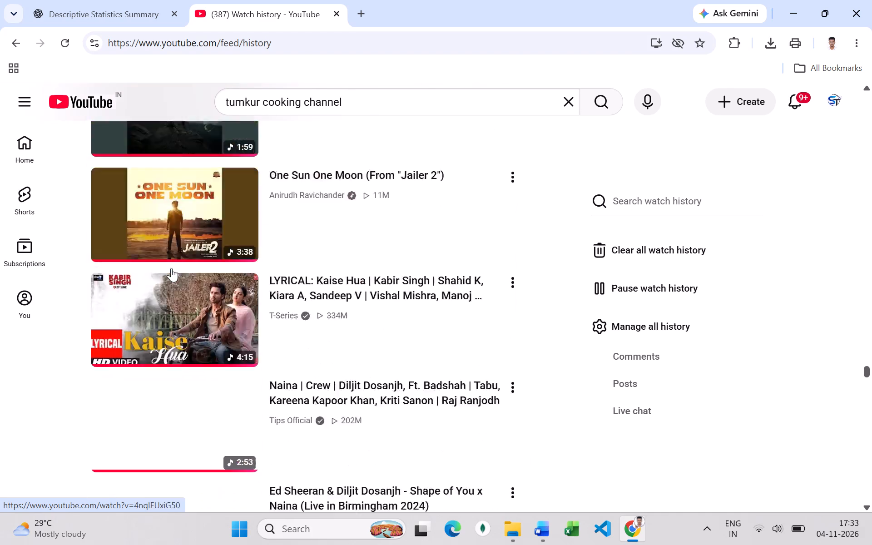
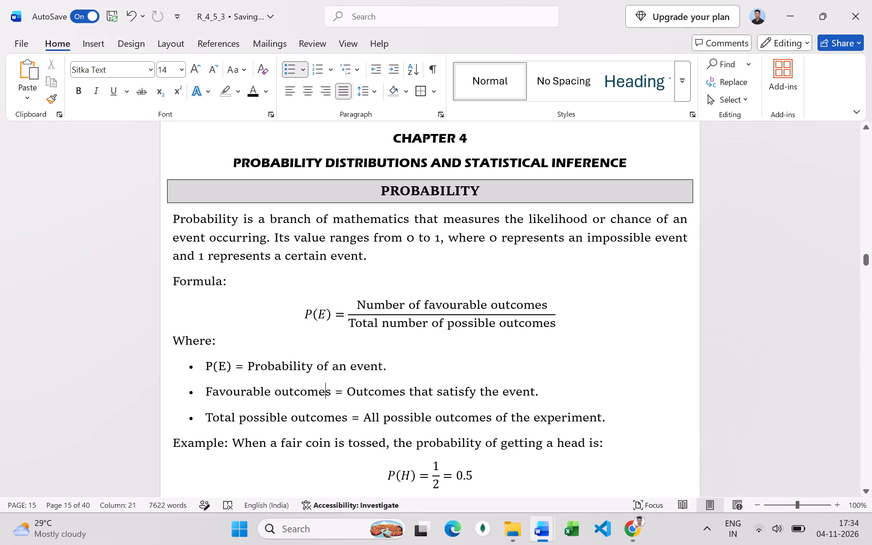
pyautogui.hotkey('alt', 'Tab')
pyautogui.scroll(6, 360, 262)
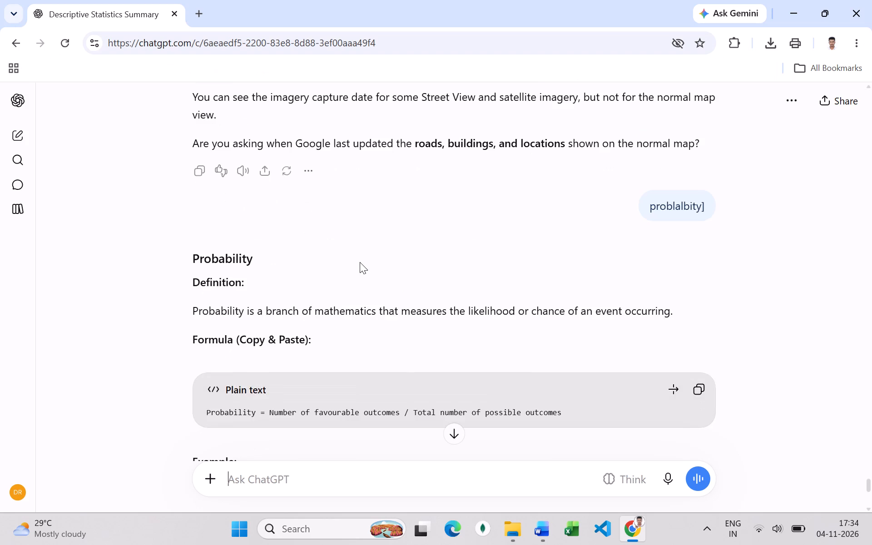
# In the R_4_5_3 Word document, split the Probability definition so "Its value ranges from 0 to 1" starts a new paragraph.
pyautogui.hotkey('alt', 'Tab')
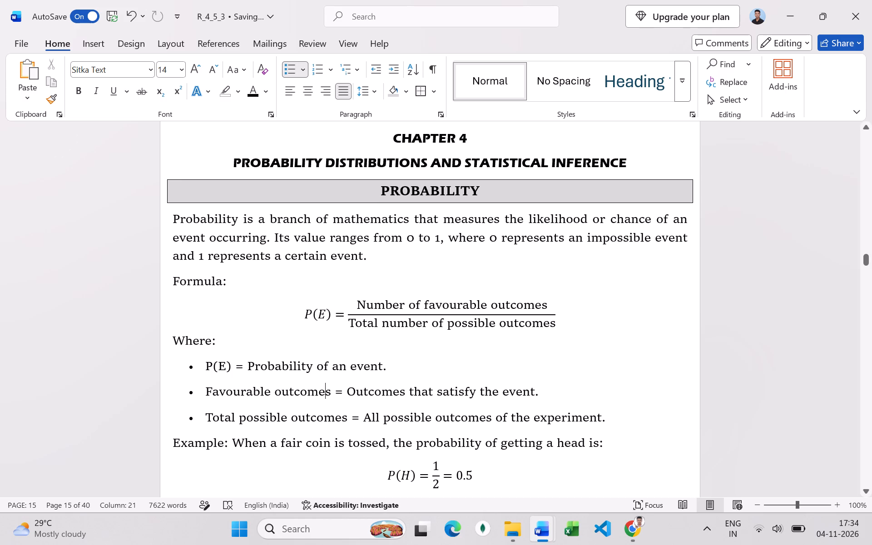
pyautogui.click(276, 236)
pyautogui.press('Return')
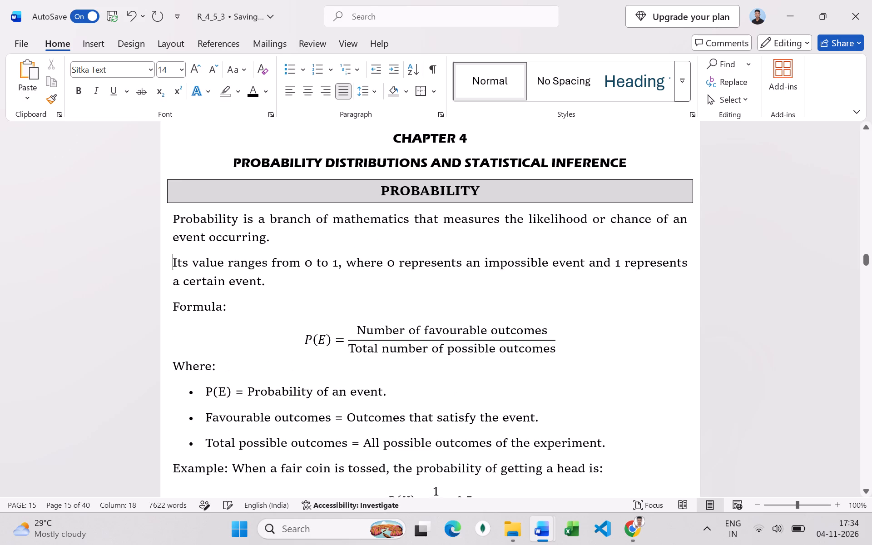
# Apply round bullets to the Probability section from its definition through the Example line, and decrease the list's indent.
pyautogui.scroll(-2, 243, 318)
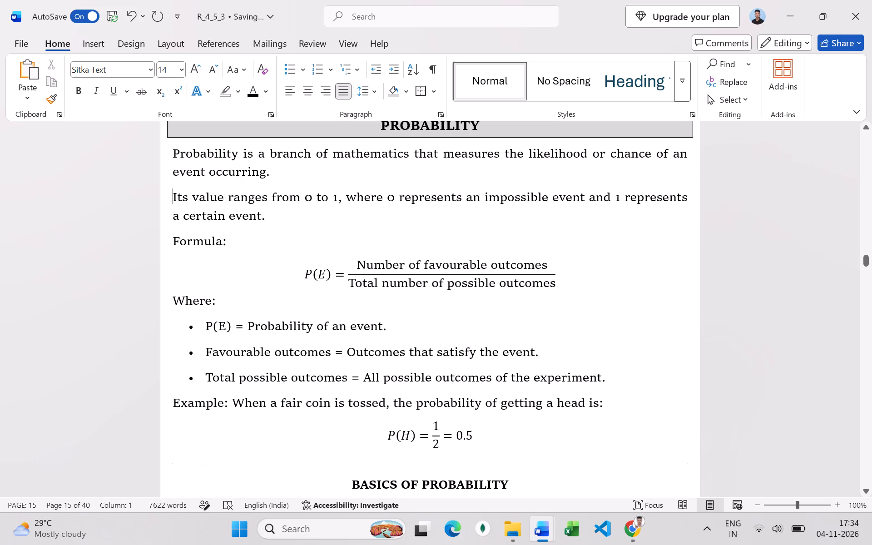
pyautogui.moveTo(198, 408); pyautogui.dragTo(163, 169)
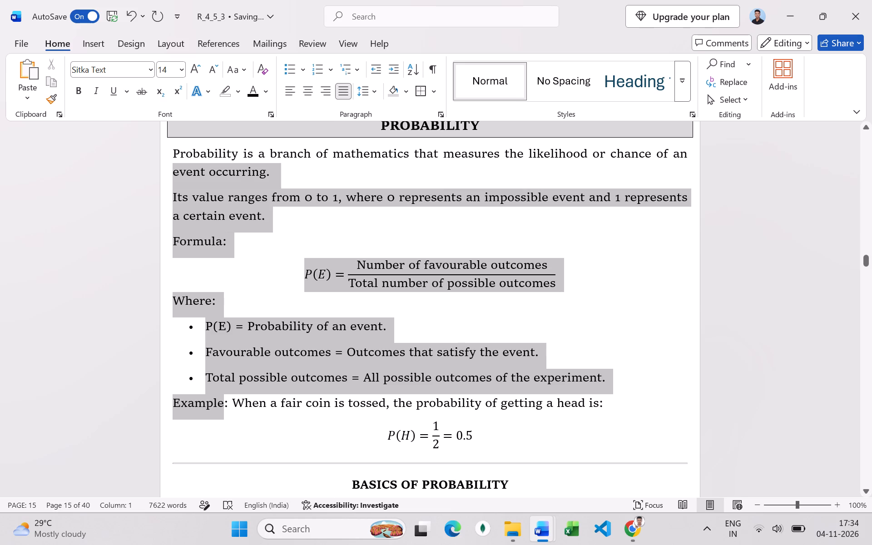
pyautogui.moveTo(163, 169); pyautogui.dragTo(163, 158)
pyautogui.click(303, 72)
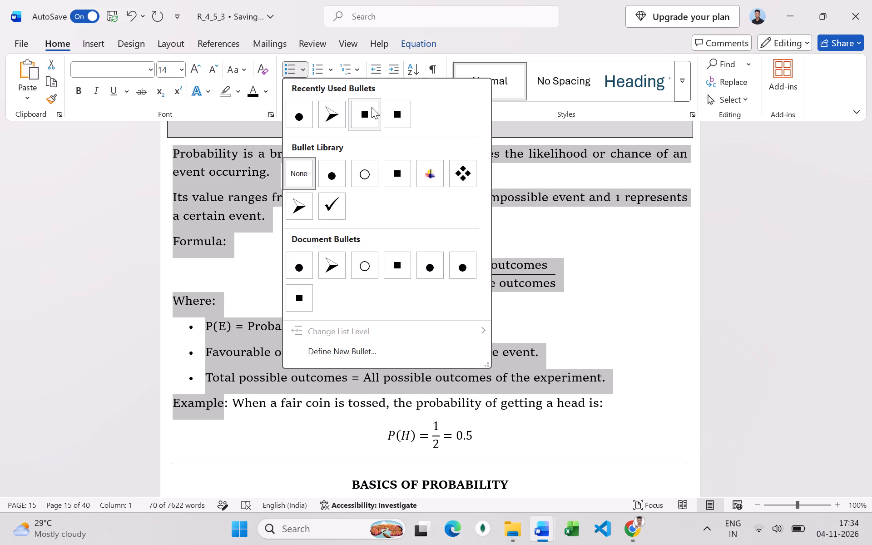
pyautogui.click(302, 112)
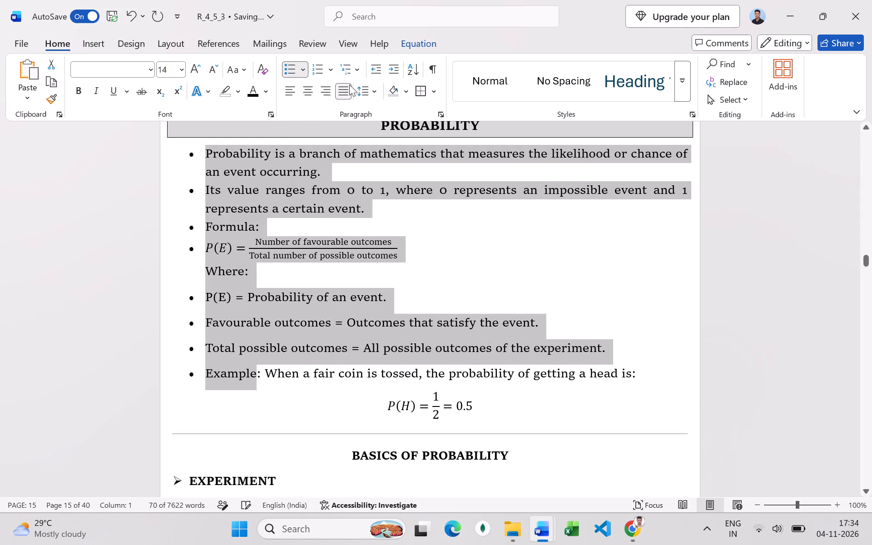
pyautogui.tripleClick(374, 70)
pyautogui.click(374, 70)
# Allow spacing between same-style paragraphs in the bulleted Probability text and set its multiple line spacing to 1.5.
pyautogui.click(364, 92)
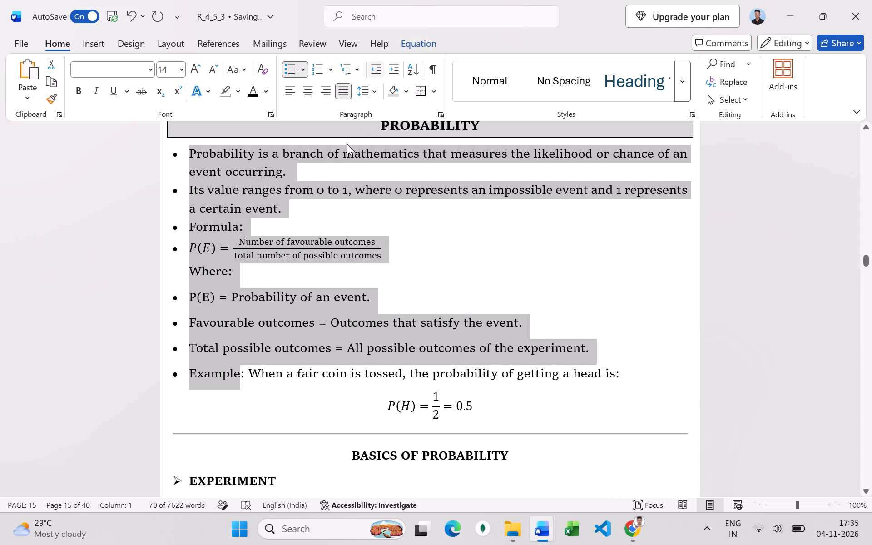
pyautogui.click(391, 227)
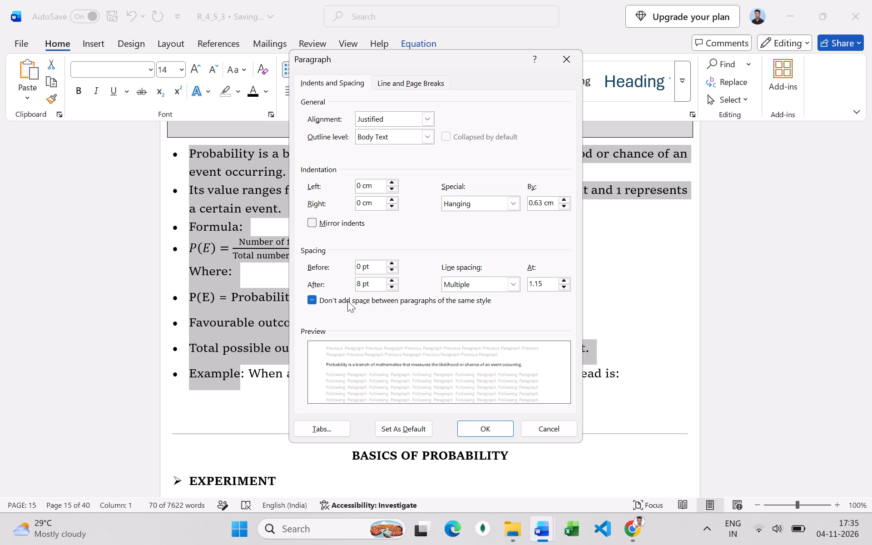
pyautogui.click(347, 301)
pyautogui.click(312, 297)
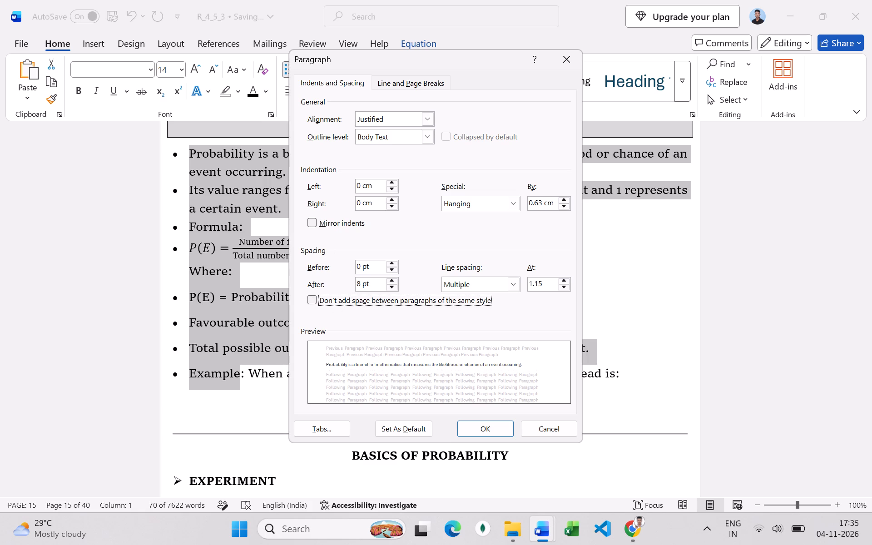
pyautogui.click(359, 282)
pyautogui.press('0')
pyautogui.click(411, 379)
pyautogui.press('BackSpace')
pyautogui.click(406, 354)
pyautogui.click(565, 279)
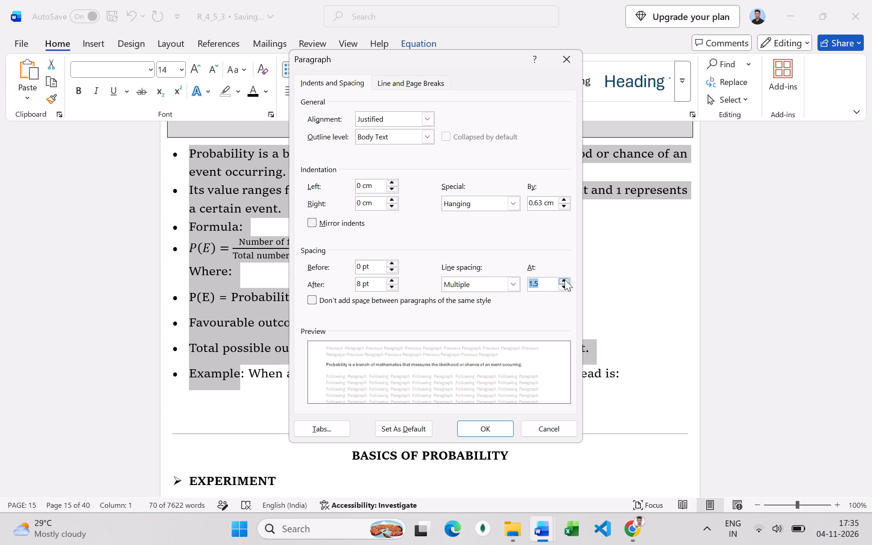
pyautogui.click(565, 279)
pyautogui.click(565, 279)
pyautogui.doubleClick(564, 286)
pyautogui.click(564, 286)
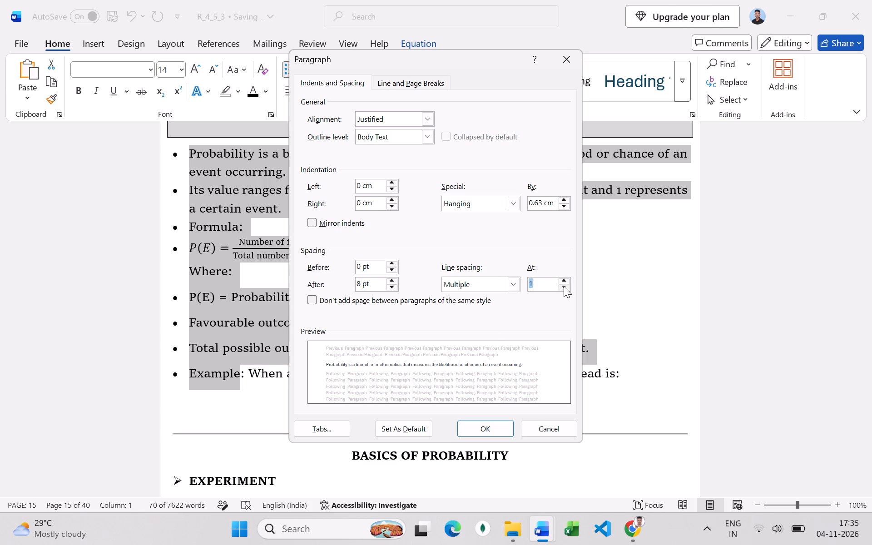
pyautogui.click(564, 279)
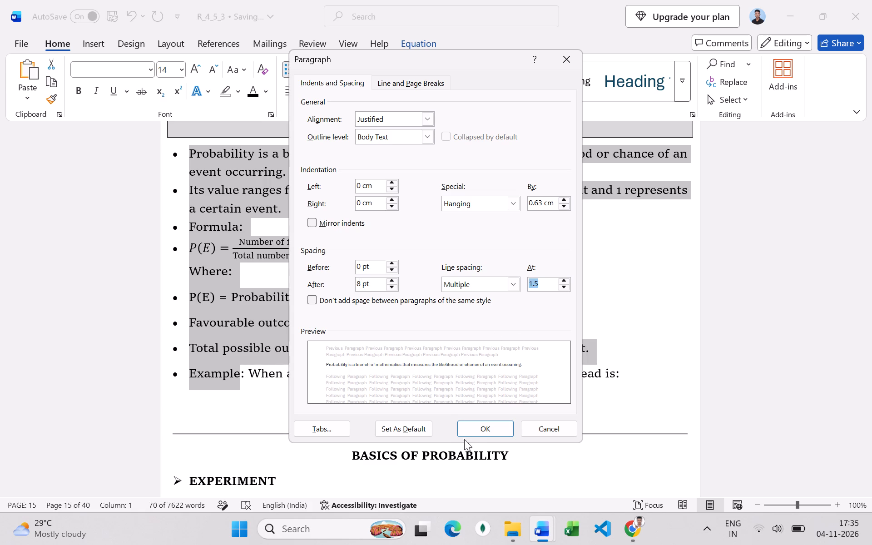
pyautogui.click(471, 432)
# Set the line spacing of the bulleted Probability text, from the definition through the whole Example line, to 1.15.
pyautogui.click(332, 300)
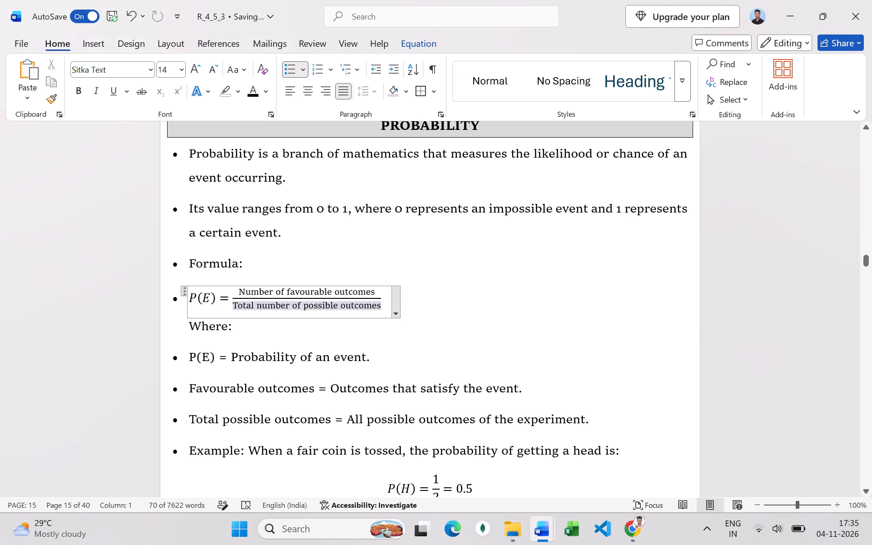
pyautogui.click(300, 227)
pyautogui.moveTo(617, 458); pyautogui.dragTo(560, 458)
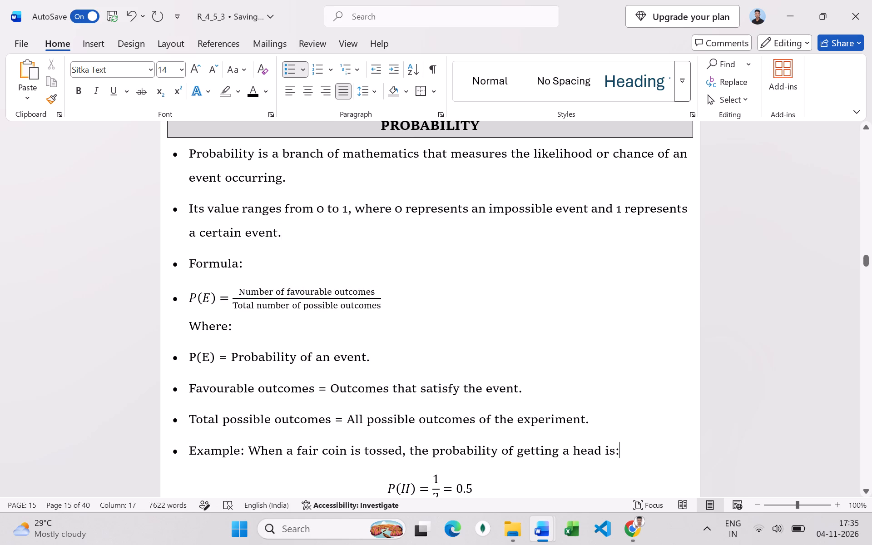
pyautogui.moveTo(560, 458); pyautogui.dragTo(193, 160)
pyautogui.click(368, 96)
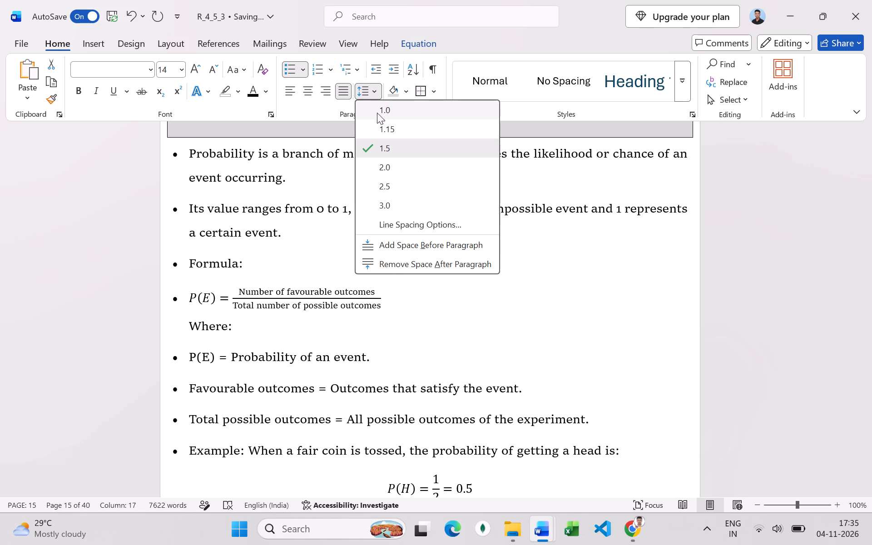
pyautogui.click(389, 126)
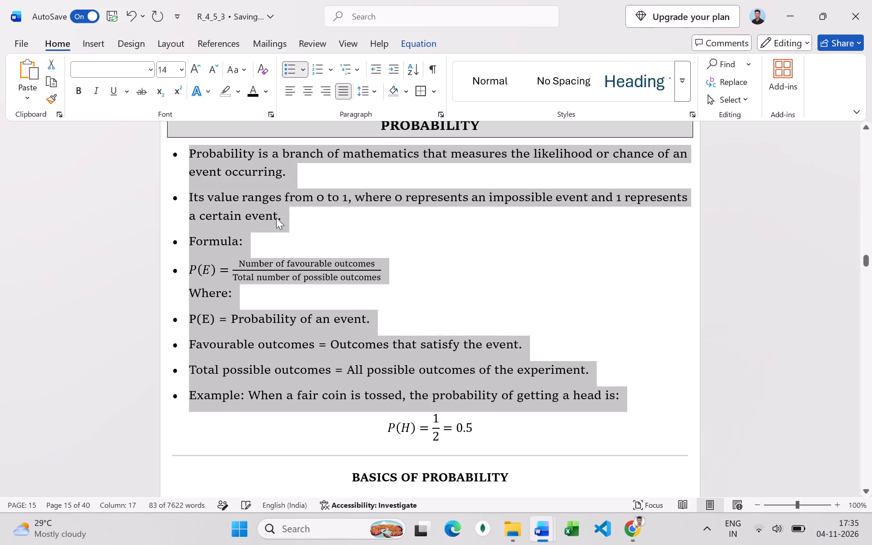
pyautogui.click(276, 218)
# Remove the bullets from the P(E) equation and the three lines defining P(E), favourable outcomes and total possible outcomes.
pyautogui.scroll(1, 266, 227)
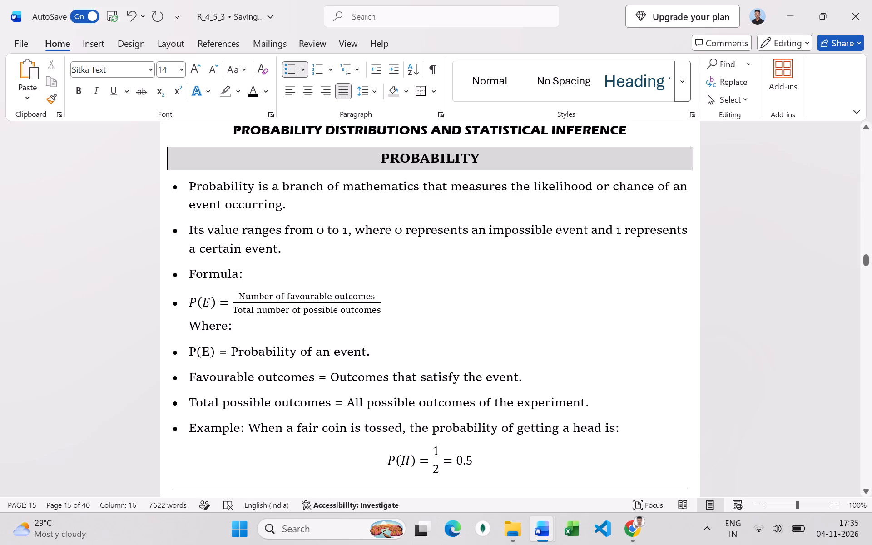
pyautogui.click(185, 308)
pyautogui.press('BackSpace')
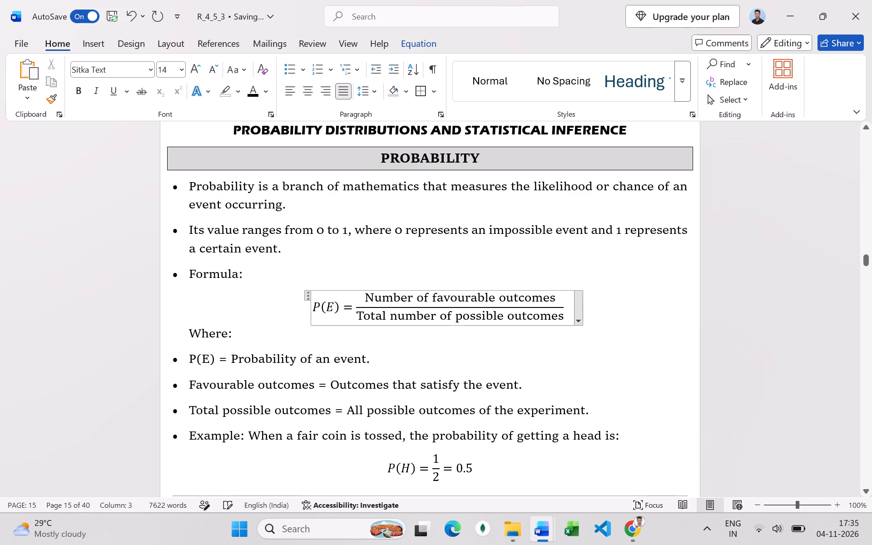
pyautogui.click(233, 309)
pyautogui.click(186, 362)
pyautogui.press('BackSpace')
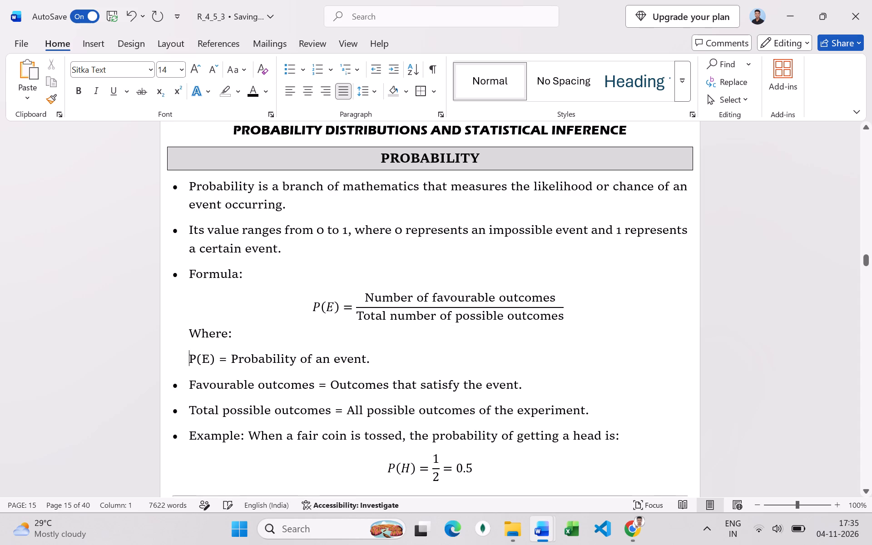
pyautogui.click(186, 381)
pyautogui.click(188, 398)
pyautogui.press('BackSpace')
pyautogui.click(188, 407)
pyautogui.press('BackSpace')
# Bring the P(E) equation up onto the "Formula:" line, separated from the label by two tabs.
pyautogui.click(338, 299)
pyautogui.click(283, 322)
pyautogui.press('BackSpace')
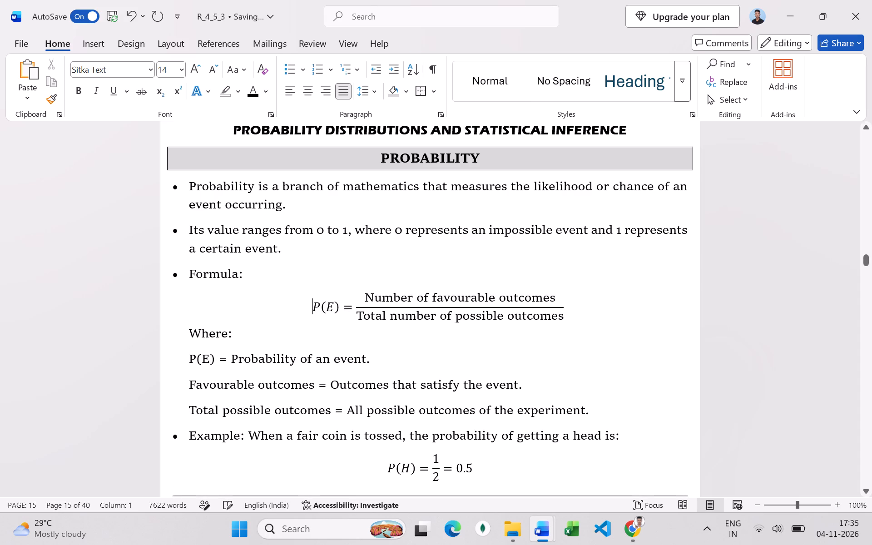
pyautogui.press('Tab')
pyautogui.press('Tab')
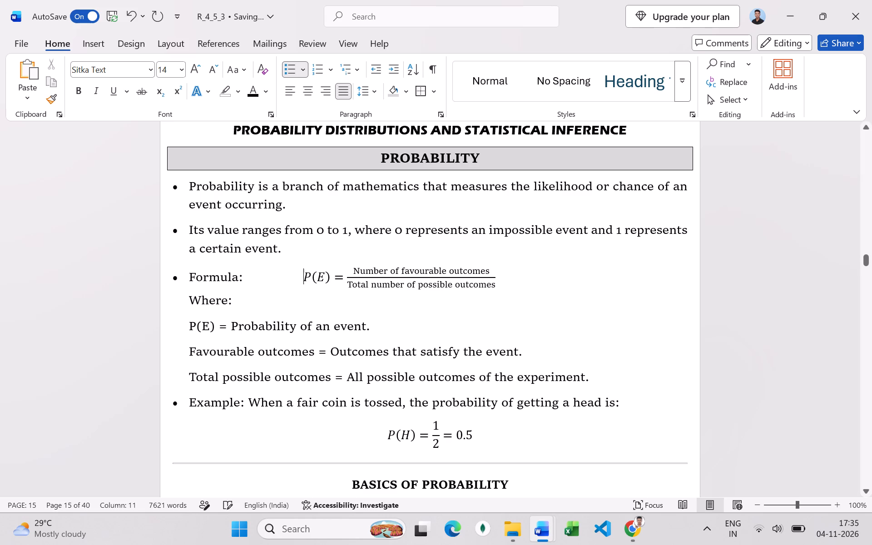
# Change the font of the whole P(E) equation on the "Formula:" line to Cambria.
pyautogui.click(409, 288)
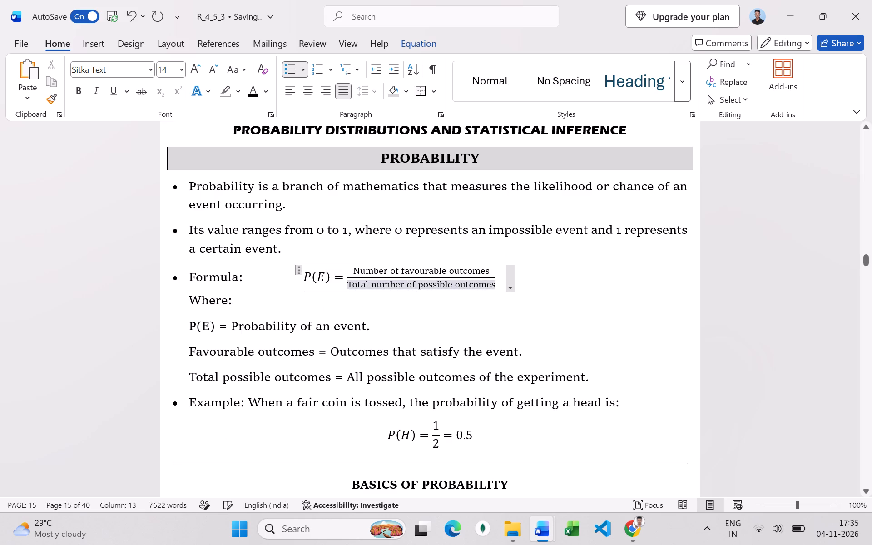
pyautogui.hotkey('ctrl', 'a')
pyautogui.click(353, 277)
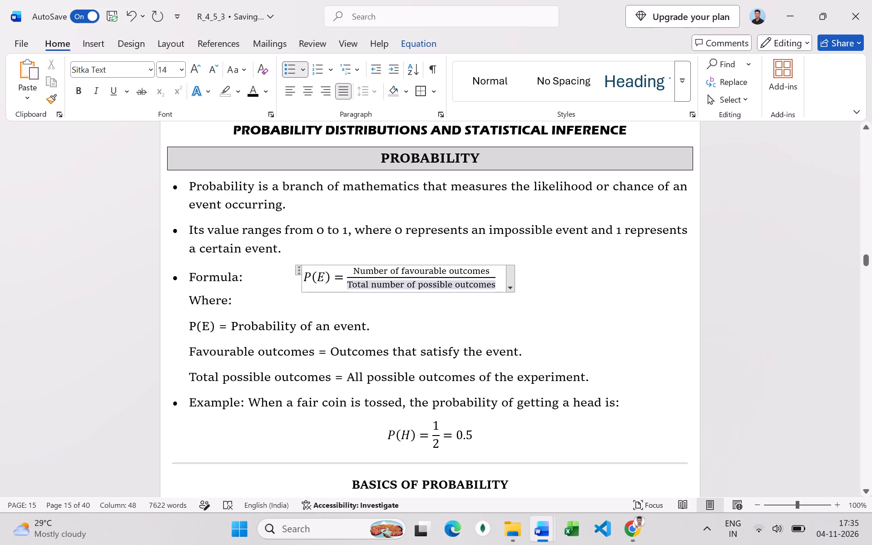
pyautogui.click(493, 287)
pyautogui.moveTo(501, 286); pyautogui.dragTo(303, 275)
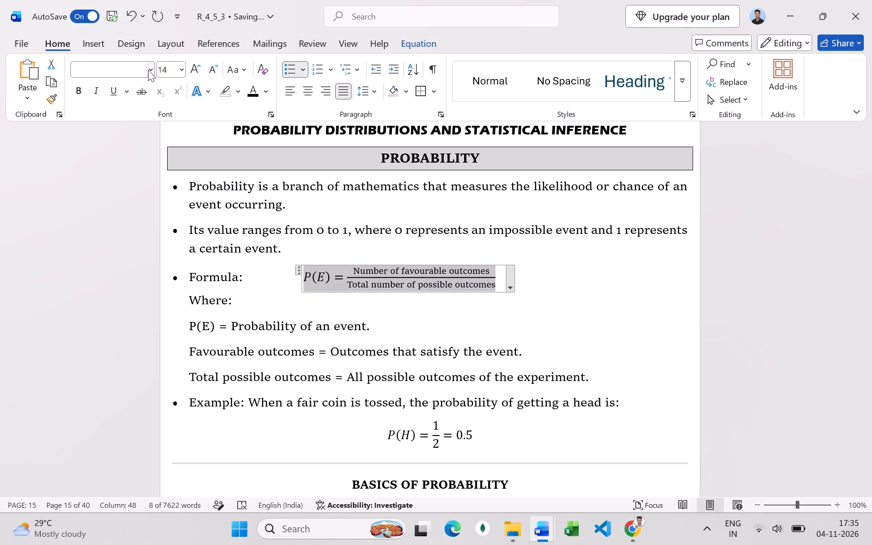
pyautogui.click(148, 70)
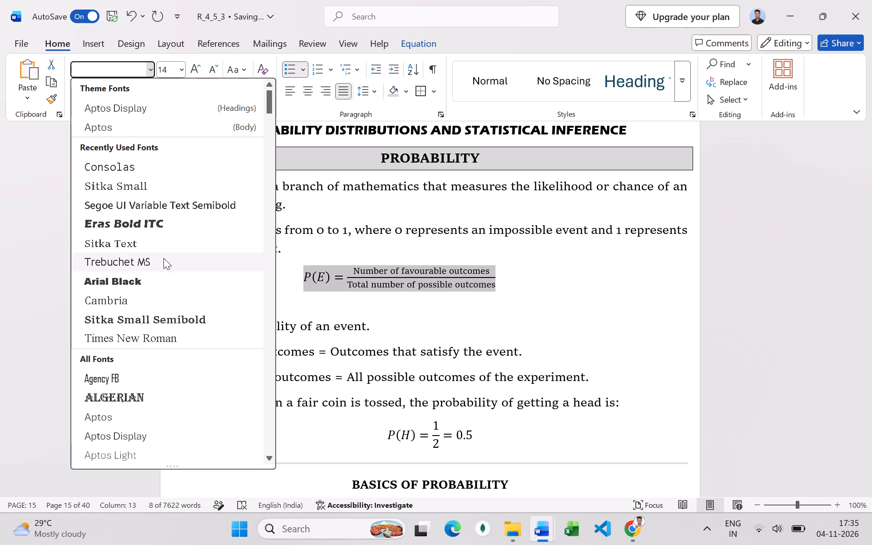
pyautogui.click(170, 305)
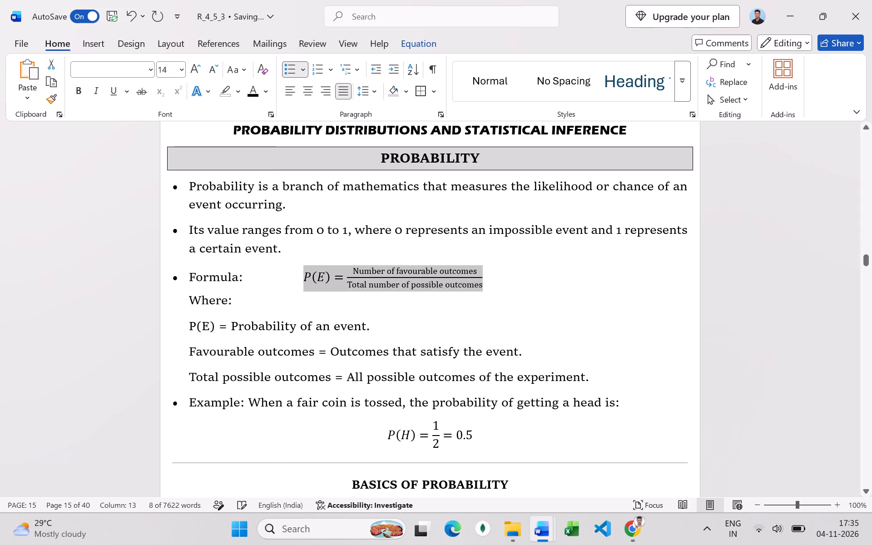
# Increase the font size of the P(E) equation on the "Formula:" line to 16.
pyautogui.click(198, 72)
pyautogui.click(263, 322)
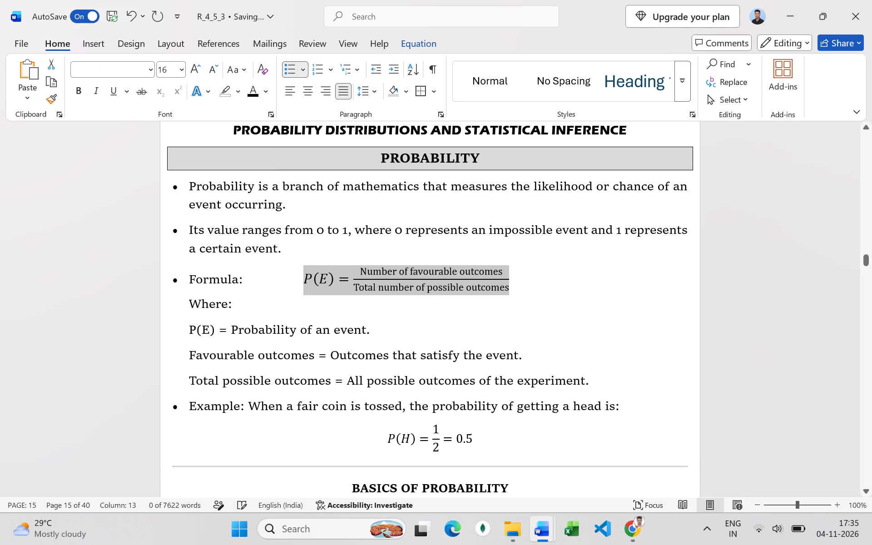
pyautogui.click(399, 361)
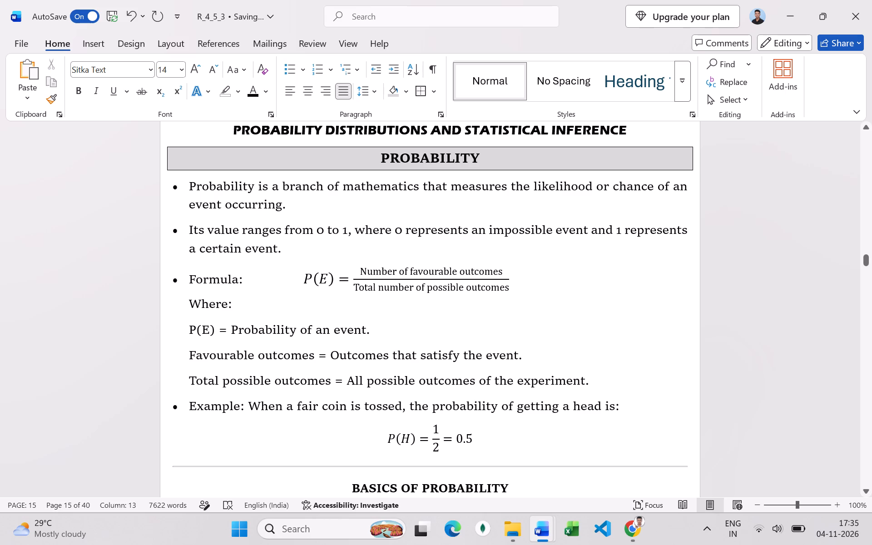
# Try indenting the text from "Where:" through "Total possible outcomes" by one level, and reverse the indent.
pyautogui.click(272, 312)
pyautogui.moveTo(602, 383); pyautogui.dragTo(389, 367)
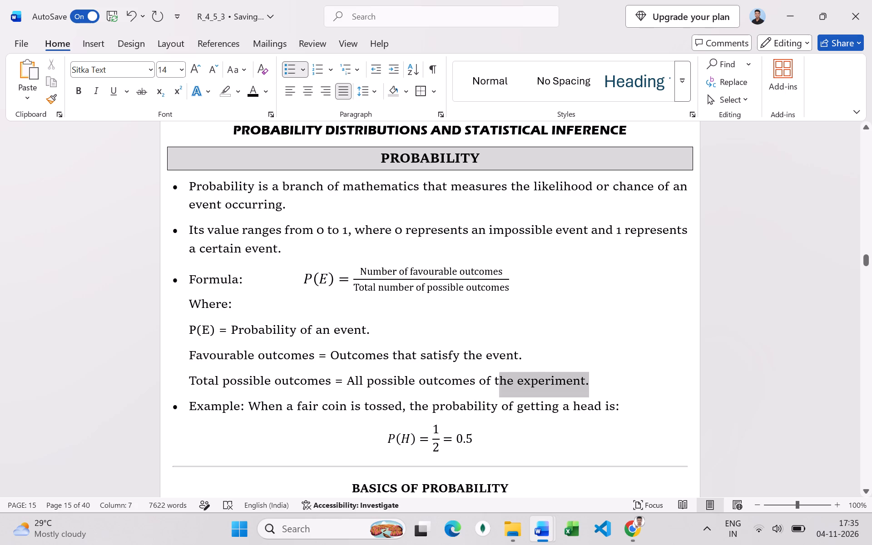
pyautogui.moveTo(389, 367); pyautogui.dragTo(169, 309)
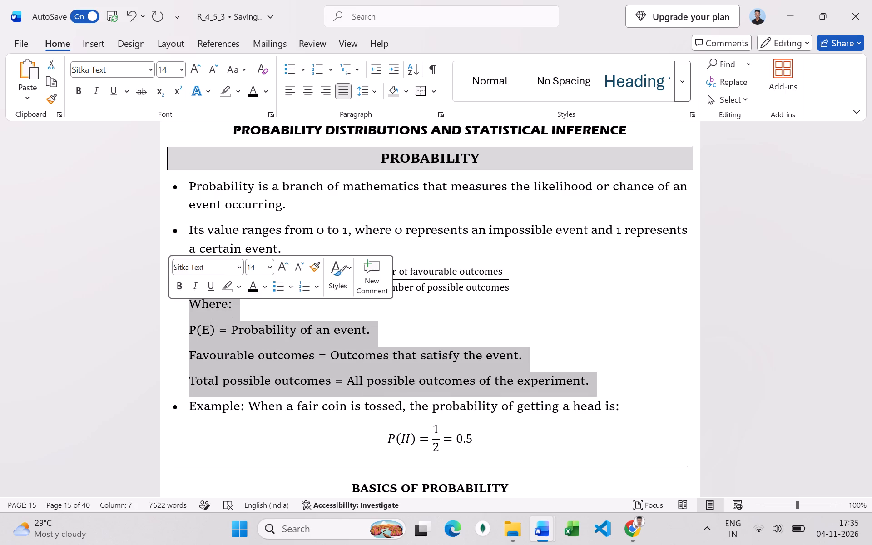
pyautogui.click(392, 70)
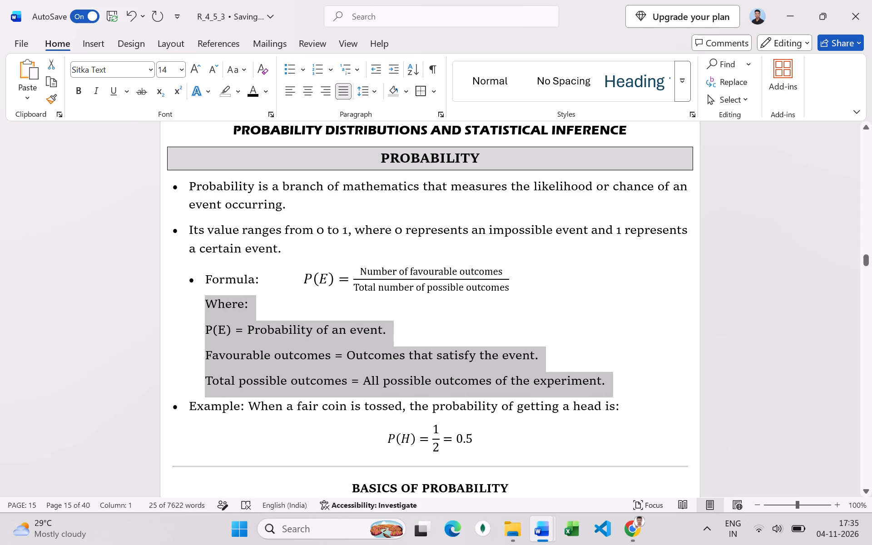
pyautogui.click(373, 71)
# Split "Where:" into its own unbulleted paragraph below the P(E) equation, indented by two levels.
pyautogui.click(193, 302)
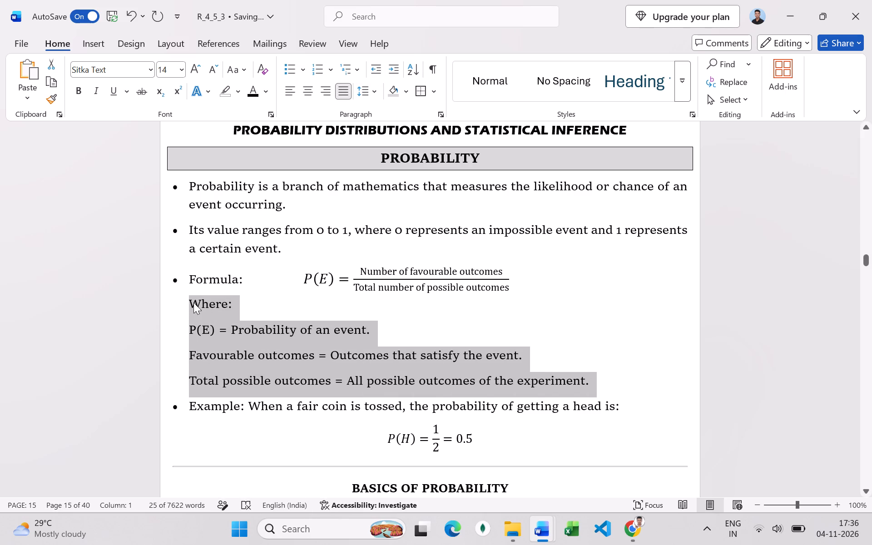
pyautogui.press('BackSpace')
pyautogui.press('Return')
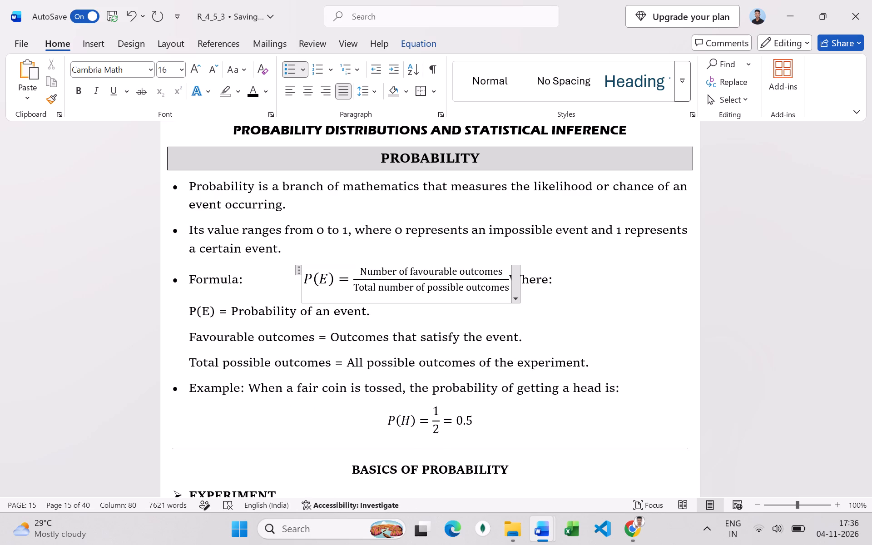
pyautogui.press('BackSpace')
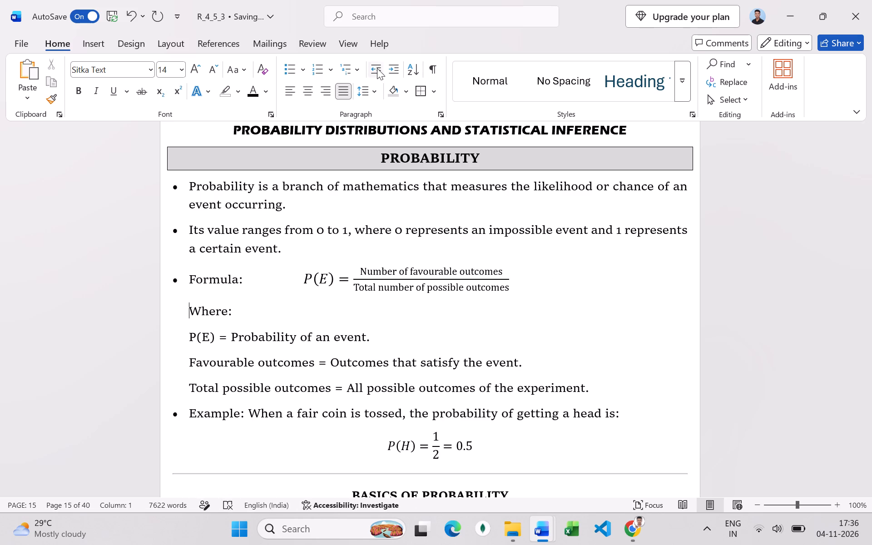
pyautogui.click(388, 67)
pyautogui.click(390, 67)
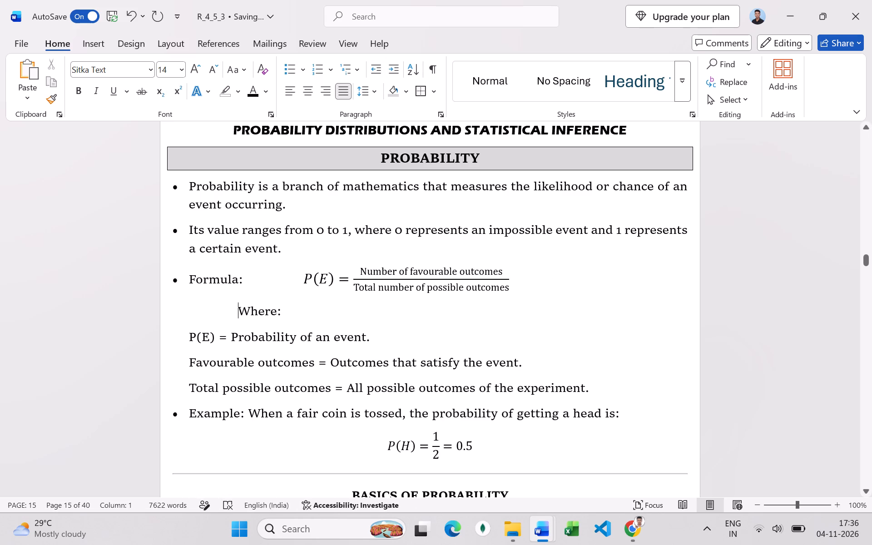
# Indent the three lines defining P(E), favourable outcomes and total possible outcomes by two levels.
pyautogui.moveTo(594, 389); pyautogui.dragTo(164, 339)
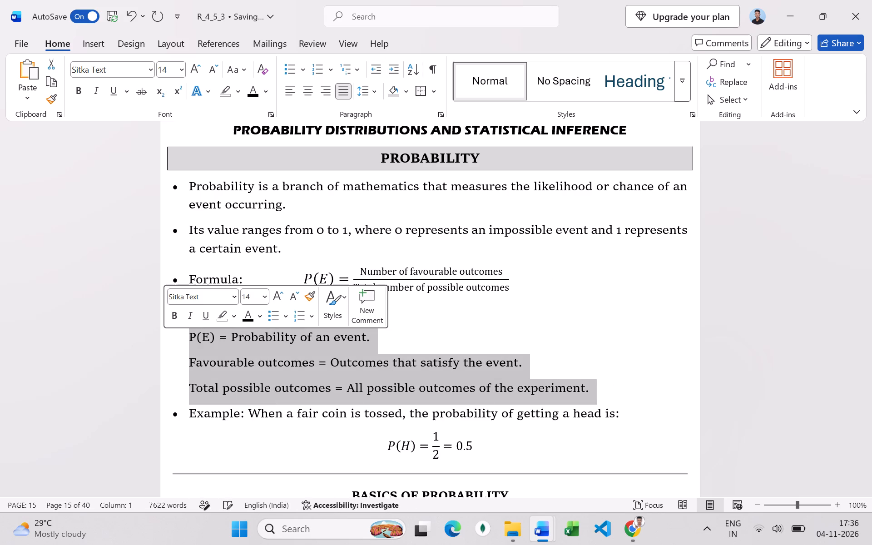
pyautogui.click(393, 69)
pyautogui.click(393, 69)
pyautogui.click(393, 69)
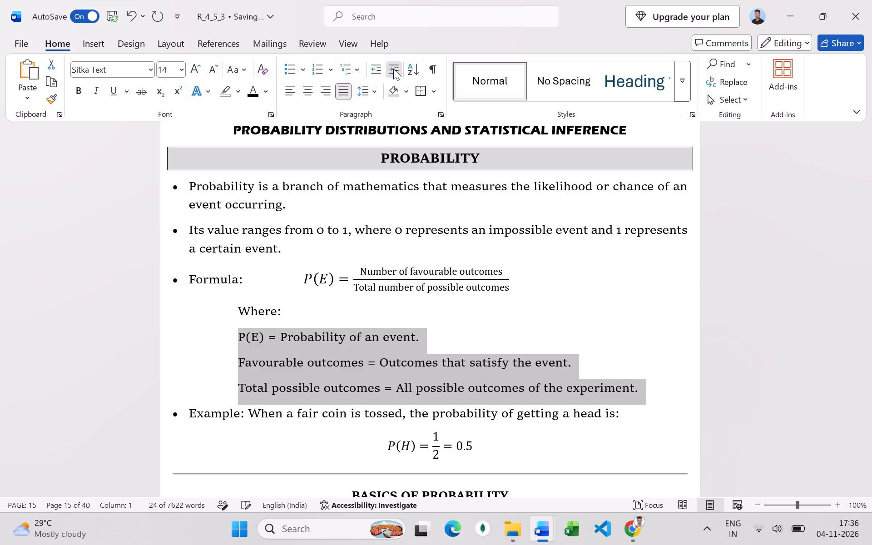
pyautogui.click(371, 69)
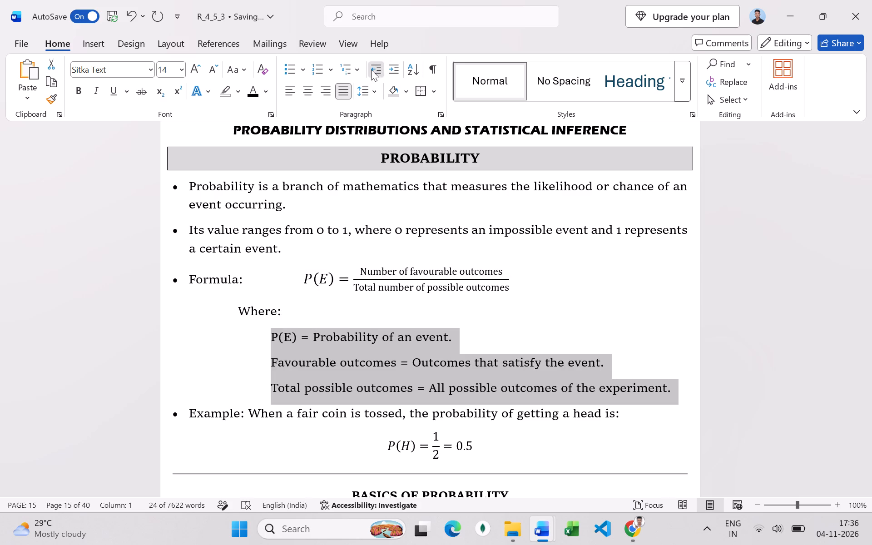
# Restart "Where:" as a separate unbulleted paragraph below the equation, aligned with the text of the "Formula:" bullet.
pyautogui.click(238, 311)
pyautogui.press('BackSpace')
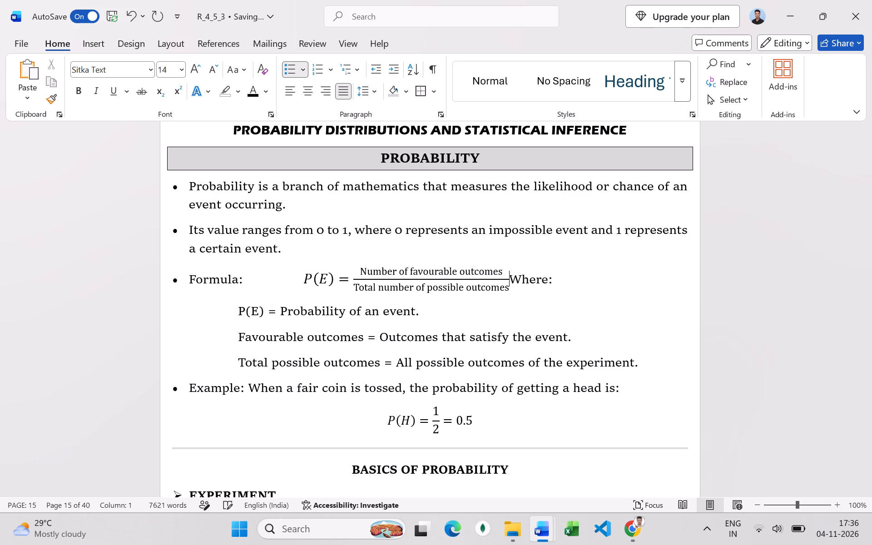
pyautogui.press('Return')
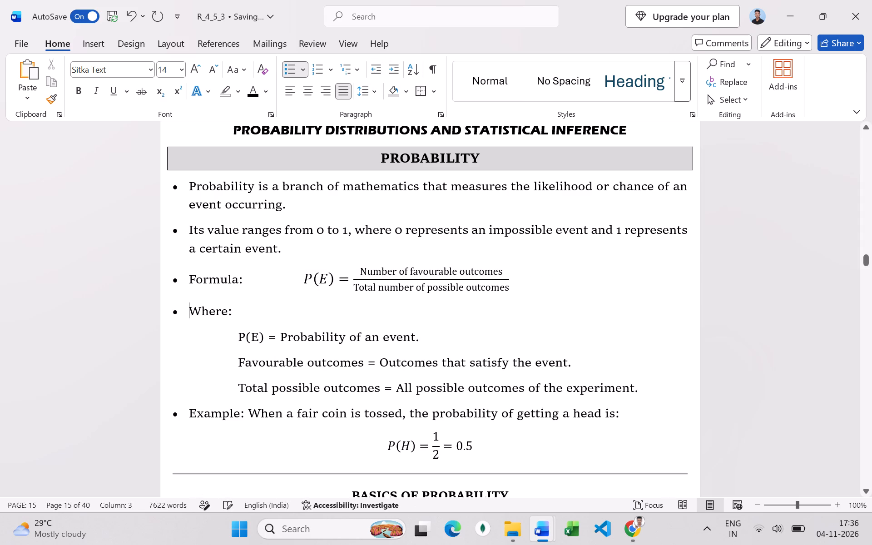
pyautogui.press('BackSpace')
# Make the "Formula:" and "Example:" labels in the Probability section bold.
pyautogui.moveTo(250, 279); pyautogui.dragTo(197, 279)
pyautogui.click(203, 258)
pyautogui.click(258, 389)
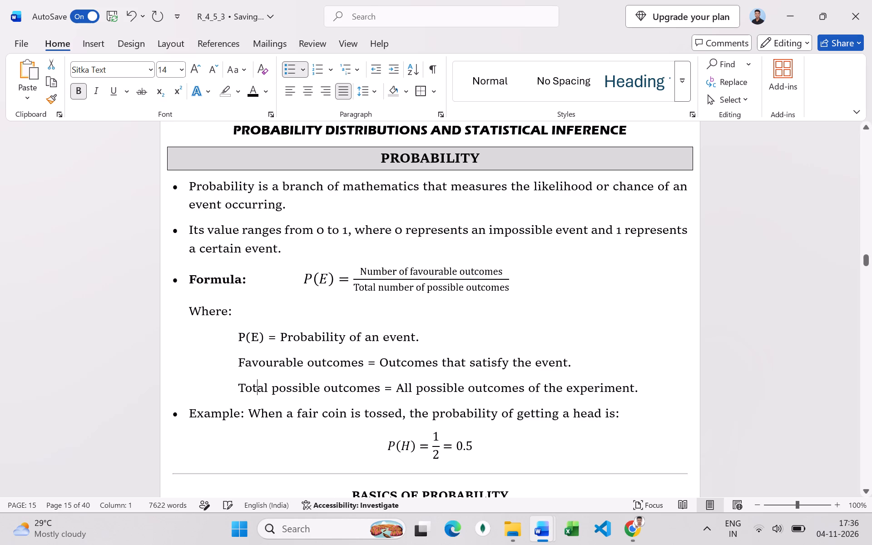
pyautogui.moveTo(245, 417); pyautogui.dragTo(195, 417)
pyautogui.click(205, 396)
pyautogui.click(230, 433)
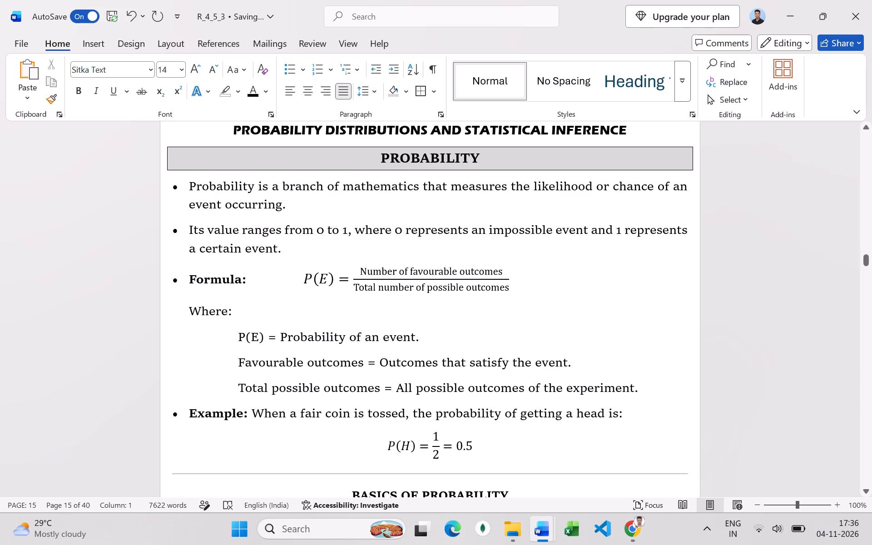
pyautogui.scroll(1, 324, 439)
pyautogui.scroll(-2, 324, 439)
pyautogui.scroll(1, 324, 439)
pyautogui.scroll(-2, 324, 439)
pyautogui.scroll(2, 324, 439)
# Remove the bullet from the "Formula:" line, shift it to the page margin and add another tab before the P(E) equation.
pyautogui.click(185, 268)
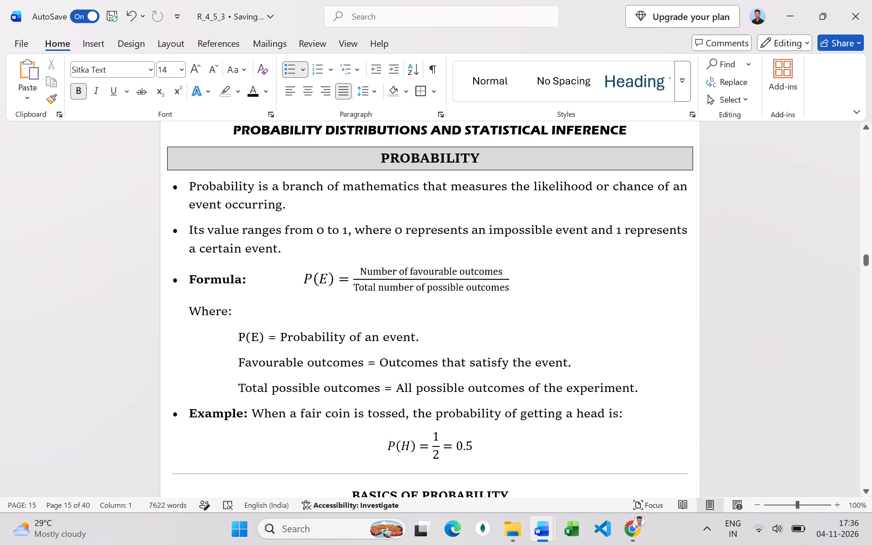
pyautogui.press('BackSpace')
pyautogui.click(373, 69)
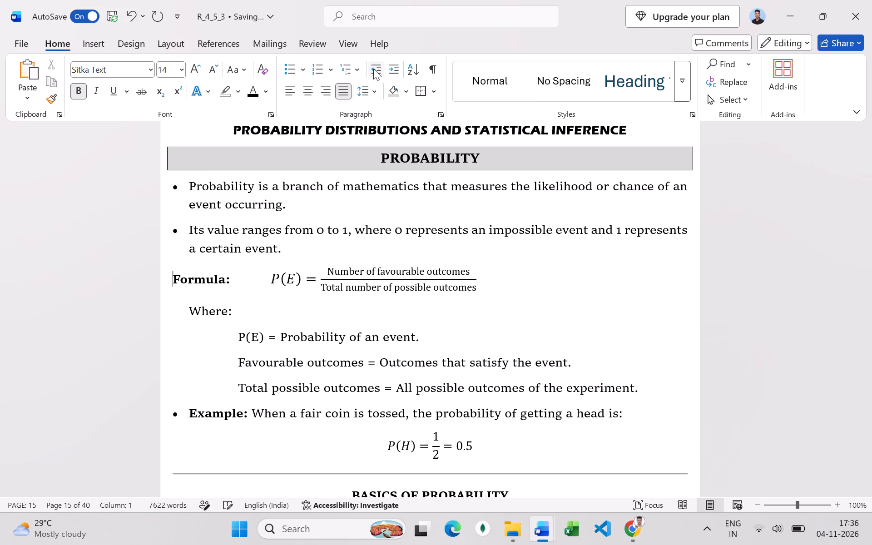
pyautogui.click(260, 297)
pyautogui.press('Tab')
# Remove the bullet from the "Example:" line about the coin toss and shift it to the page margin.
pyautogui.click(186, 413)
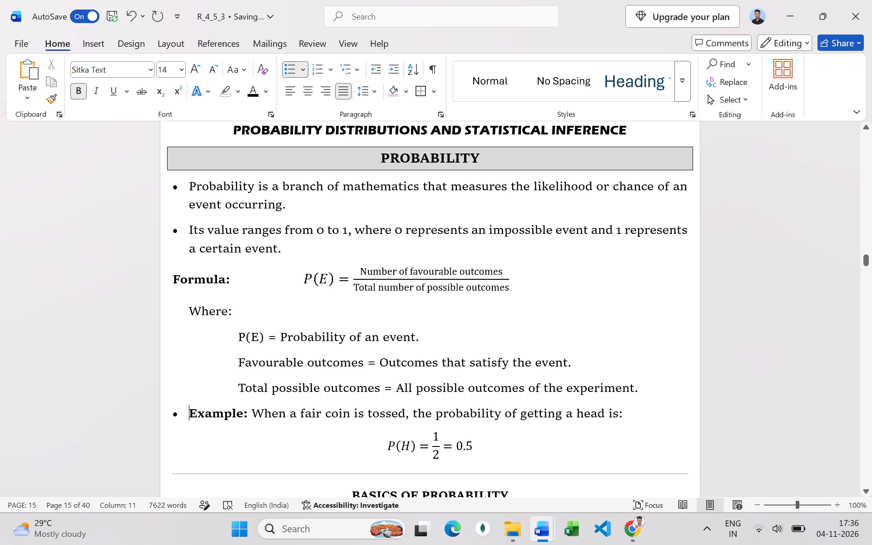
pyautogui.press('BackSpace')
pyautogui.click(379, 71)
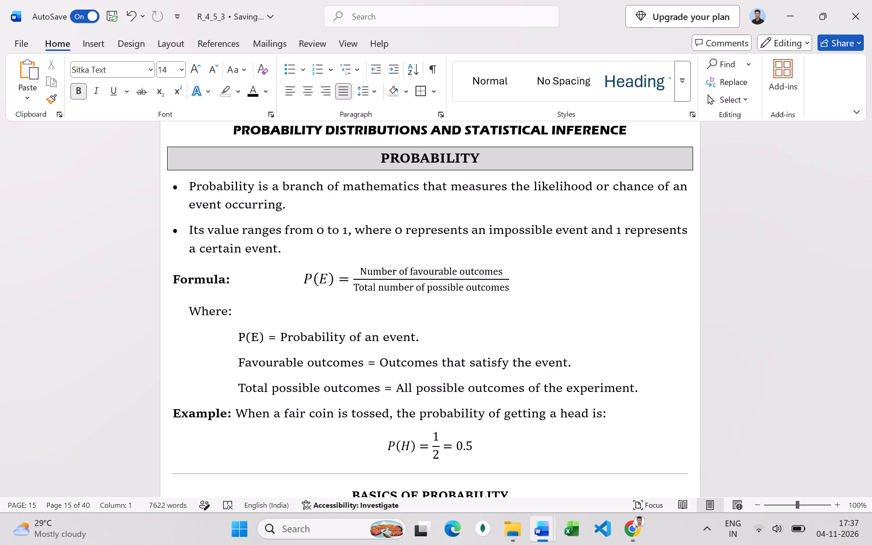
# Delete the horizontal line between the P(H) equation and the "BASICS OF PROBABILITY" heading.
pyautogui.scroll(-3, 325, 346)
pyautogui.click(380, 377)
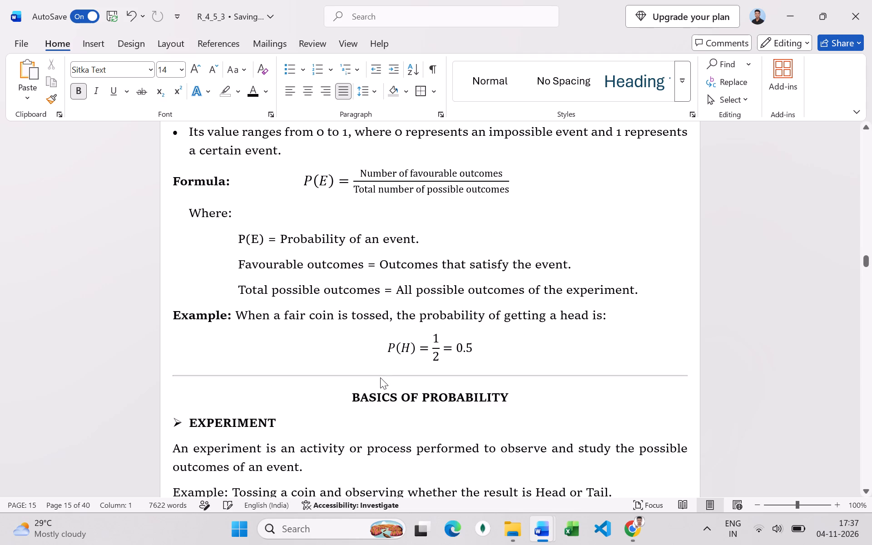
pyautogui.press('BackSpace')
# Examine the layout of the sections from Basics of Probability through Addition Rule of Probability and back to the chapter start.
pyautogui.scroll(-9, 351, 381)
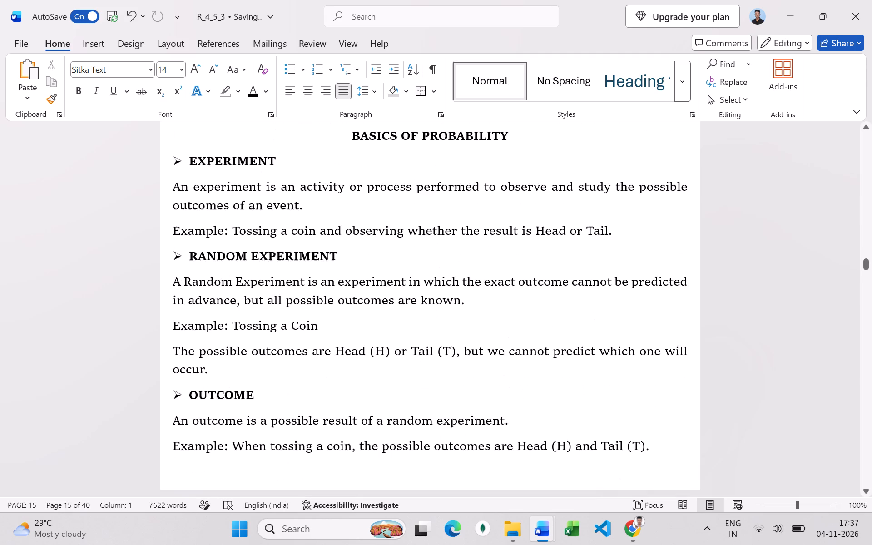
pyautogui.scroll(-7, 347, 386)
pyautogui.scroll(3, 347, 386)
pyautogui.scroll(-19, 347, 386)
pyautogui.scroll(1, 347, 386)
pyautogui.scroll(-3, 347, 386)
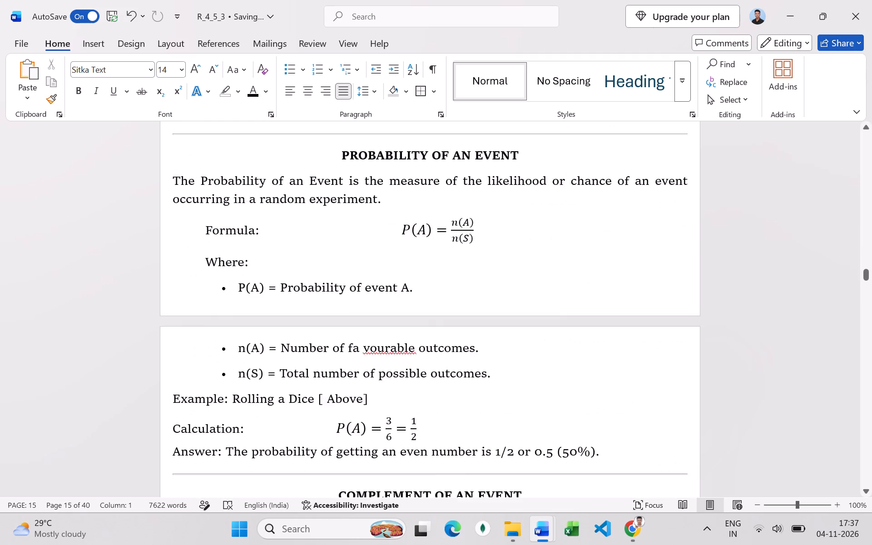
pyautogui.scroll(-11, 347, 386)
pyautogui.scroll(-8, 360, 350)
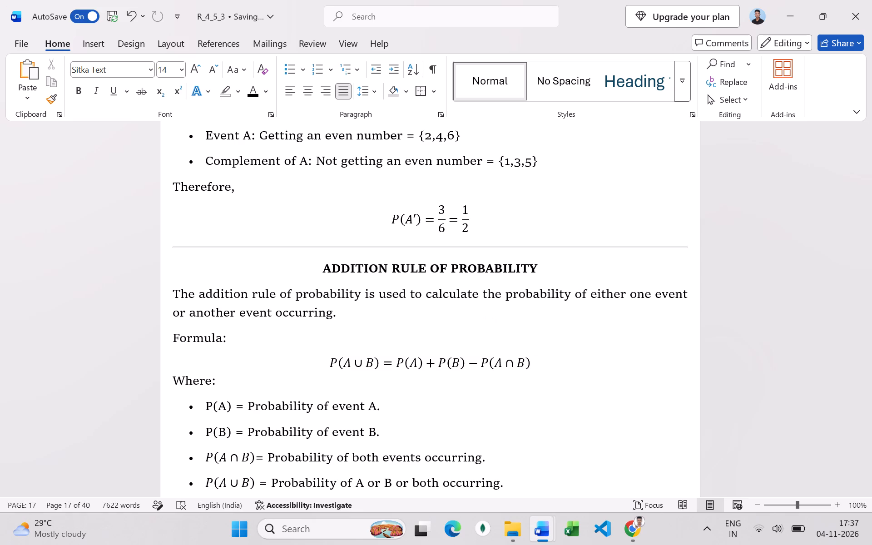
pyautogui.scroll(11, 491, 304)
pyautogui.scroll(-1, 491, 304)
pyautogui.scroll(6, 491, 304)
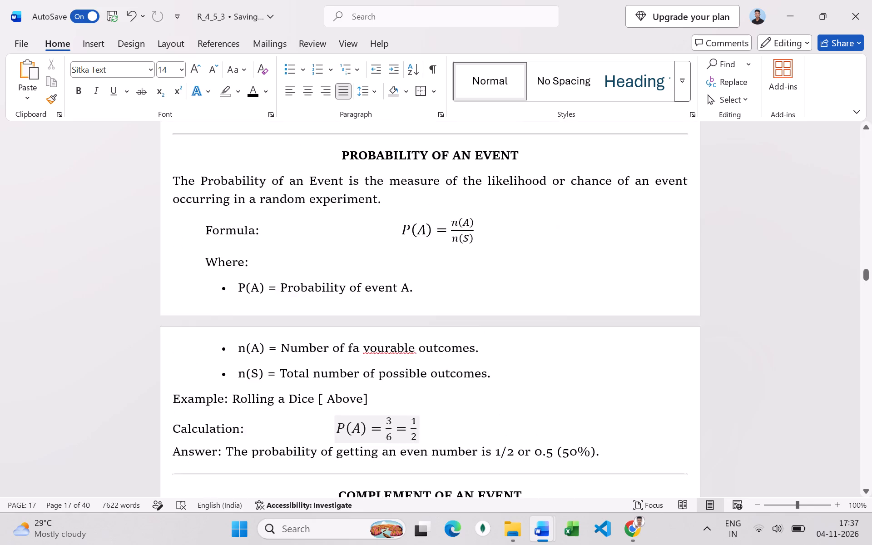
pyautogui.scroll(5, 491, 304)
pyautogui.scroll(20, 491, 304)
pyautogui.scroll(2, 491, 304)
pyautogui.scroll(-1, 491, 304)
pyautogui.scroll(1, 491, 304)
pyautogui.scroll(-1, 491, 304)
pyautogui.scroll(3, 491, 304)
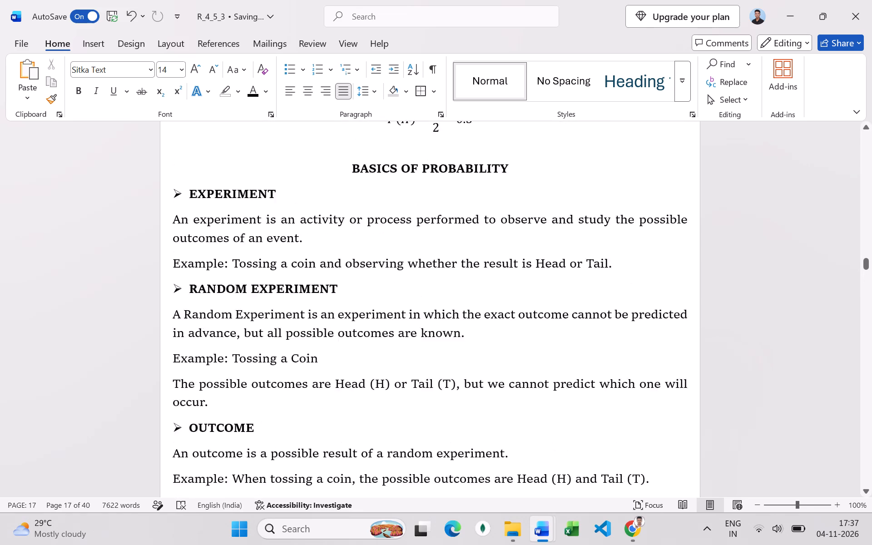
pyautogui.scroll(15, 491, 304)
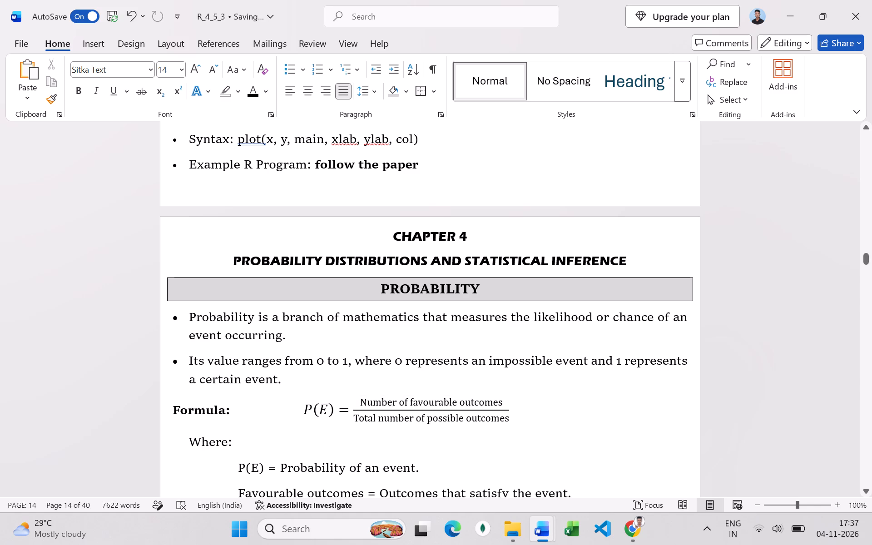
# Set the line spacing of the three definition lines under "Where:" to 1.0.
pyautogui.scroll(-4, 438, 422)
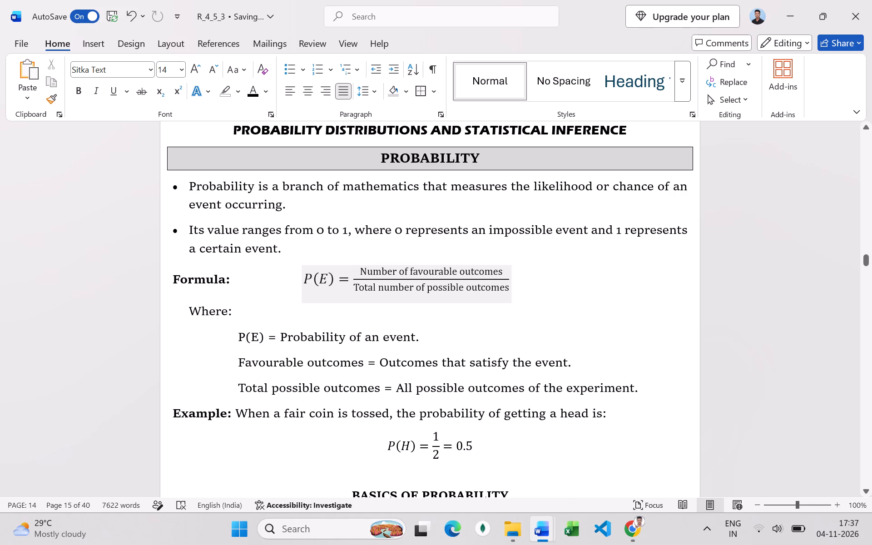
pyautogui.click(451, 390)
pyautogui.moveTo(639, 389); pyautogui.dragTo(237, 341)
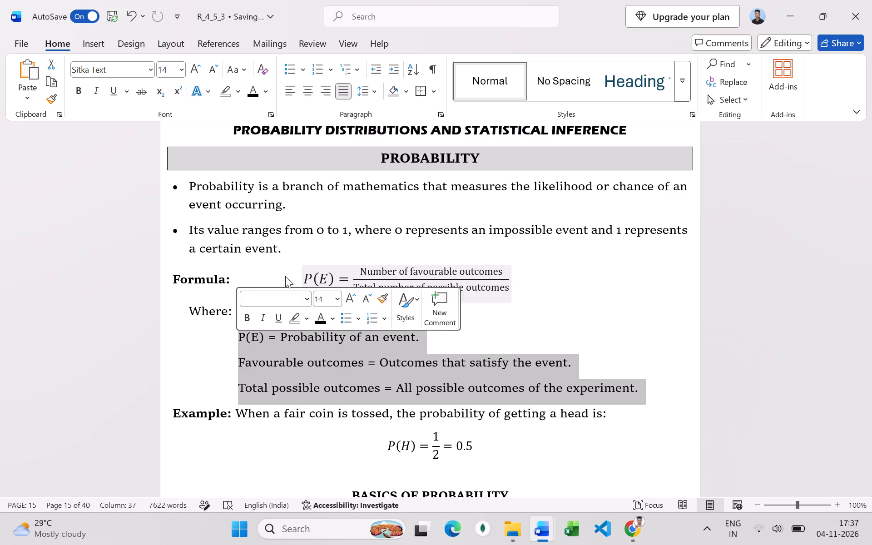
pyautogui.click(357, 93)
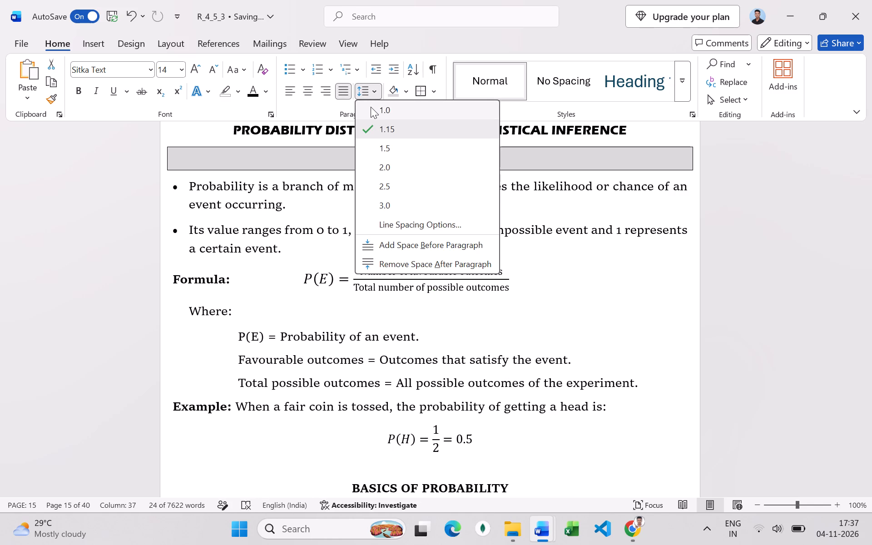
pyautogui.click(371, 107)
pyautogui.click(340, 360)
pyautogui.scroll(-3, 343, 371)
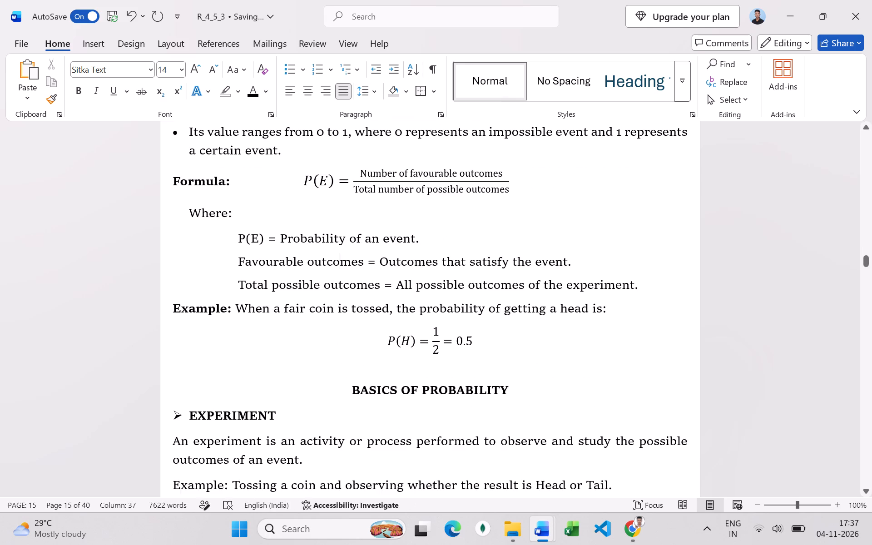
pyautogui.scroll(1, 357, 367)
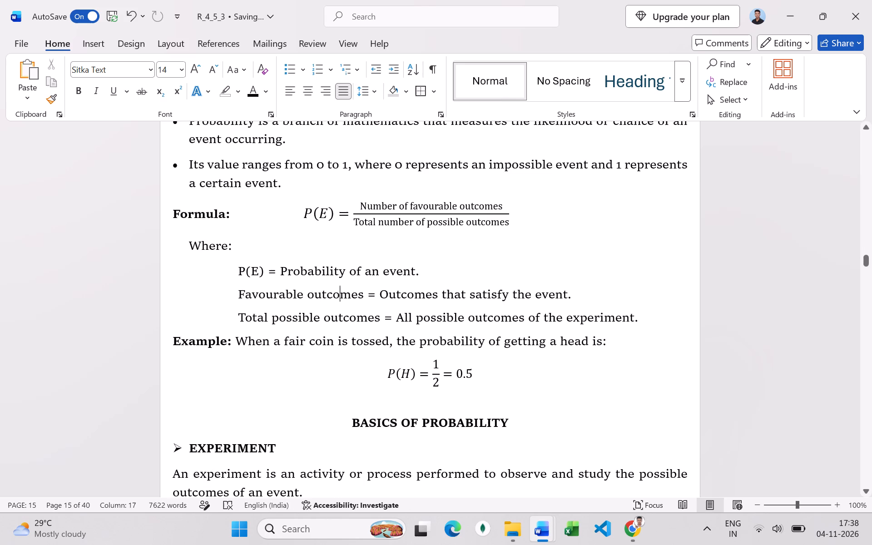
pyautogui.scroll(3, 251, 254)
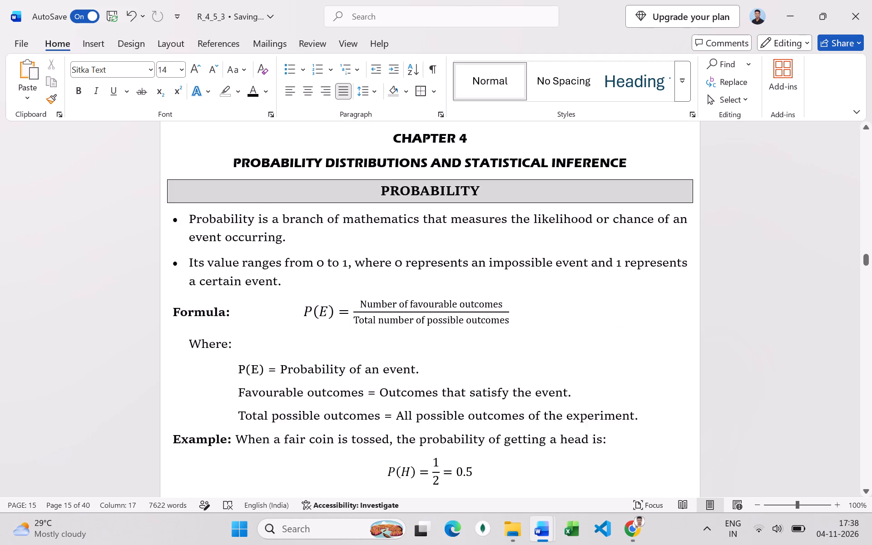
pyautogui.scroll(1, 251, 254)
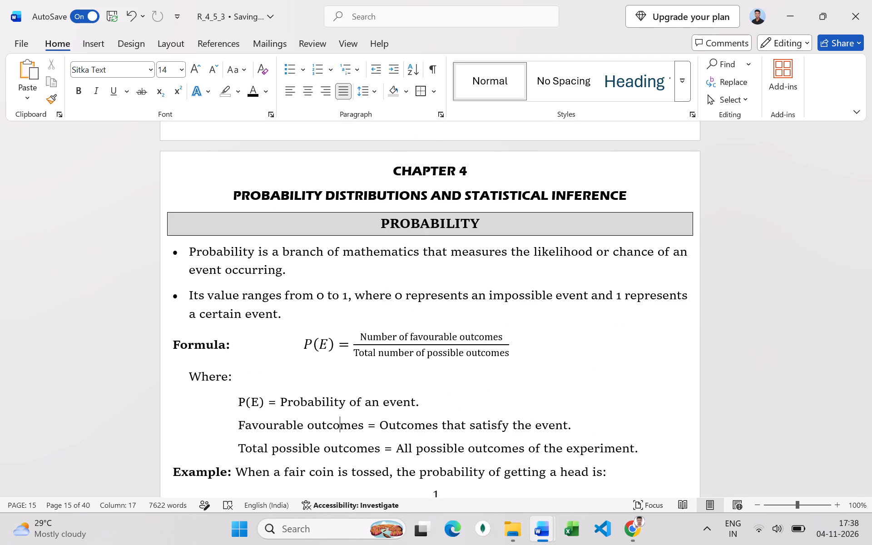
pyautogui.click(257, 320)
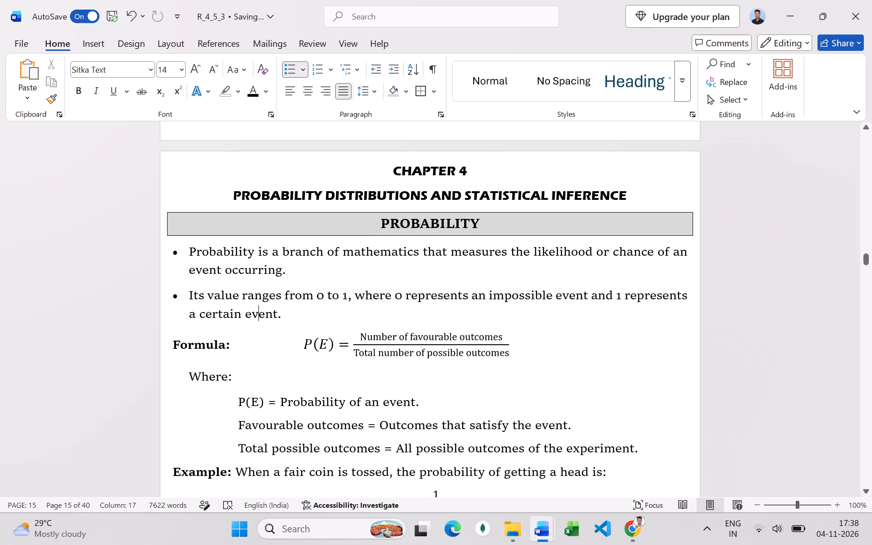
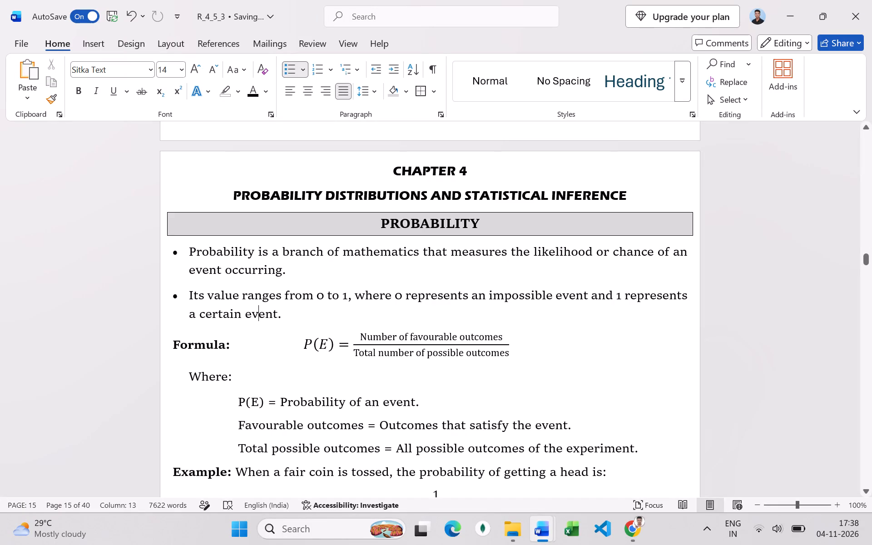
# Delete the empty line between the P(H) equation and the "BASICS OF PROBABILITY" heading.
pyautogui.scroll(-3, 393, 419)
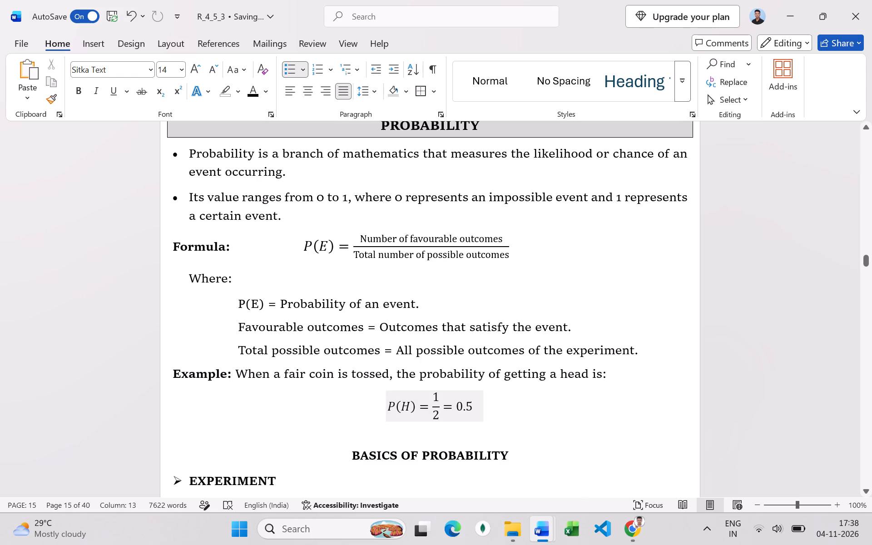
pyautogui.click(336, 413)
pyautogui.click(353, 421)
pyautogui.press('BackSpace')
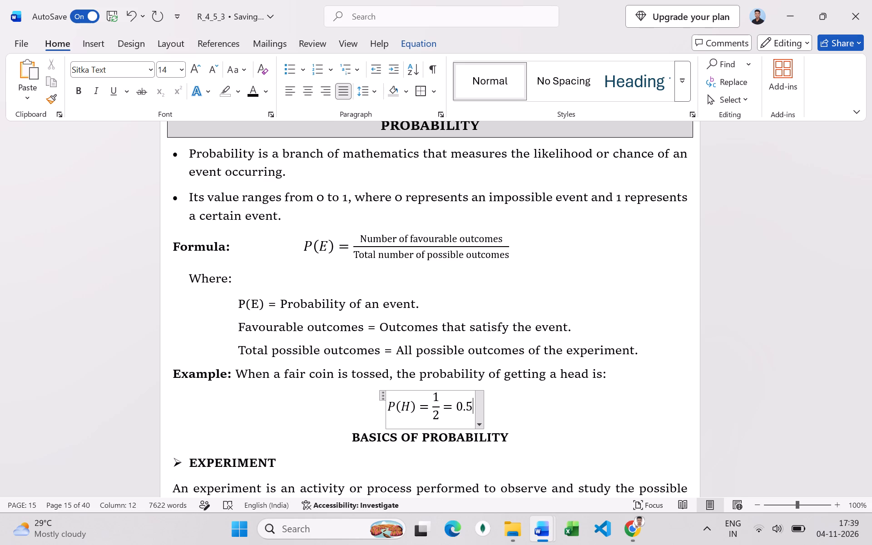
# Give the "BASICS OF PROBABILITY" heading grey shading, a box border and font size 16, matching the "PROBABILITY" heading.
pyautogui.click(528, 456)
pyautogui.moveTo(523, 444); pyautogui.dragTo(351, 440)
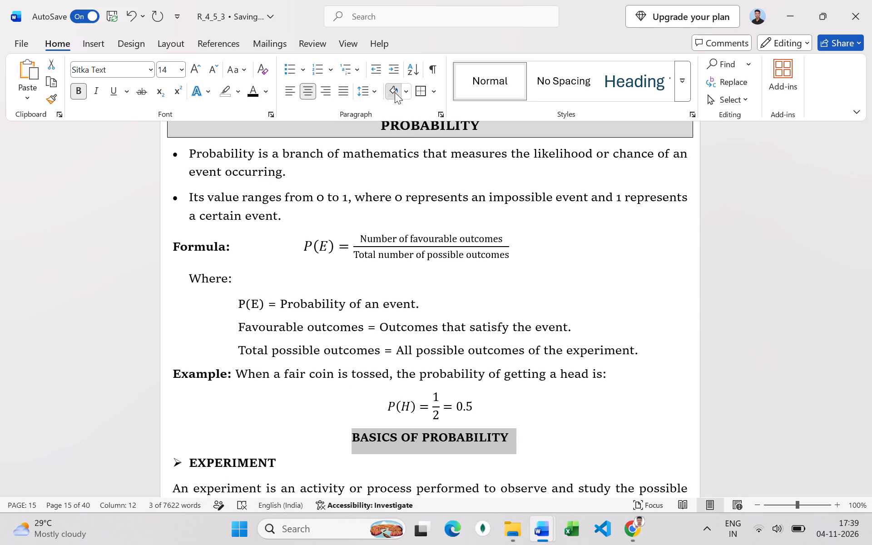
pyautogui.click(395, 92)
pyautogui.click(422, 89)
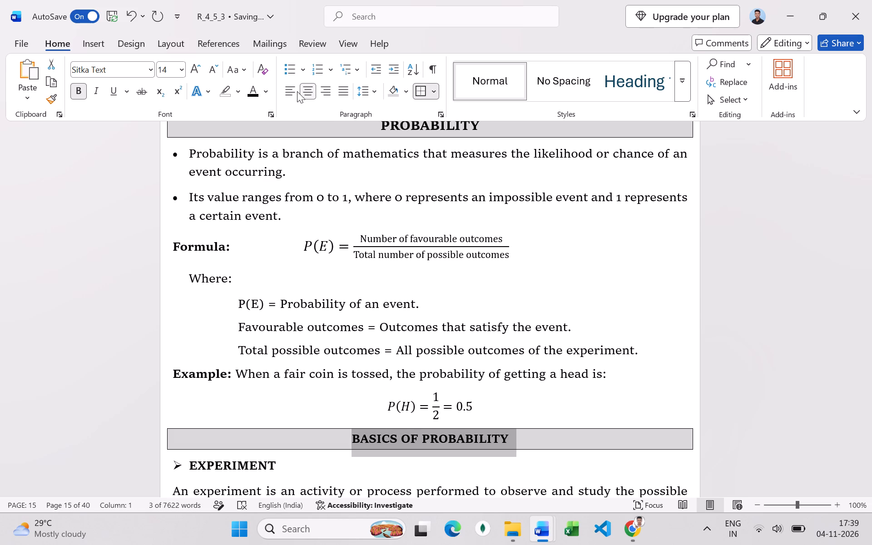
pyautogui.click(199, 74)
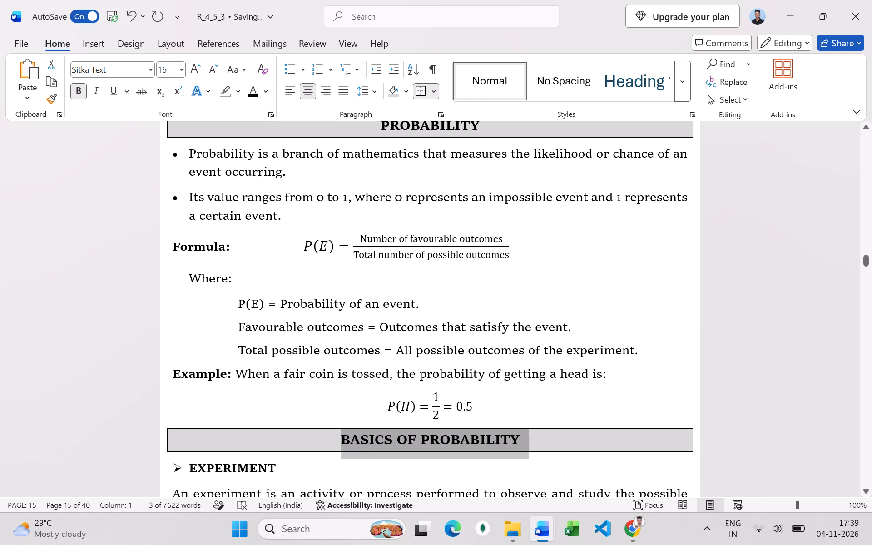
pyautogui.click(251, 317)
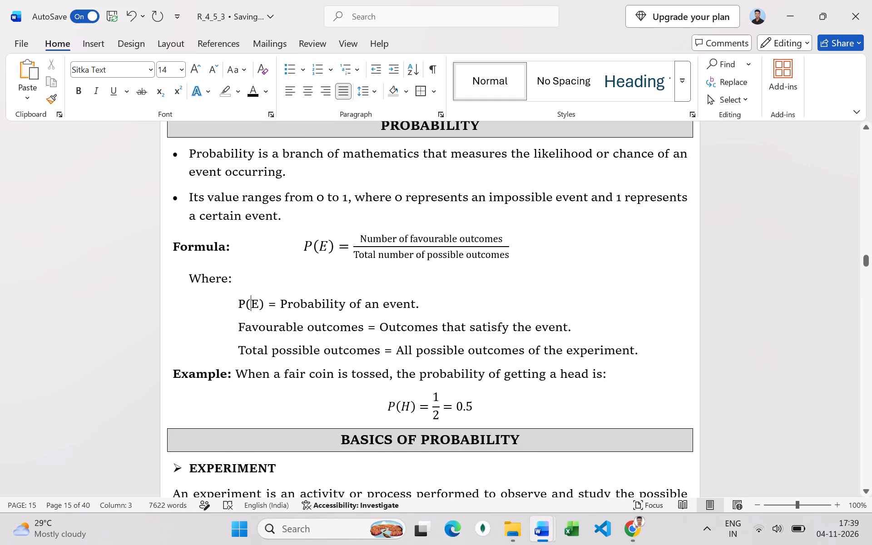
# Examine the page at 70% zoom from the Chapter 4 title through the Experiment, Outcome and Sample Space topics.
pyautogui.keyDown('ctrl'); pyautogui.scroll(-3, 414, 387); pyautogui.keyUp('ctrl')
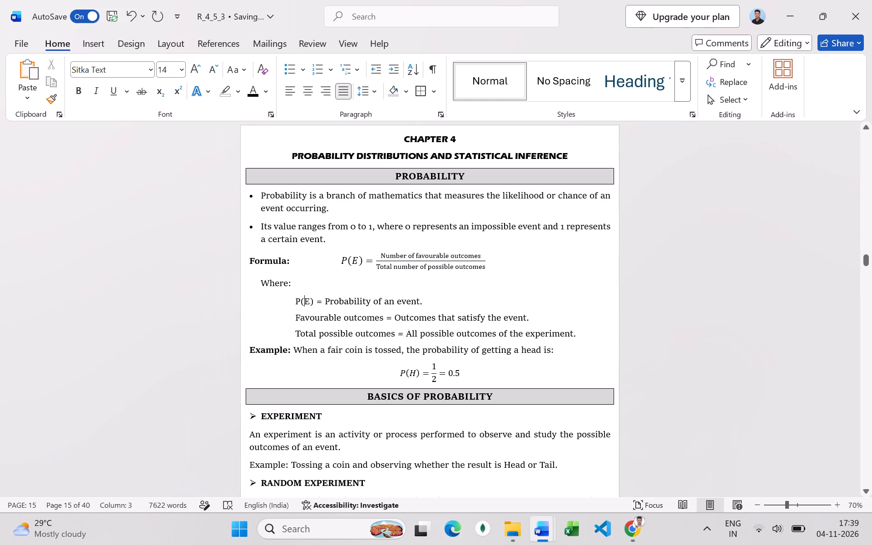
pyautogui.click(376, 453)
pyautogui.scroll(-1, 328, 385)
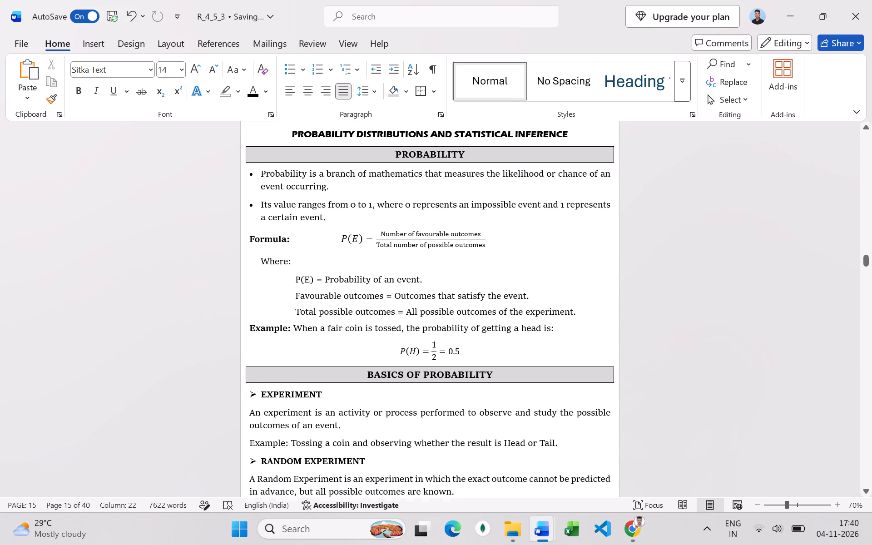
pyautogui.scroll(-5, 327, 386)
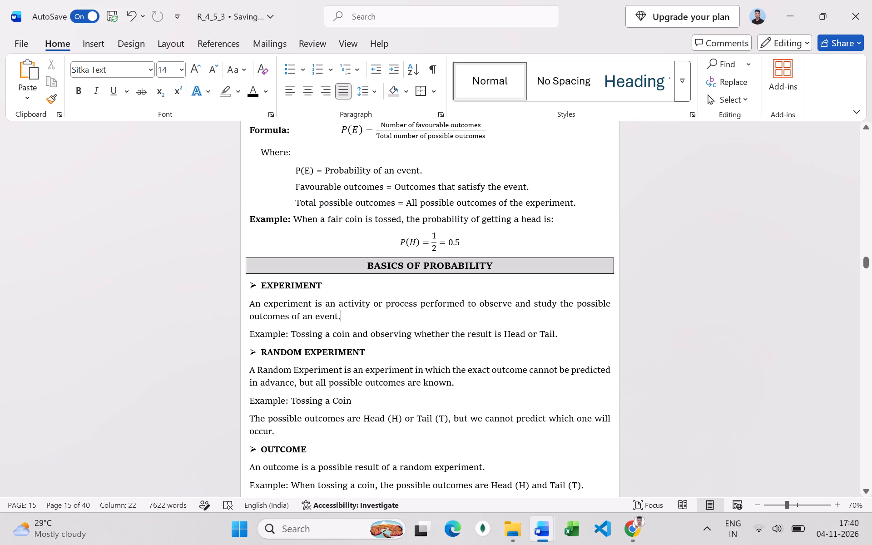
pyautogui.scroll(-14, 267, 307)
pyautogui.scroll(9, 292, 296)
pyautogui.scroll(-1, 276, 292)
pyautogui.scroll(1, 276, 292)
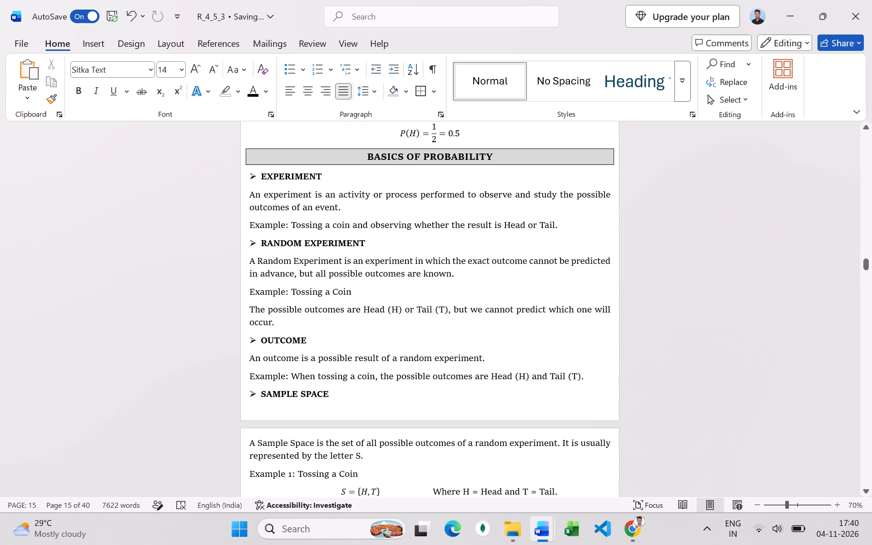
pyautogui.scroll(6, 268, 243)
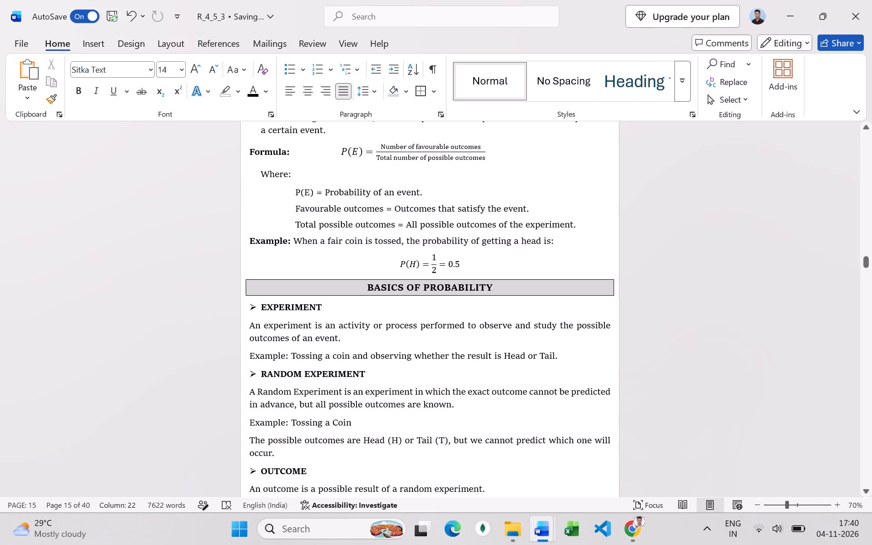
pyautogui.scroll(2, 330, 306)
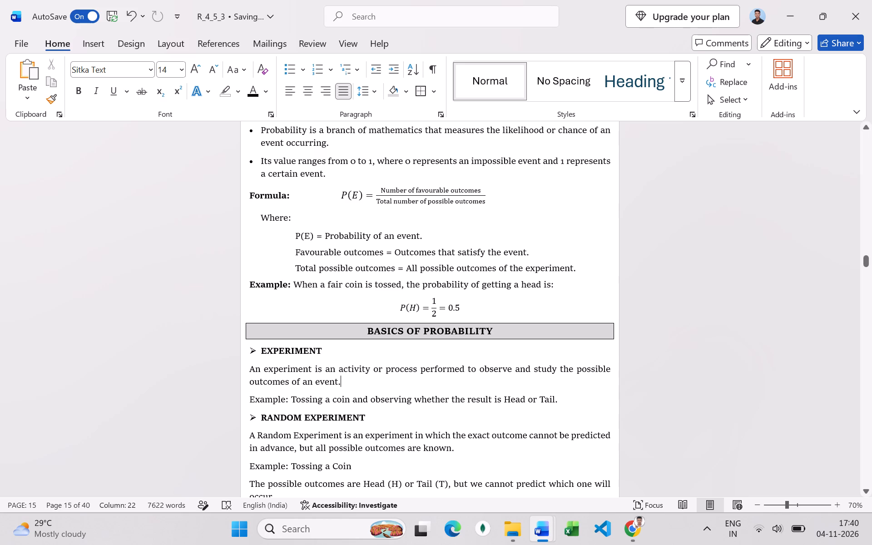
pyautogui.scroll(3, 361, 325)
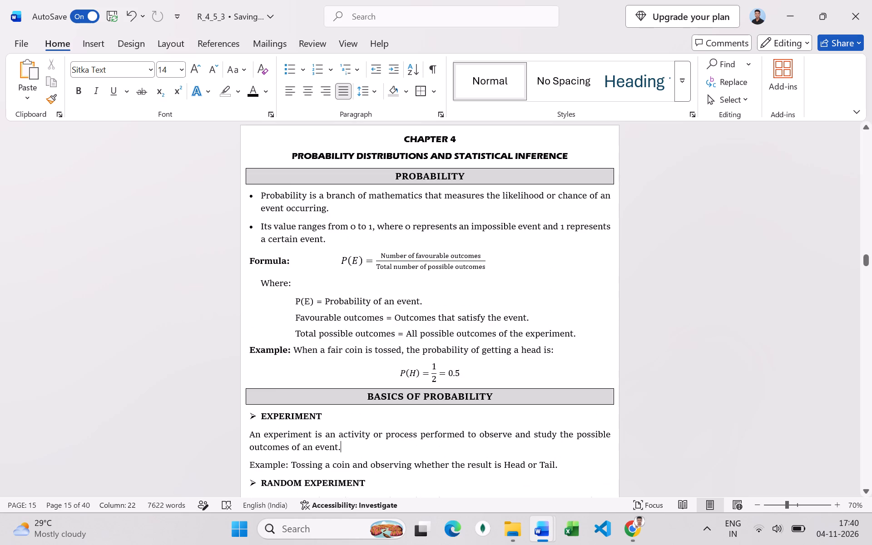
pyautogui.scroll(-5, 361, 325)
pyautogui.scroll(1, 361, 325)
pyautogui.scroll(-5, 361, 325)
pyautogui.click(372, 267)
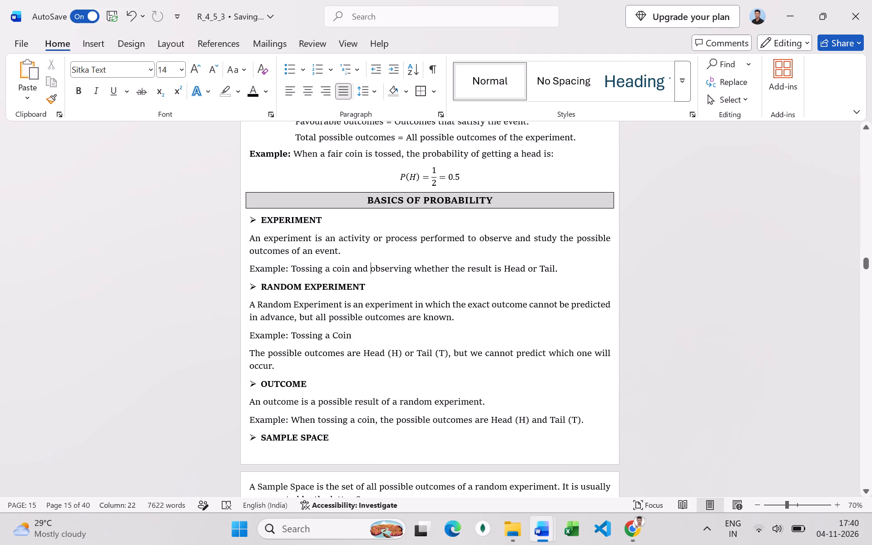
pyautogui.scroll(-1, 377, 312)
pyautogui.scroll(1, 377, 312)
pyautogui.scroll(-4, 377, 312)
pyautogui.scroll(1, 377, 316)
pyautogui.scroll(-10, 377, 316)
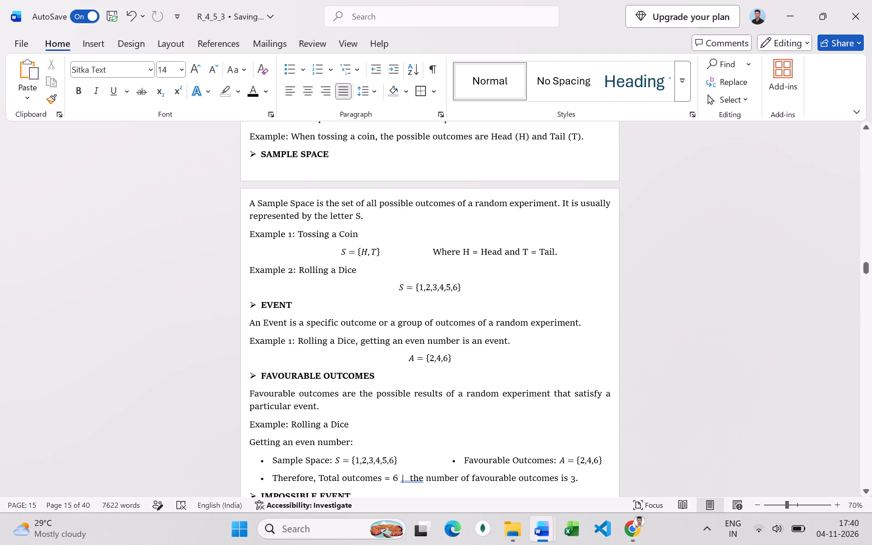
pyautogui.scroll(-8, 377, 316)
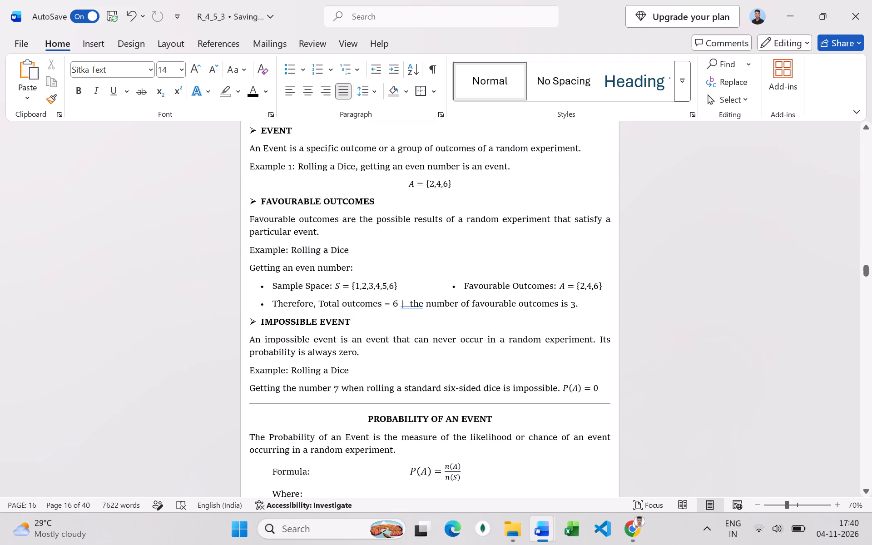
pyautogui.scroll(-4, 377, 316)
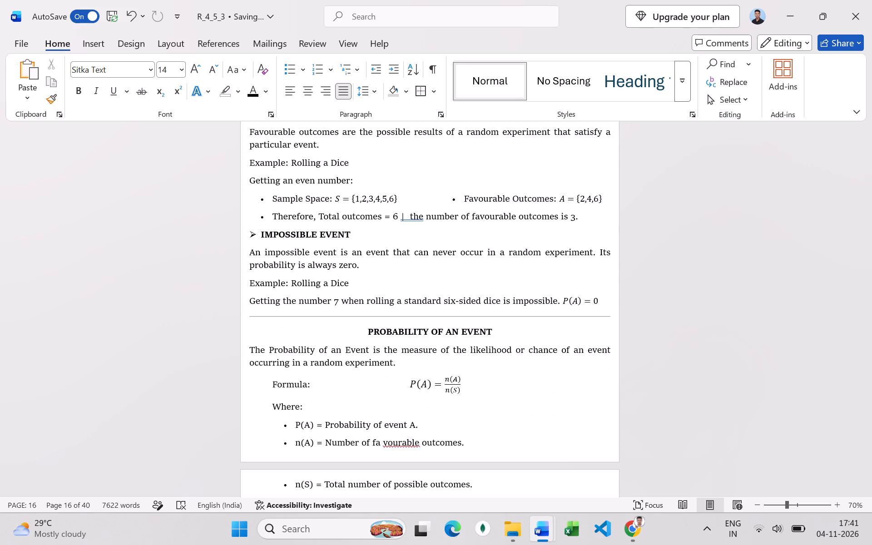
pyautogui.scroll(-7, 377, 316)
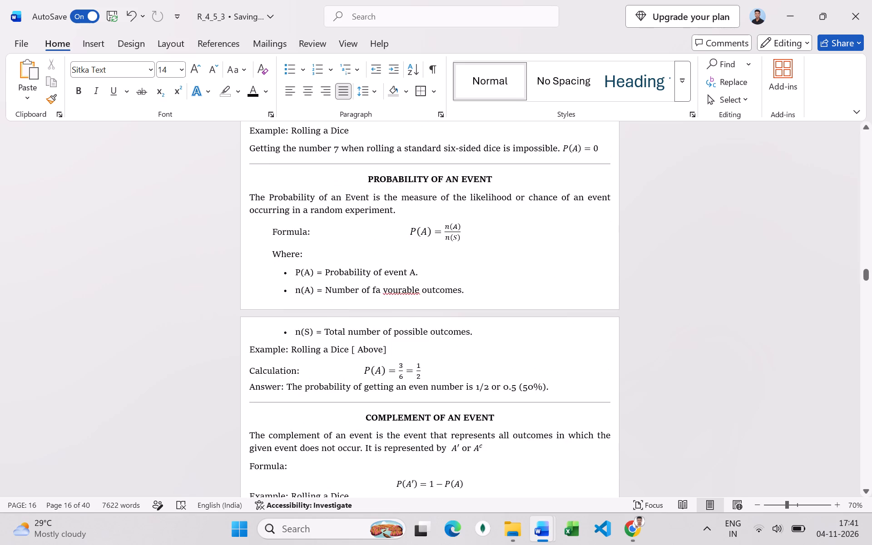
pyautogui.scroll(-3, 377, 312)
pyautogui.scroll(4, 374, 288)
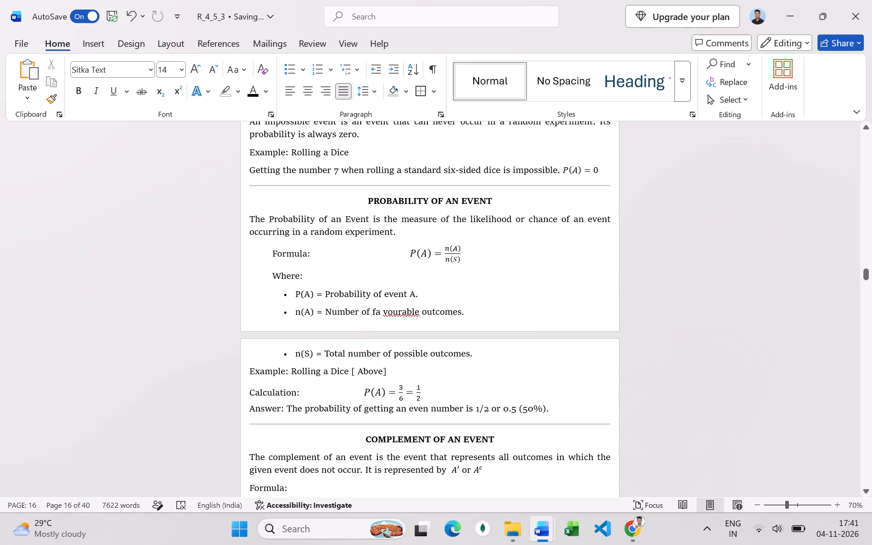
pyautogui.scroll(-1, 400, 285)
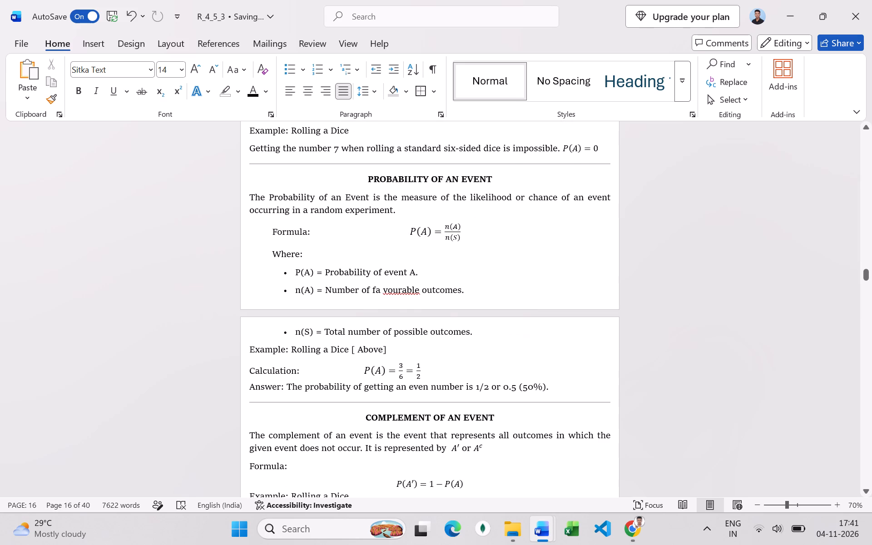
pyautogui.scroll(-7, 389, 287)
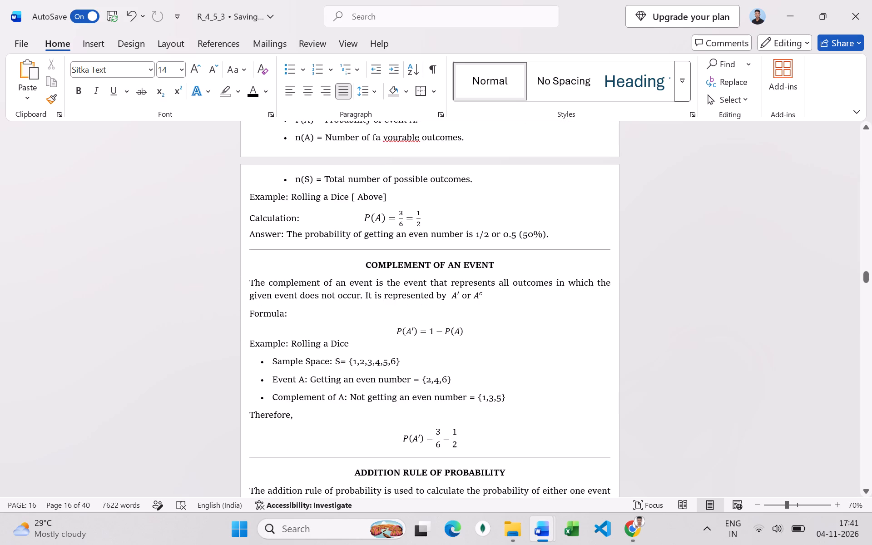
pyautogui.scroll(-12, 387, 292)
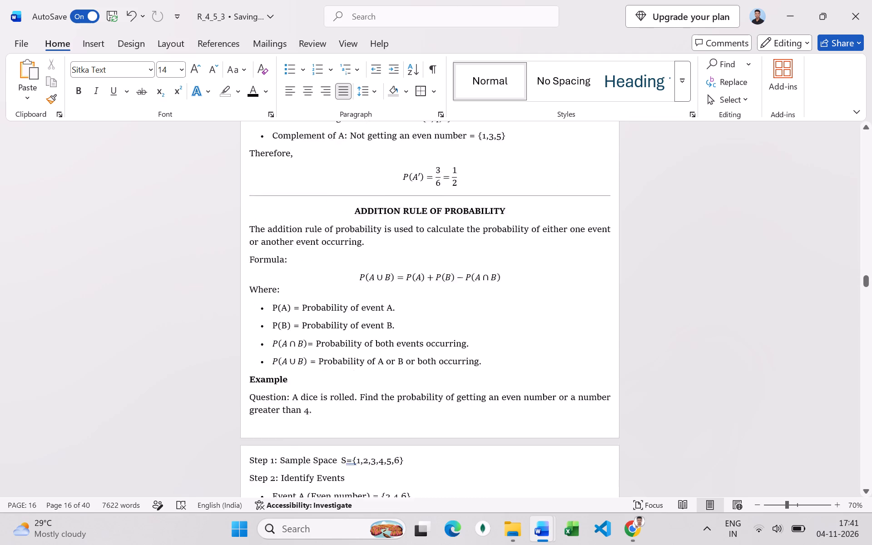
pyautogui.scroll(-16, 387, 292)
pyautogui.scroll(-8, 387, 292)
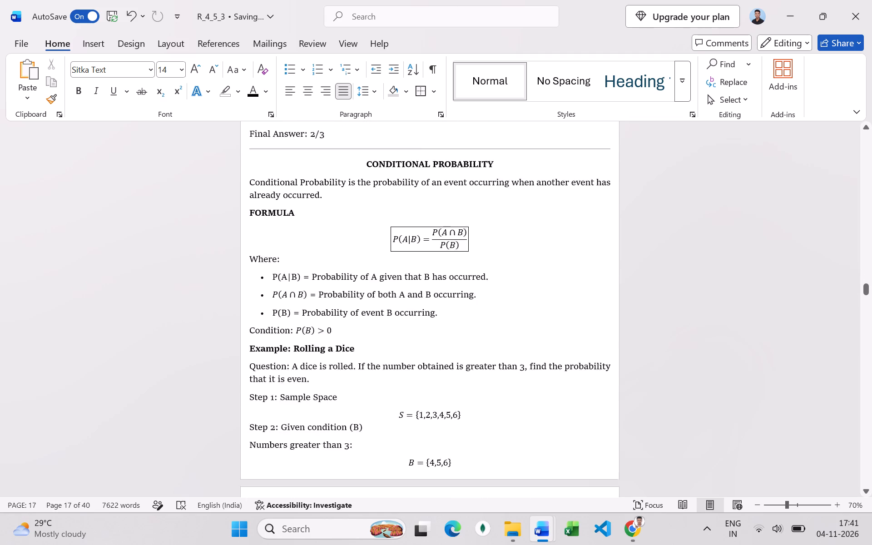
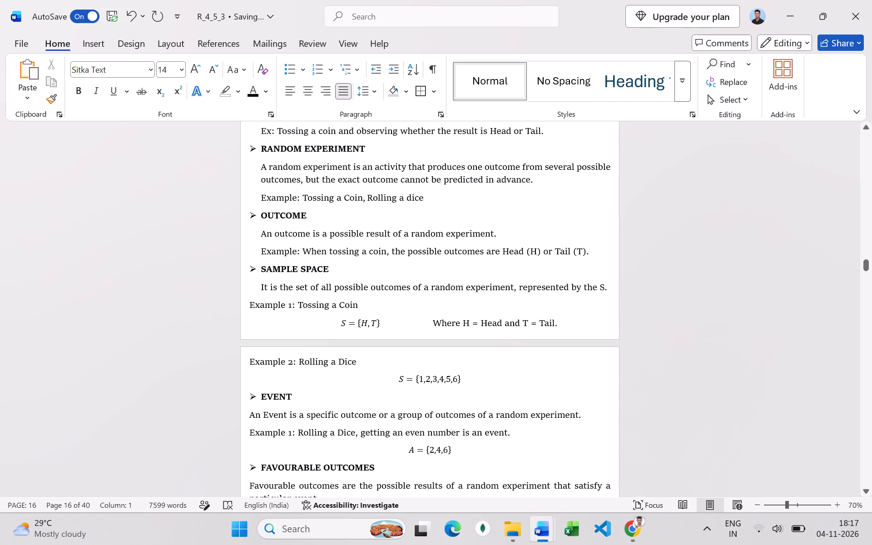
# Reduce the leading space before the S = {H,T} equation under Example 1, moving its line closer to the margin.
pyautogui.click(333, 327)
pyautogui.scroll(2, 359, 332)
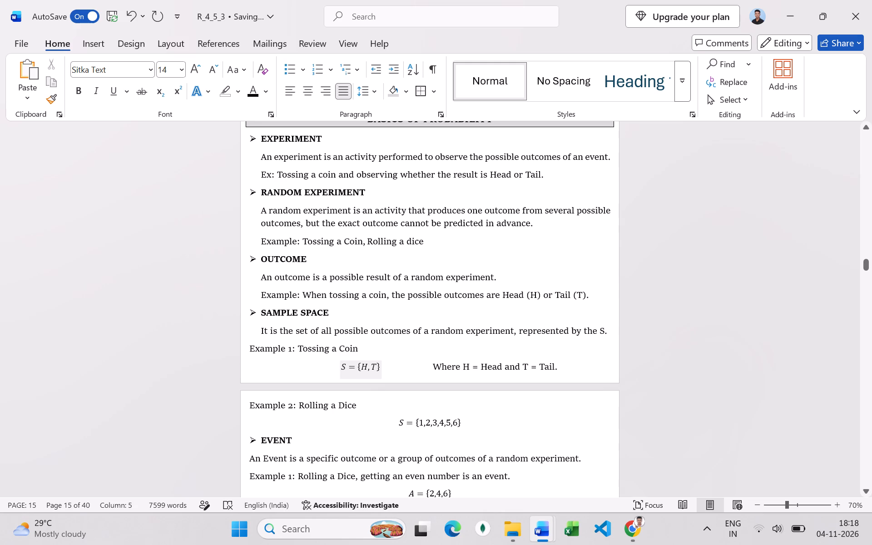
pyautogui.press('BackSpace')
pyautogui.press('BackSpace')
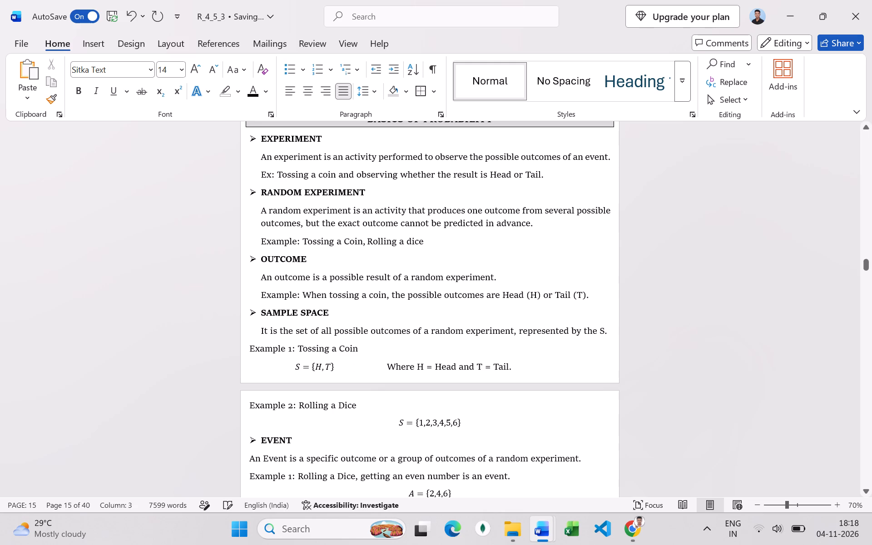
# Append a comma and "S" after "Tossing a Coin" in the SAMPLE SPACE Example 1 line.
pyautogui.click(381, 345)
pyautogui.write(',')
pyautogui.press('space')
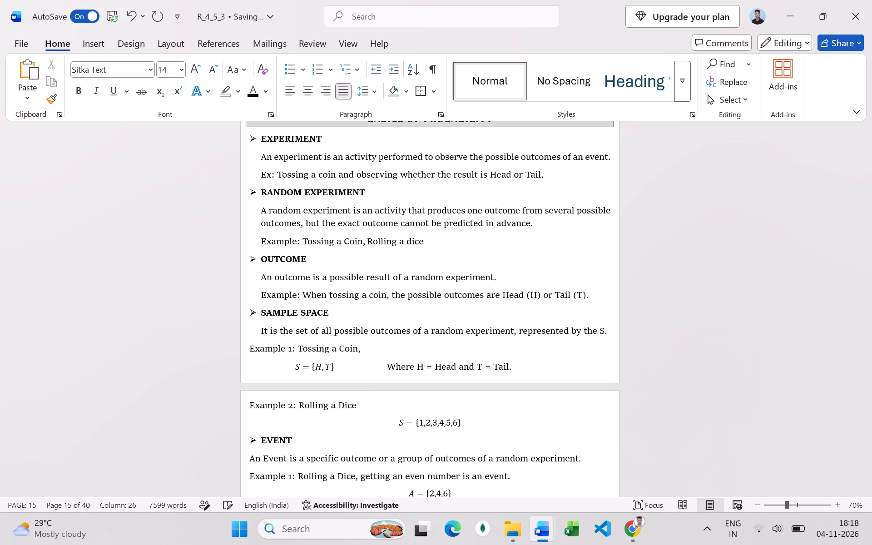
pyautogui.write('S')
pyautogui.press('space')
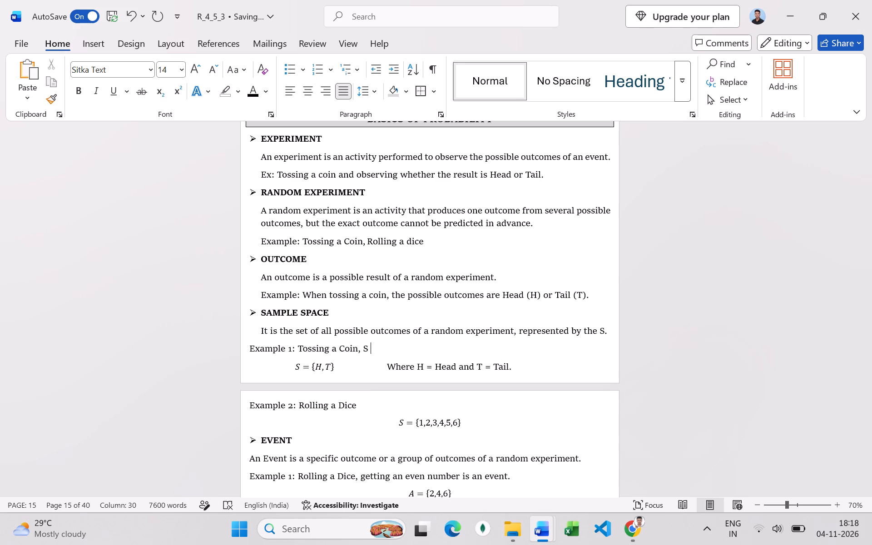
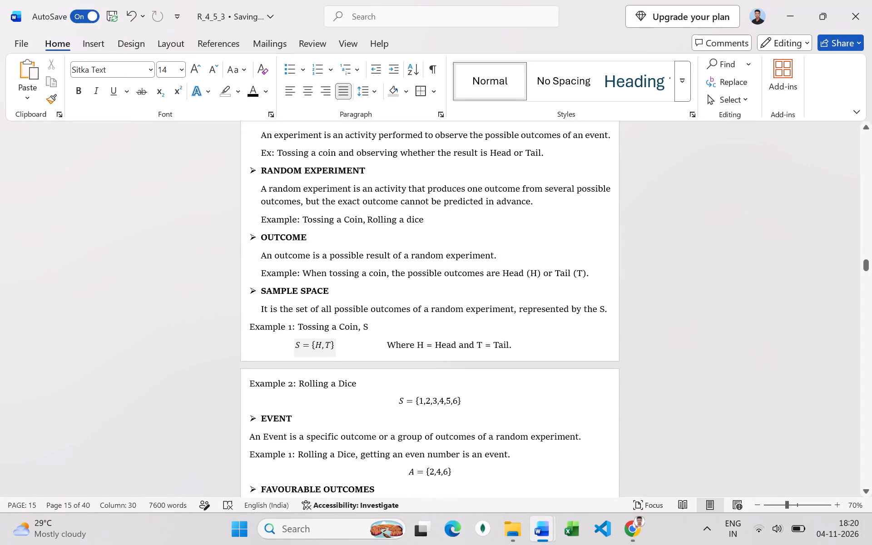
# Complete the SAMPLE SPACE Example 1 line by adding "= { H, T}" after the S.
pyautogui.write('=')
pyautogui.press('space')
pyautogui.write('{')
pyautogui.press('space')
pyautogui.press('h')
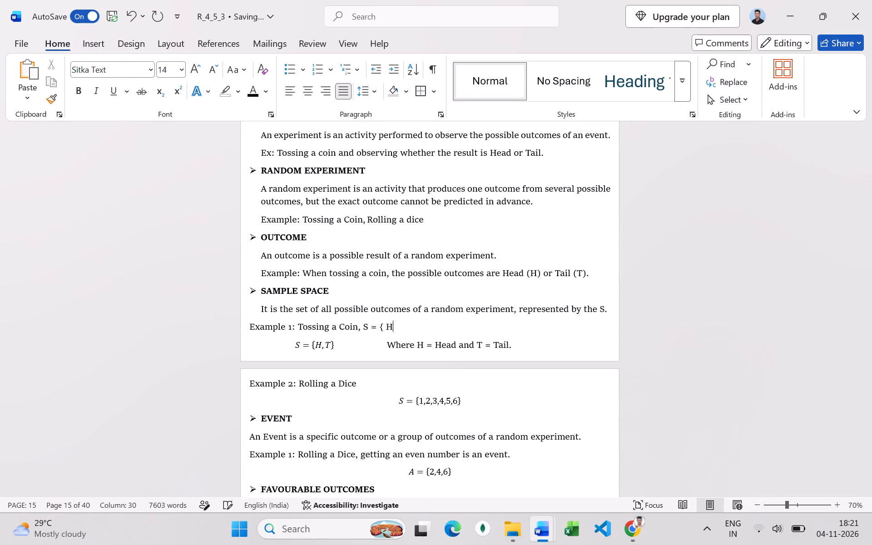
pyautogui.write(', T')
pyautogui.hotkey('shift', '}')
# Delete the separate S = {H,T} equation line with its "Where H = Head and T = Tail." note, closing up the empty line.
pyautogui.moveTo(521, 348); pyautogui.dragTo(295, 359)
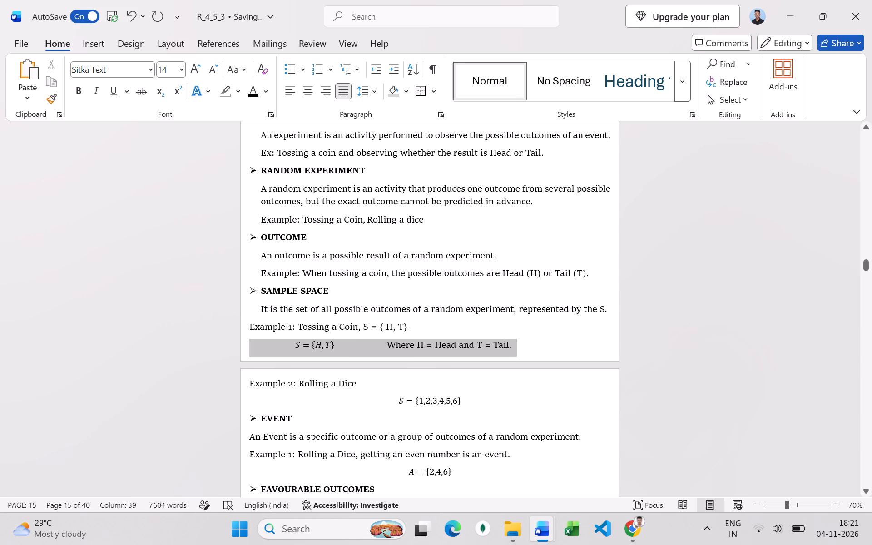
pyautogui.moveTo(295, 359); pyautogui.dragTo(289, 356)
pyautogui.press('BackSpace')
pyautogui.press('BackSpace')
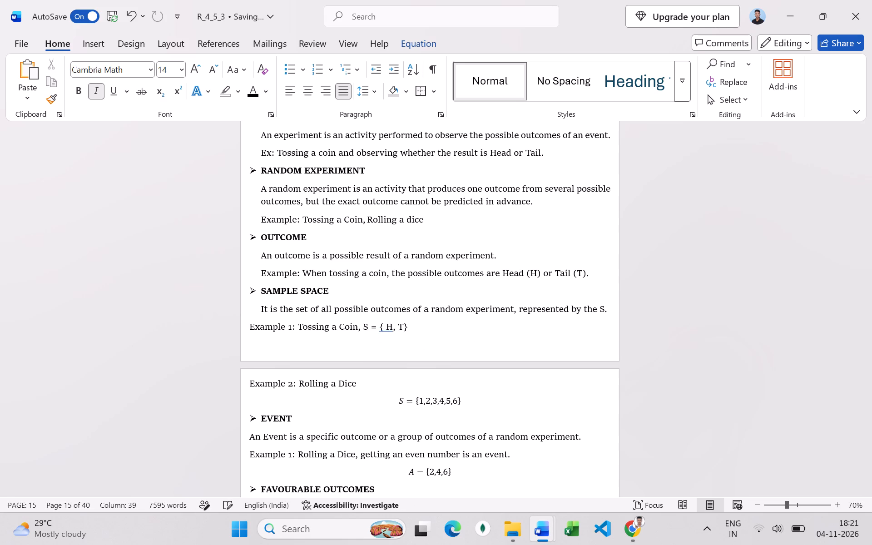
pyautogui.press('BackSpace')
pyautogui.press('BackSpace')
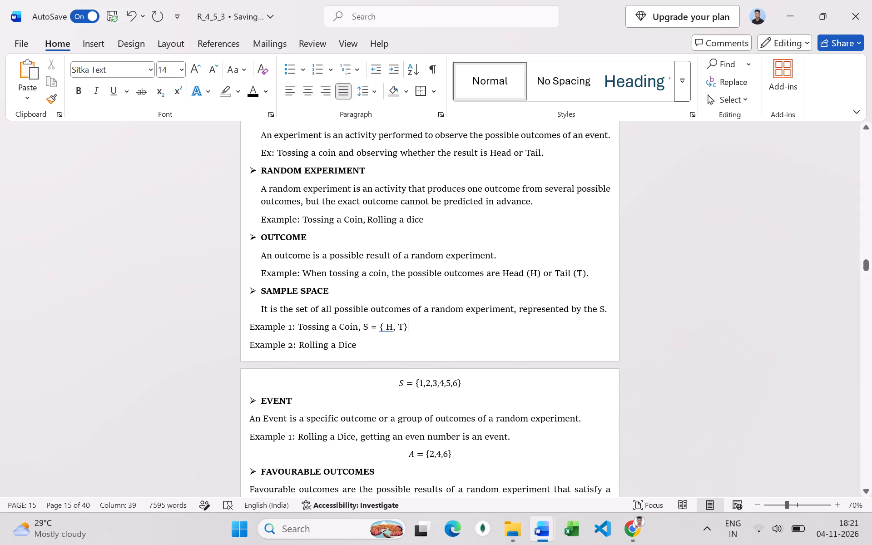
# Shorten the "Example 1" label of the SAMPLE SPACE coin line to "Ex 1".
pyautogui.click(286, 328)
pyautogui.press('BackSpace')
pyautogui.press('BackSpace')
pyautogui.press('BackSpace')
pyautogui.press('BackSpace')
pyautogui.press('BackSpace')
pyautogui.press('BackSpace')
pyautogui.press('BackSpace')
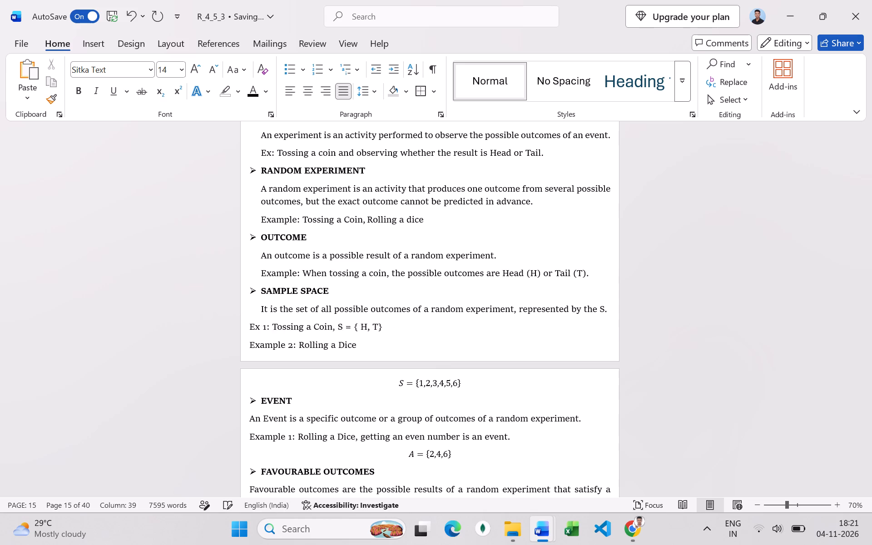
pyautogui.write('EX')
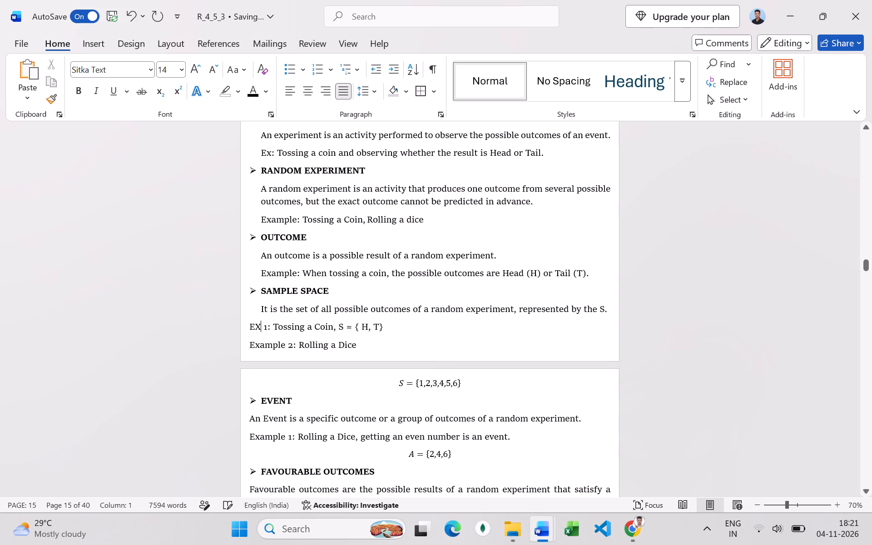
pyautogui.press('BackSpace')
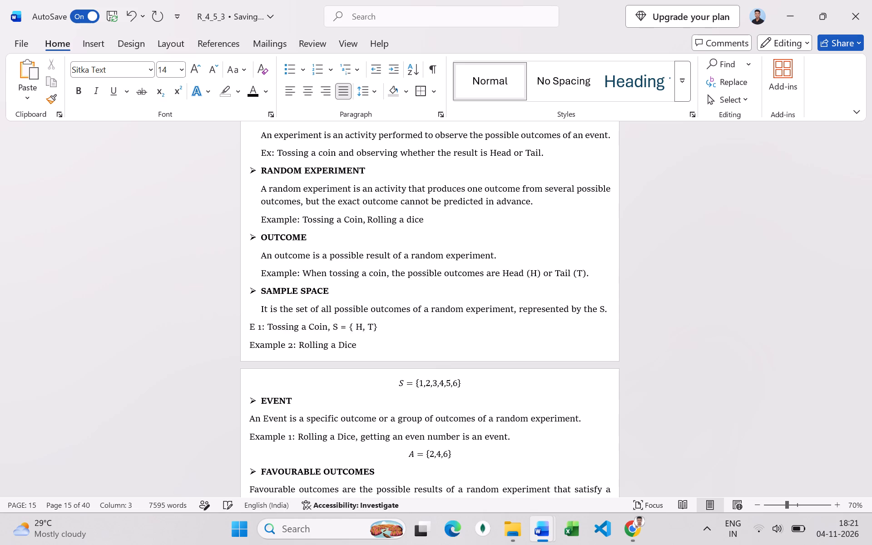
pyautogui.press('x')
# Shorten the "Example 2" label of the SAMPLE SPACE dice line to "Ex 2".
pyautogui.press('Down')
pyautogui.press('Right')
pyautogui.press('Right')
pyautogui.press('Right')
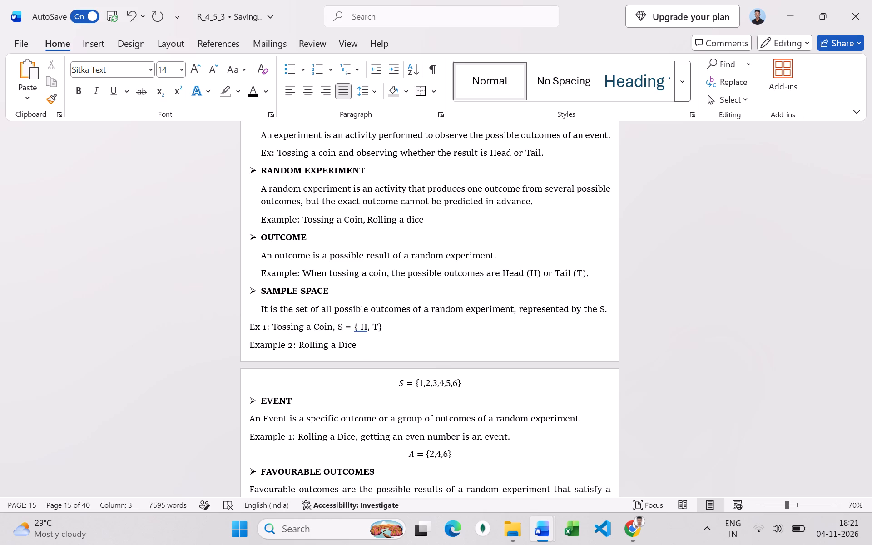
pyautogui.press('Right')
pyautogui.press('Right')
pyautogui.press('BackSpace')
pyautogui.press('BackSpace')
pyautogui.press('BackSpace')
pyautogui.press('BackSpace')
pyautogui.press('BackSpace')
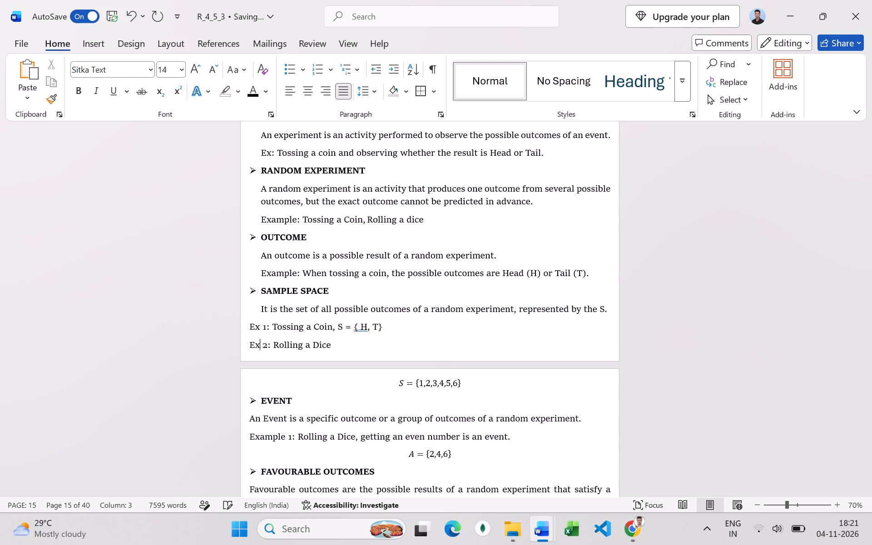
# Apply the suggested spacing correction in the Ex 1 line so the set reads "{H, T}".
pyautogui.click(396, 392)
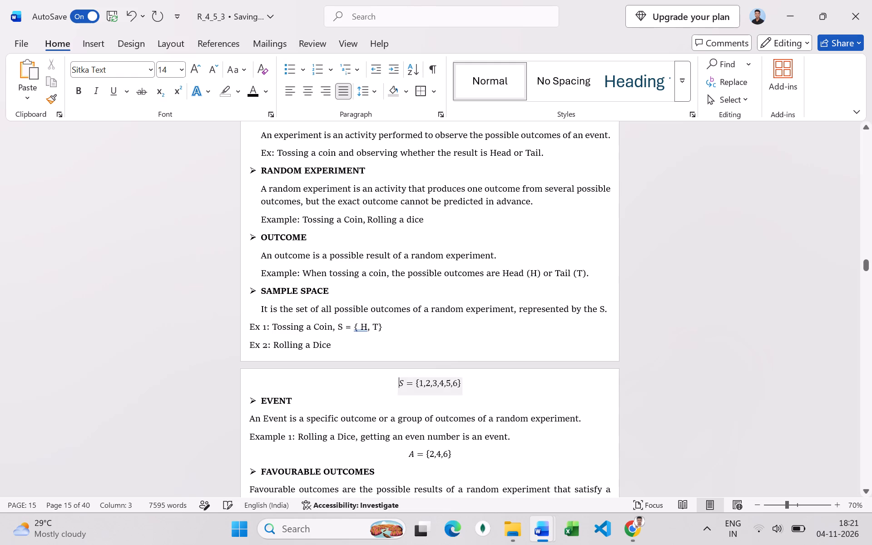
pyautogui.click(412, 386)
pyautogui.click(337, 350)
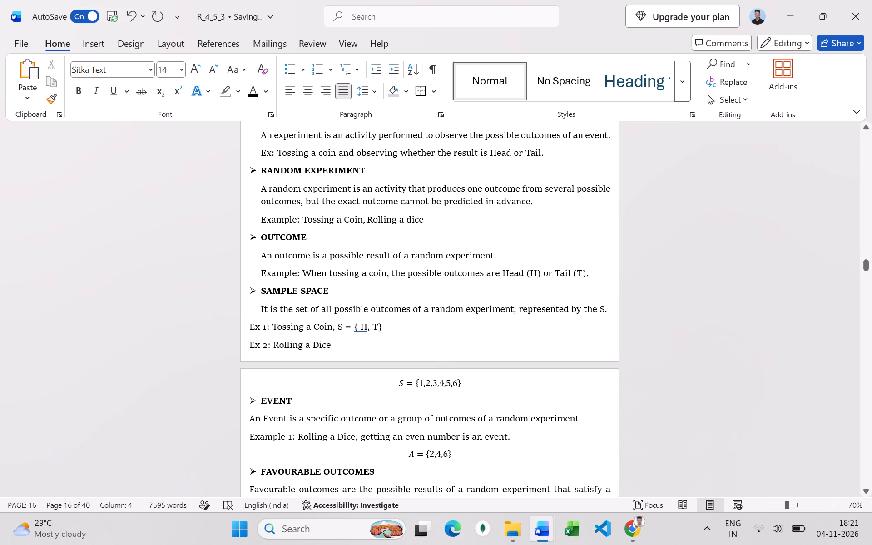
pyautogui.rightClick(366, 325)
pyautogui.click(283, 80)
# Append "S = {1,2,3,4,5,6}" to the Ex 2: Rolling a Dice line.
pyautogui.click(342, 366)
pyautogui.press('space')
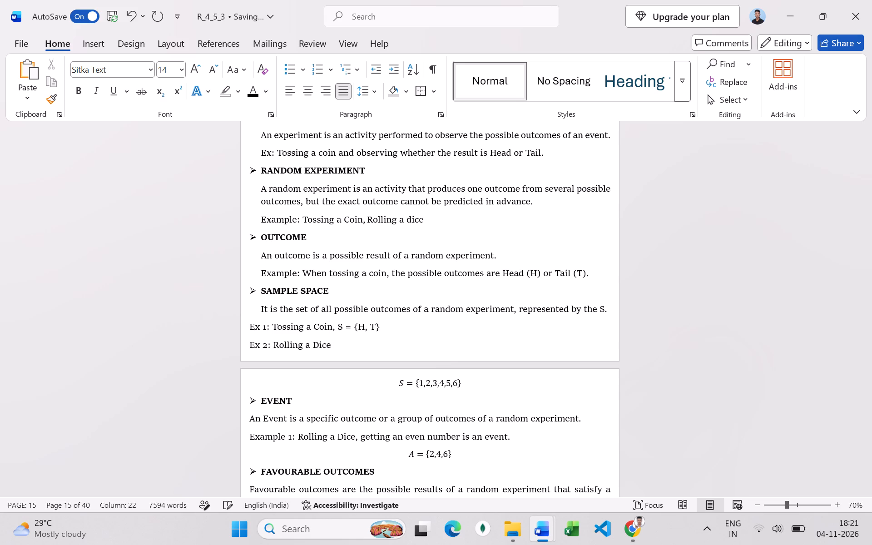
pyautogui.hotkey('shift', 's')
pyautogui.press('=')
pyautogui.press('BackSpace')
pyautogui.press('space')
pyautogui.write('=')
pyautogui.press('space')
pyautogui.hotkey('shift', '{')
pyautogui.write('1,2,3,4,5,')
pyautogui.press('6')
pyautogui.hotkey('shift', '}')
# Increase the indent of the Ex 1 and Ex 2 lines several levels, well inside the SAMPLE SPACE definition.
pyautogui.moveTo(408, 352); pyautogui.dragTo(254, 335)
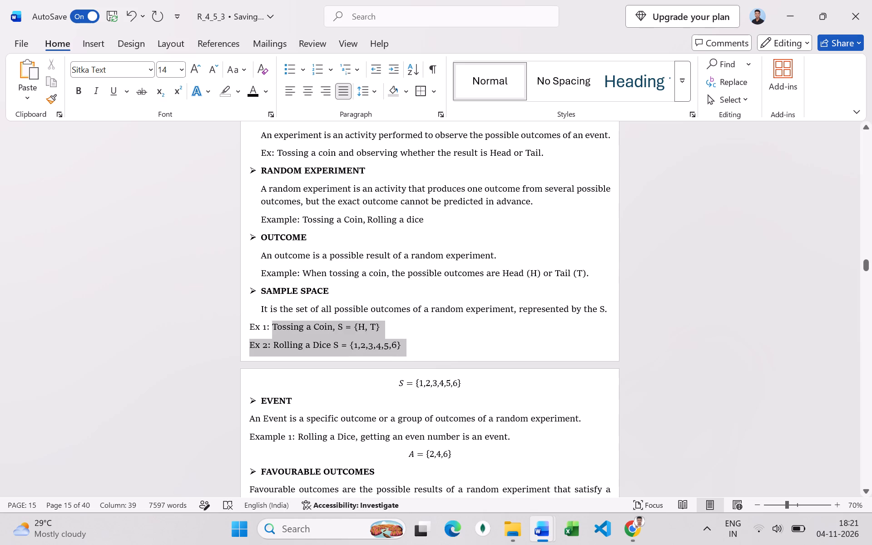
pyautogui.moveTo(254, 335); pyautogui.dragTo(242, 334)
pyautogui.click(395, 74)
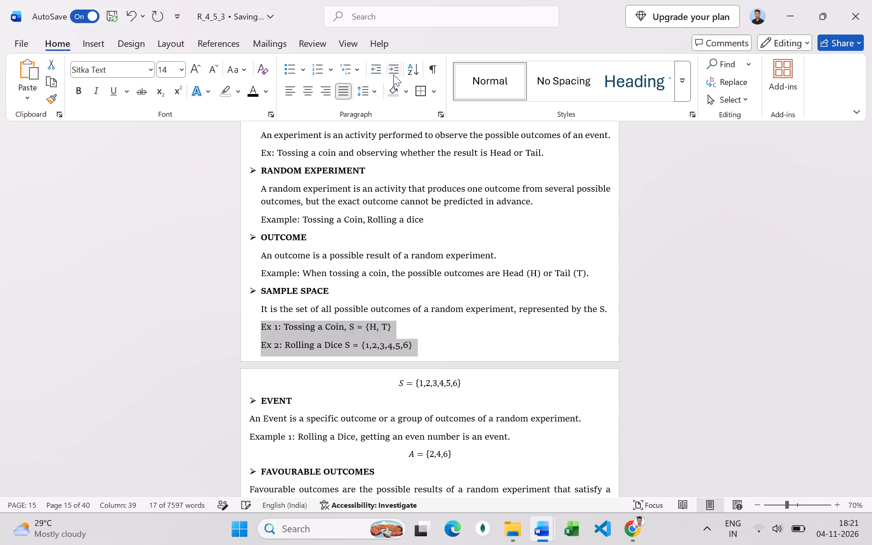
pyautogui.click(391, 69)
pyautogui.doubleClick(391, 69)
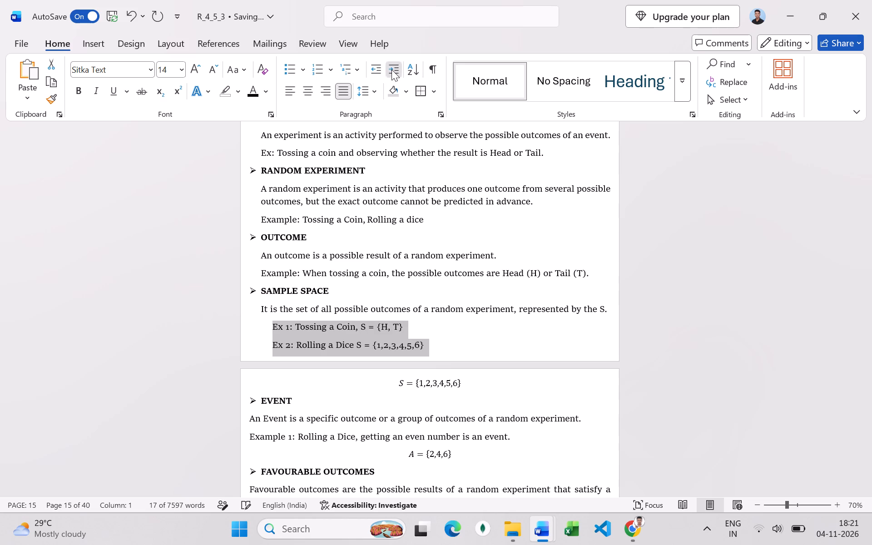
pyautogui.click(386, 262)
# Delete the standalone S = {1,2,3,4,5,6} equation and its line above the EVENT heading.
pyautogui.scroll(-3, 377, 302)
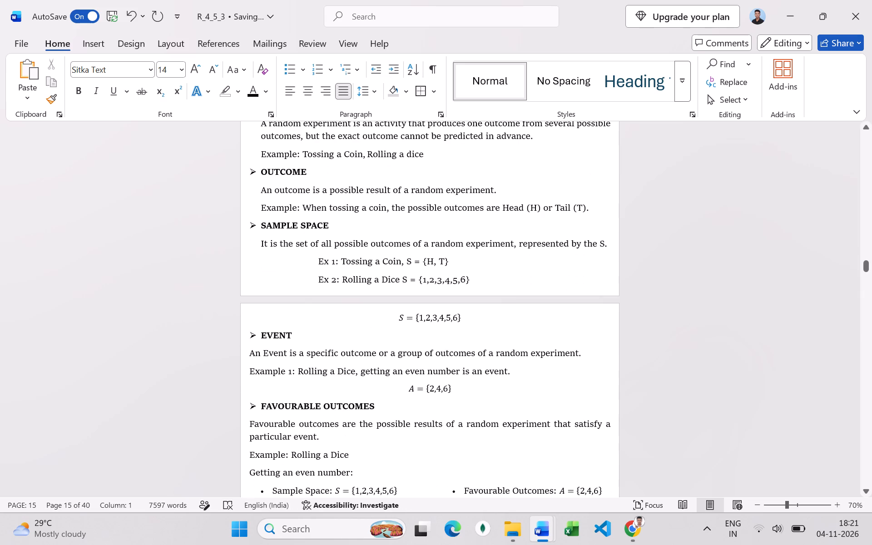
pyautogui.moveTo(473, 313); pyautogui.dragTo(332, 313)
pyautogui.press('BackSpace')
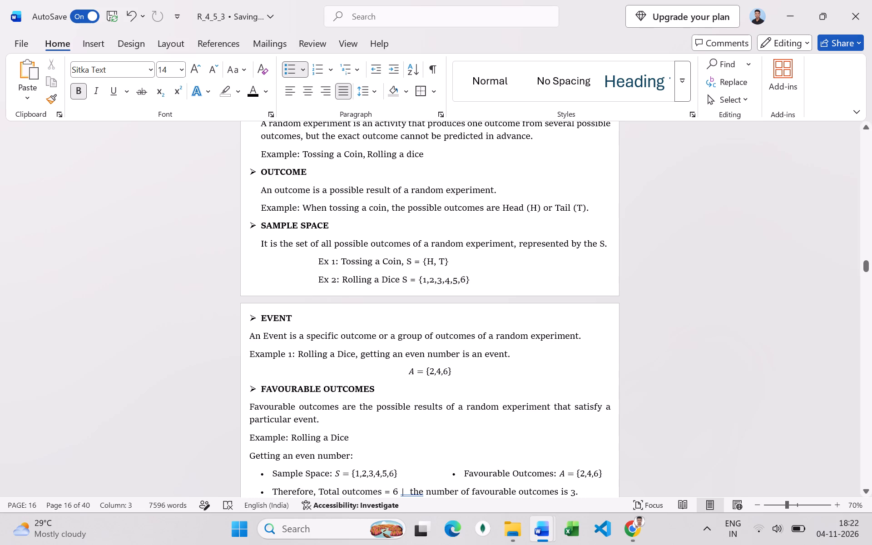
# Review the layout and wording of the BASICS OF PROBABILITY entries, from the probability formula above to the EVENT and FAVOURABLE OUTCOMES entries.
pyautogui.click(474, 367)
pyautogui.scroll(6, 434, 361)
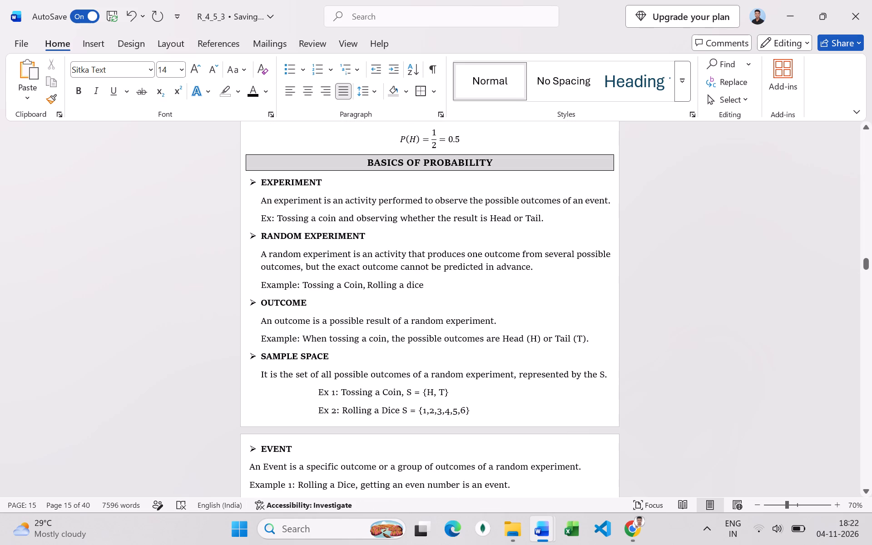
pyautogui.scroll(-3, 421, 380)
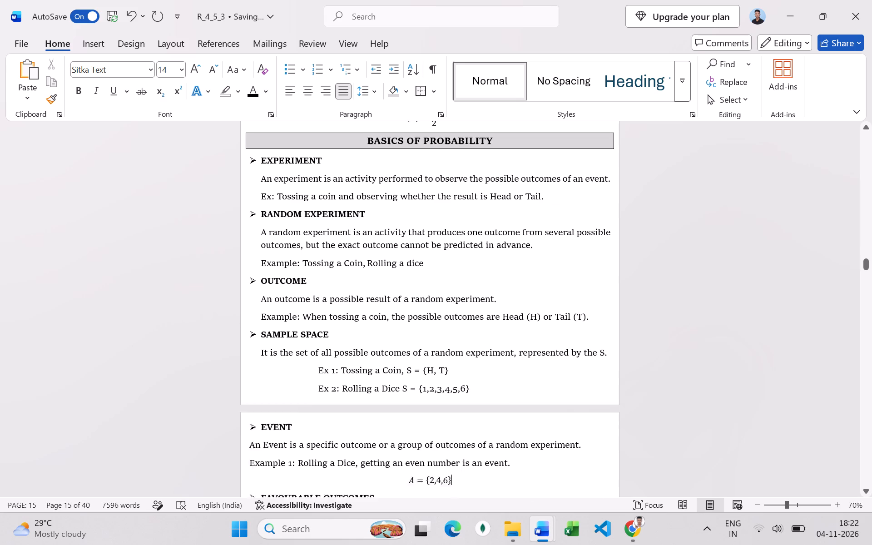
pyautogui.scroll(-20, 421, 380)
pyautogui.scroll(11, 421, 380)
pyautogui.scroll(-1, 421, 380)
pyautogui.scroll(10, 421, 380)
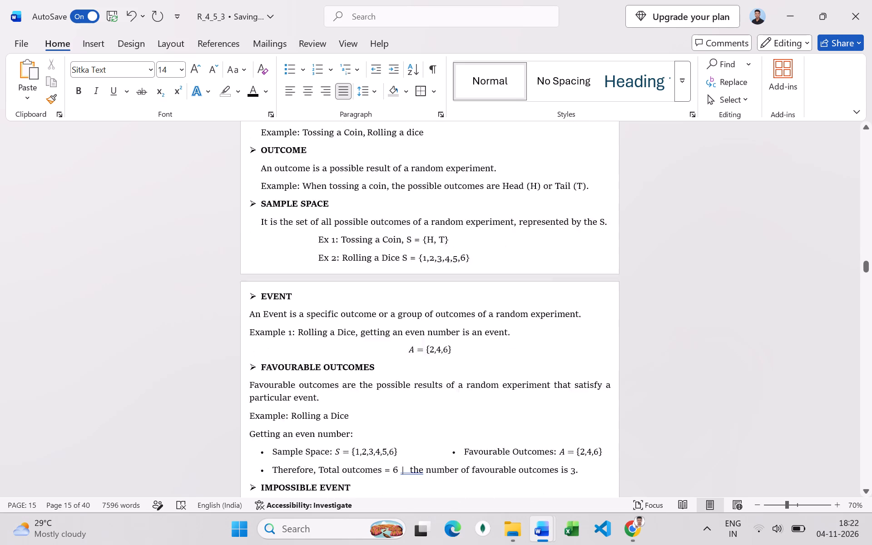
pyautogui.scroll(10, 421, 380)
pyautogui.scroll(-2, 421, 380)
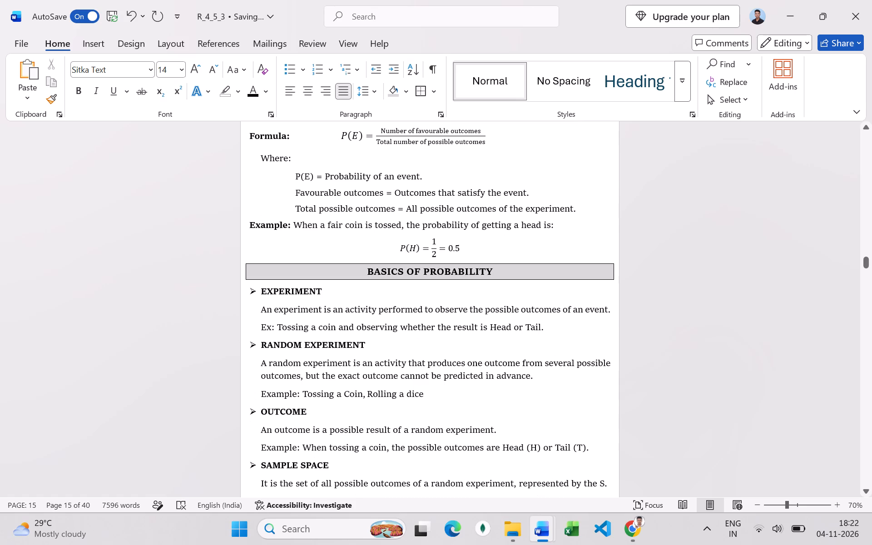
pyautogui.scroll(-4, 407, 387)
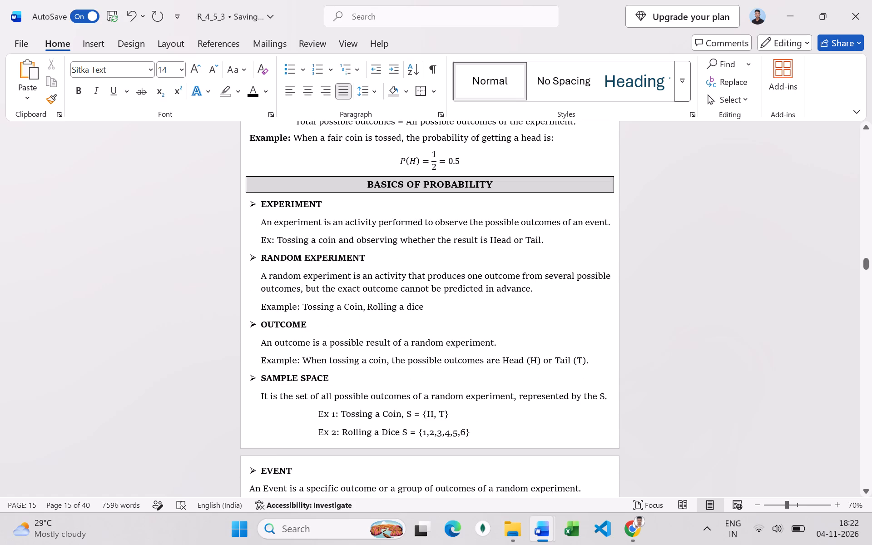
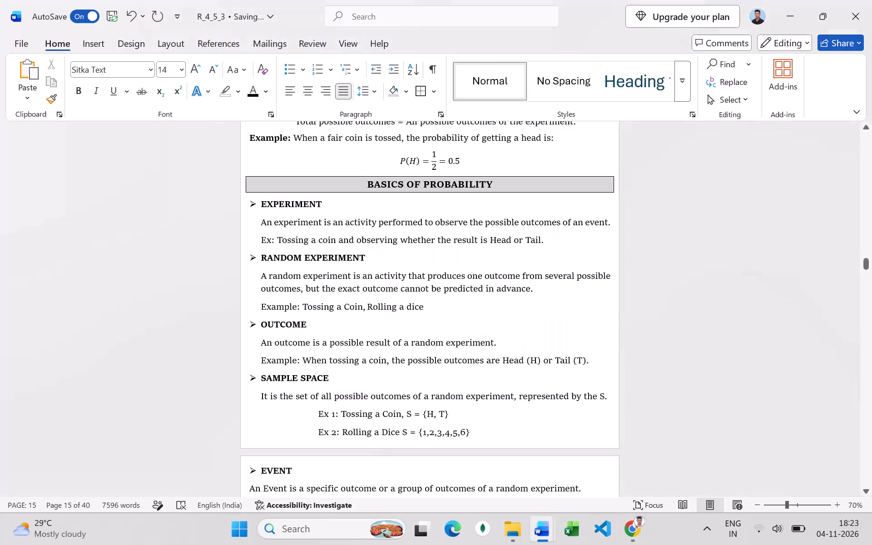
pyautogui.scroll(-9, 364, 304)
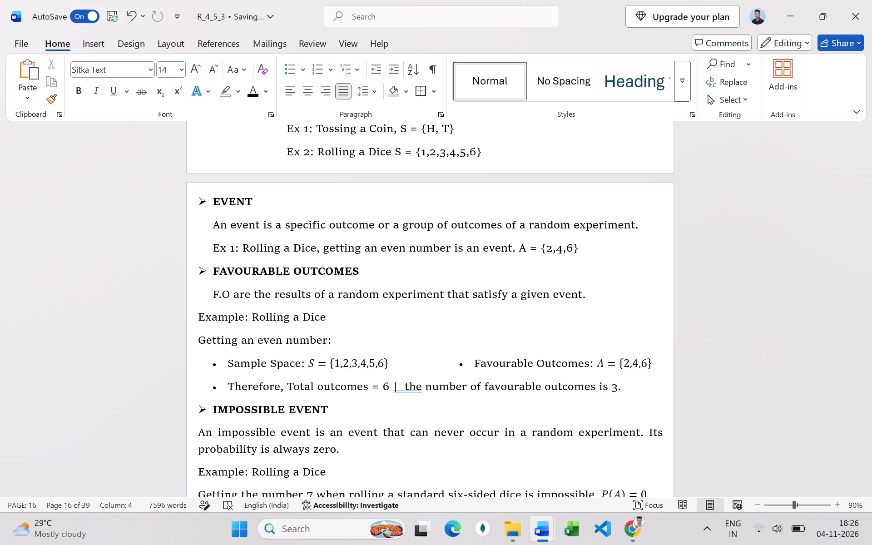
pyautogui.hotkey('alt', 'Tab')
pyautogui.click(347, 287)
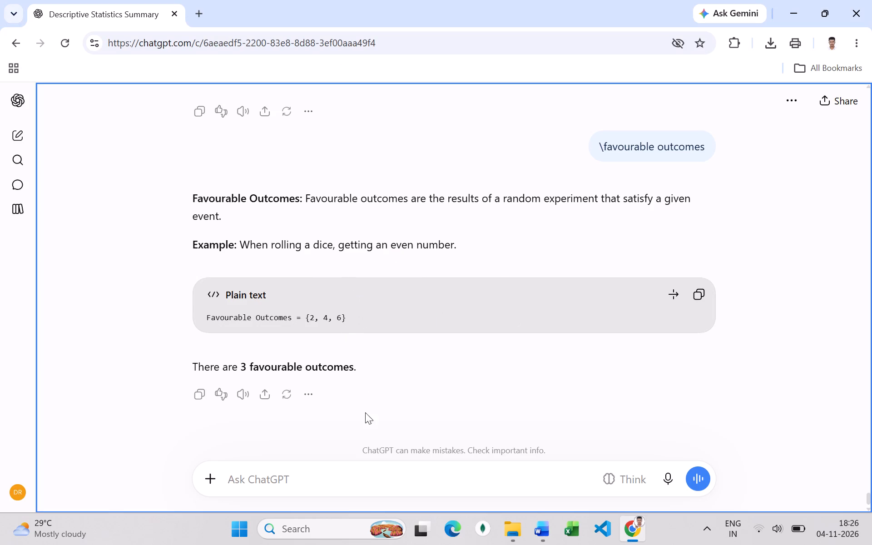
pyautogui.click(311, 466)
pyautogui.click(302, 474)
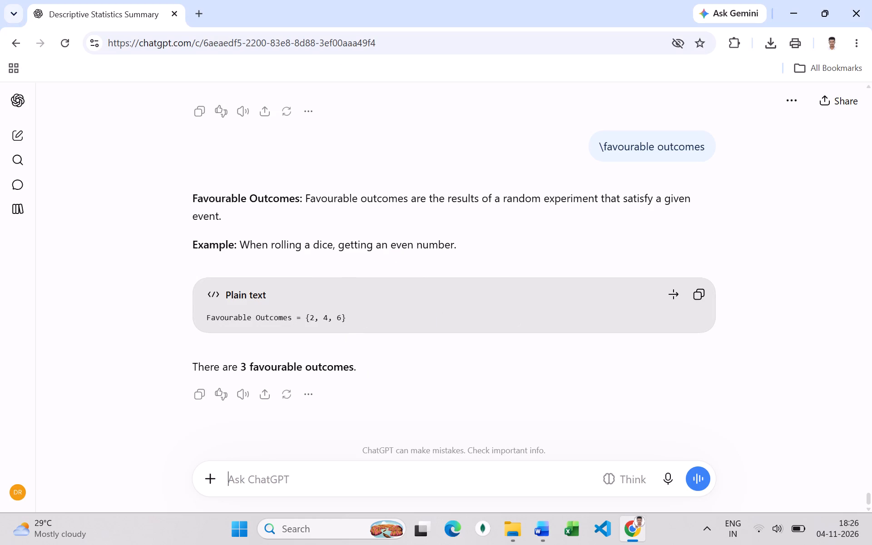
pyautogui.write('proepr exmaple')
pyautogui.press('space')
pyautogui.press('Return')
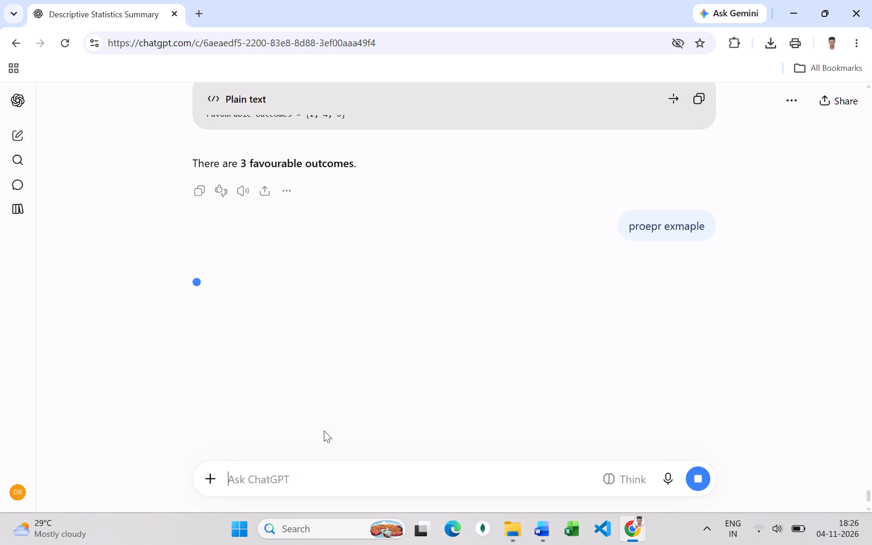
# Compare ChatGPT's new favourable outcomes example with its earlier dice example.
pyautogui.scroll(2, 324, 428)
pyautogui.scroll(-2, 362, 385)
pyautogui.scroll(-1, 322, 391)
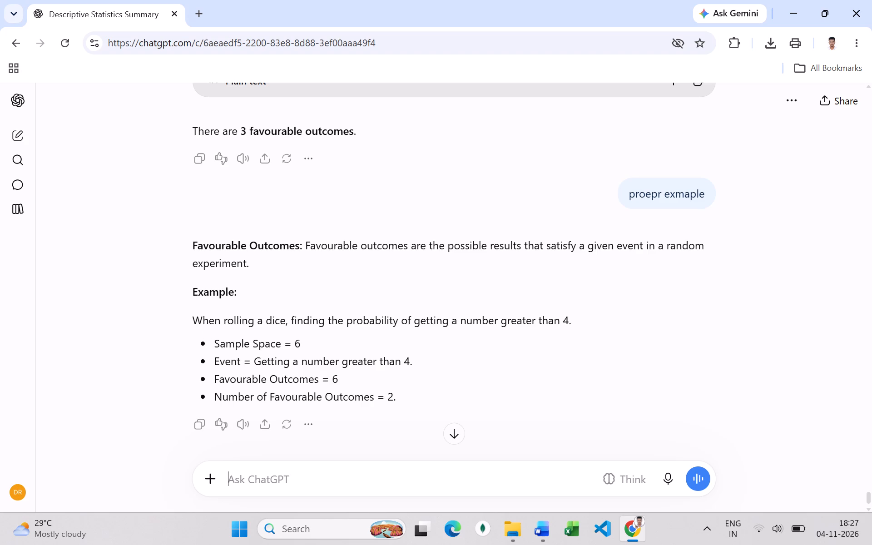
pyautogui.scroll(4, 396, 365)
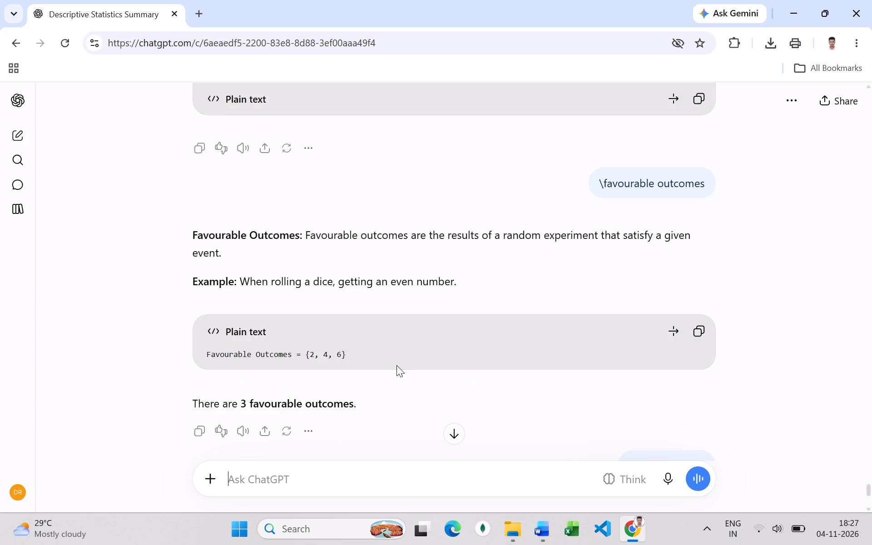
pyautogui.scroll(-5, 396, 365)
pyautogui.scroll(1, 396, 365)
# Return to Word and indent the whole FAVOURABLE OUTCOMES example, from the Example line through the Therefore bullet, one level.
pyautogui.hotkey('alt', 'Tab')
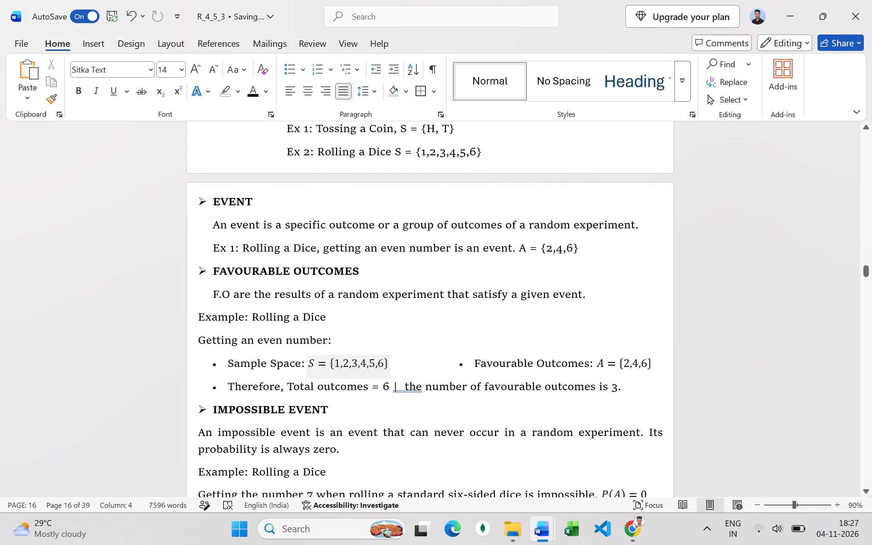
pyautogui.moveTo(630, 392); pyautogui.dragTo(179, 316)
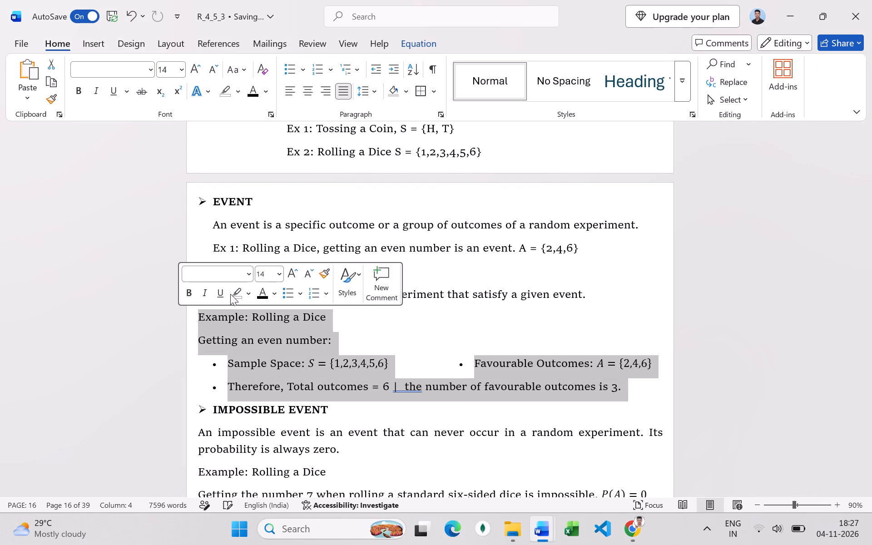
pyautogui.click(395, 72)
pyautogui.click(351, 361)
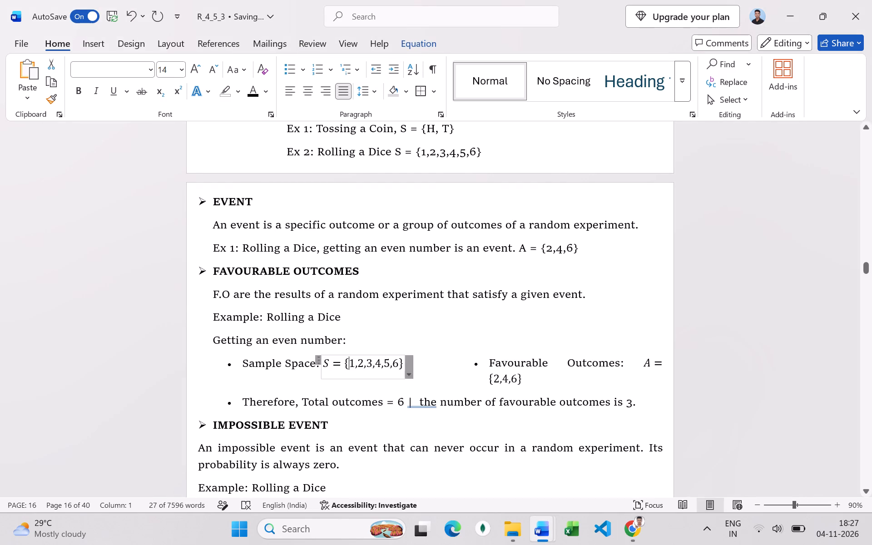
# Set the Sample Space and Favourable Outcomes bullets to a single-column layout.
pyautogui.moveTo(545, 380); pyautogui.dragTo(239, 378)
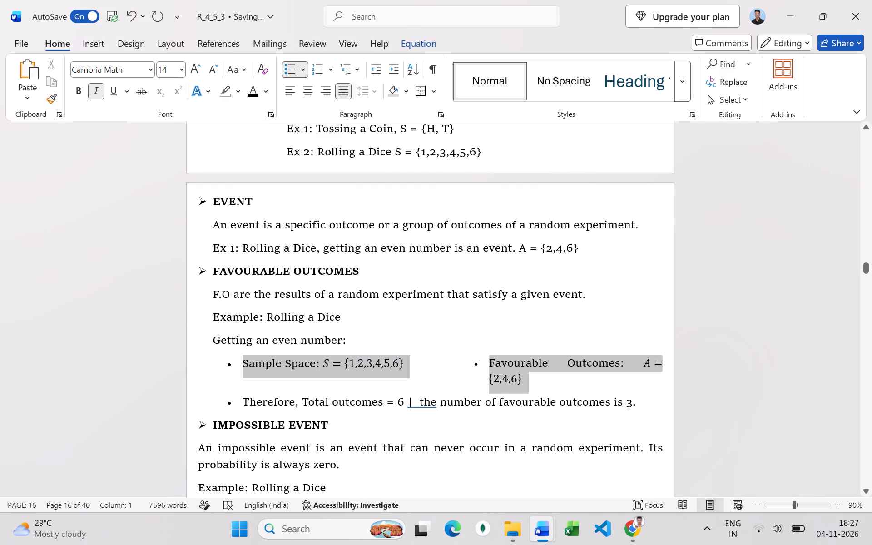
pyautogui.moveTo(239, 378); pyautogui.dragTo(227, 364)
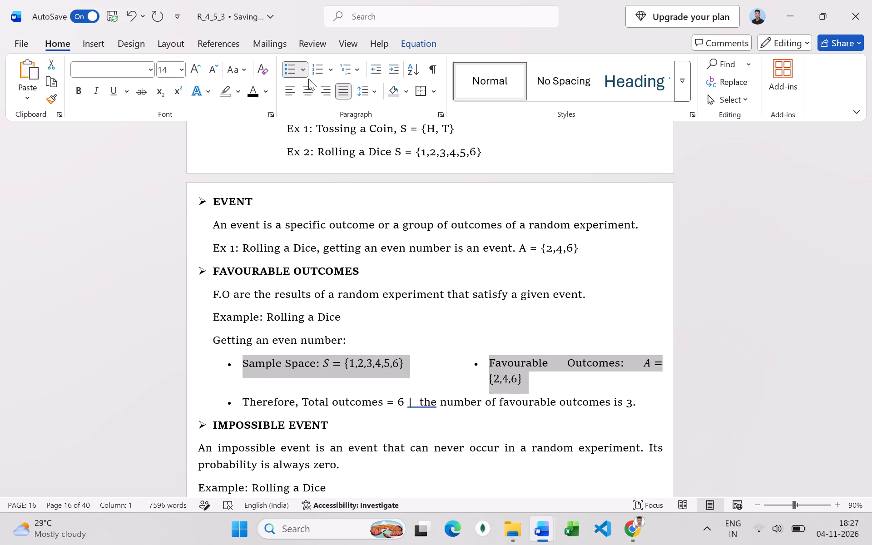
pyautogui.click(181, 49)
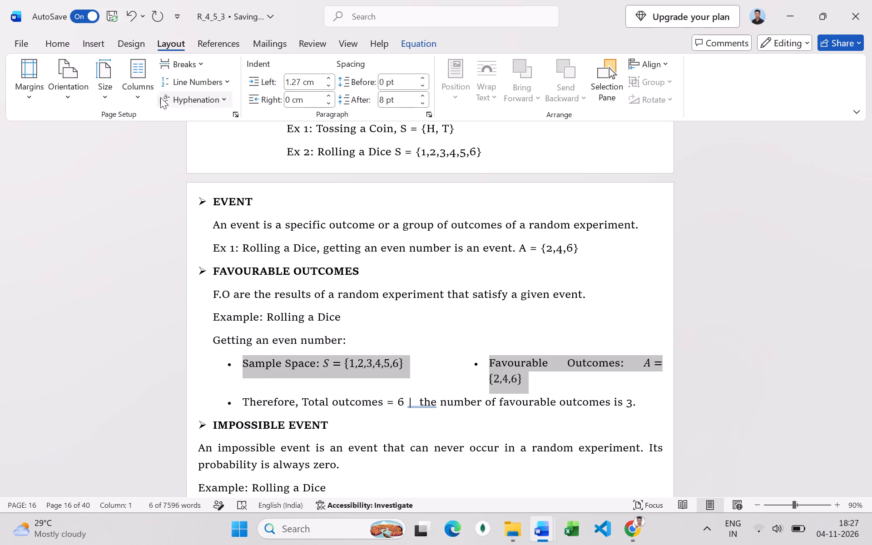
pyautogui.click(146, 91)
pyautogui.click(157, 132)
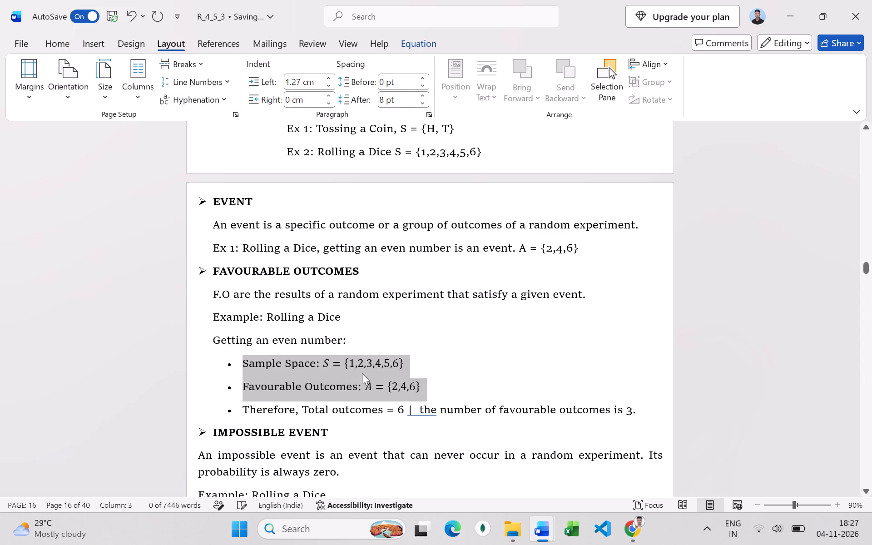
# Remove the "|" separator from the Therefore bullet and split "the number of favourable outcomes is 3." into its own bullet.
pyautogui.click(419, 409)
pyautogui.press('BackSpace')
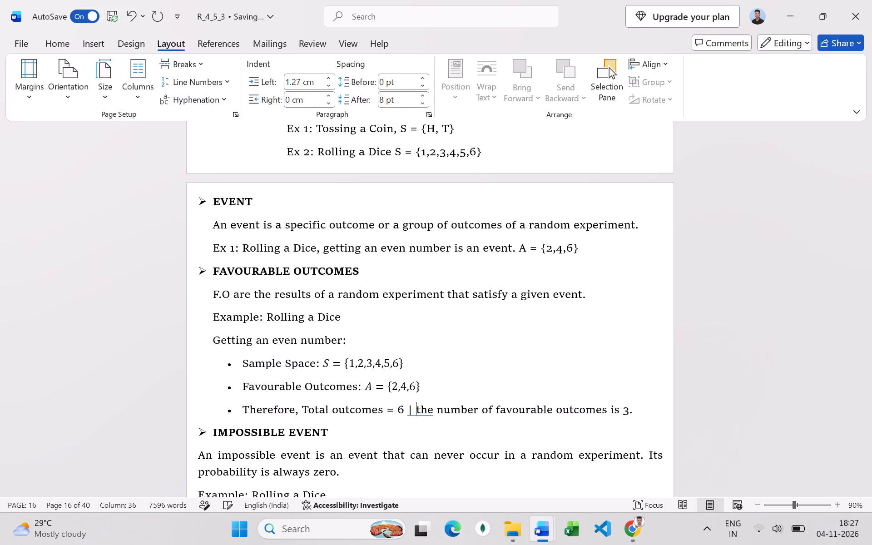
pyautogui.press('BackSpace')
pyautogui.press('BackSpace')
pyautogui.press('Return')
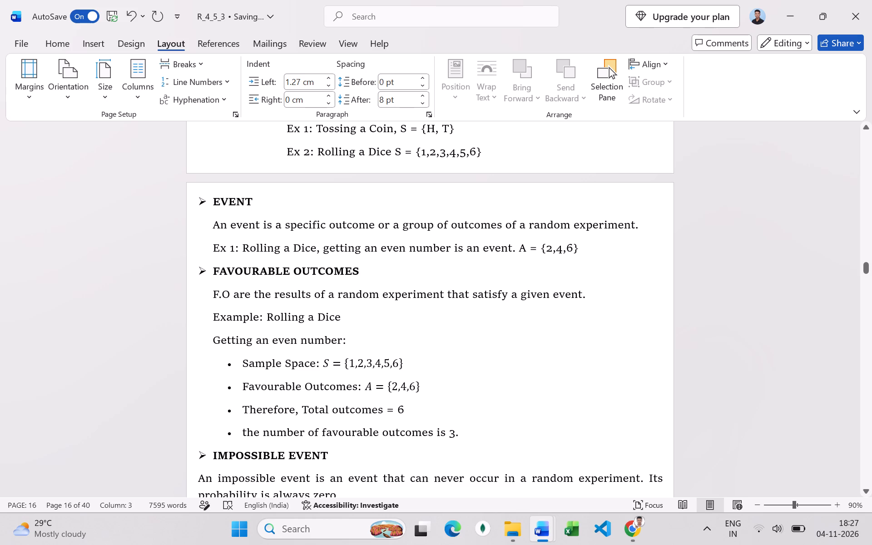
pyautogui.click(425, 420)
pyautogui.hotkey('alt', 'Tab')
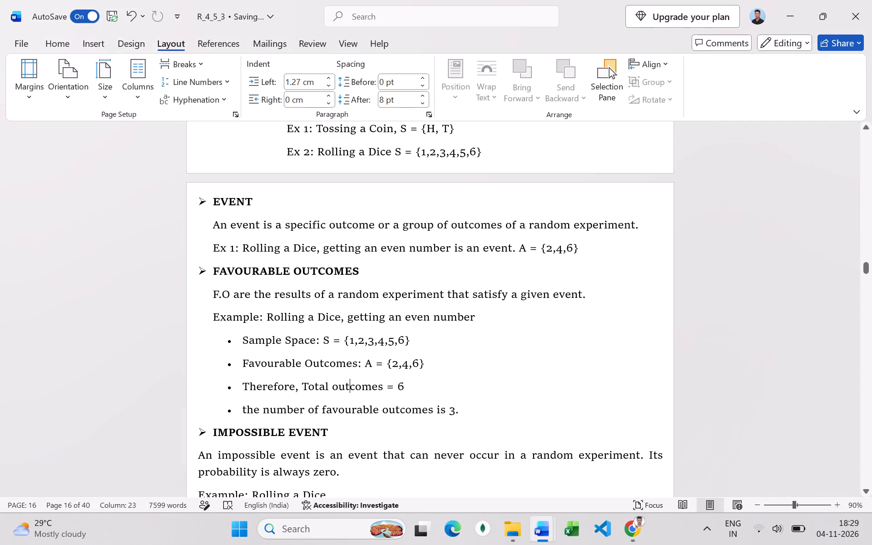
pyautogui.moveTo(430, 369); pyautogui.dragTo(234, 343)
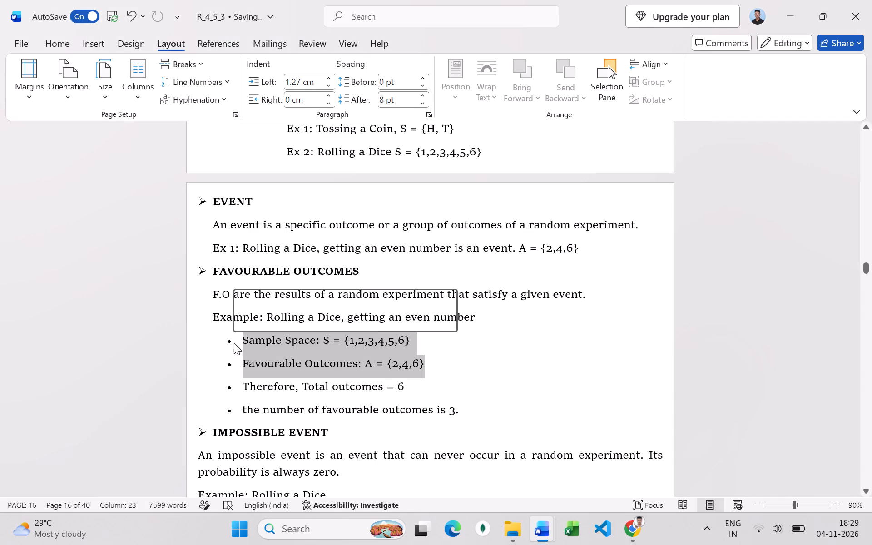
pyautogui.click(136, 41)
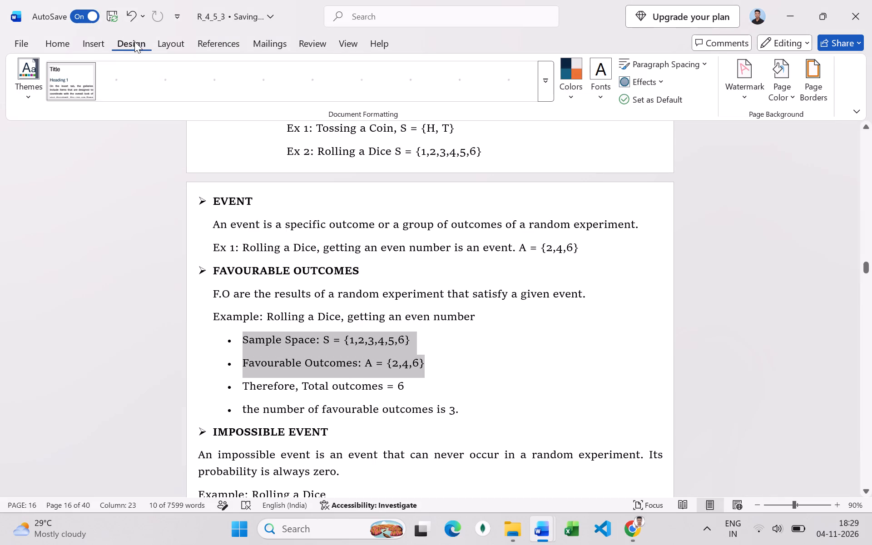
pyautogui.click(156, 50)
pyautogui.click(145, 98)
pyautogui.click(157, 154)
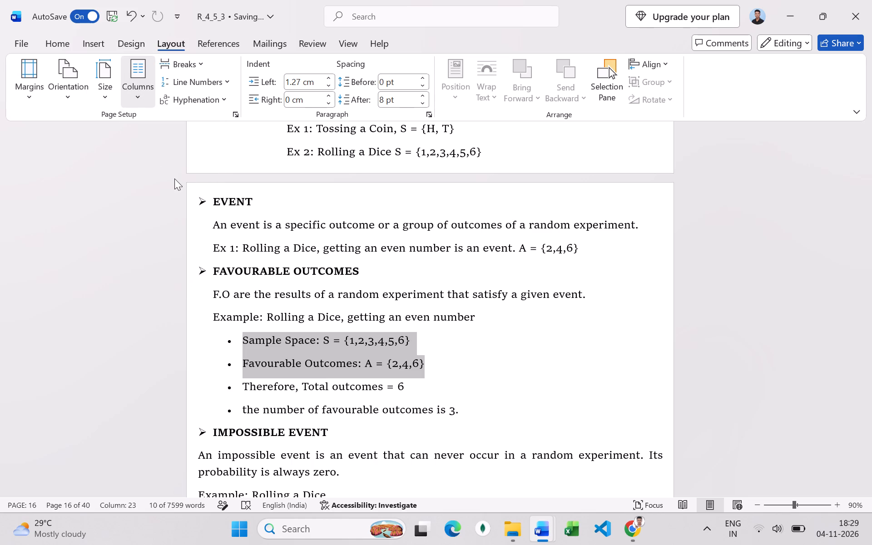
pyautogui.click(555, 386)
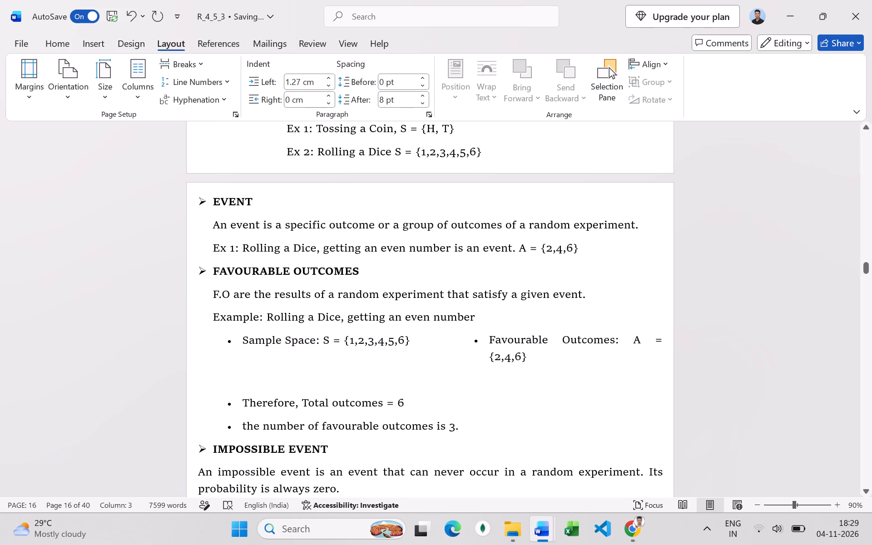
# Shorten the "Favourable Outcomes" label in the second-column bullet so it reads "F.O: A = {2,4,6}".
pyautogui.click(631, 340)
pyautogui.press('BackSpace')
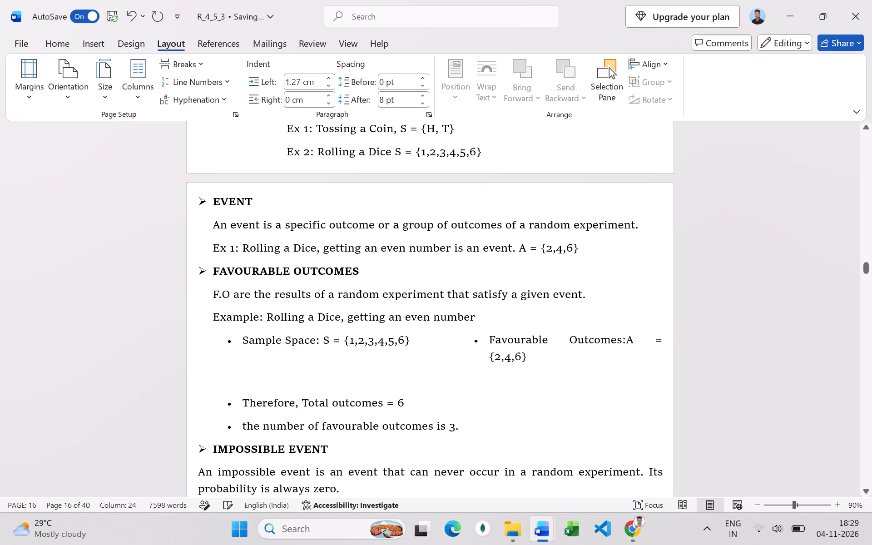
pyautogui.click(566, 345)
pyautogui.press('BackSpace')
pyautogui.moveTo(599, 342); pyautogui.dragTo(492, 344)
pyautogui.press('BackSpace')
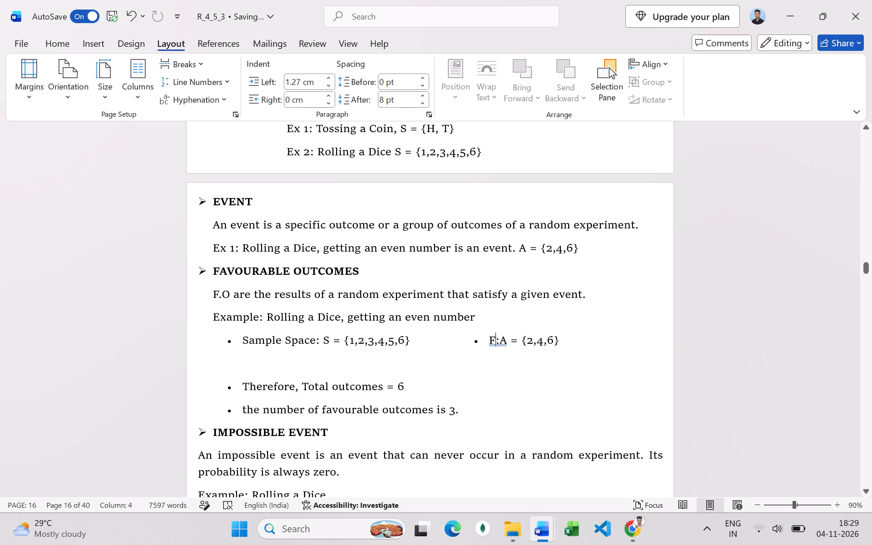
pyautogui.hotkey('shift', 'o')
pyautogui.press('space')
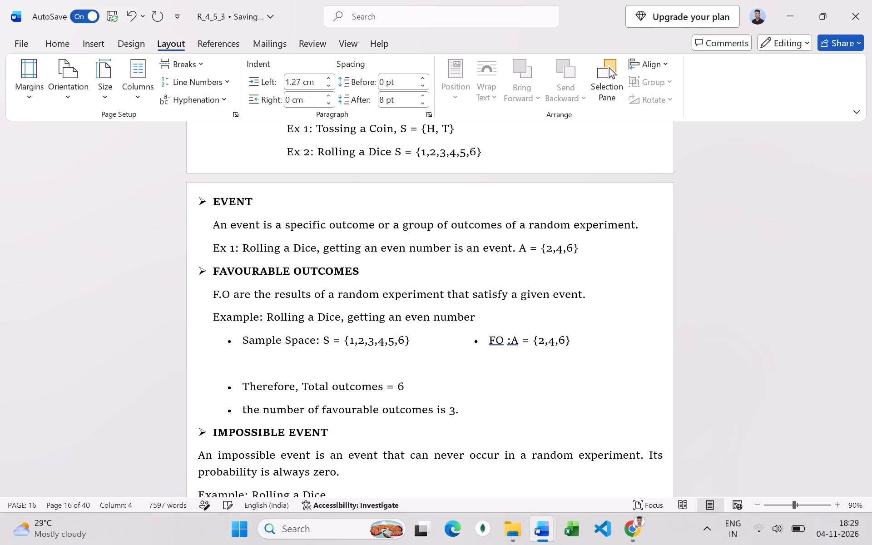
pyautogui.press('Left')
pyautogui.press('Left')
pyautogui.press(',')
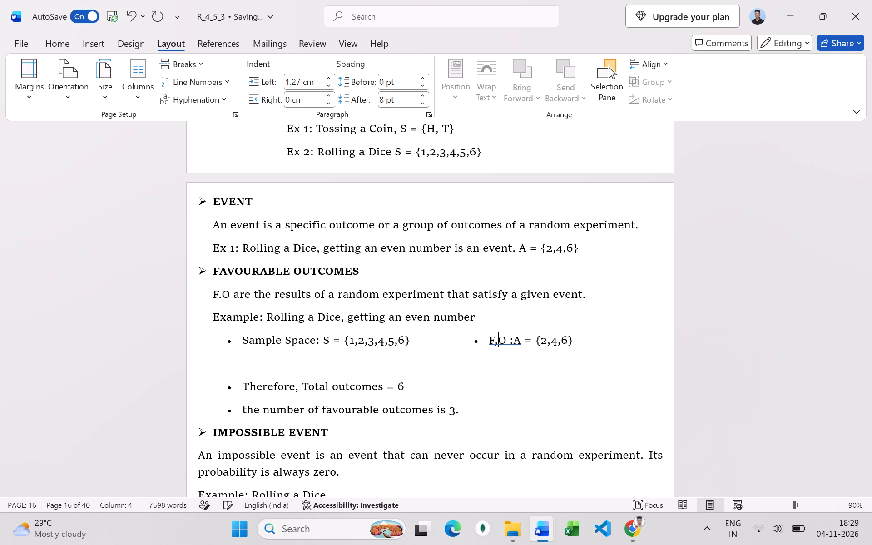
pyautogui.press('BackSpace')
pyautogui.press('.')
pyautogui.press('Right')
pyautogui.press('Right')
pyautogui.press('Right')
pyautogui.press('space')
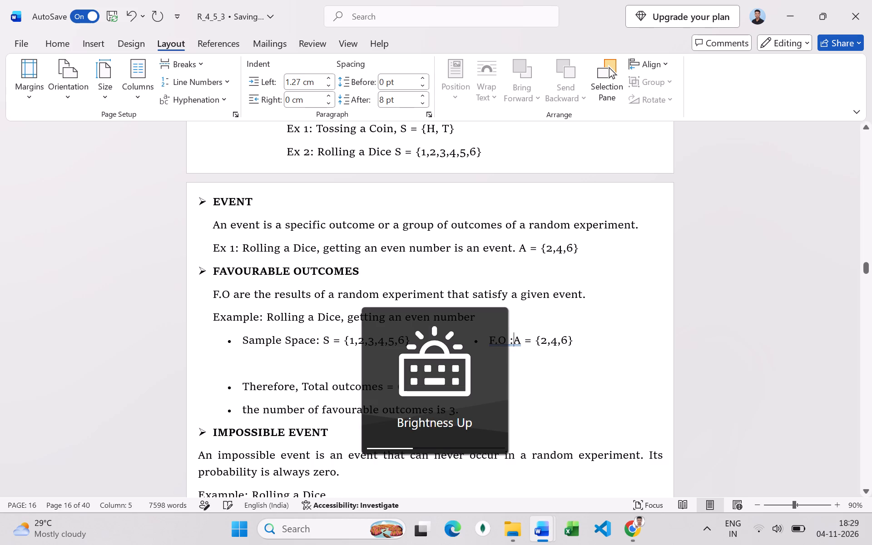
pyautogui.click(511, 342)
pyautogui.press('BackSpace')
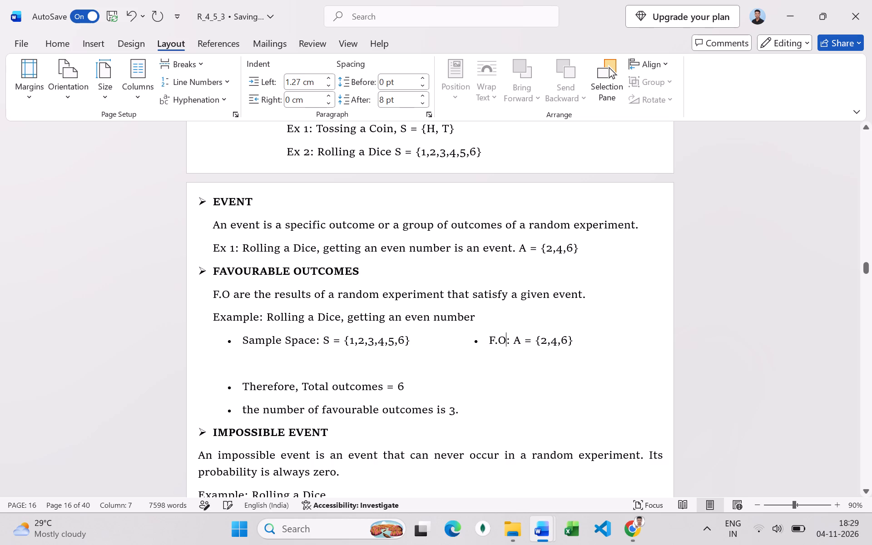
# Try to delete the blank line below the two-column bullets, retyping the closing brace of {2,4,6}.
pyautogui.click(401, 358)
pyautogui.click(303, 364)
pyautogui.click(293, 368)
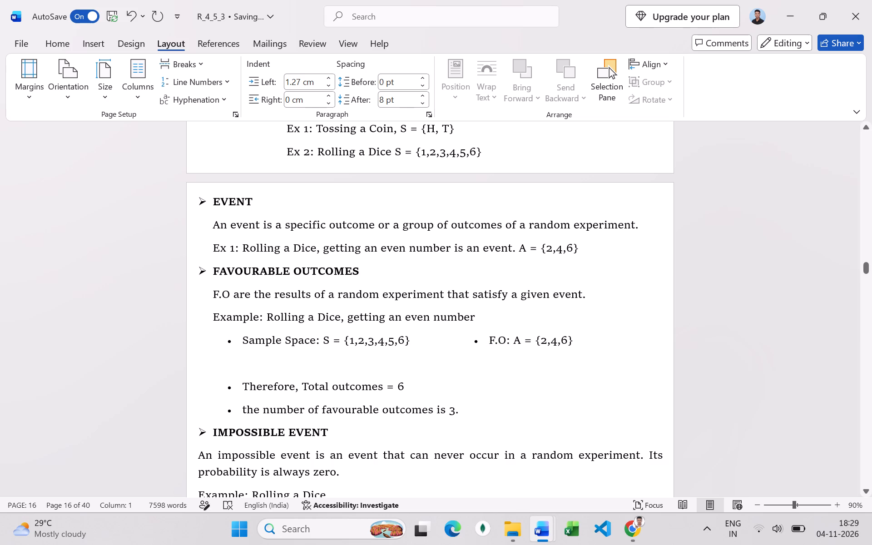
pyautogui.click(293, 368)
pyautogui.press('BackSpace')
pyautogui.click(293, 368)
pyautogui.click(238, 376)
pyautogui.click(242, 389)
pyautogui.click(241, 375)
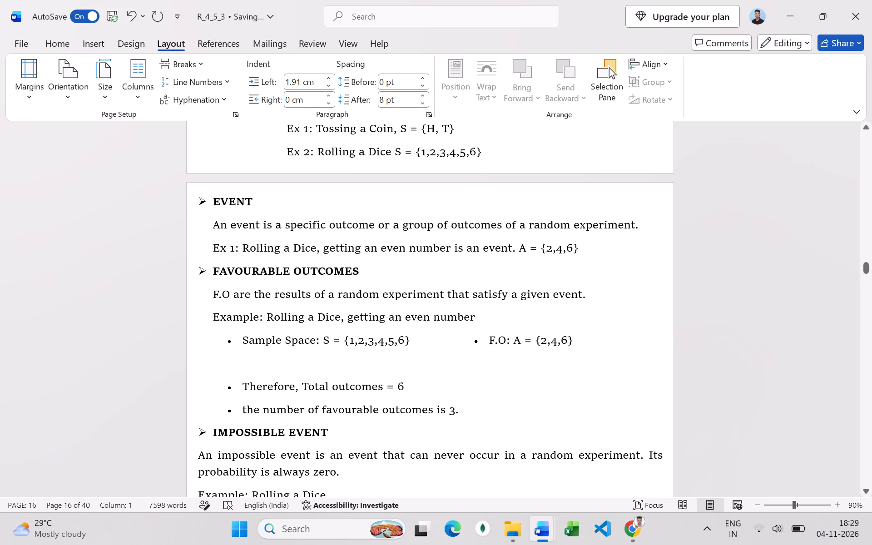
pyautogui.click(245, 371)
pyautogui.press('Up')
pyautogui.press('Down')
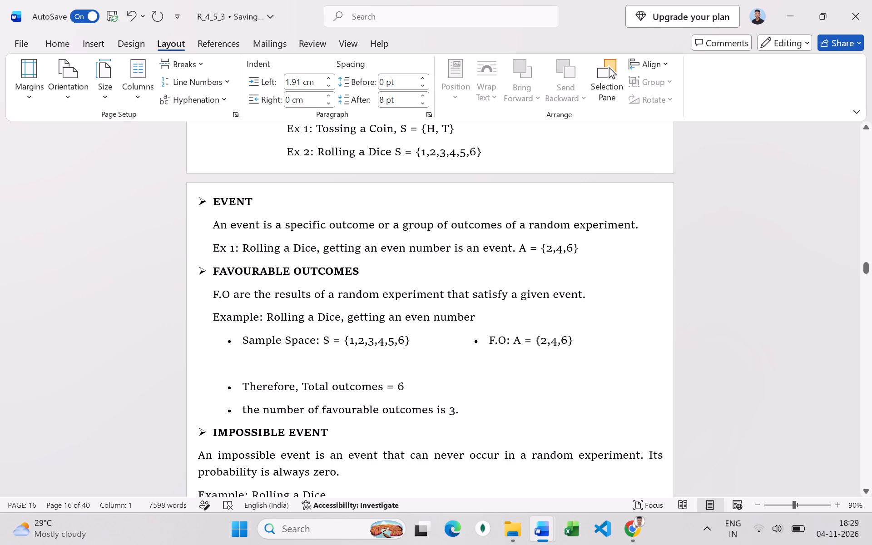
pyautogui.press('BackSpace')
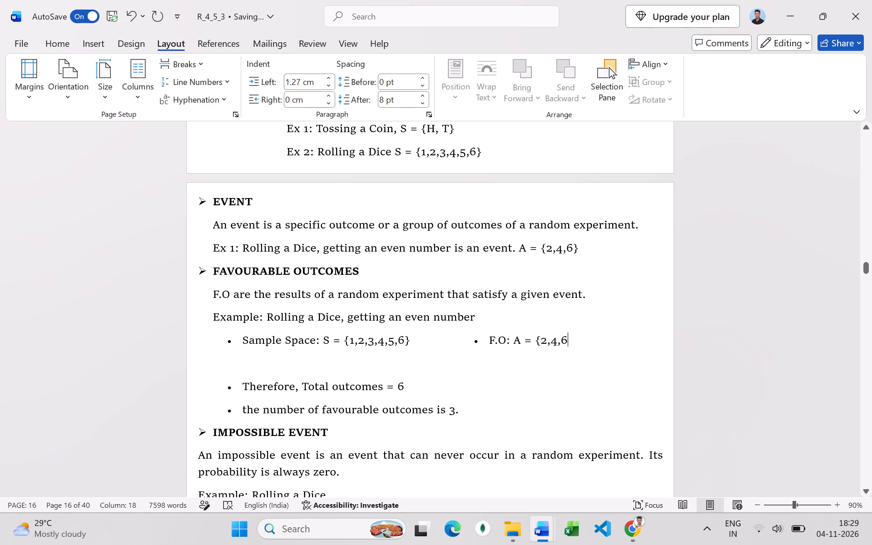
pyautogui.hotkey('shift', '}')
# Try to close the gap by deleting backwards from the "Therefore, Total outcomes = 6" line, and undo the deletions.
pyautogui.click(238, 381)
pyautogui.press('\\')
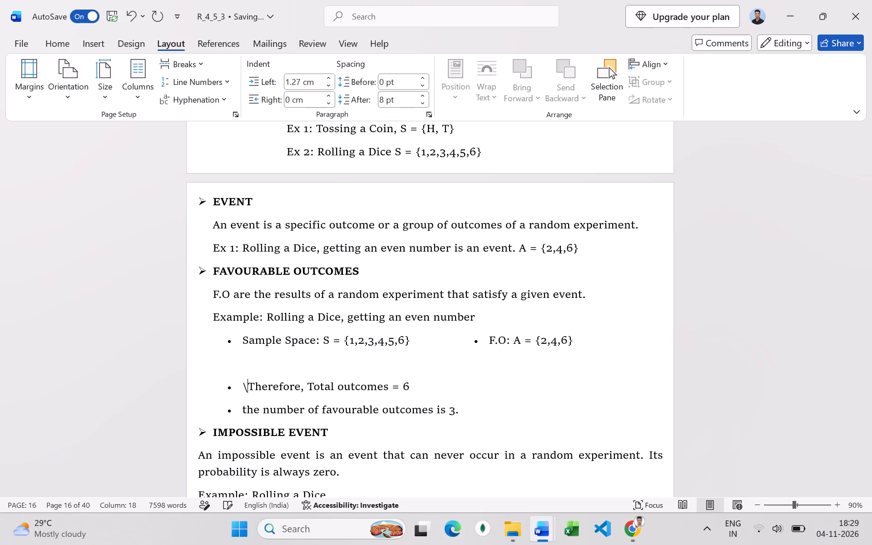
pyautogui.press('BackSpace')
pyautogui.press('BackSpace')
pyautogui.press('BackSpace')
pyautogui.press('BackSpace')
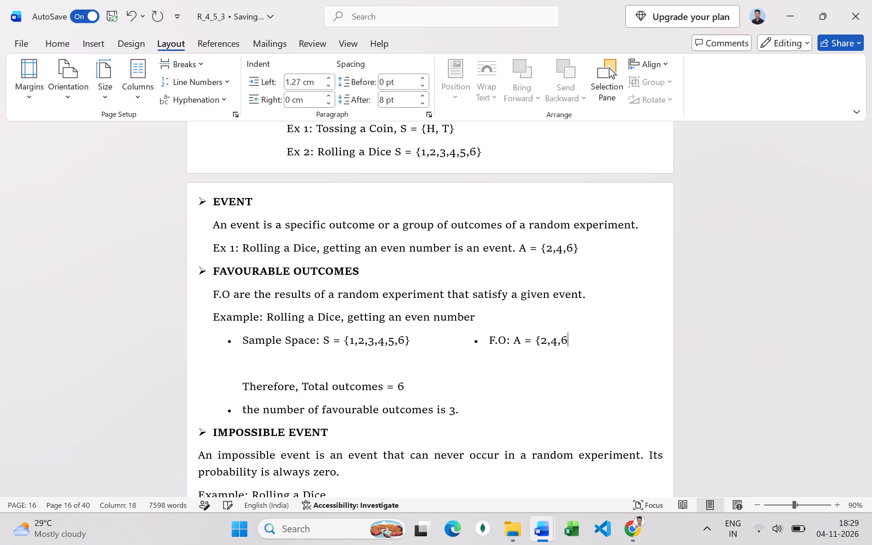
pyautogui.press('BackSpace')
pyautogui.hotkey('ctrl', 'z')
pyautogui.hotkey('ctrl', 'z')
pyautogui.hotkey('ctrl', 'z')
# Set the Sample Space and F.O bullets back to a one-column layout.
pyautogui.click(273, 362)
pyautogui.moveTo(243, 371); pyautogui.dragTo(222, 368)
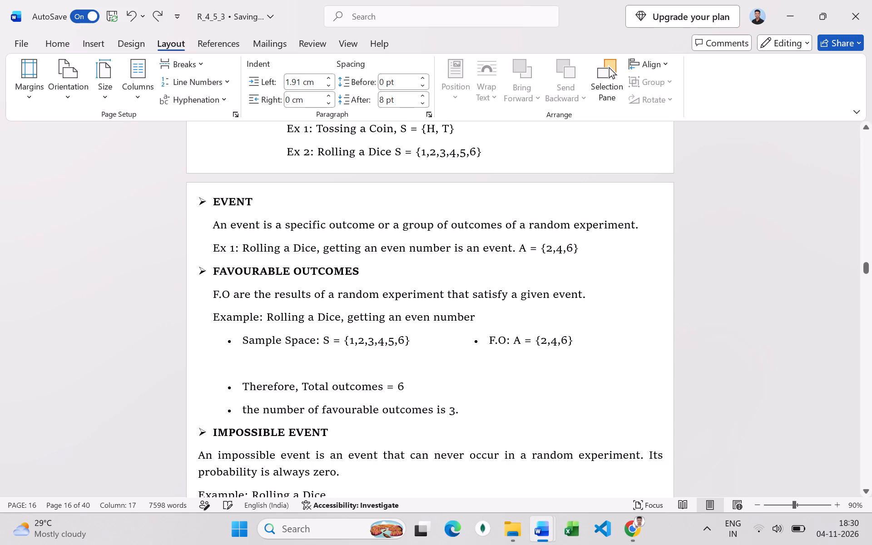
pyautogui.moveTo(222, 368); pyautogui.dragTo(205, 365)
pyautogui.moveTo(203, 365); pyautogui.dragTo(334, 365)
pyautogui.moveTo(574, 335); pyautogui.dragTo(589, 370)
pyautogui.click(577, 352)
pyautogui.moveTo(581, 340); pyautogui.dragTo(373, 347)
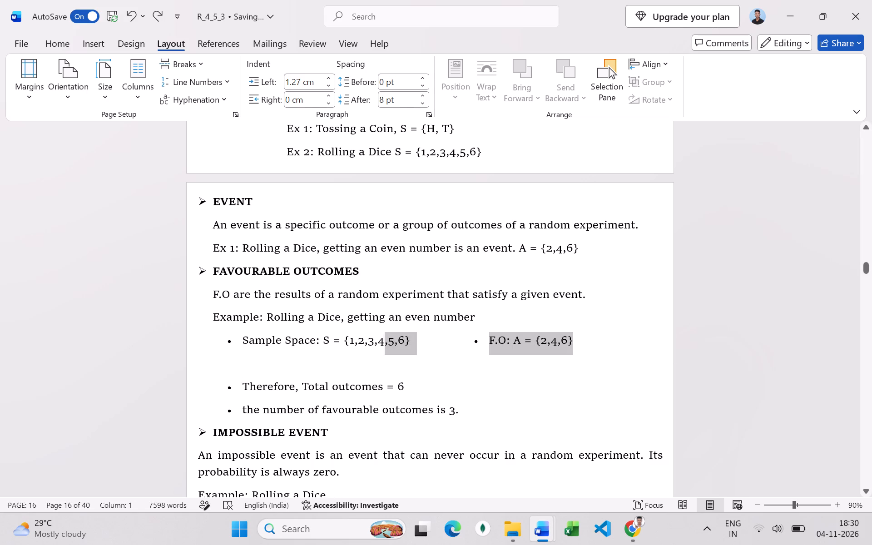
pyautogui.moveTo(373, 347); pyautogui.dragTo(233, 345)
pyautogui.click(142, 77)
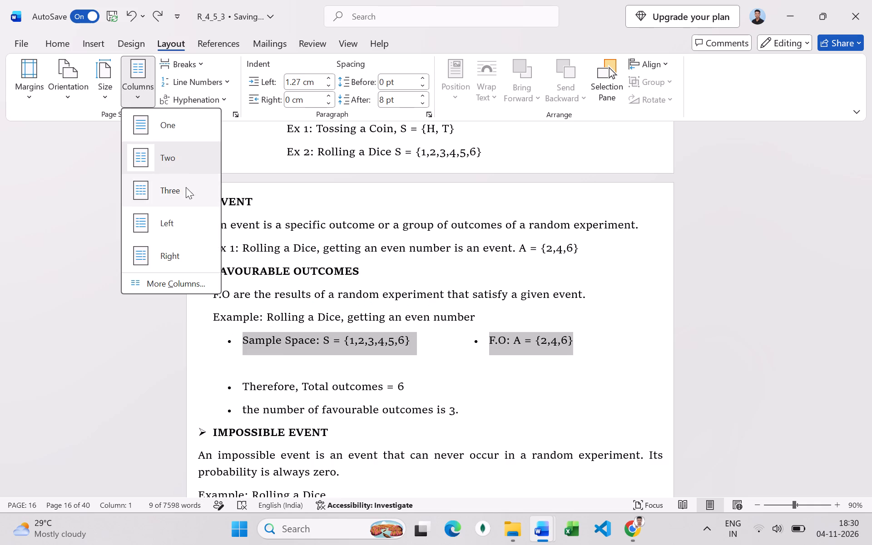
pyautogui.click(154, 123)
# Try to close the gap below the F.O bullet, and remove the bullet marker from the "Therefore, Total outcomes = 6" line.
pyautogui.click(293, 395)
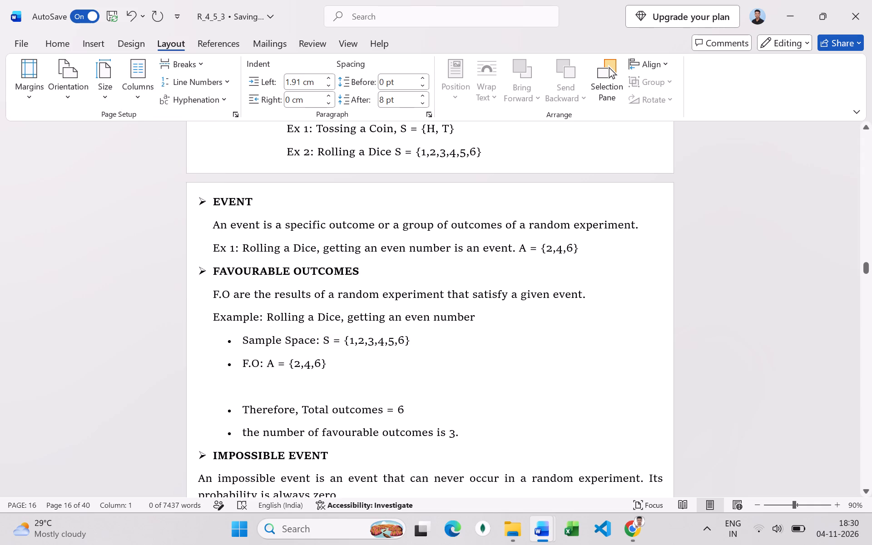
pyautogui.press('BackSpace')
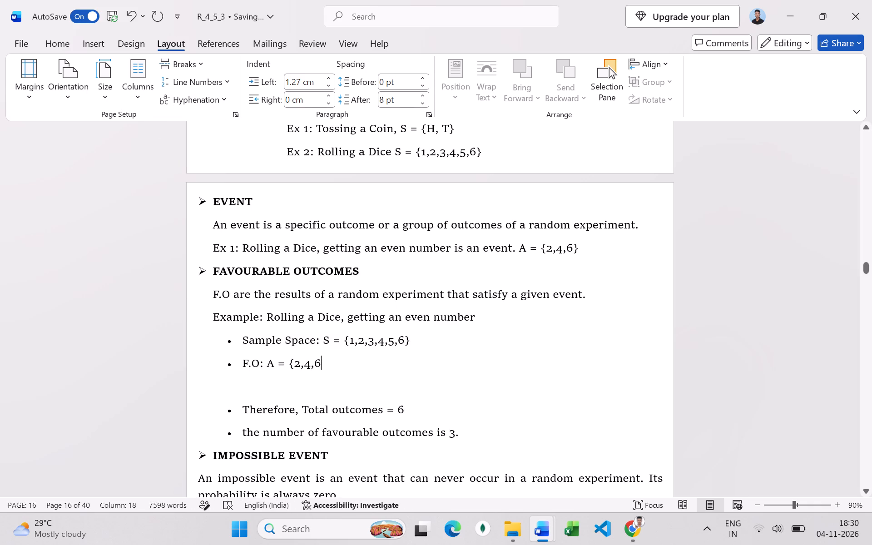
pyautogui.hotkey('shift', '}')
pyautogui.click(307, 391)
pyautogui.click(241, 412)
pyautogui.press('BackSpace')
pyautogui.press('BackSpace')
pyautogui.hotkey('ctrl', 'z')
# Delete the Sample Space and F.O bullets together with the blank gap above the "Therefore, Total outcomes = 6" line.
pyautogui.moveTo(241, 401); pyautogui.dragTo(216, 397)
pyautogui.tripleClick(243, 396)
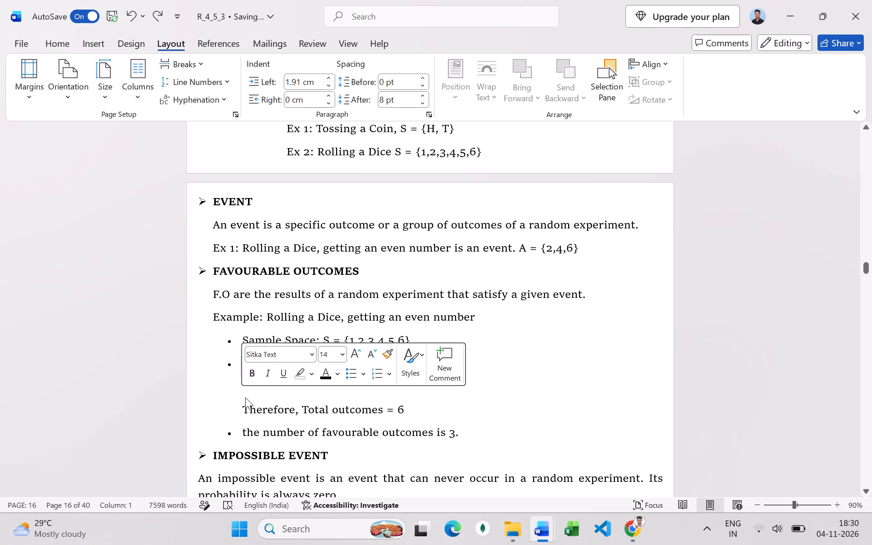
pyautogui.click(245, 397)
pyautogui.tripleClick(264, 389)
pyautogui.click(290, 383)
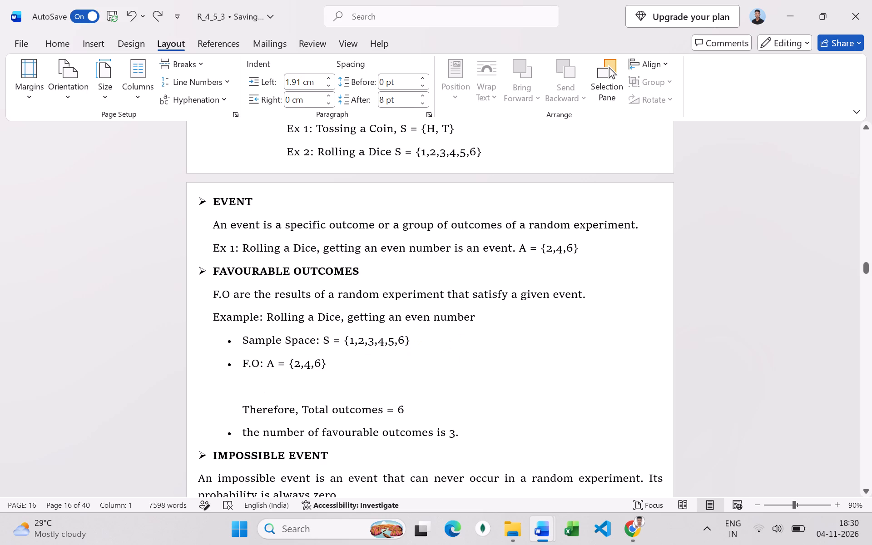
pyautogui.click(238, 408)
pyautogui.press('BackSpace')
pyautogui.moveTo(240, 407); pyautogui.dragTo(151, 353)
pyautogui.press('BackSpace')
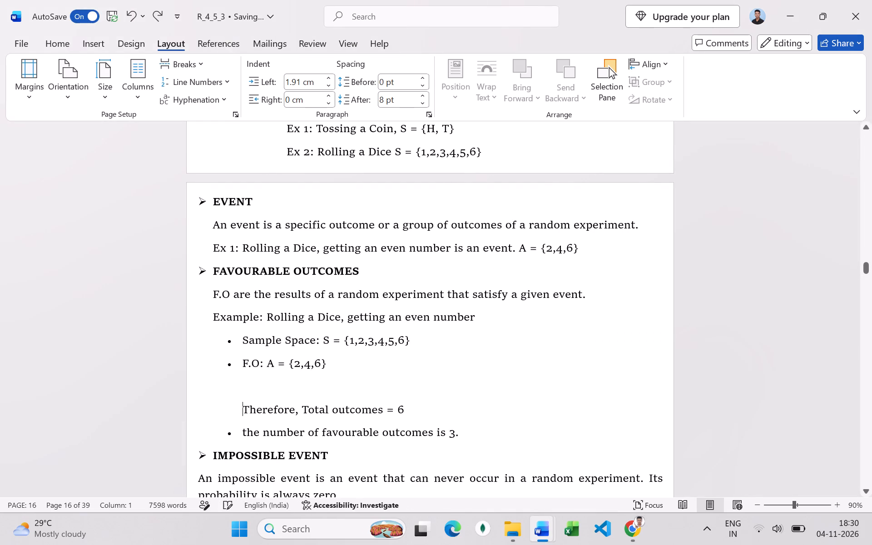
pyautogui.hotkey('ctrl', 'z')
pyautogui.hotkey('ctrl', 'z')
pyautogui.hotkey('ctrl', 'z')
pyautogui.hotkey('ctrl', 'z')
pyautogui.hotkey('ctrl', 'z')
pyautogui.hotkey('ctrl', 'z')
pyautogui.hotkey('ctrl', 'z')
pyautogui.hotkey('ctrl', 'z')
pyautogui.hotkey('ctrl', 'z')
pyautogui.hotkey('ctrl', 'z')
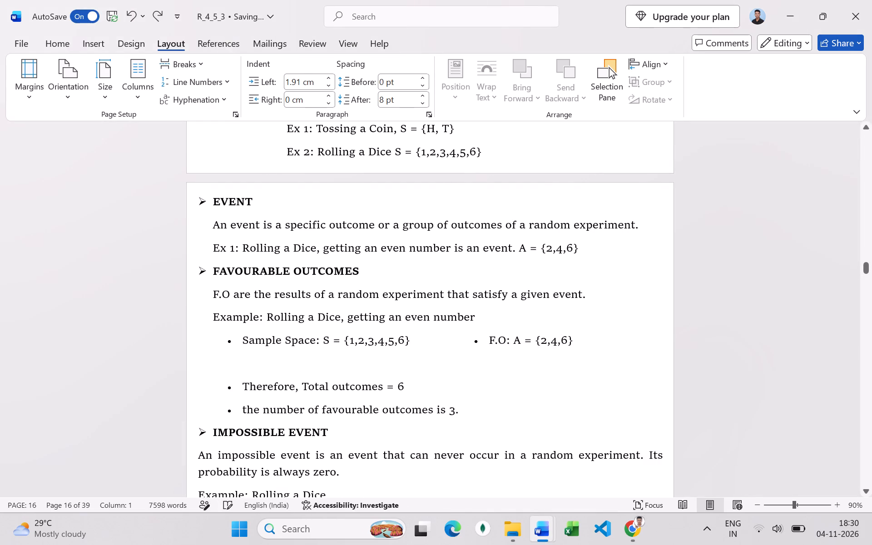
pyautogui.hotkey('ctrl', 'z')
pyautogui.hotkey('ctrl', 'z')
pyautogui.hotkey('ctrl', 'z')
pyautogui.hotkey('ctrl', 'z')
pyautogui.hotkey('ctrl', 'z')
pyautogui.hotkey('ctrl', 'z')
pyautogui.hotkey('ctrl', 'z')
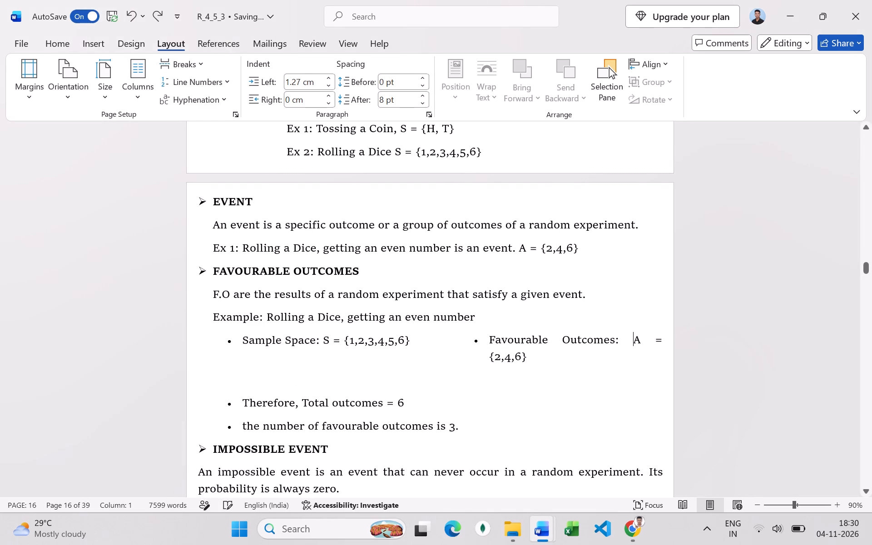
pyautogui.hotkey('ctrl', 'z')
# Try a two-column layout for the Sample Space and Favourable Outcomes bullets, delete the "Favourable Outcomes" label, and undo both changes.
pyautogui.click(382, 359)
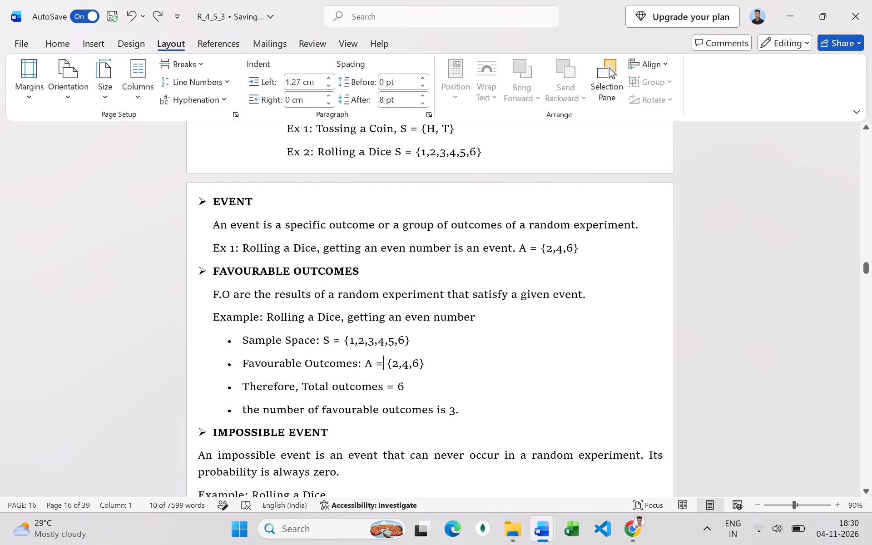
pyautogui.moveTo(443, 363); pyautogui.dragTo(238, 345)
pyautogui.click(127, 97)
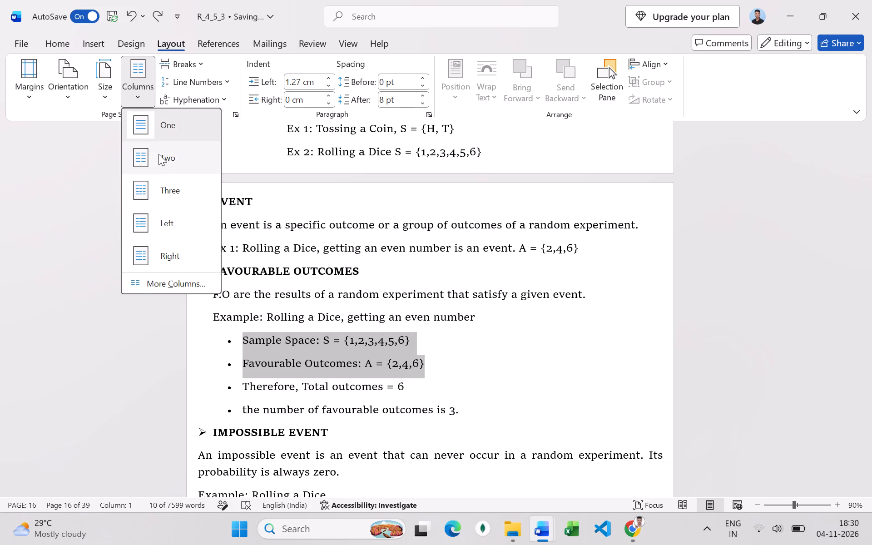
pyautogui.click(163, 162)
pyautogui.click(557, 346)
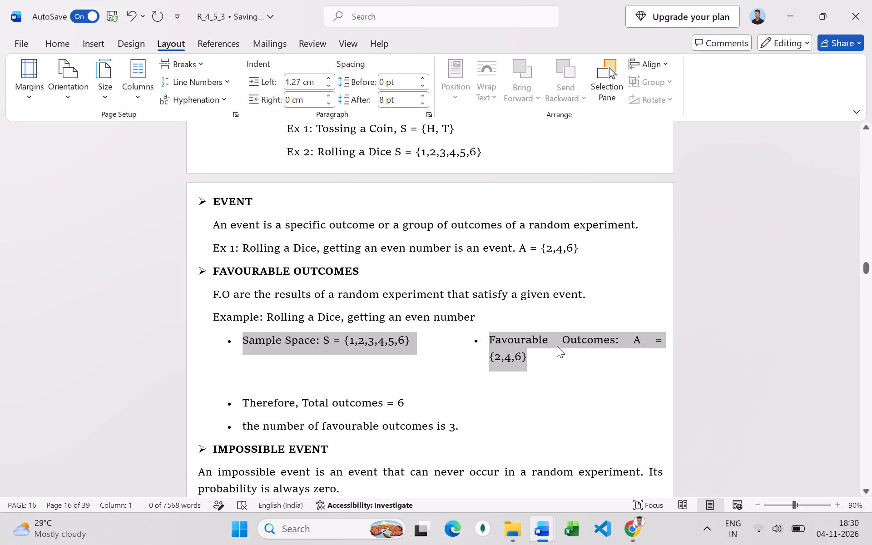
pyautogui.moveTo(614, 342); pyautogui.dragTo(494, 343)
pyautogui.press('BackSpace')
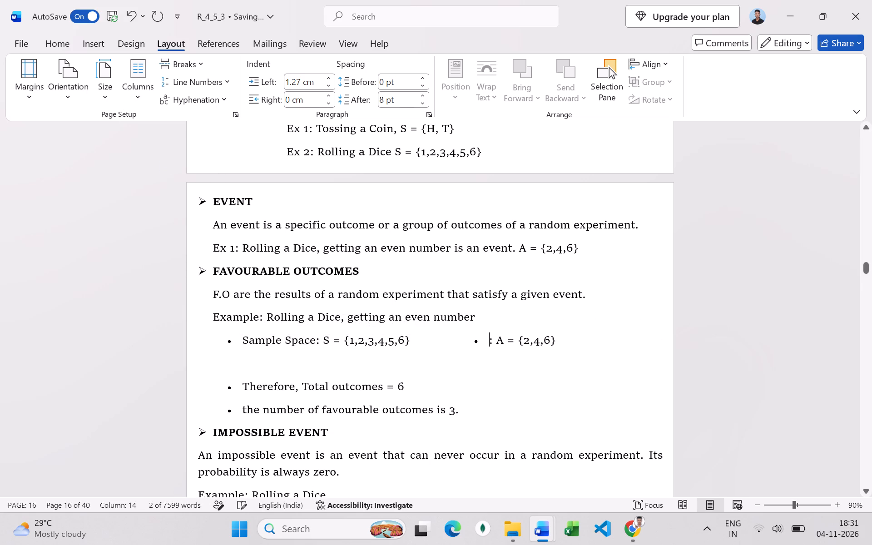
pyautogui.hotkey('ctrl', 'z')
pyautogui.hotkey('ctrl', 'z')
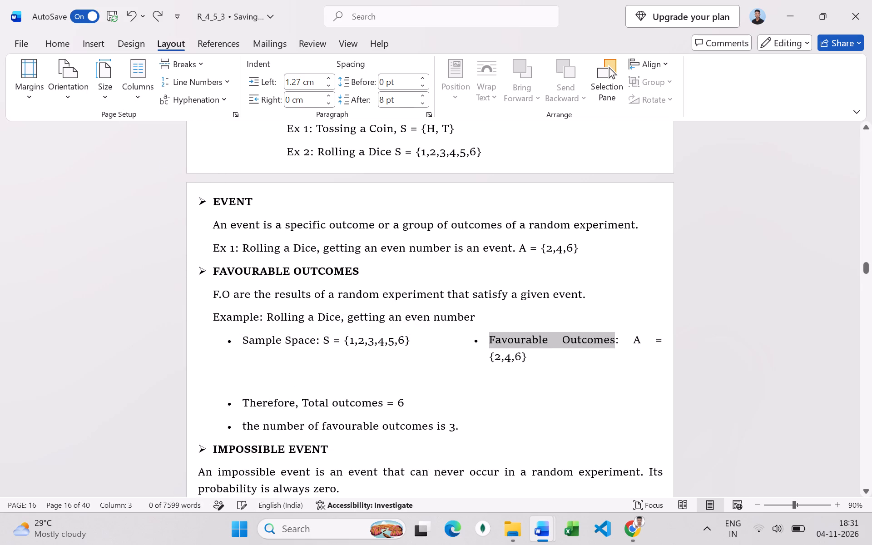
# Replace the "Favourable Outcomes" label in the second example bullet with "F.O".
pyautogui.click(332, 375)
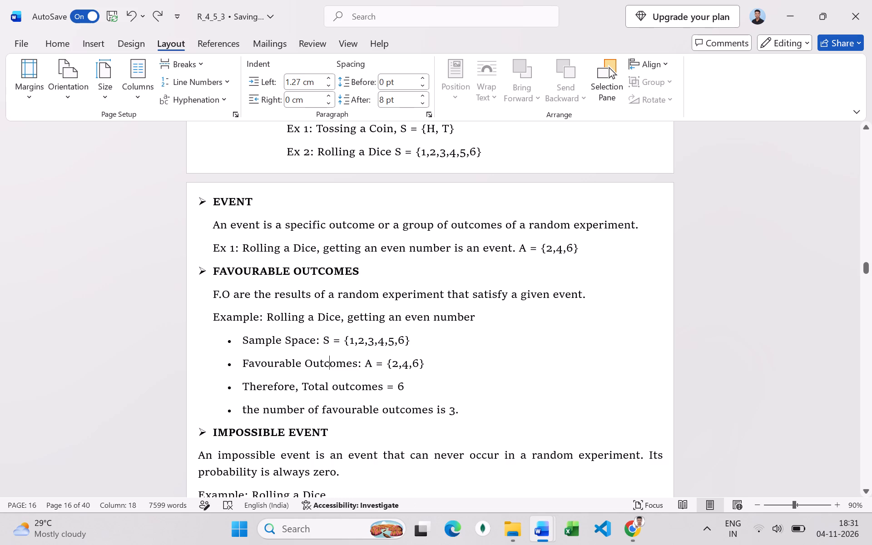
pyautogui.moveTo(355, 368); pyautogui.dragTo(254, 367)
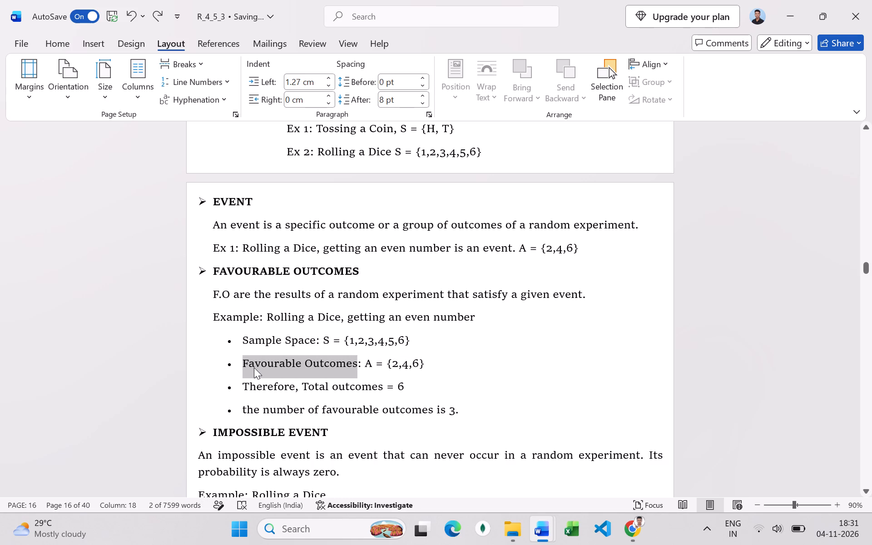
pyautogui.write('F.O')
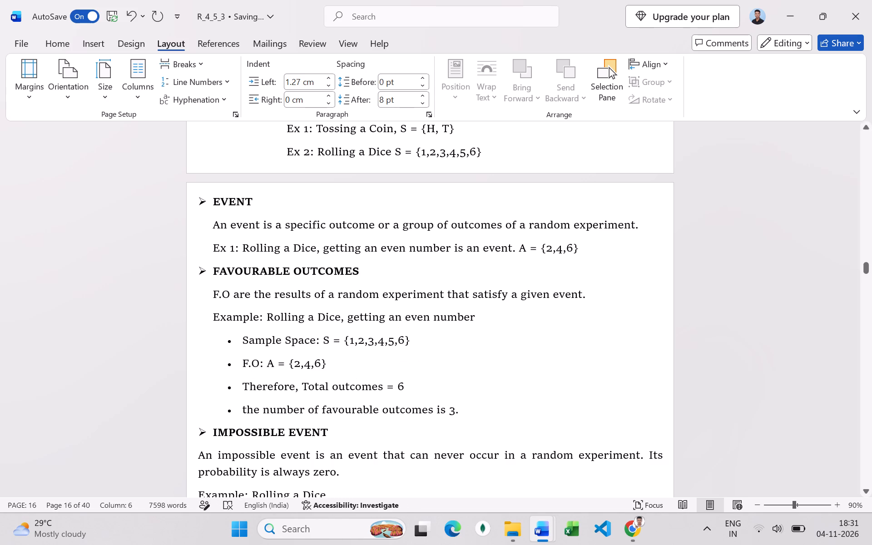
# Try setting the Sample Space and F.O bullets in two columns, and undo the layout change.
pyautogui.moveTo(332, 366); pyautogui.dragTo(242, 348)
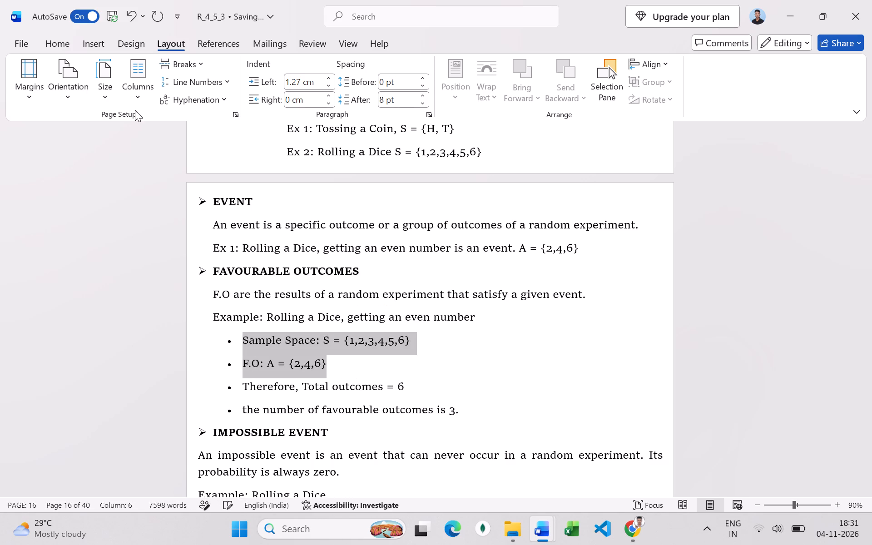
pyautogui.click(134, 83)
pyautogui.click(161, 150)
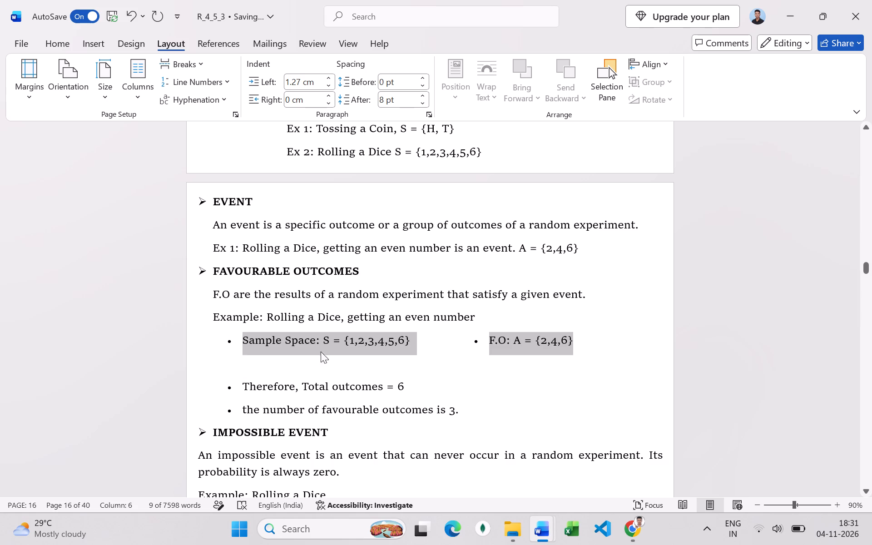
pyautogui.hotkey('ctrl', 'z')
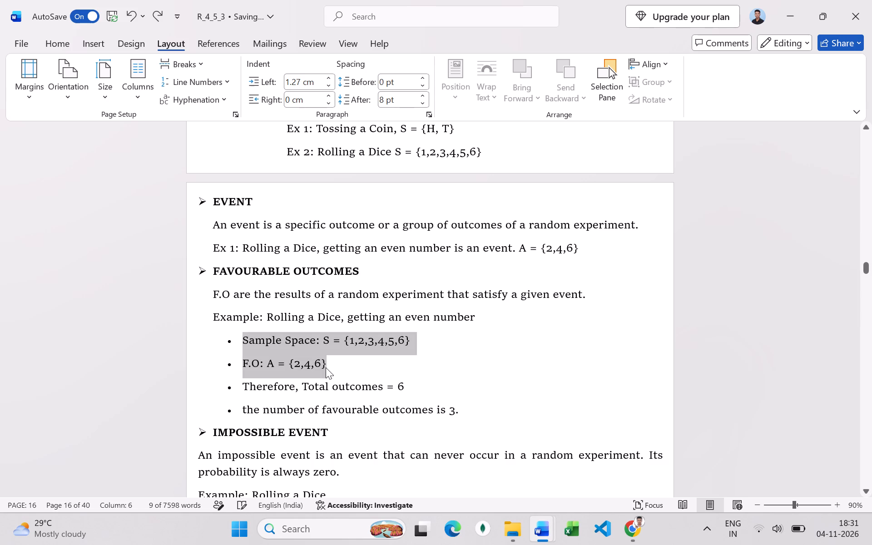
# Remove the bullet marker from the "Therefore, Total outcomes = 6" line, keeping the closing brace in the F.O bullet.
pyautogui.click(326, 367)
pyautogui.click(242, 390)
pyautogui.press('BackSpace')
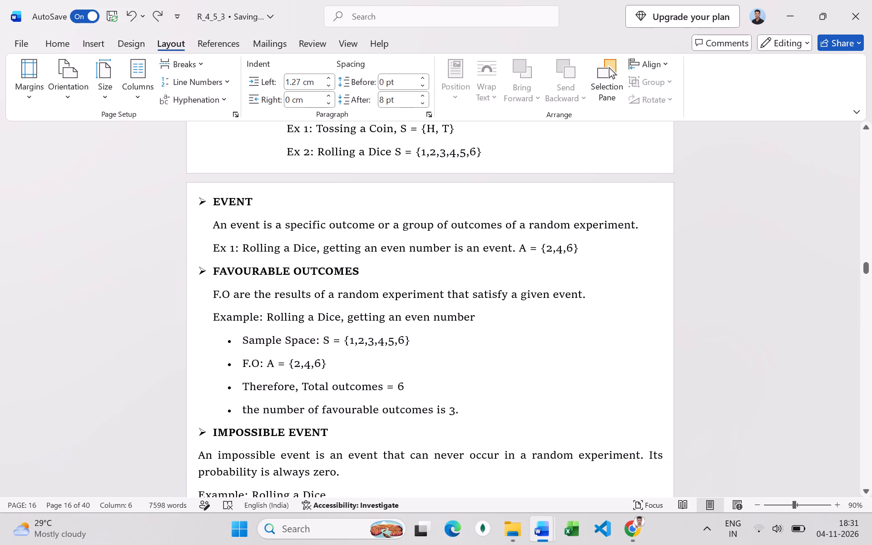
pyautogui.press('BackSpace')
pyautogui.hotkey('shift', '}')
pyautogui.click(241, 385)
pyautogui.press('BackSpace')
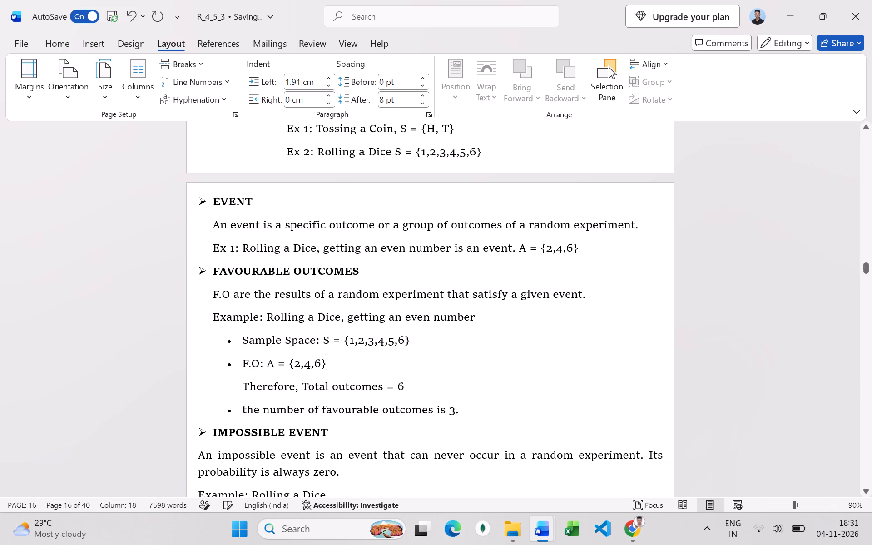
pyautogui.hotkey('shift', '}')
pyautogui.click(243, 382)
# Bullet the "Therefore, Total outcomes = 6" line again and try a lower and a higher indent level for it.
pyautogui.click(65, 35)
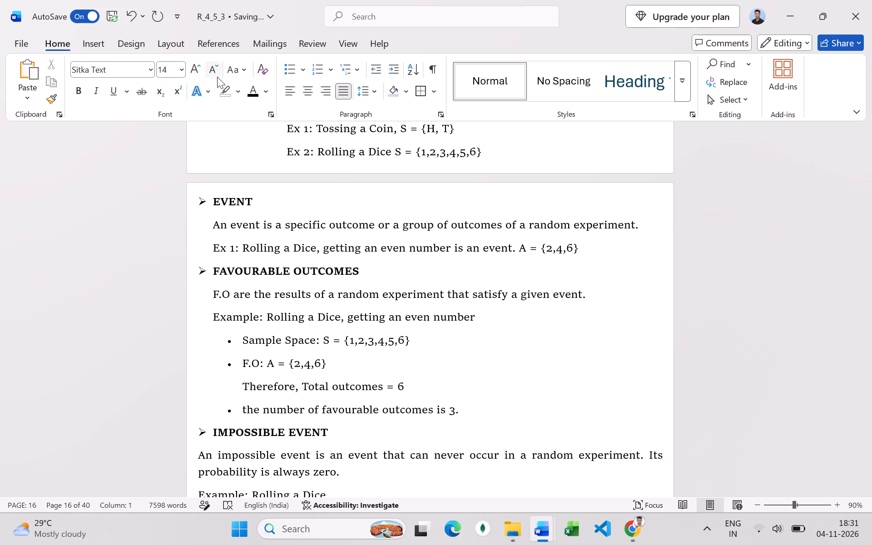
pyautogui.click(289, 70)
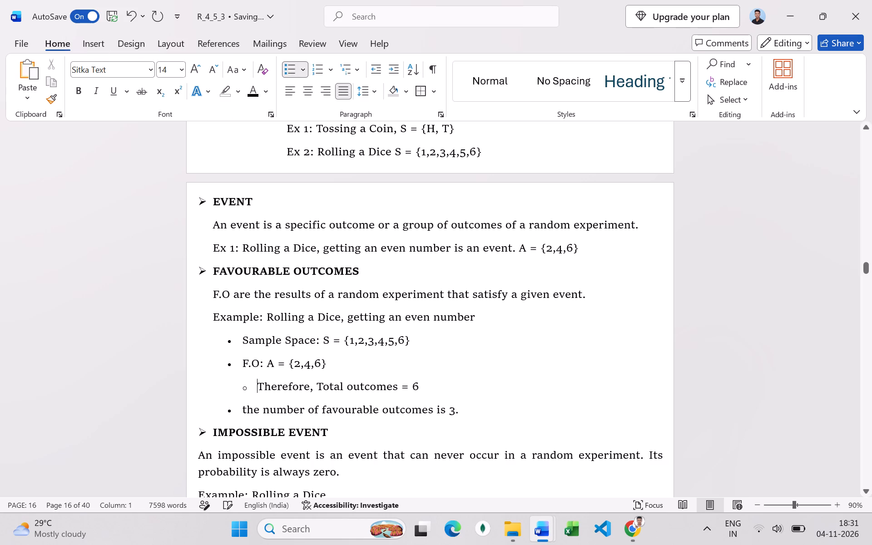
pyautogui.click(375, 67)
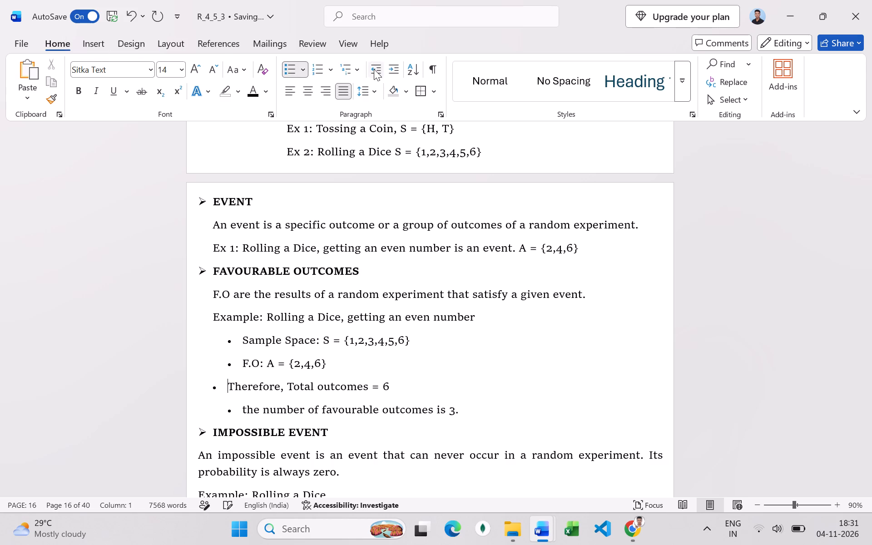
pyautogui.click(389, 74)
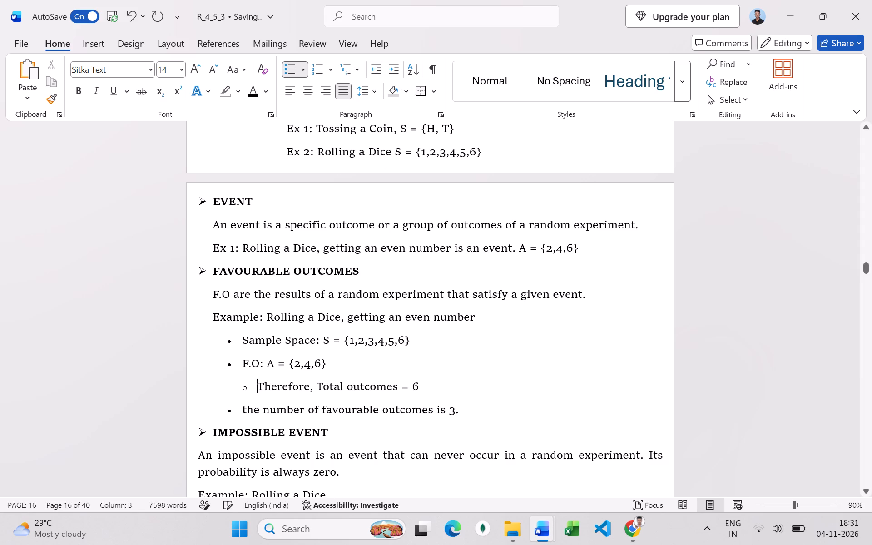
# Reapply bullets to the four lines from Sample Space to the number of favourable outcomes and increase their indent by two levels.
pyautogui.moveTo(472, 407); pyautogui.dragTo(235, 346)
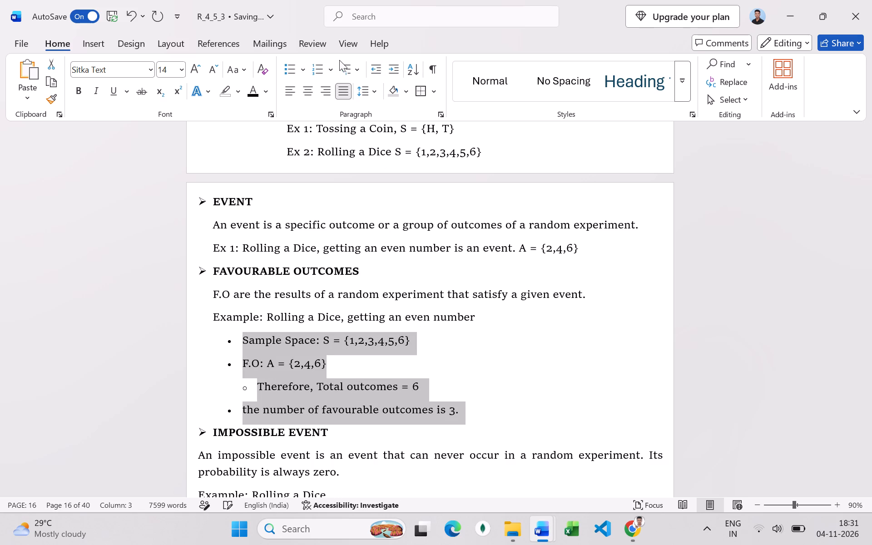
pyautogui.click(288, 71)
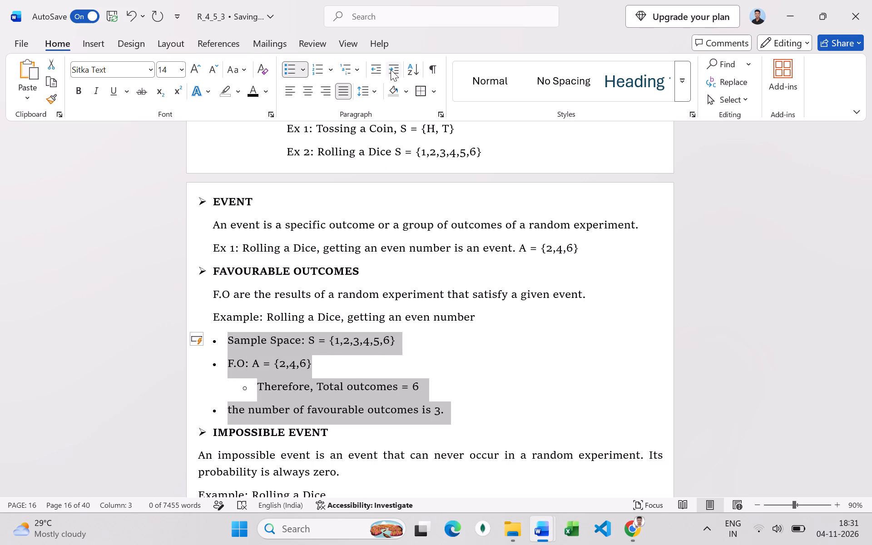
pyautogui.click(391, 69)
pyautogui.click(391, 69)
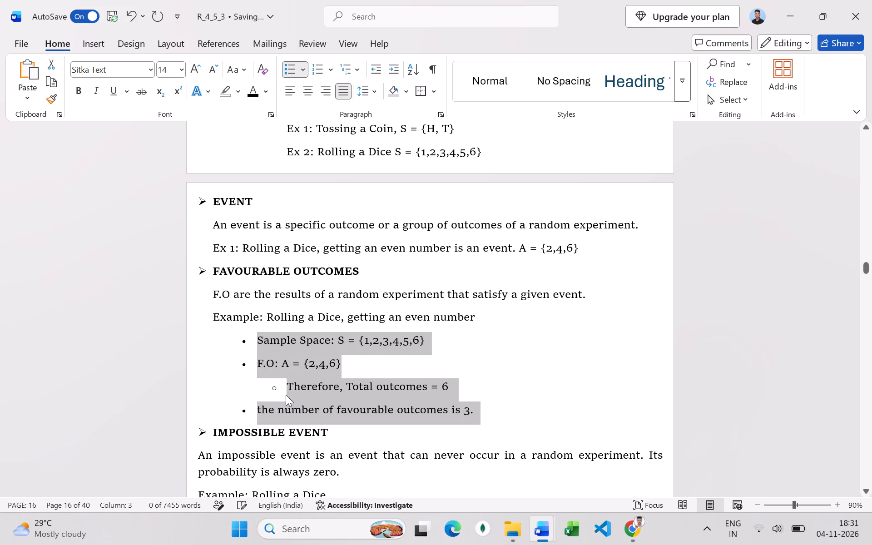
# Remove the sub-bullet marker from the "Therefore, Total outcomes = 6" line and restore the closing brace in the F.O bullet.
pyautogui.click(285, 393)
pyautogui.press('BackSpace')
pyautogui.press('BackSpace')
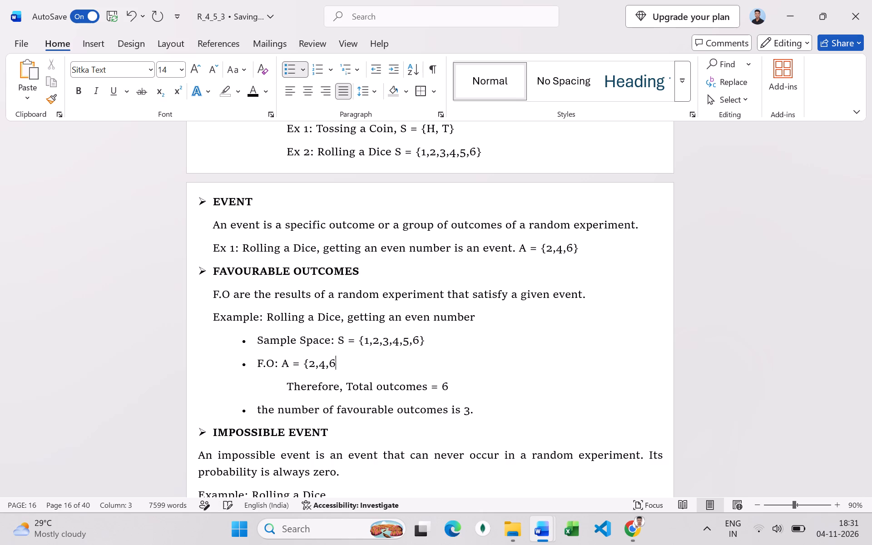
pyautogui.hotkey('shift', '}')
# Bullet the "Therefore, Total outcomes = 6" line and reduce its indent until it aligns with the other example bullets.
pyautogui.click(288, 380)
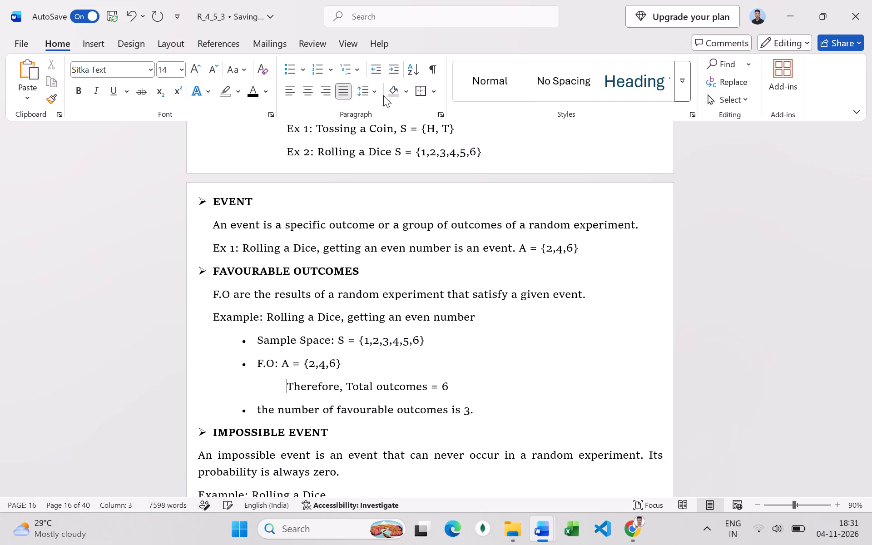
pyautogui.click(379, 71)
pyautogui.click(287, 75)
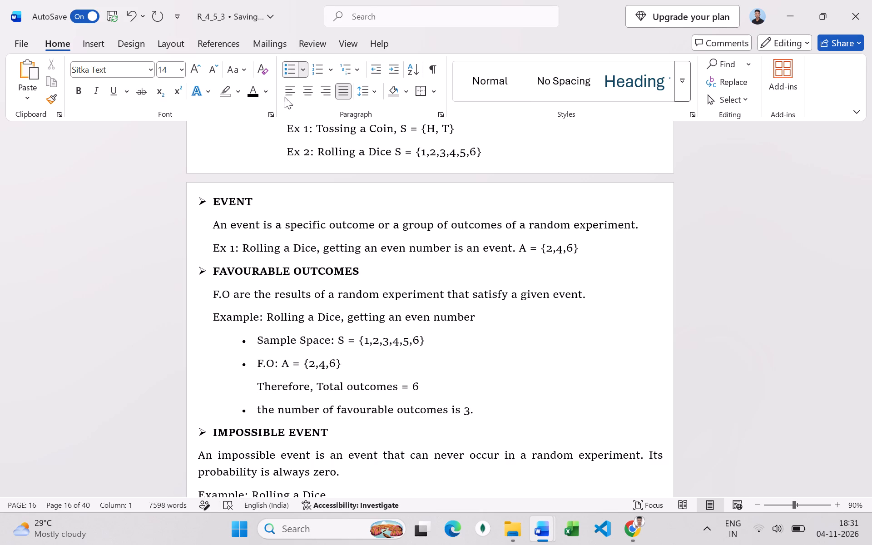
pyautogui.click(377, 77)
pyautogui.doubleClick(376, 74)
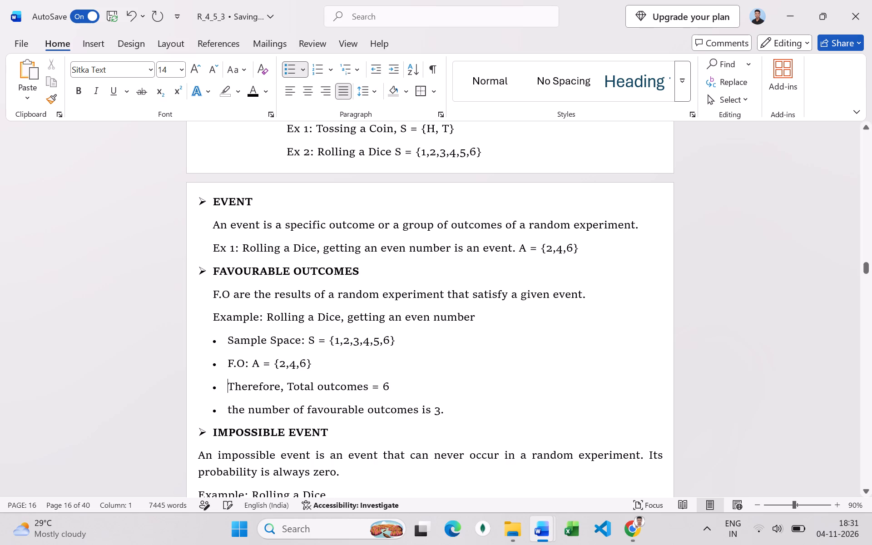
# Increase the indent of the four bullets from Sample Space to the number of favourable outcomes by three levels.
pyautogui.moveTo(447, 410); pyautogui.dragTo(207, 344)
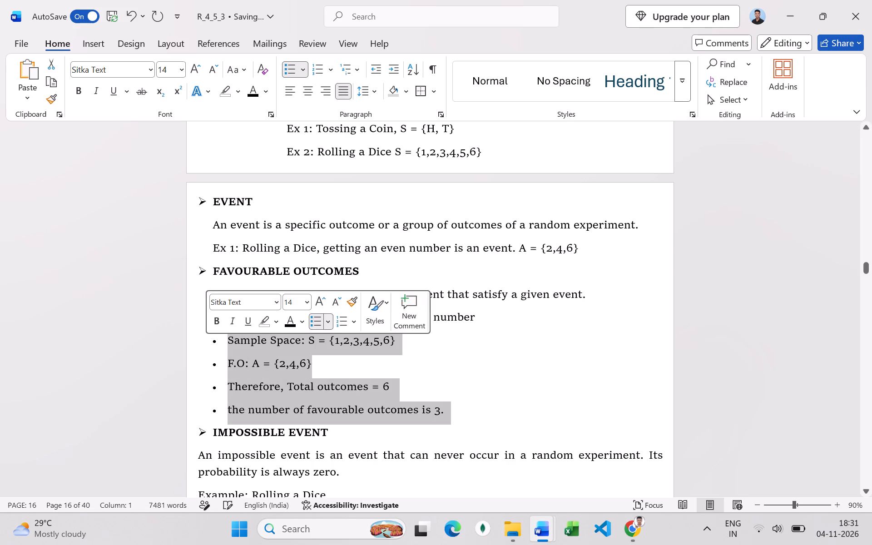
pyautogui.click(389, 73)
pyautogui.click(389, 72)
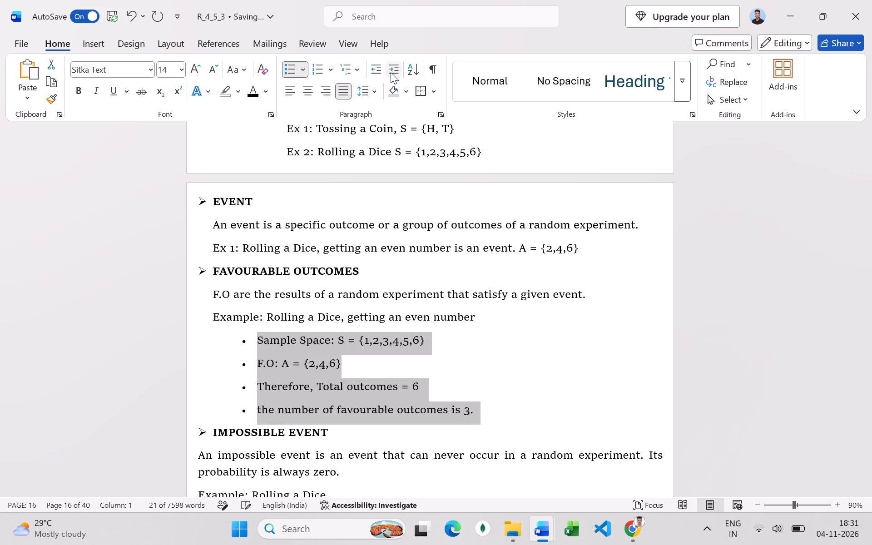
pyautogui.click(391, 72)
pyautogui.click(401, 374)
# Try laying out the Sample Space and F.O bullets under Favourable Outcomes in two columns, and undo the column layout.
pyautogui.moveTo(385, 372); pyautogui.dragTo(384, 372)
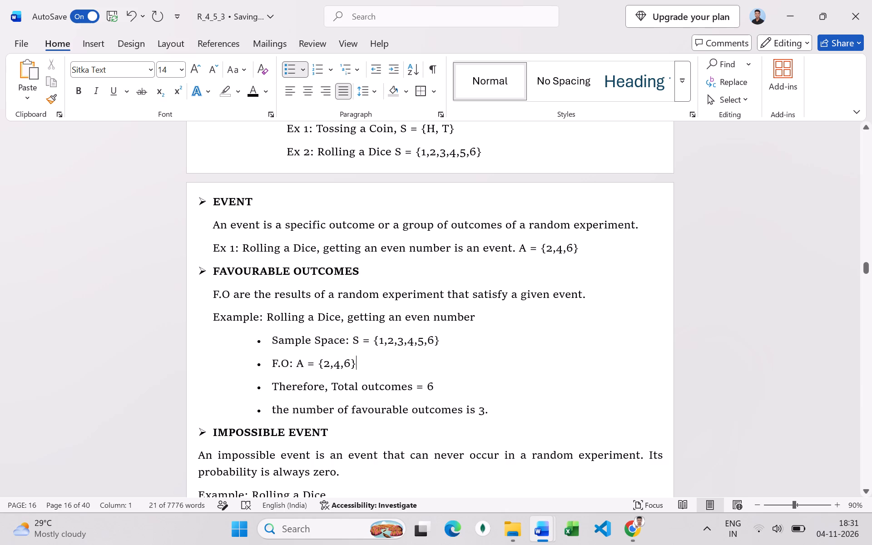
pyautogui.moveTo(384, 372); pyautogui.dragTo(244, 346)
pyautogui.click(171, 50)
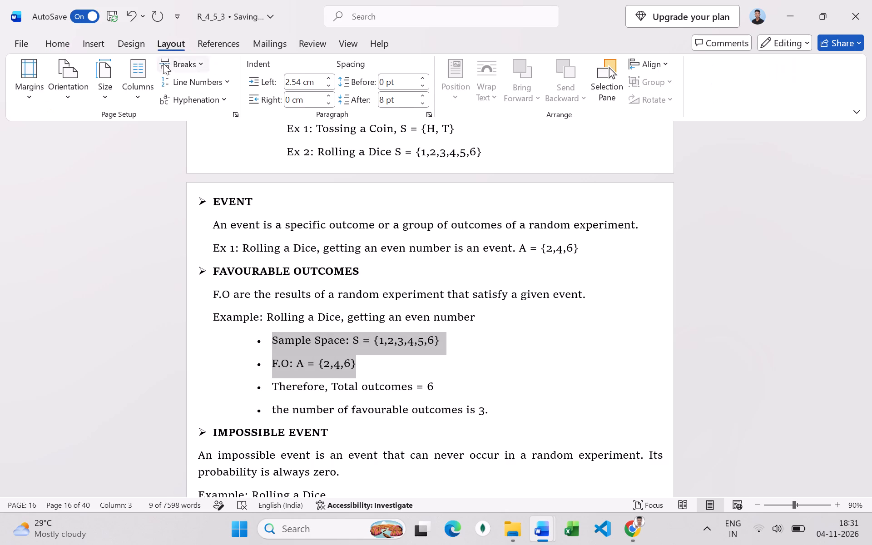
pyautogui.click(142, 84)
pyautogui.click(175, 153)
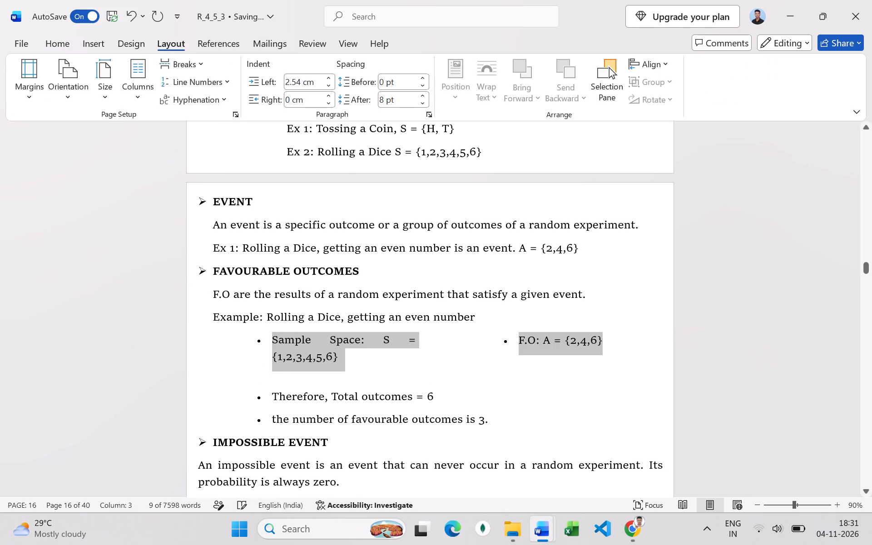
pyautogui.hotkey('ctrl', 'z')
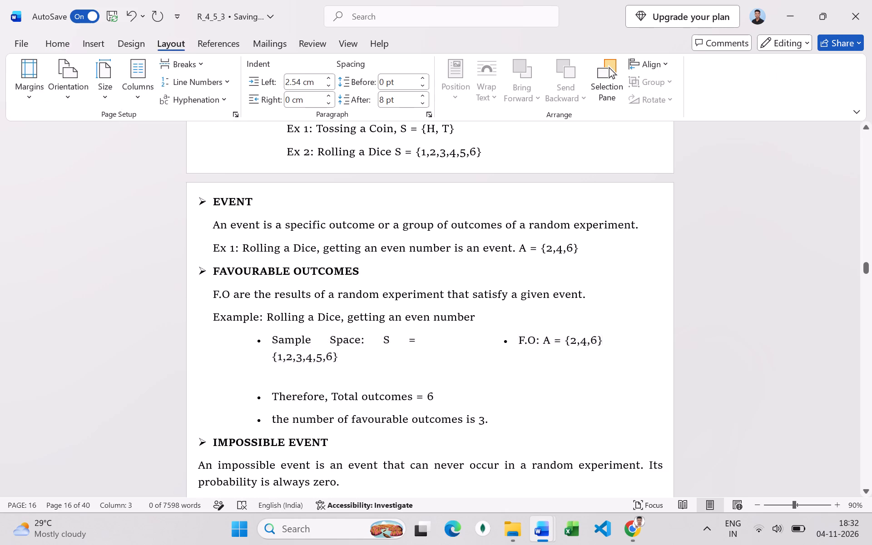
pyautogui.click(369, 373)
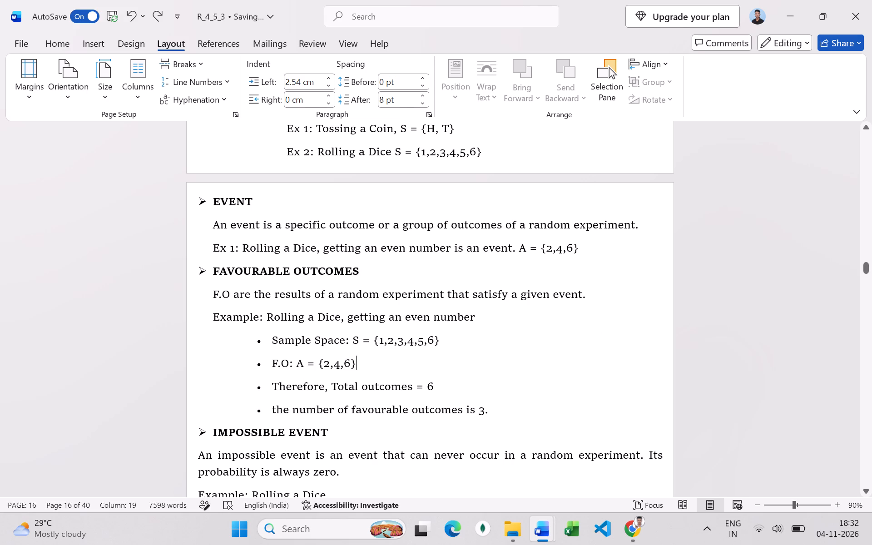
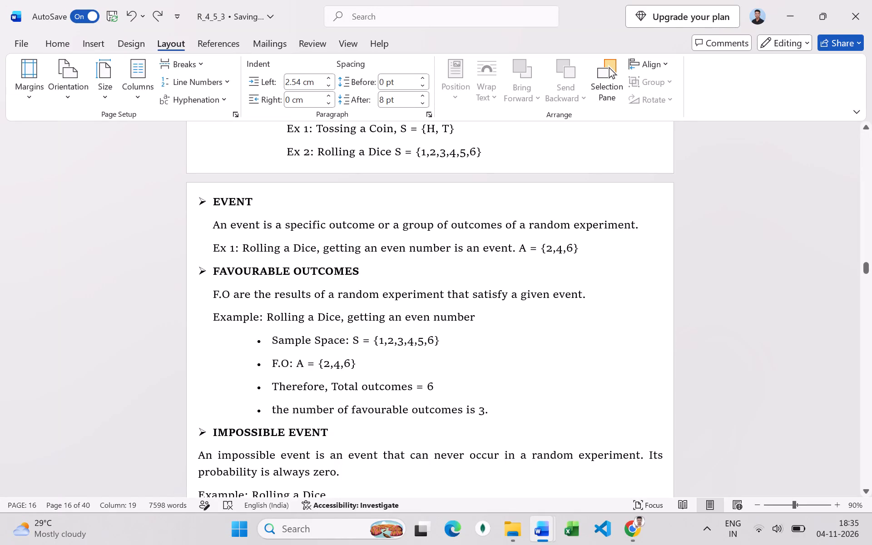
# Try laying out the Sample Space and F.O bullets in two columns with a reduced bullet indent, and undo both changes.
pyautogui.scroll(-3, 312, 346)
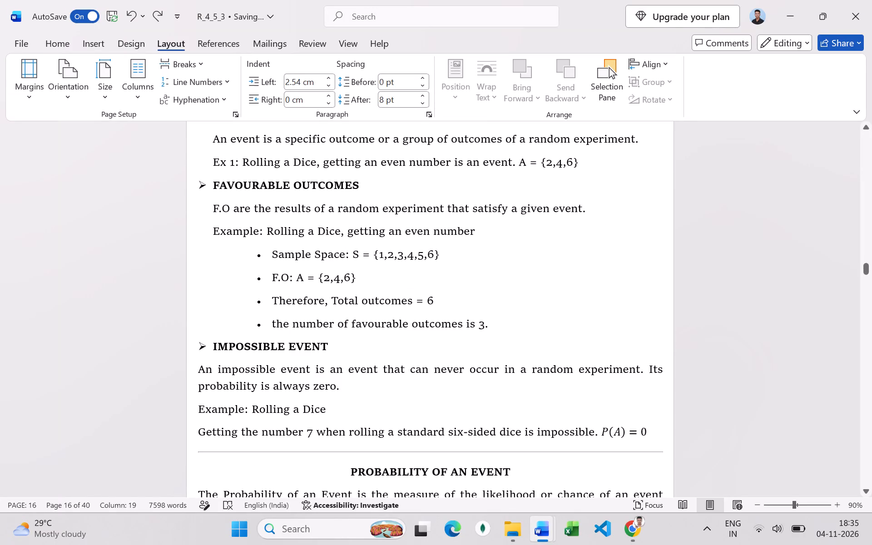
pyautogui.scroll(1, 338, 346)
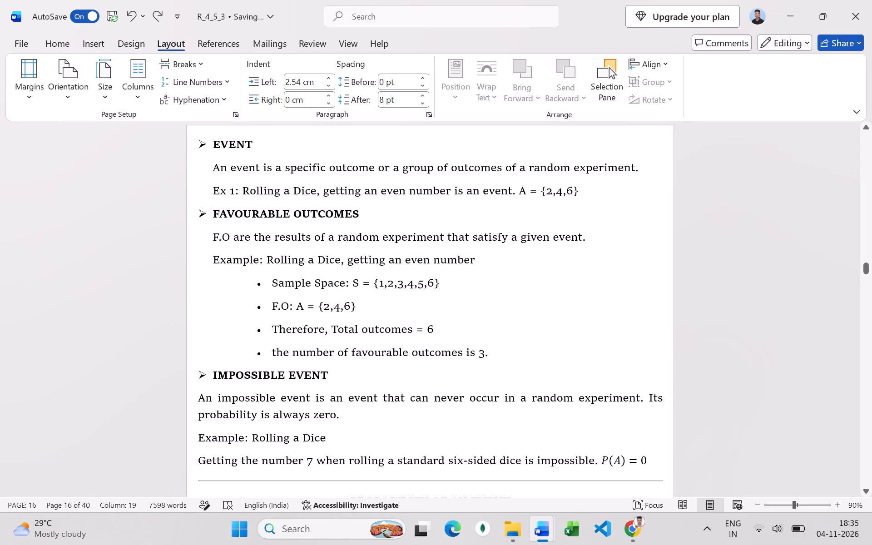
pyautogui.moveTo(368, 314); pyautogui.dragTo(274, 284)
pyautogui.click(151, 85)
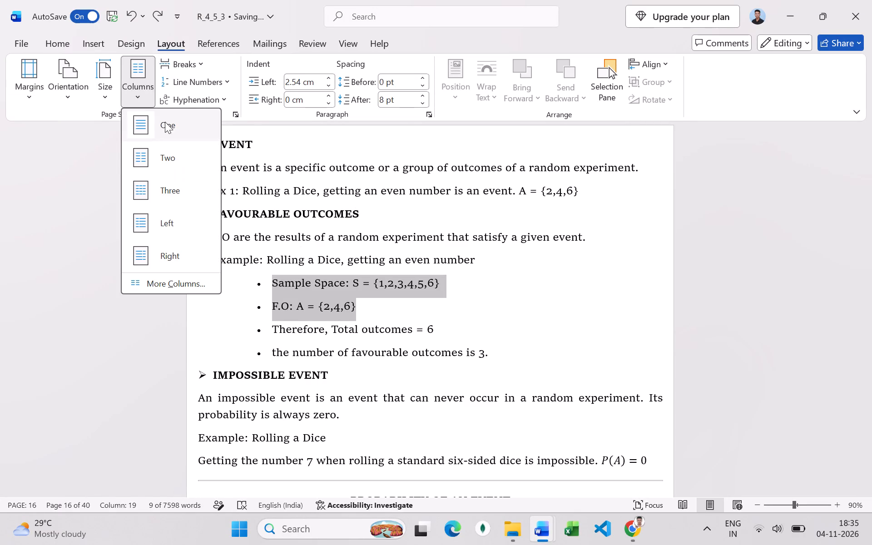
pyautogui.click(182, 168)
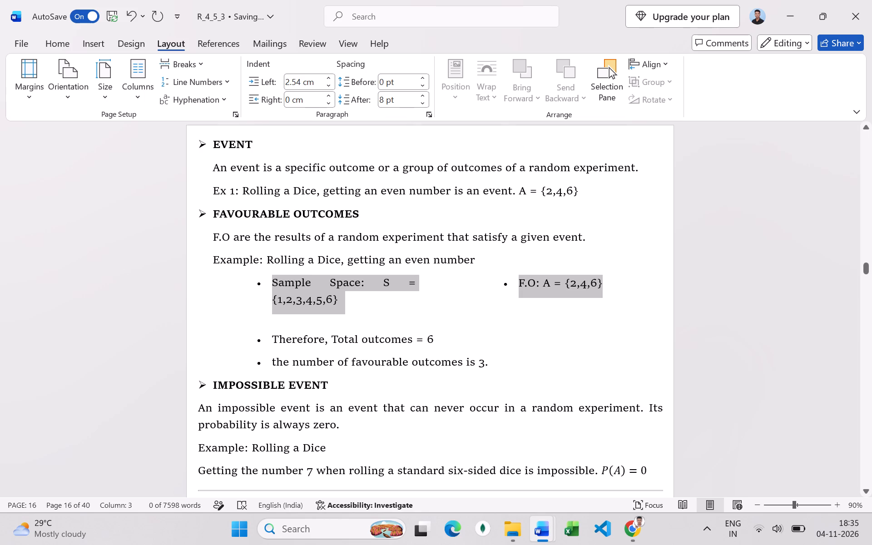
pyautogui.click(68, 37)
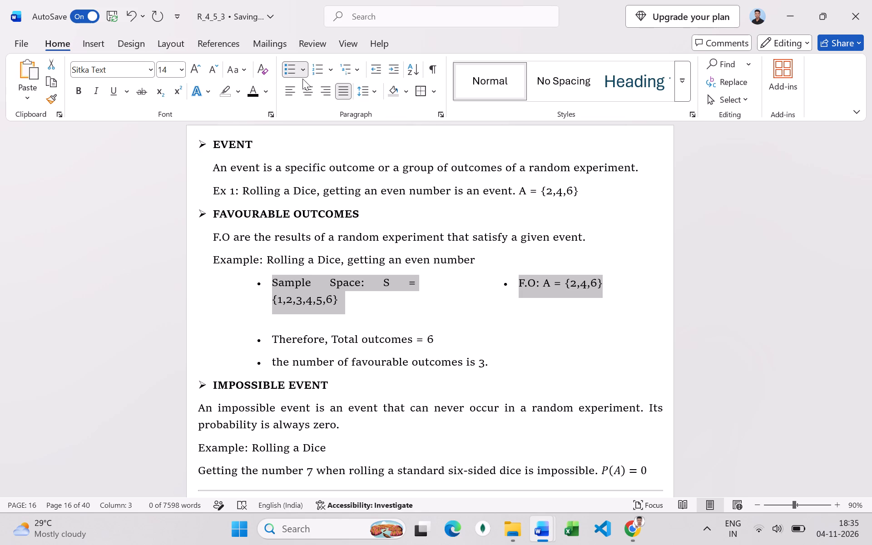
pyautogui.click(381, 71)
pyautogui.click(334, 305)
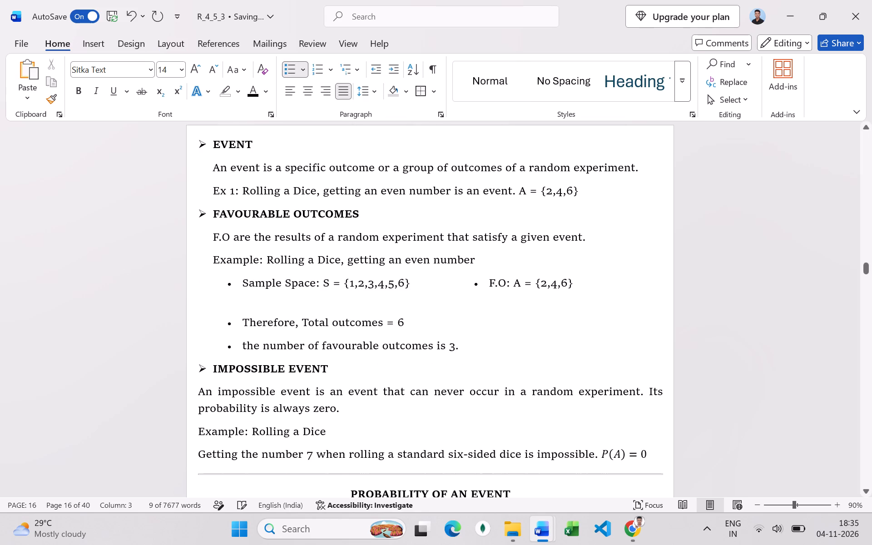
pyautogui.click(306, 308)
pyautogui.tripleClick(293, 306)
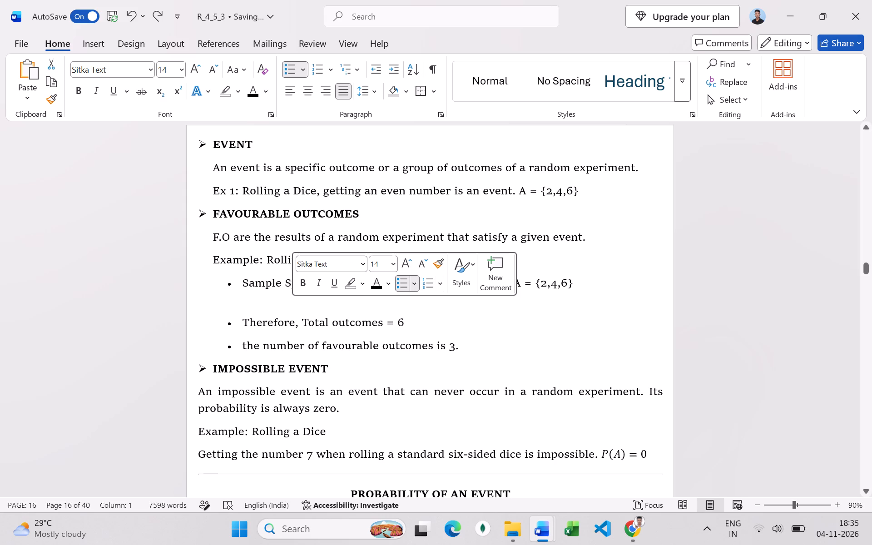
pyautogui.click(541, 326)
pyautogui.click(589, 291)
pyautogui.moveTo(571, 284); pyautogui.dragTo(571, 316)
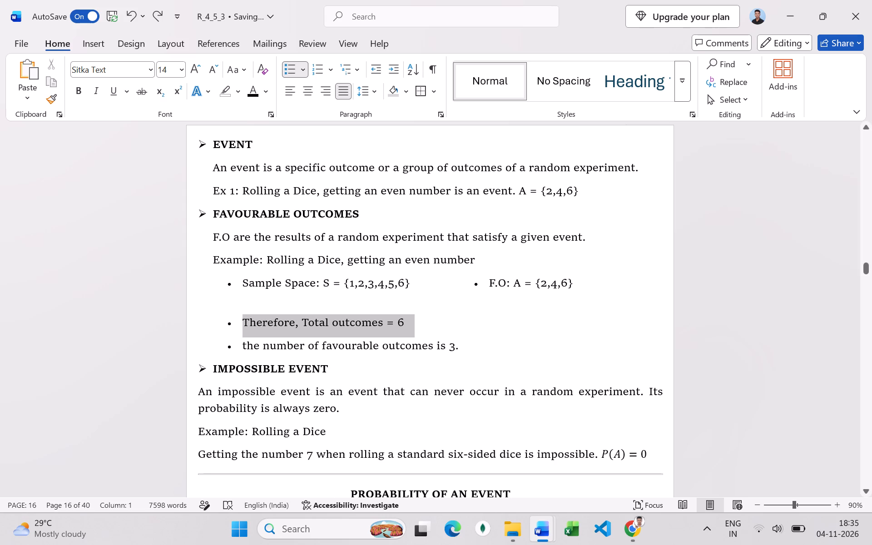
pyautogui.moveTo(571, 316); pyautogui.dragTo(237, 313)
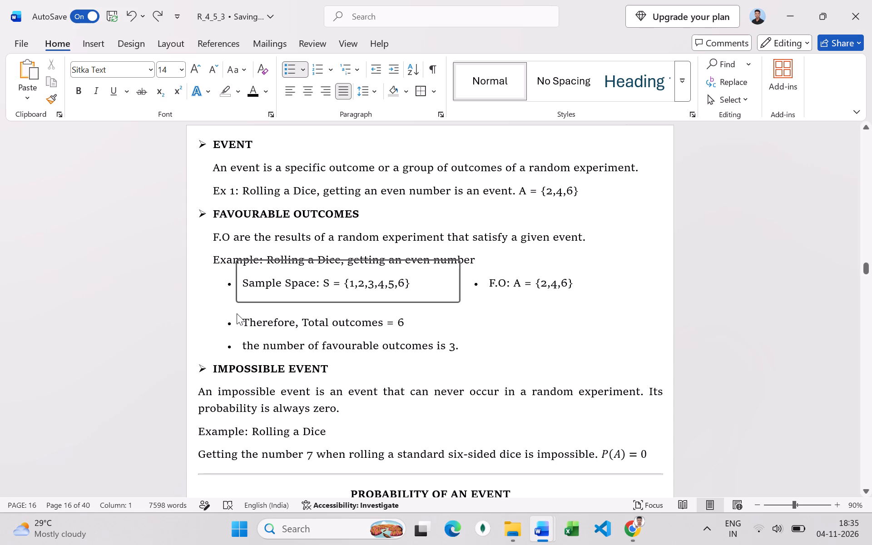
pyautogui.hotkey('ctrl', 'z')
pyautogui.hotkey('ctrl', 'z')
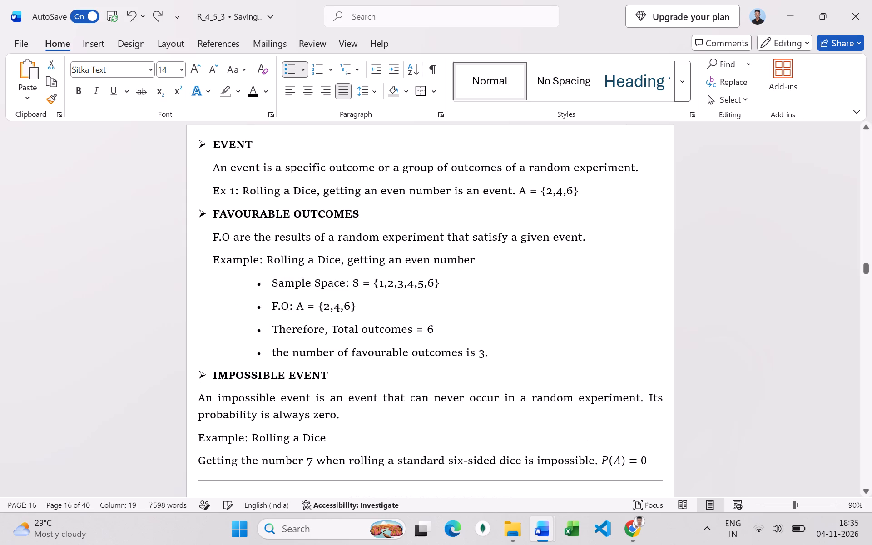
# Reduce the indent of the four bullets under the Favourable Outcomes example.
pyautogui.click(347, 333)
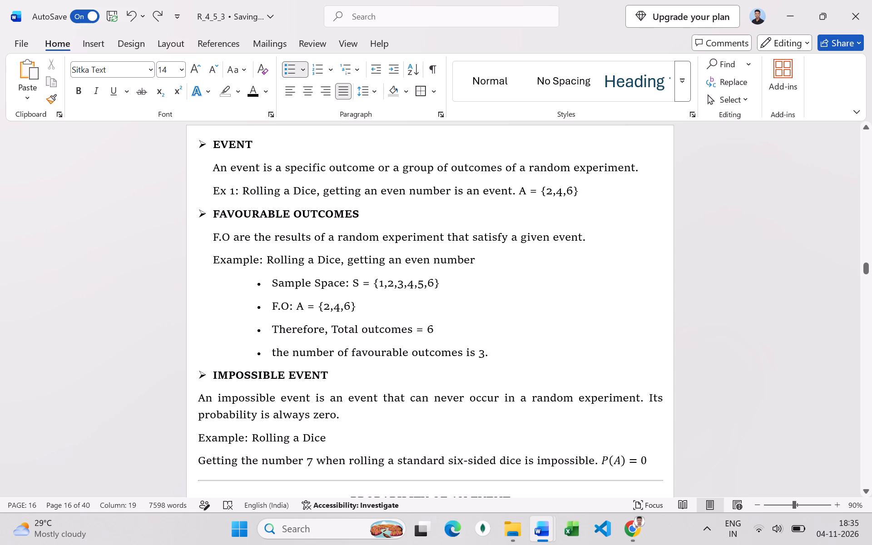
pyautogui.moveTo(492, 358); pyautogui.dragTo(277, 304)
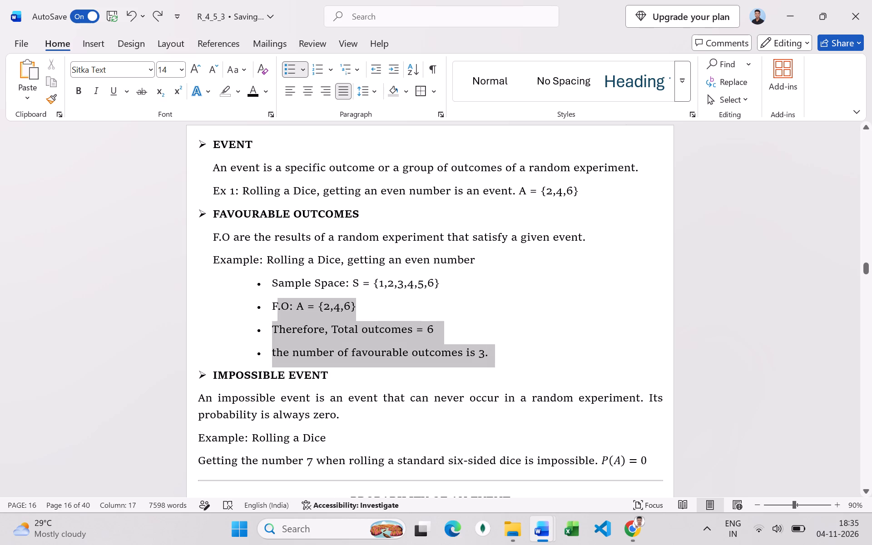
pyautogui.moveTo(277, 304); pyautogui.dragTo(258, 286)
pyautogui.click(370, 73)
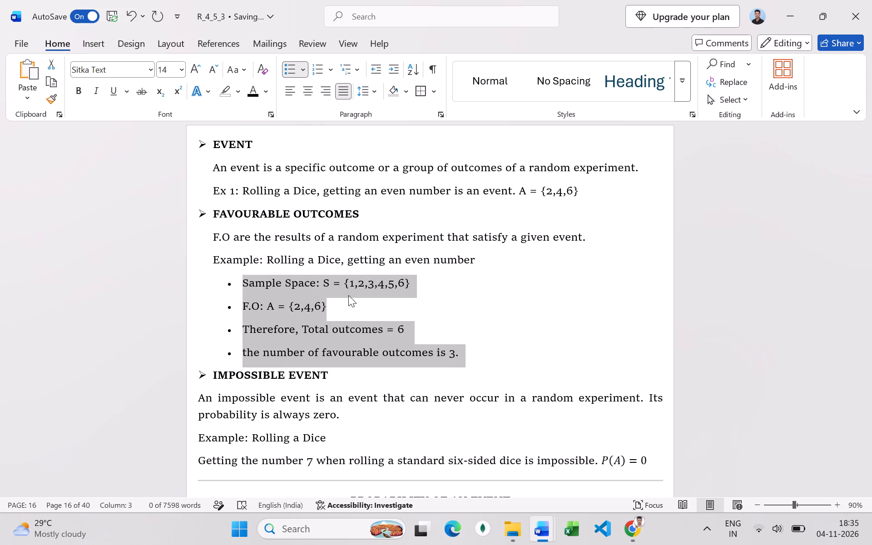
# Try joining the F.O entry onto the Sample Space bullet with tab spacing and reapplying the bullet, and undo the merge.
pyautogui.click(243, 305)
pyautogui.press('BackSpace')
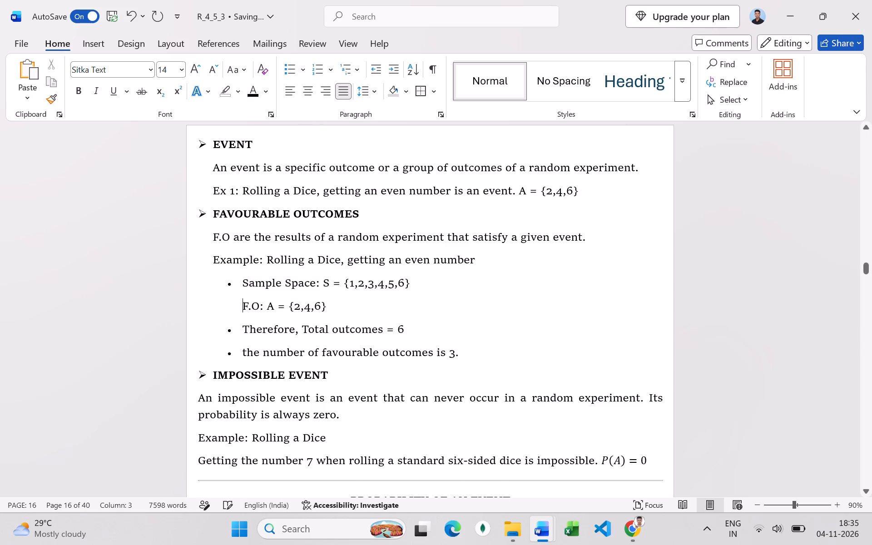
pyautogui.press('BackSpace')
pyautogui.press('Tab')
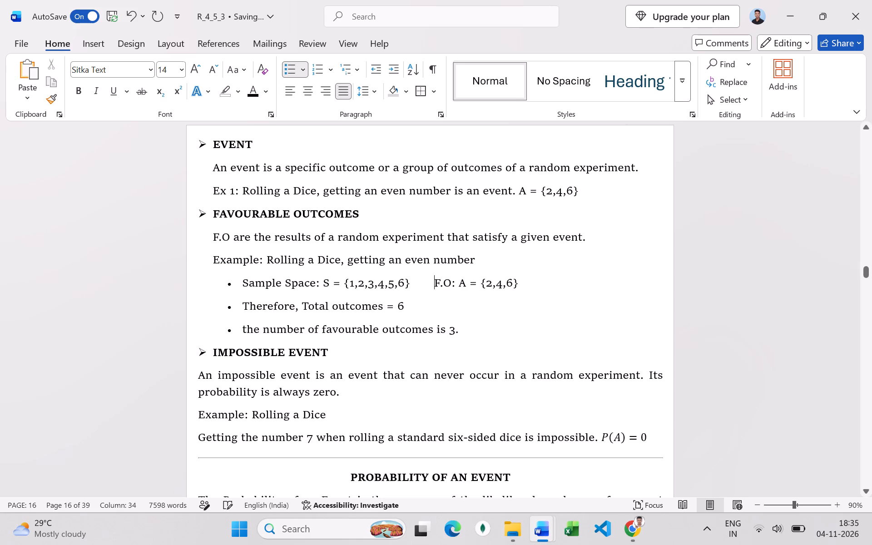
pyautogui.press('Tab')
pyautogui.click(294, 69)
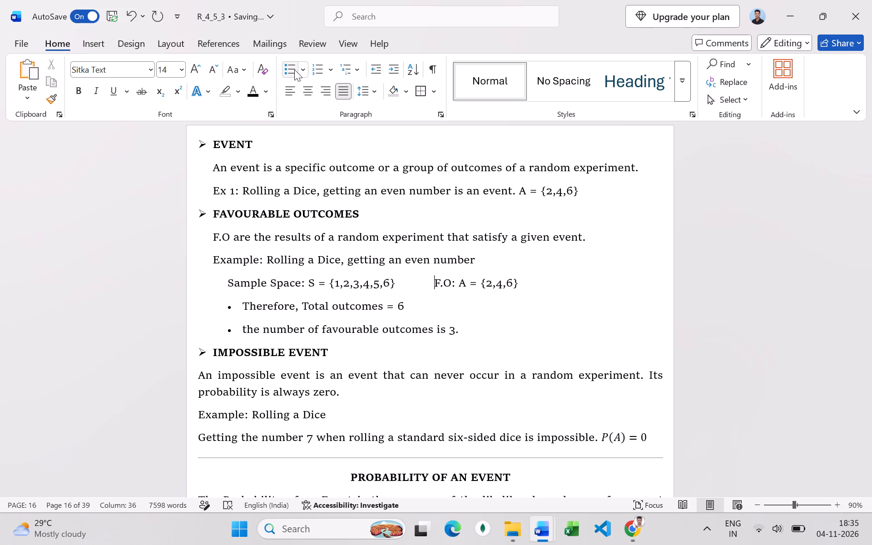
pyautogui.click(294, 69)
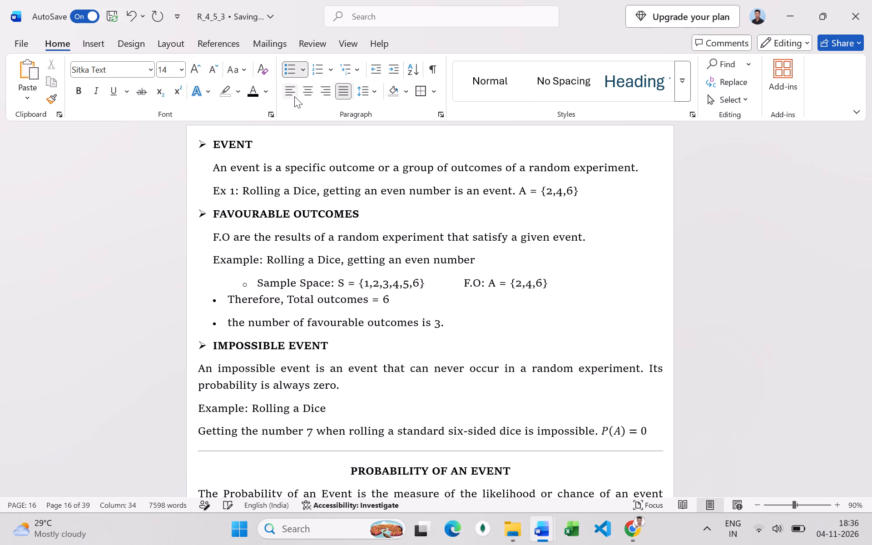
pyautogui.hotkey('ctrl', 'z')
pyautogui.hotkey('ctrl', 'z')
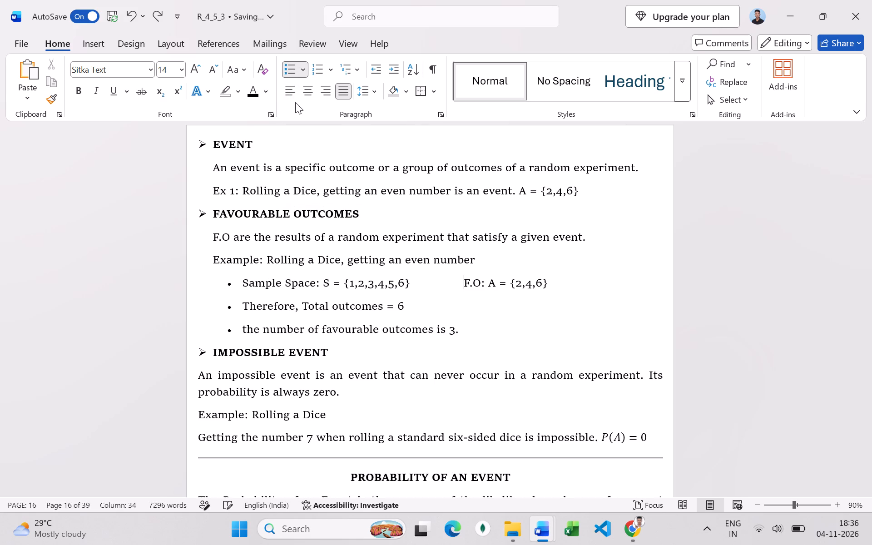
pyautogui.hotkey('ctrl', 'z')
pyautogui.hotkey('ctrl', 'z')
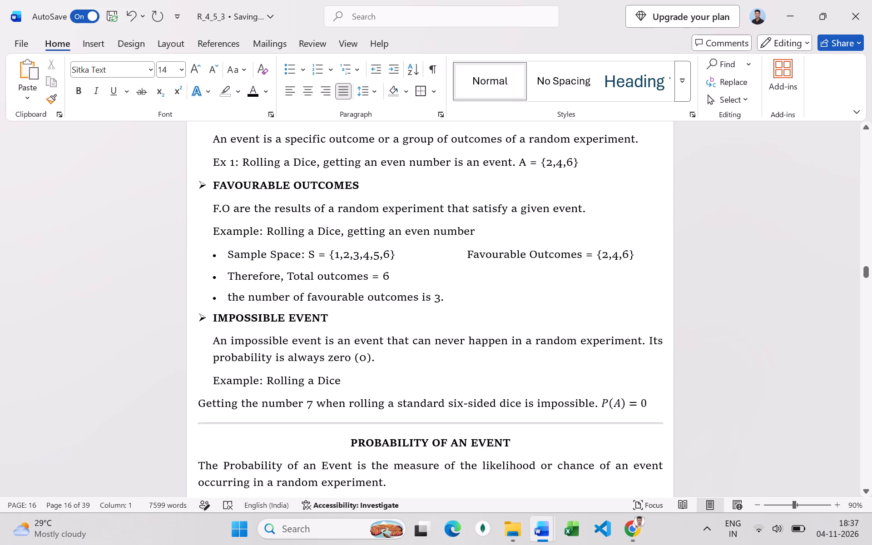
# Delete "when rolling a standard six-sided dice is impossible" and join "Getting the number 7" to the Example line after a comma.
pyautogui.moveTo(316, 403); pyautogui.dragTo(392, 404)
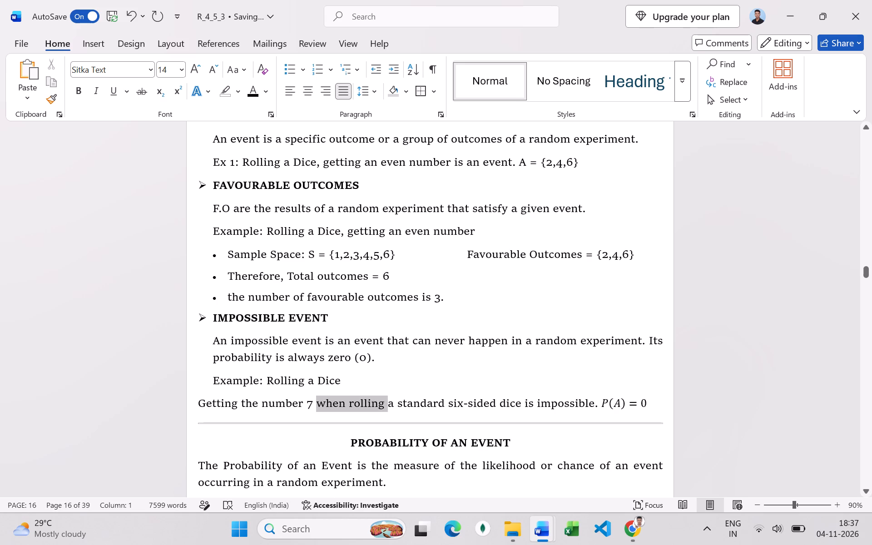
pyautogui.moveTo(392, 404); pyautogui.dragTo(584, 407)
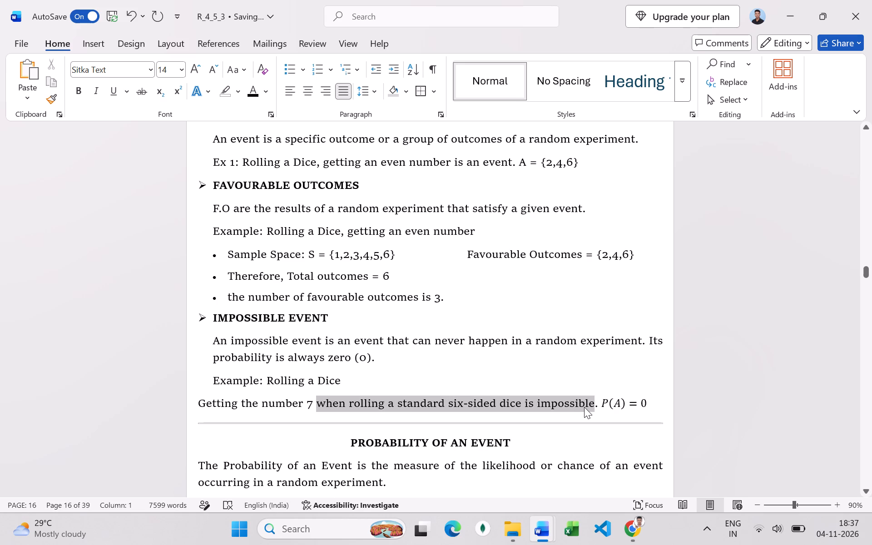
pyautogui.press('BackSpace')
pyautogui.click(200, 408)
pyautogui.press('BackSpace')
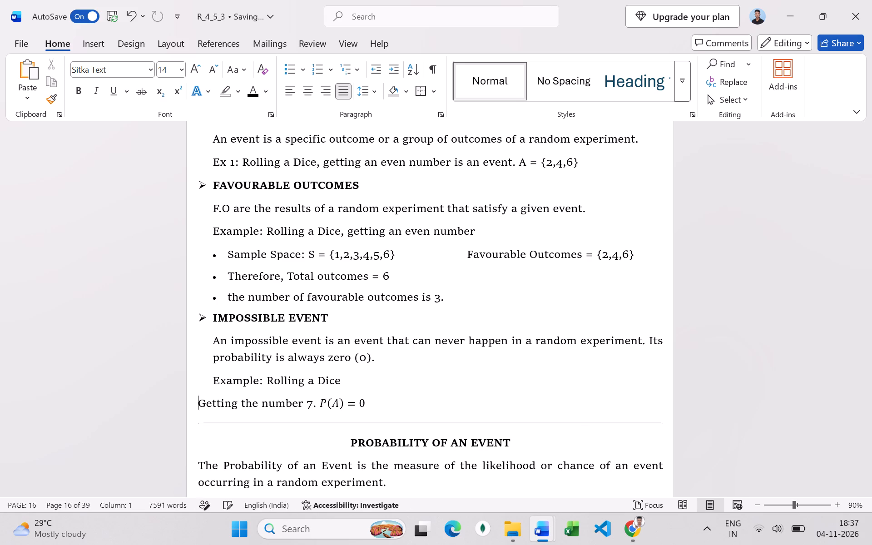
pyautogui.press(',')
pyautogui.press('space')
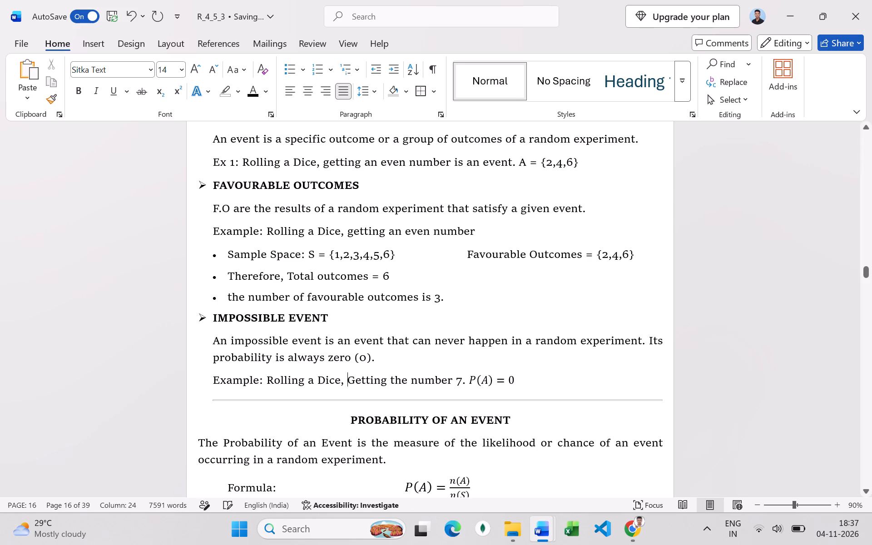
# Insert a tab between "Getting the number 7." and the P(A) = 0 equation.
pyautogui.click(468, 380)
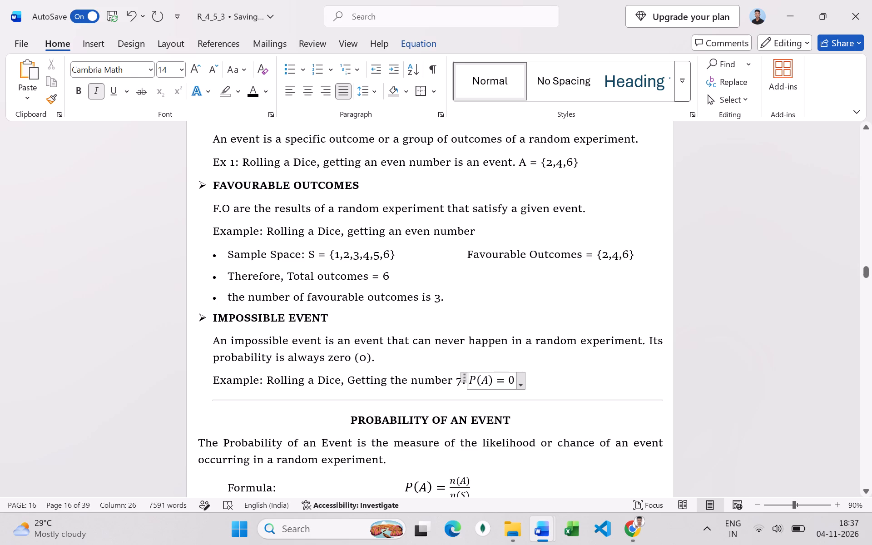
pyautogui.press('Tab')
pyautogui.click(455, 391)
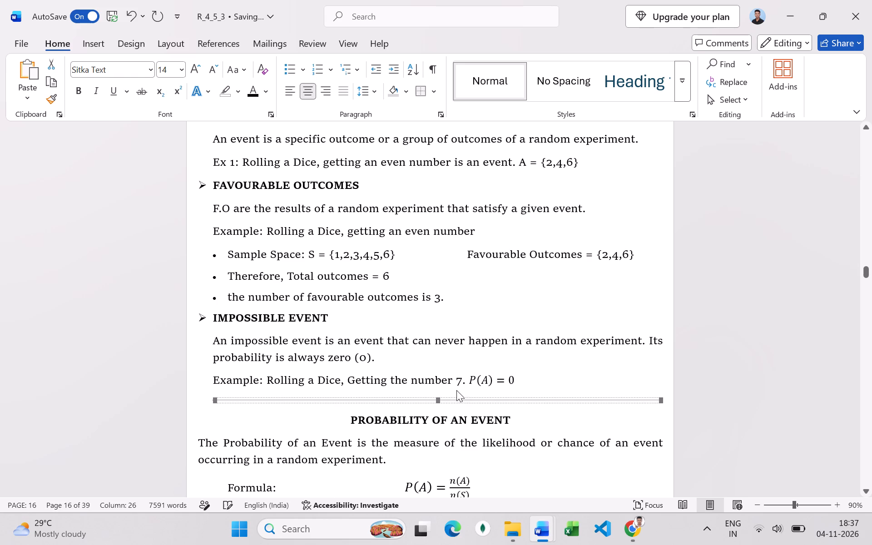
pyautogui.click(464, 385)
pyautogui.click(465, 384)
pyautogui.press('Tab')
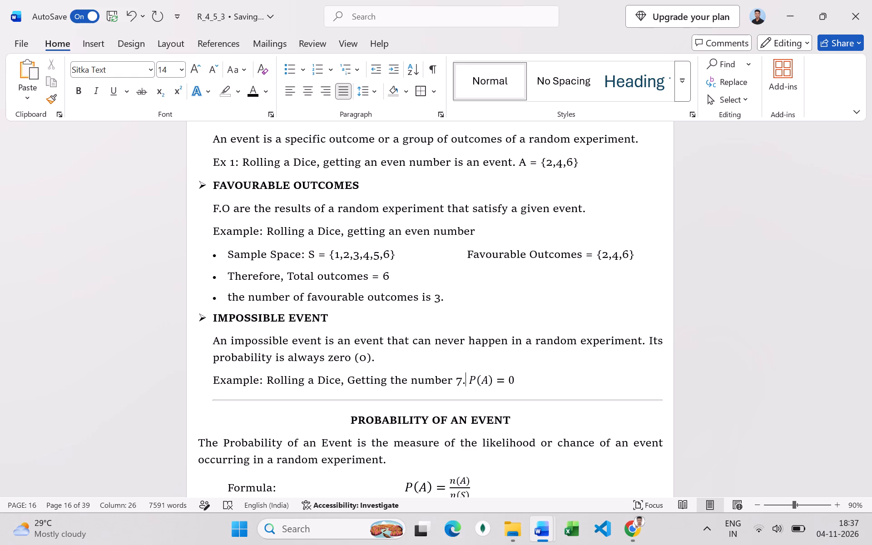
# Delete the horizontal line between the impossible event example and the PROBABILITY OF AN EVENT heading.
pyautogui.click(351, 407)
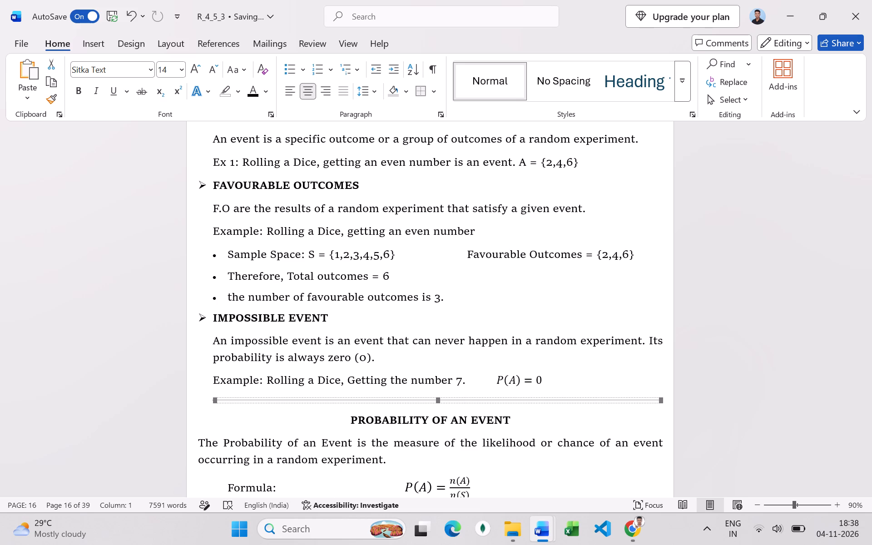
pyautogui.press('BackSpace')
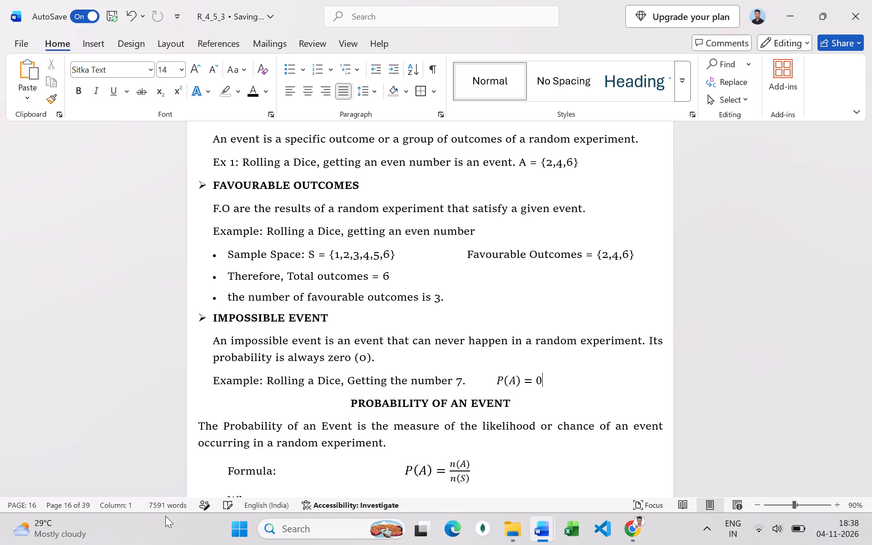
# Left-align the PROBABILITY OF AN EVENT heading and give it the arrow bullet.
pyautogui.click(354, 407)
pyautogui.click(346, 405)
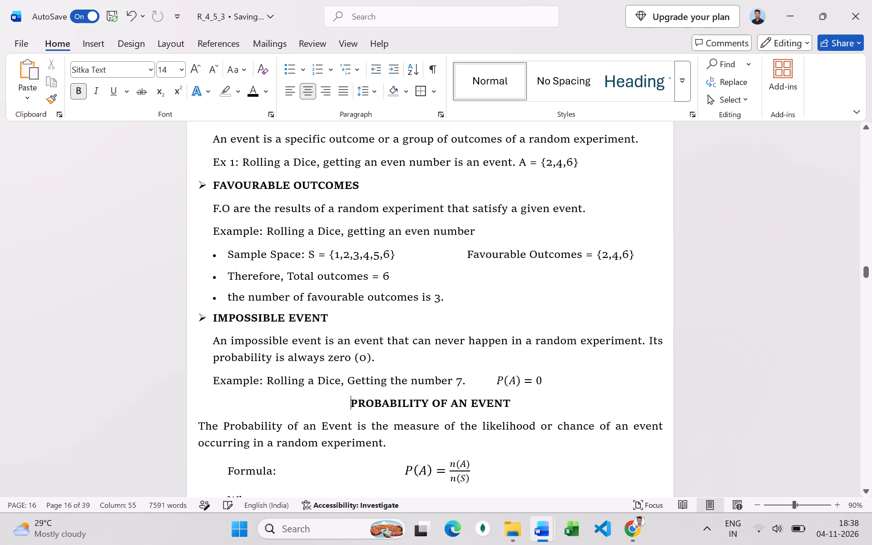
pyautogui.click(385, 72)
pyautogui.tripleClick(377, 69)
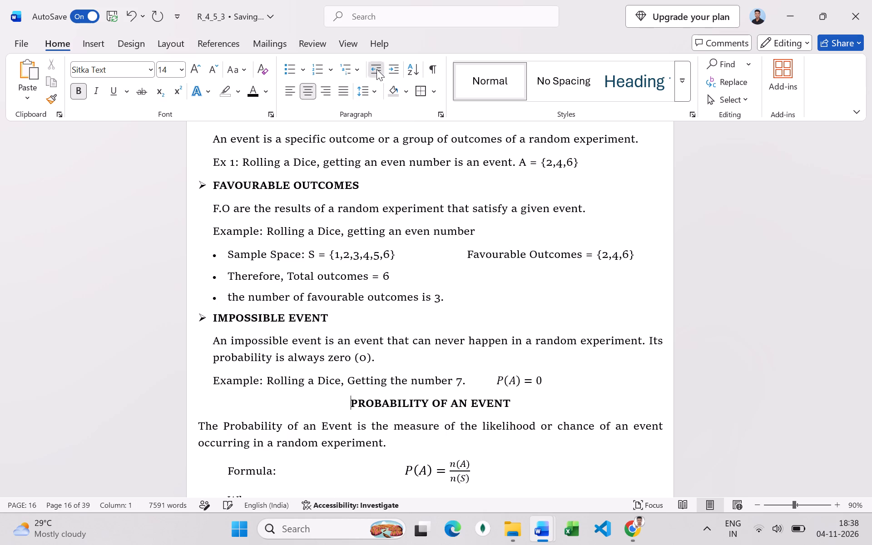
pyautogui.click(288, 96)
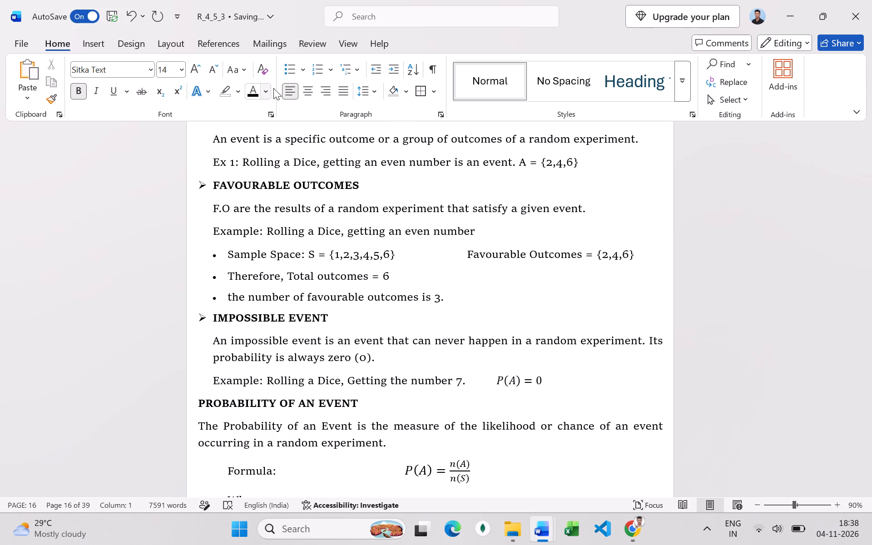
pyautogui.click(302, 72)
pyautogui.click(334, 120)
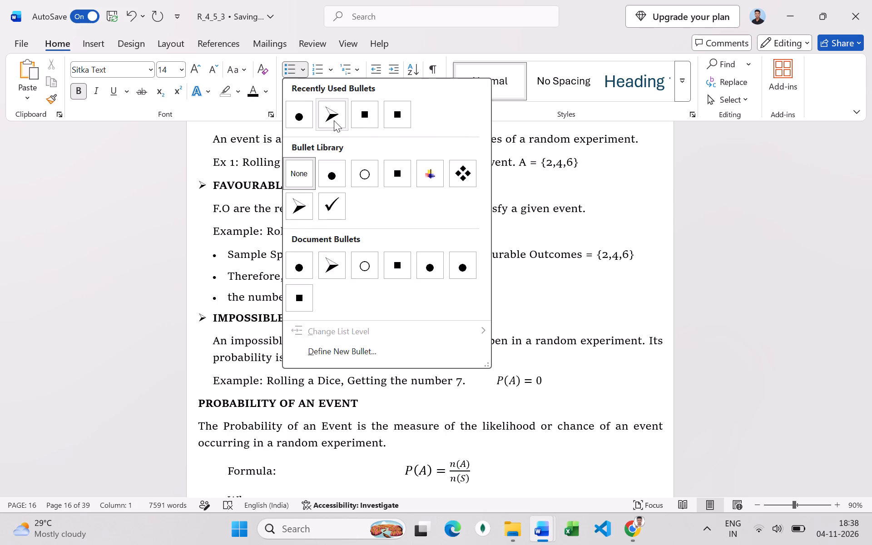
# Delete the content under PROBABILITY OF AN EVENT, from its definition through the Answer line.
pyautogui.scroll(-10, 385, 363)
pyautogui.scroll(1, 385, 363)
pyautogui.scroll(-2, 385, 363)
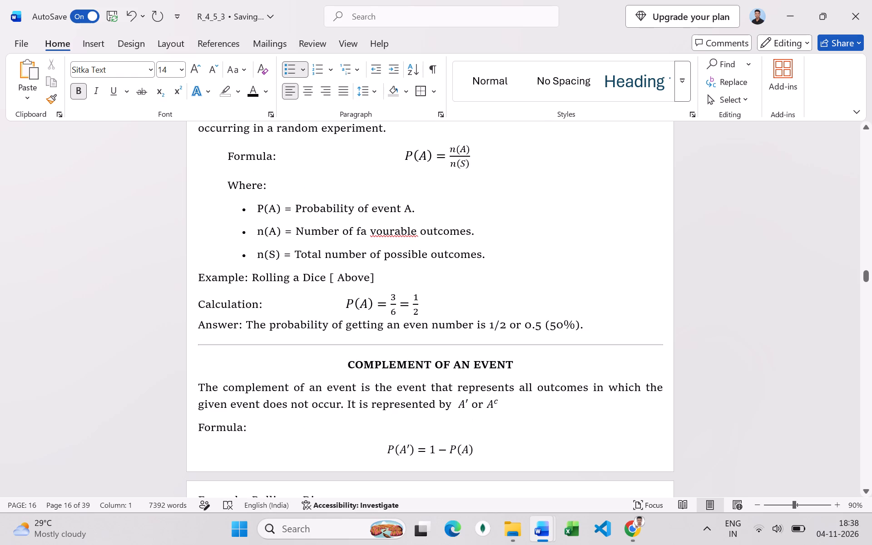
pyautogui.scroll(4, 374, 287)
pyautogui.moveTo(586, 438); pyautogui.dragTo(583, 438)
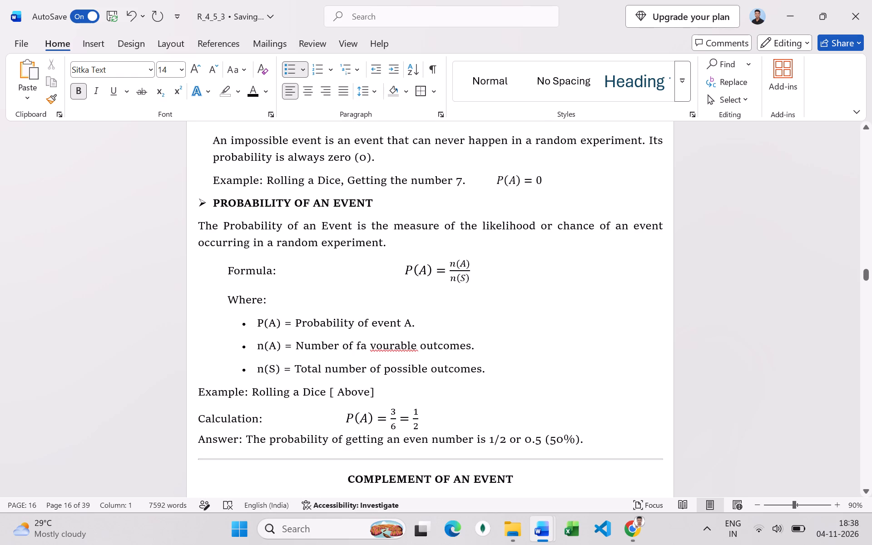
pyautogui.moveTo(583, 438); pyautogui.dragTo(188, 224)
pyautogui.press('BackSpace')
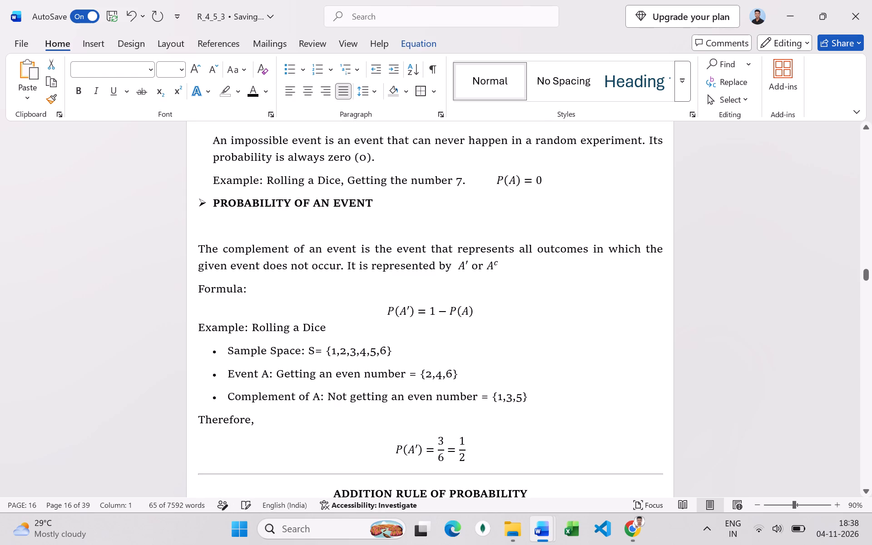
# Add an unbulleted note line starting "Write same as" directly below the PROBABILITY OF AN EVENT heading.
pyautogui.click(373, 203)
pyautogui.scroll(2, 385, 215)
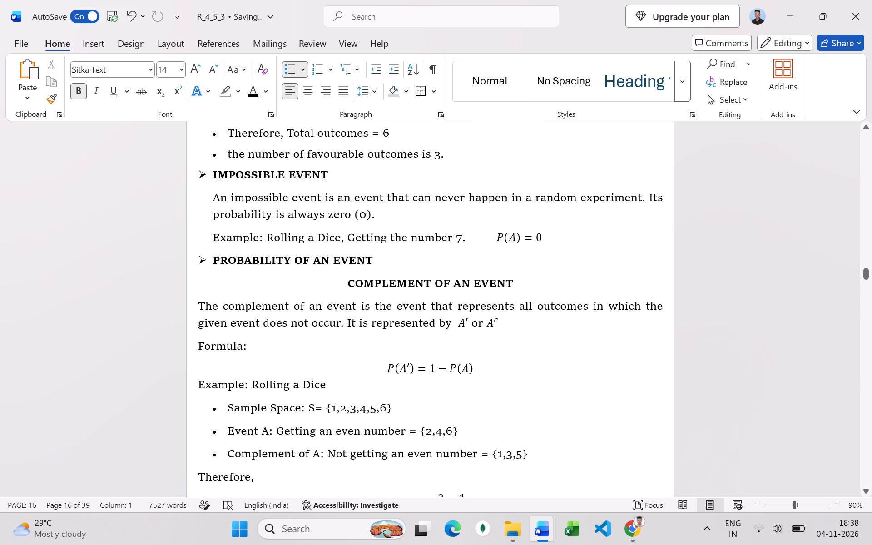
pyautogui.press('Return')
pyautogui.press('BackSpace')
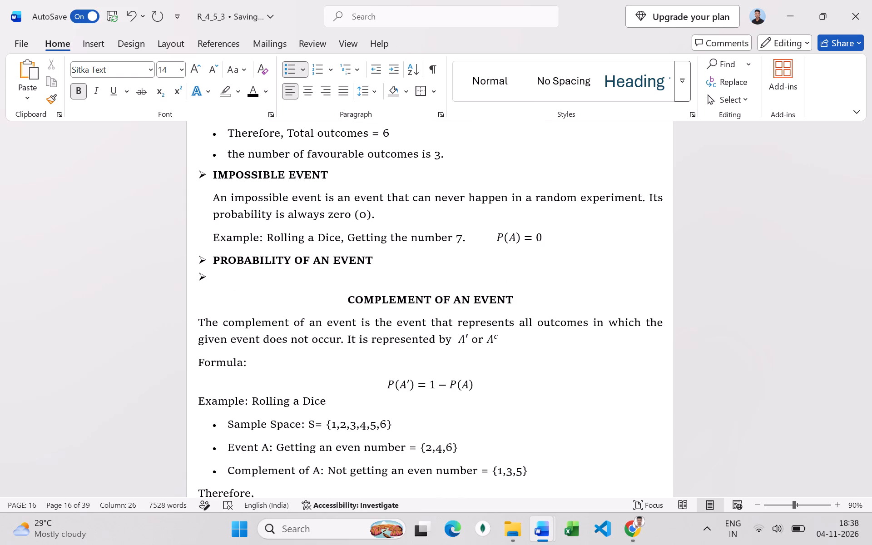
pyautogui.hotkey('shift', 'w')
pyautogui.press('BackSpace')
pyautogui.write('Def')
pyautogui.press('BackSpace')
pyautogui.press('BackSpace')
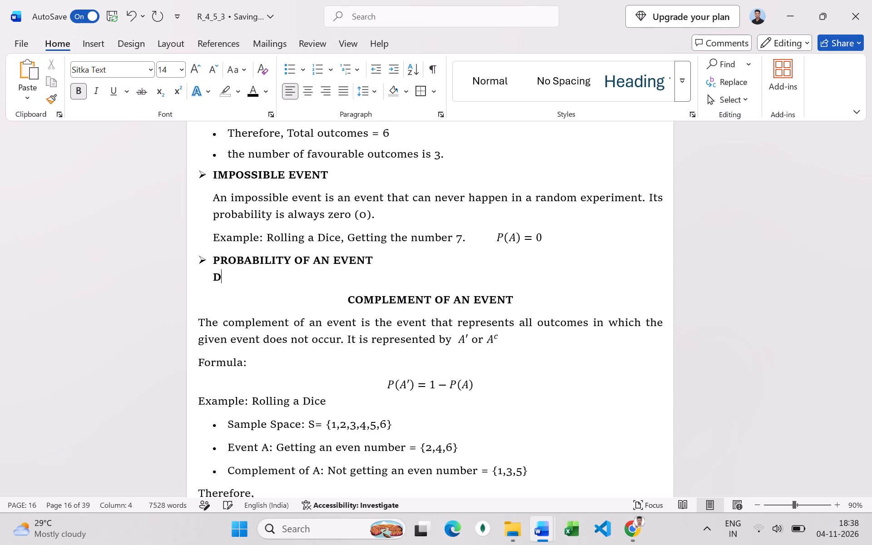
pyautogui.press('BackSpace')
pyautogui.write('Write same')
pyautogui.press('space')
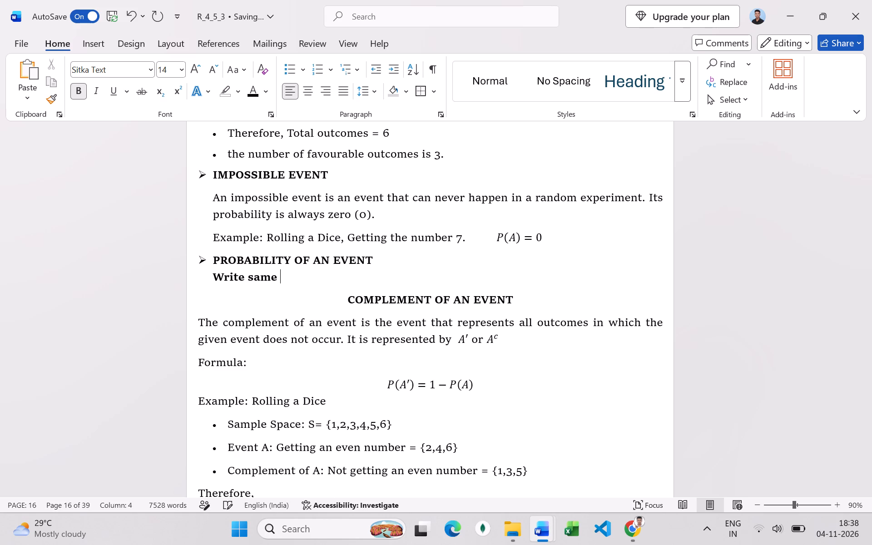
pyautogui.write('as problaity')
pyautogui.press('space')
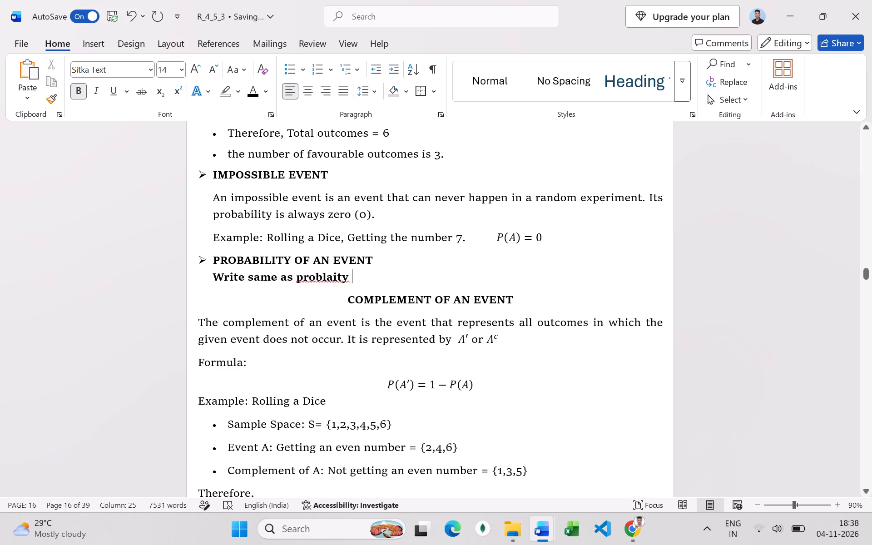
# Correct the misspelled last word of the note to "probability".
pyautogui.rightClick(310, 279)
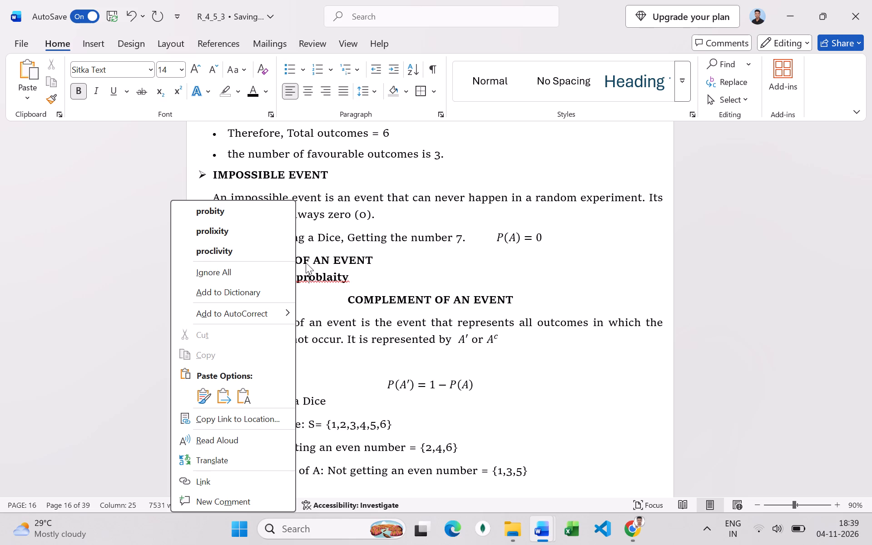
pyautogui.click(306, 263)
pyautogui.click(321, 276)
pyautogui.press('a')
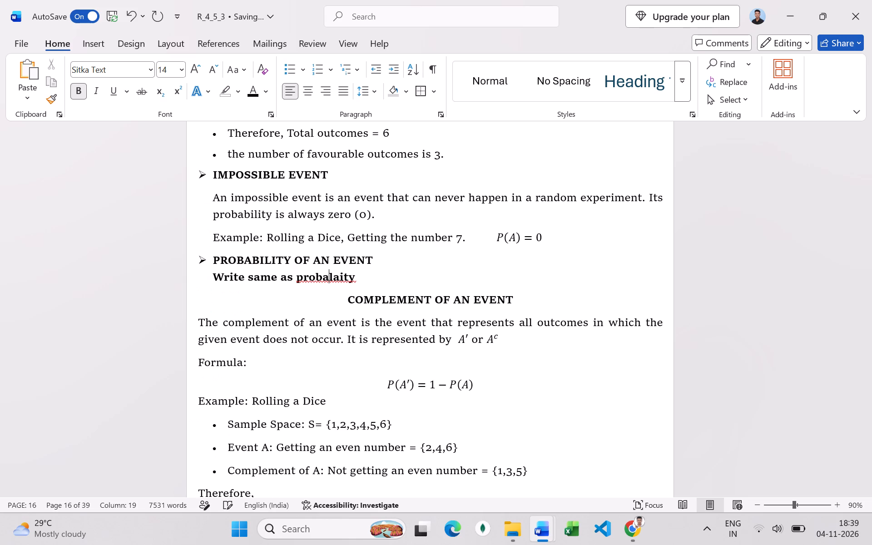
pyautogui.press('b')
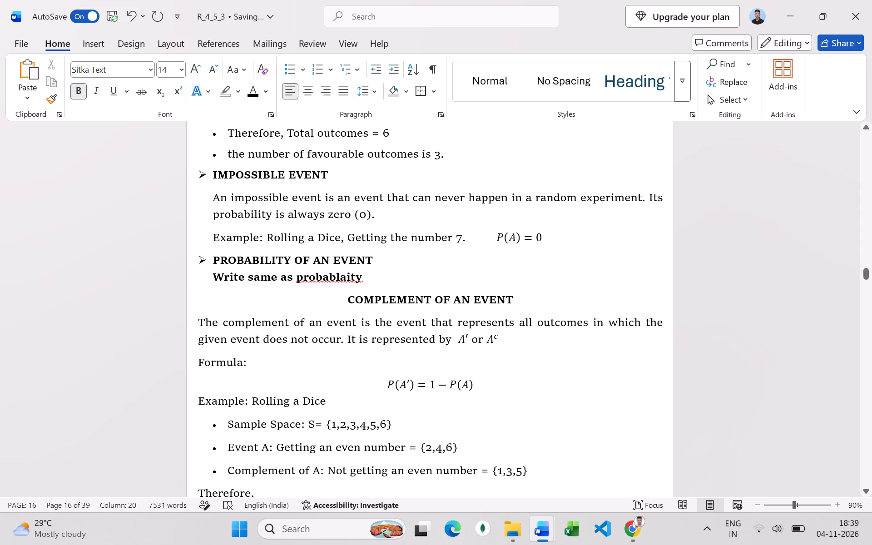
pyautogui.press('i')
pyautogui.click(384, 277)
pyautogui.rightClick(327, 276)
pyautogui.click(296, 14)
# Remove the bold from the "Write same as probability" note and centre it.
pyautogui.moveTo(368, 276); pyautogui.dragTo(218, 275)
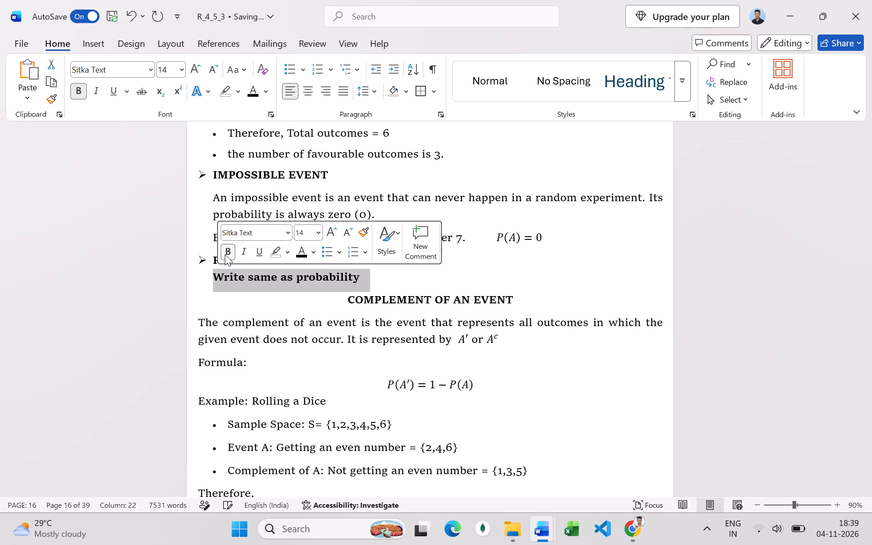
pyautogui.click(225, 254)
pyautogui.click(308, 94)
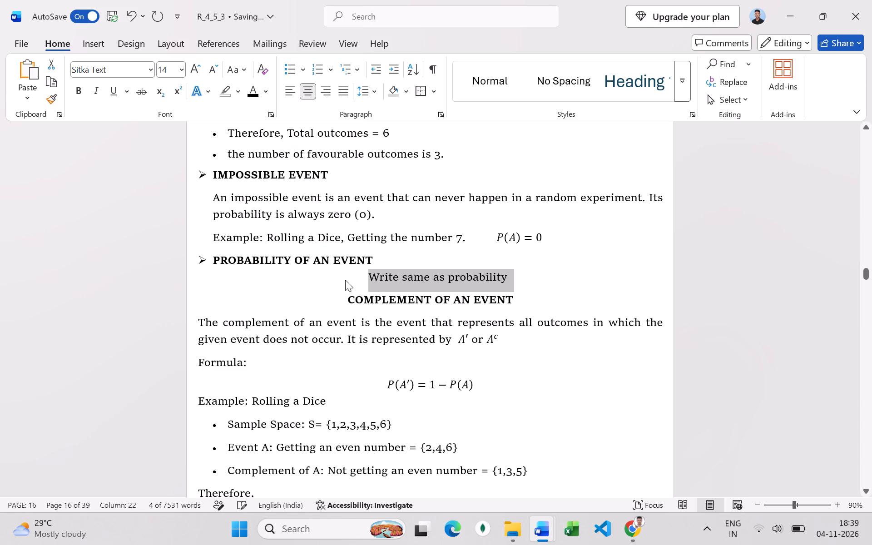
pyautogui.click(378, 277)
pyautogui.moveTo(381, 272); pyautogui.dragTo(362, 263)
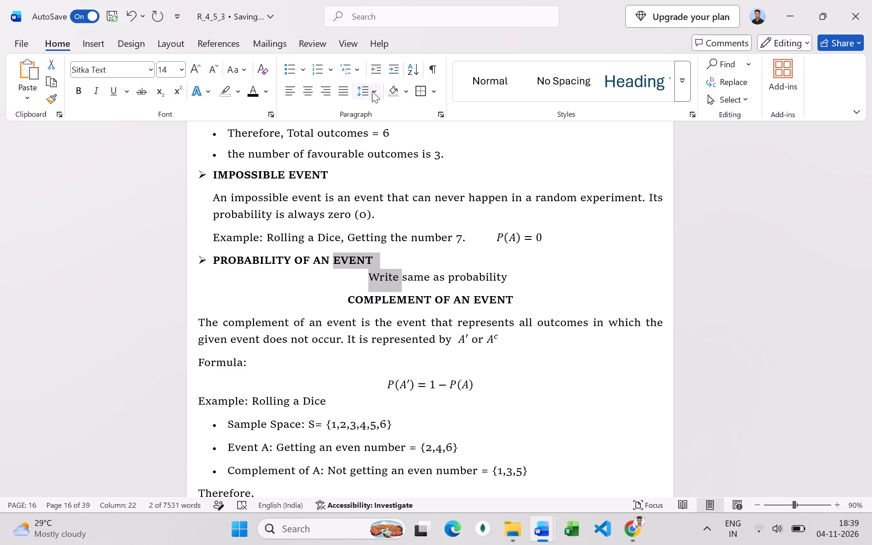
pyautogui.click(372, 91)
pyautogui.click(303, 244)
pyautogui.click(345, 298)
# Enclose the "Write same as probability" note in square brackets, with a space after the opening bracket.
pyautogui.click(362, 282)
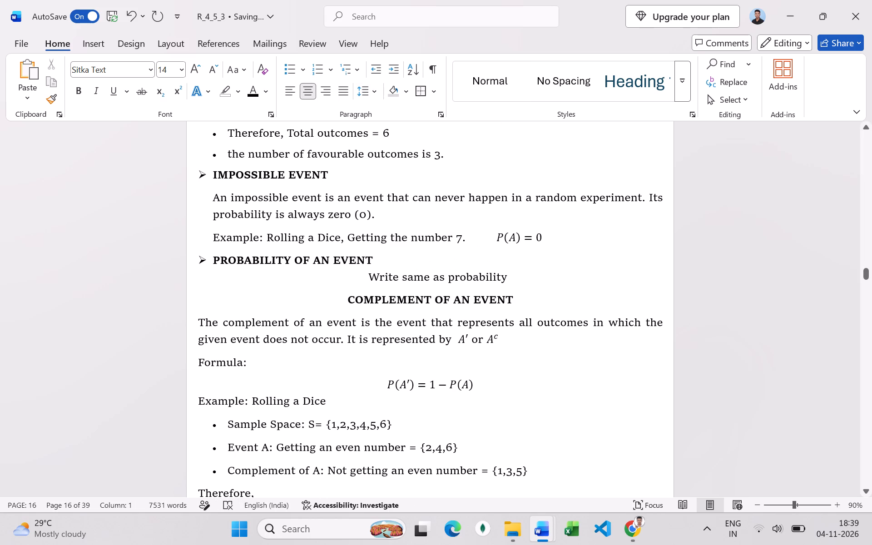
pyautogui.press('[')
pyautogui.click(510, 276)
pyautogui.press(']')
pyautogui.click(421, 308)
pyautogui.click(367, 275)
pyautogui.press('space')
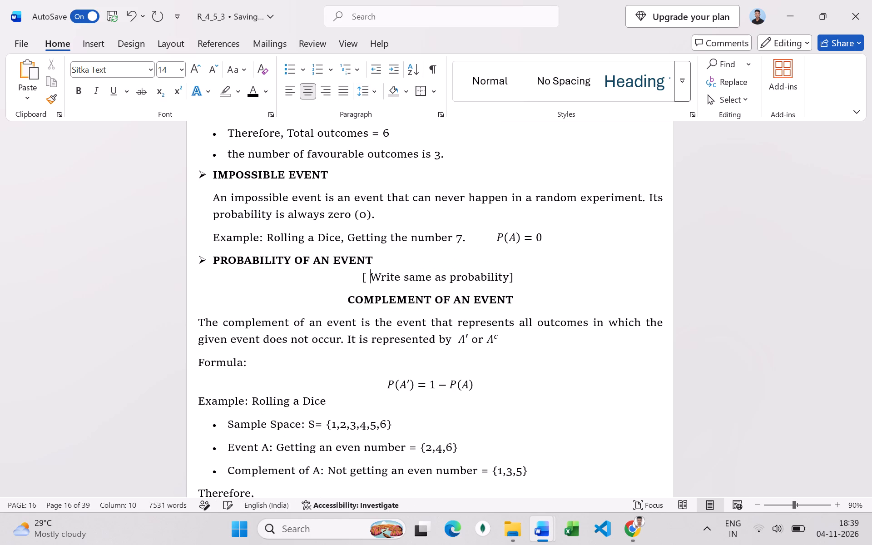
pyautogui.click(369, 305)
# Review the probability sections from FAVOURABLE OUTCOMES through BAYES' THEOREM, including the complement, addition rule and conditional probability content.
pyautogui.scroll(-1, 398, 359)
pyautogui.scroll(1, 398, 359)
pyautogui.scroll(-2, 398, 359)
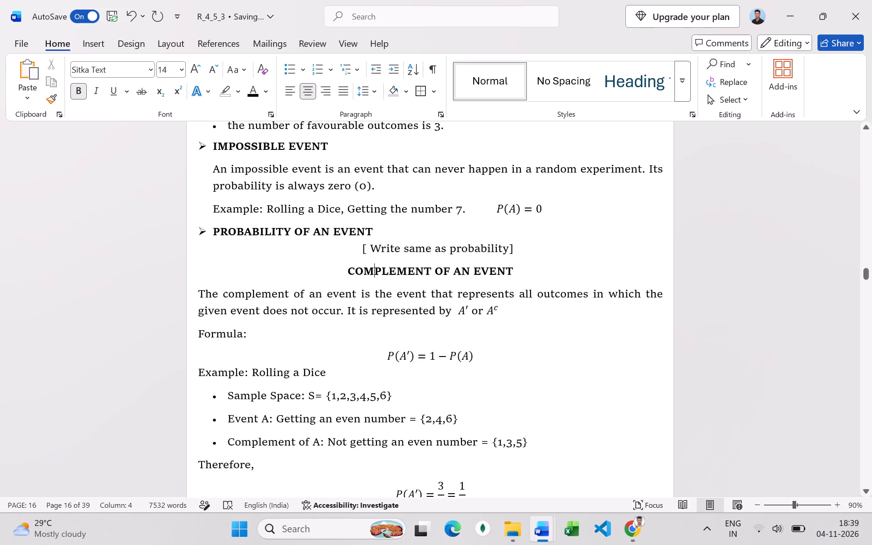
pyautogui.scroll(-1, 398, 359)
pyautogui.scroll(4, 397, 358)
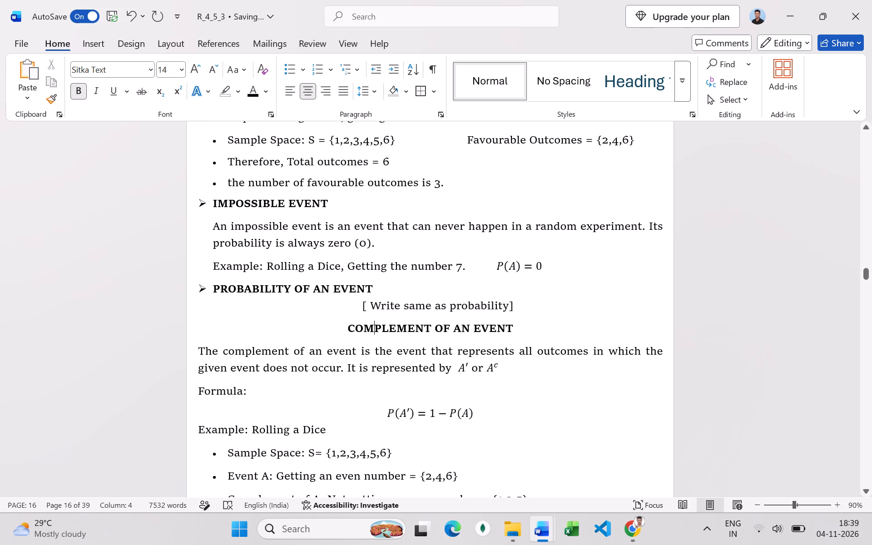
pyautogui.scroll(3, 397, 358)
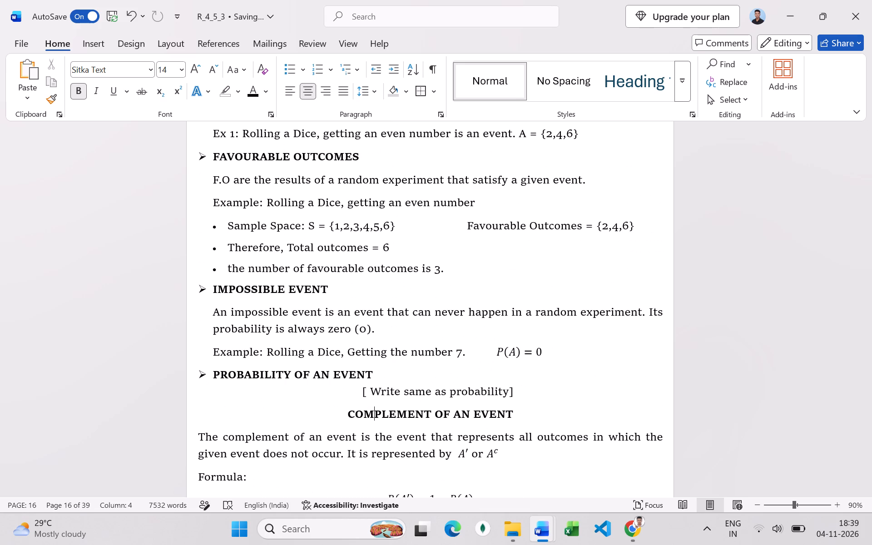
pyautogui.scroll(-5, 413, 410)
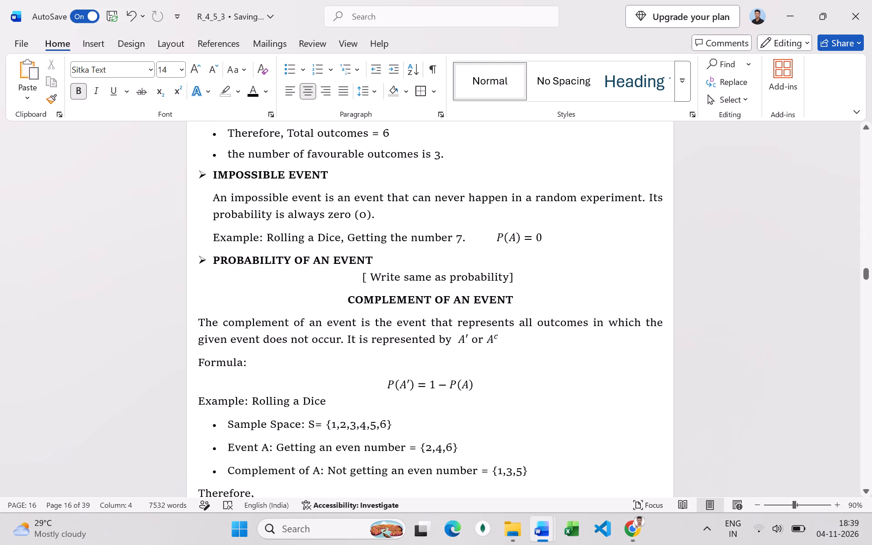
pyautogui.scroll(-13, 402, 366)
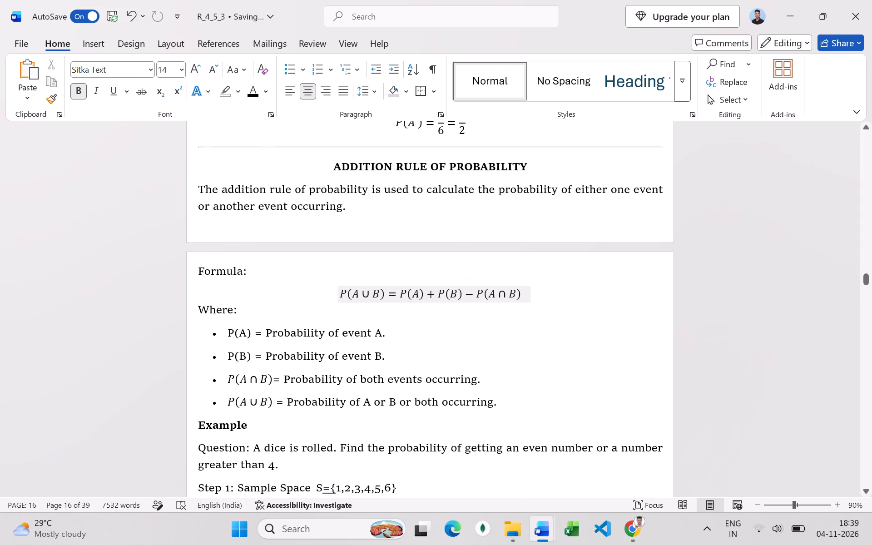
pyautogui.scroll(-12, 400, 352)
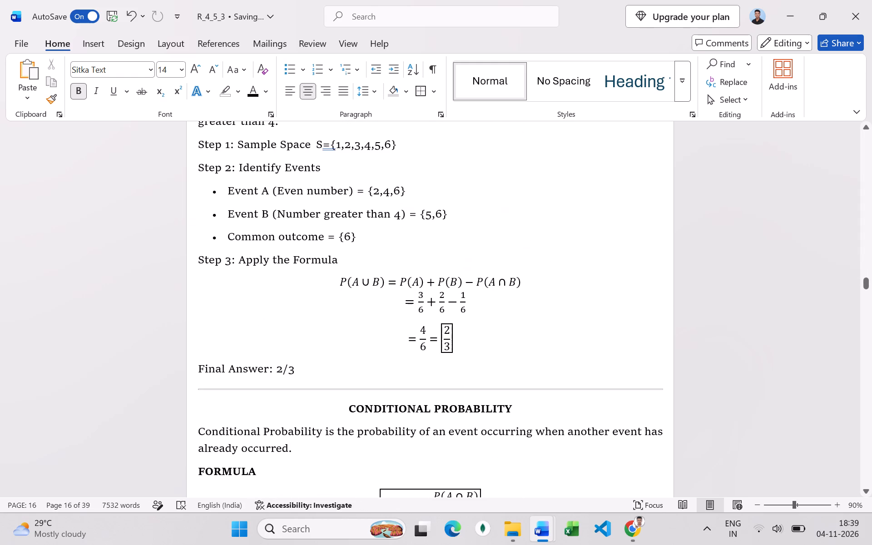
pyautogui.scroll(-20, 400, 352)
pyautogui.scroll(-9, 400, 352)
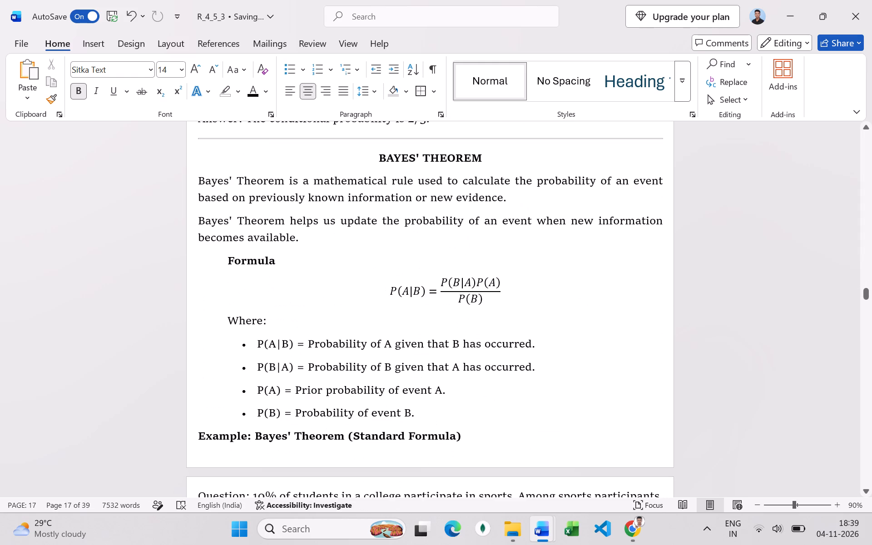
pyautogui.scroll(2, 400, 352)
pyautogui.scroll(-1, 400, 352)
pyautogui.scroll(19, 400, 352)
pyautogui.scroll(-1, 400, 352)
pyautogui.scroll(10, 400, 352)
pyautogui.scroll(-1, 400, 352)
pyautogui.scroll(2, 400, 352)
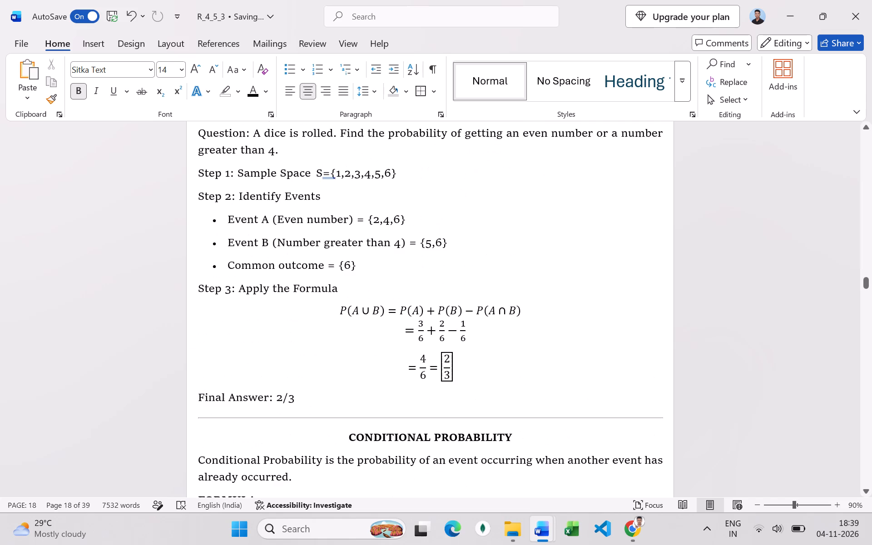
pyautogui.scroll(7, 400, 352)
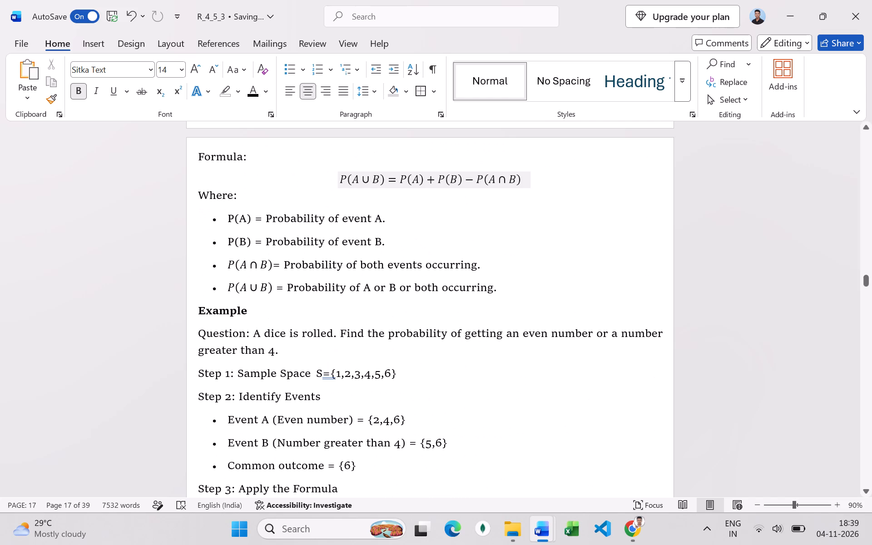
pyautogui.scroll(8, 270, 322)
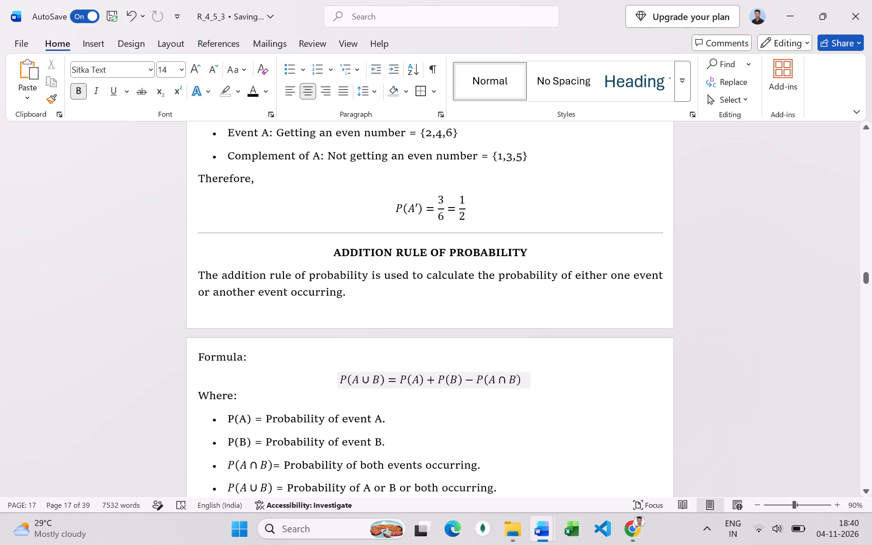
pyautogui.scroll(2, 270, 322)
pyautogui.scroll(-1, 270, 322)
pyautogui.scroll(5, 270, 322)
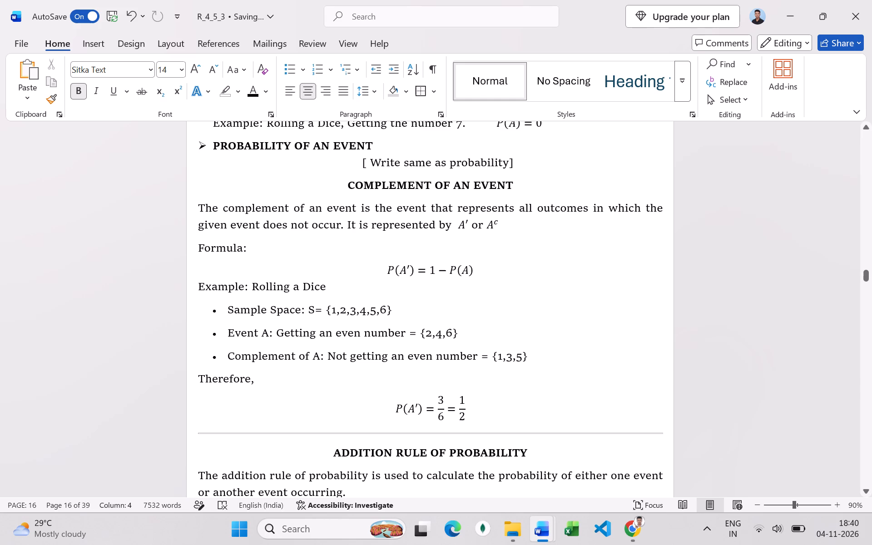
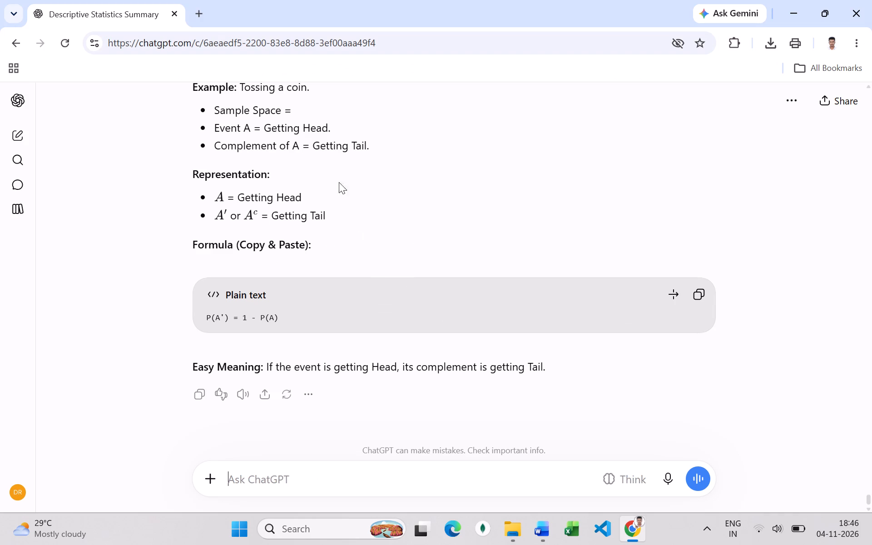
pyautogui.click(191, 5)
pyautogui.write('ks')
pyautogui.write('rtc buses')
pyautogui.press('space')
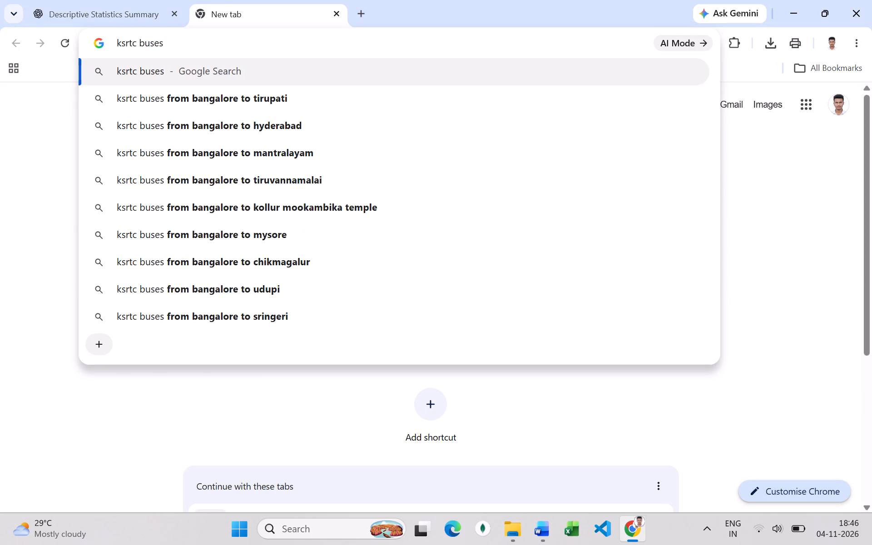
pyautogui.write('price')
pyautogui.press('Return')
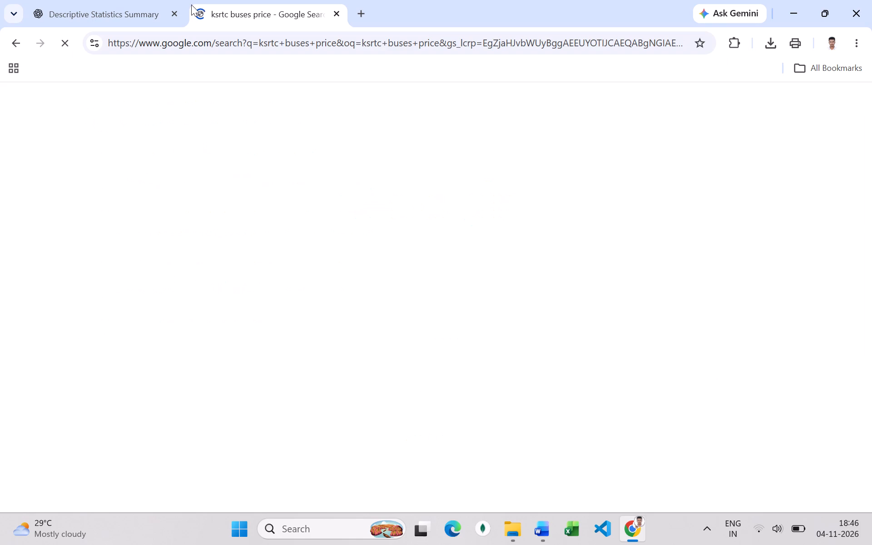
pyautogui.scroll(-4, 140, 254)
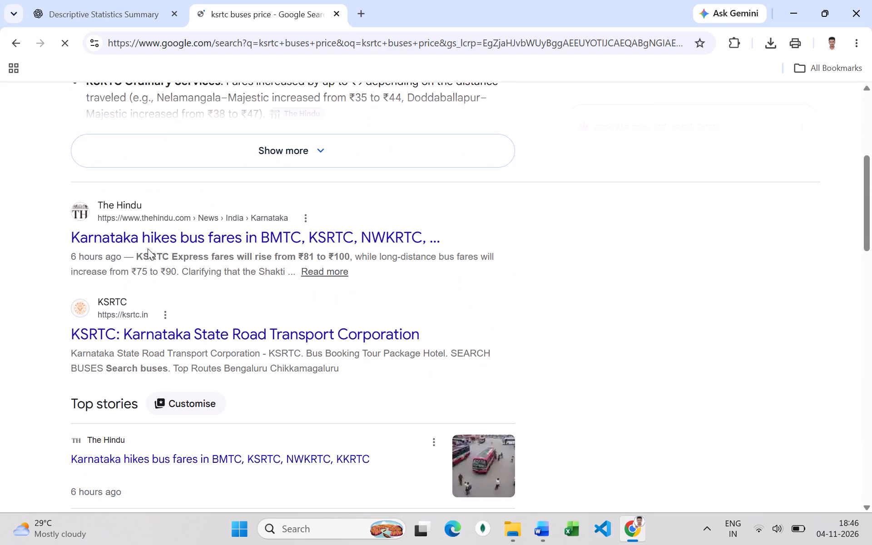
pyautogui.click(149, 245)
# Read the opening of the bus fare article, dismissing the subscription offer and the Google sign-in prompt.
pyautogui.scroll(-2, 164, 255)
pyautogui.scroll(1, 164, 255)
pyautogui.scroll(-2, 165, 255)
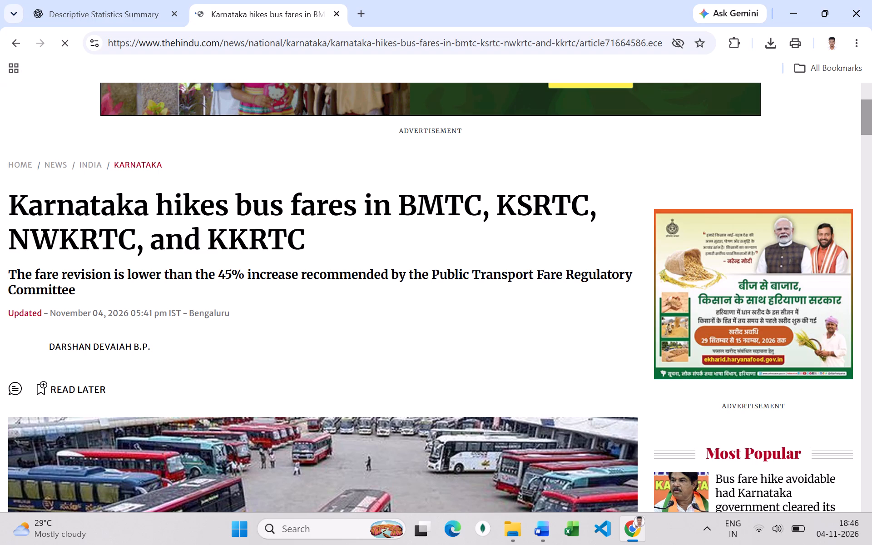
pyautogui.scroll(-6, 165, 255)
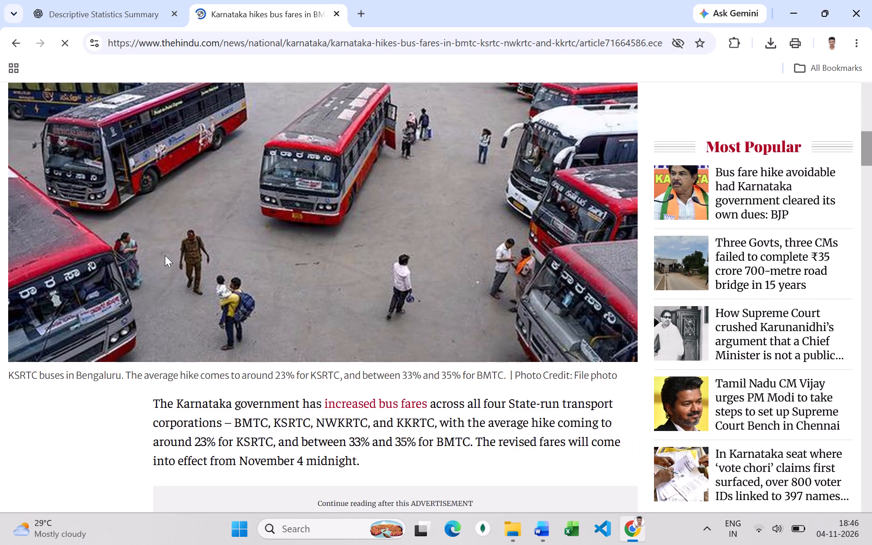
pyautogui.scroll(-1, 165, 255)
pyautogui.scroll(1, 165, 255)
pyautogui.scroll(-3, 165, 255)
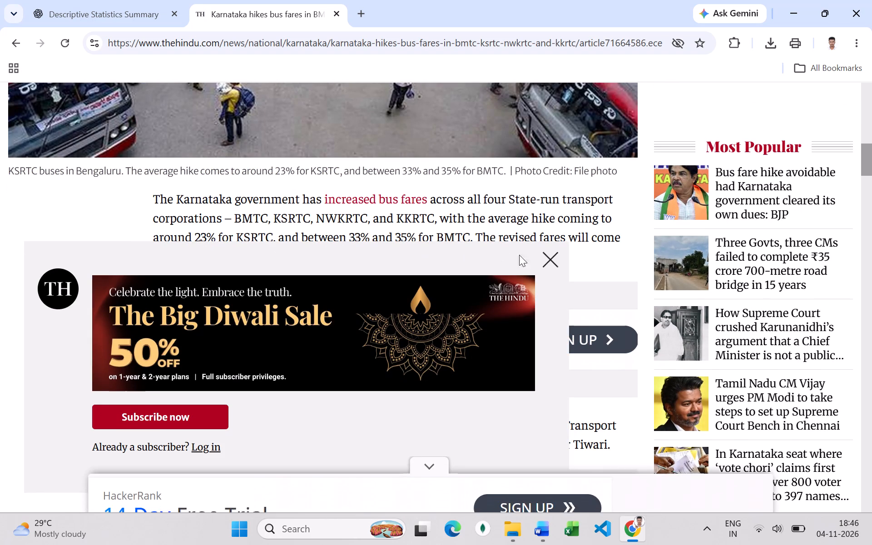
pyautogui.click(551, 256)
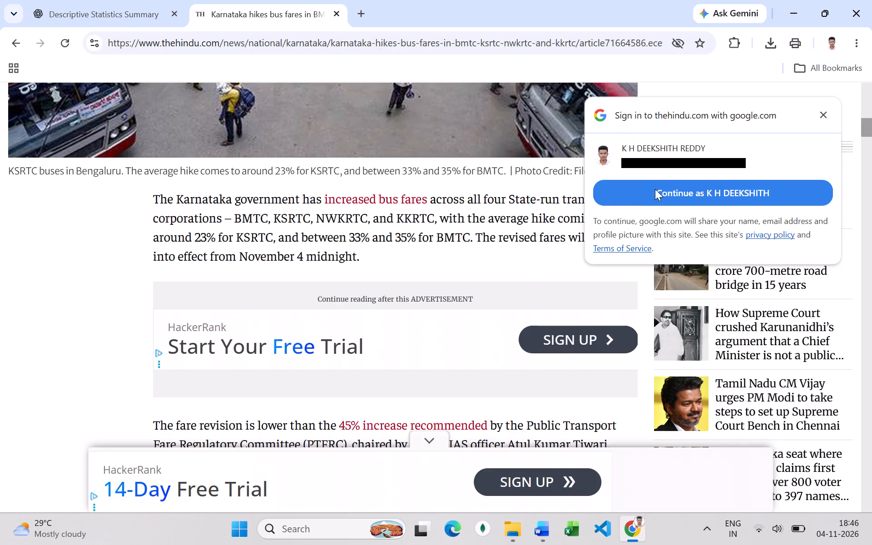
pyautogui.click(827, 113)
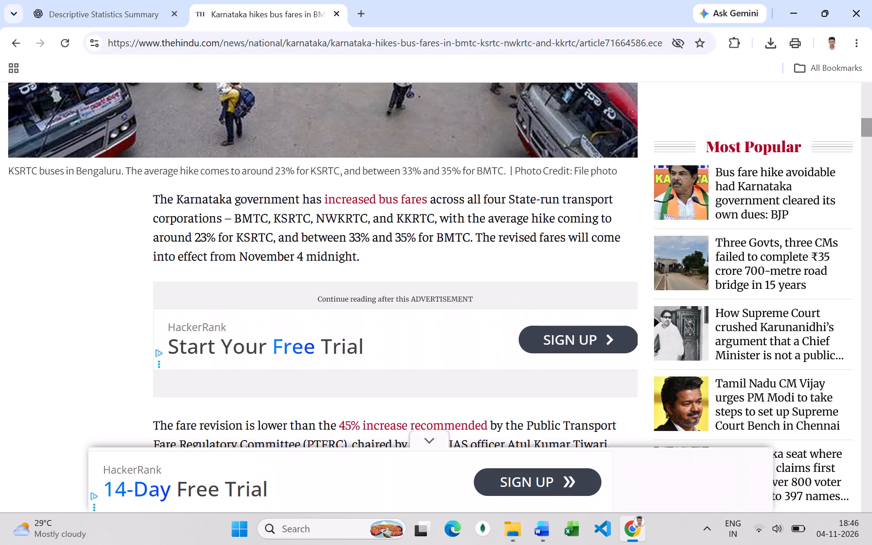
# Read on through the article to the fare details under "What the new fares are".
pyautogui.scroll(-4, 351, 251)
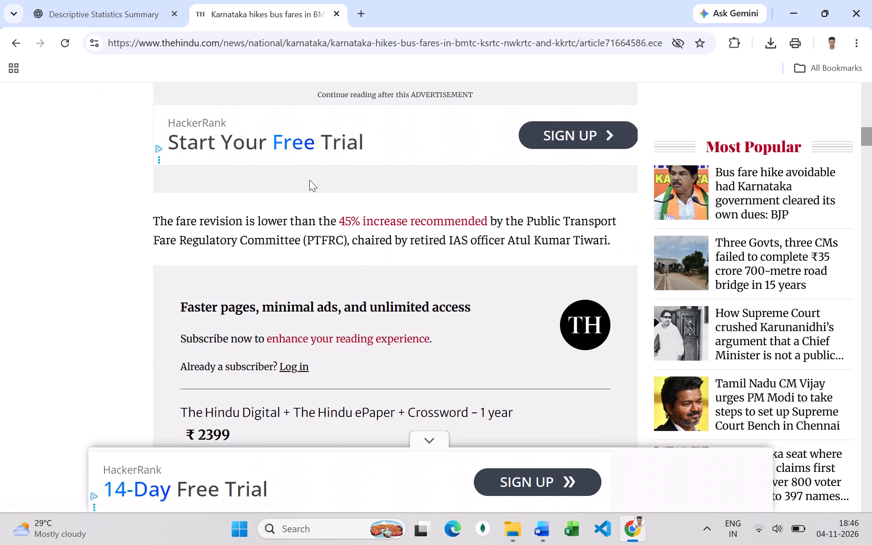
pyautogui.scroll(-7, 309, 180)
pyautogui.scroll(1, 309, 180)
pyautogui.scroll(-1, 309, 180)
pyautogui.scroll(3, 309, 180)
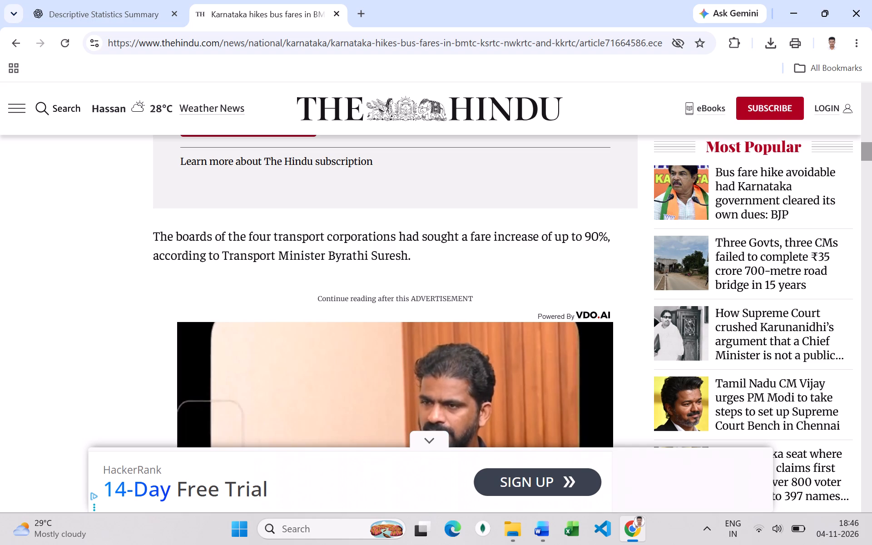
pyautogui.scroll(-7, 327, 239)
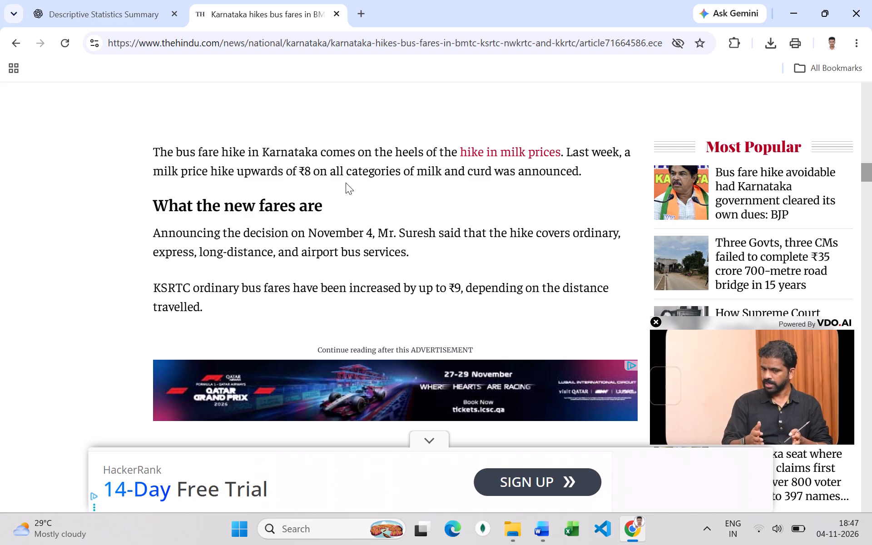
pyautogui.scroll(-1, 323, 211)
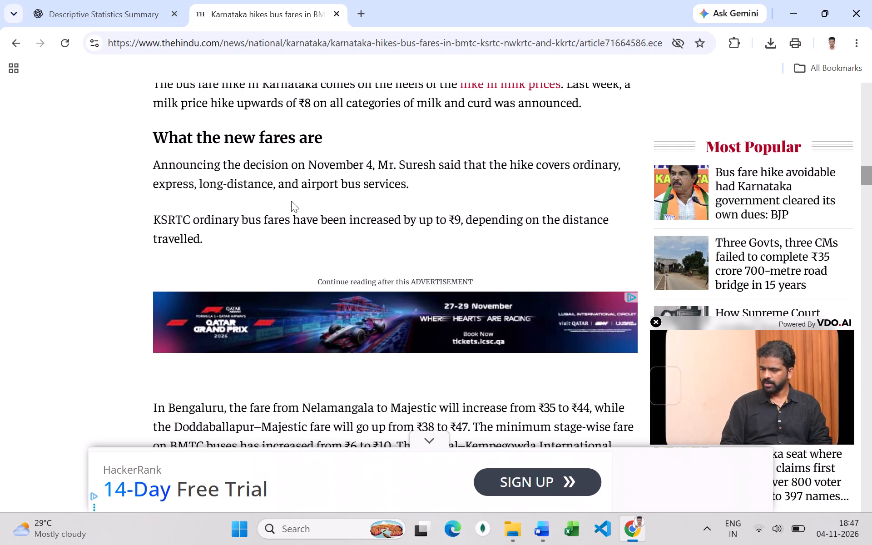
pyautogui.scroll(-2, 256, 198)
pyautogui.scroll(-1, 257, 236)
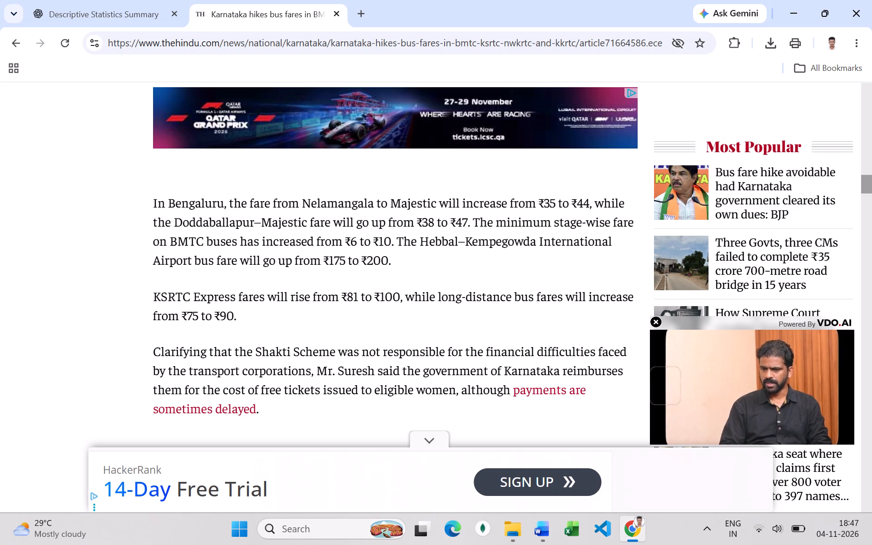
# Examine the Bengaluru route, BMTC minimum and airport bus fares by highlighting the amounts, and clear the highlighting.
pyautogui.moveTo(540, 203); pyautogui.dragTo(554, 201)
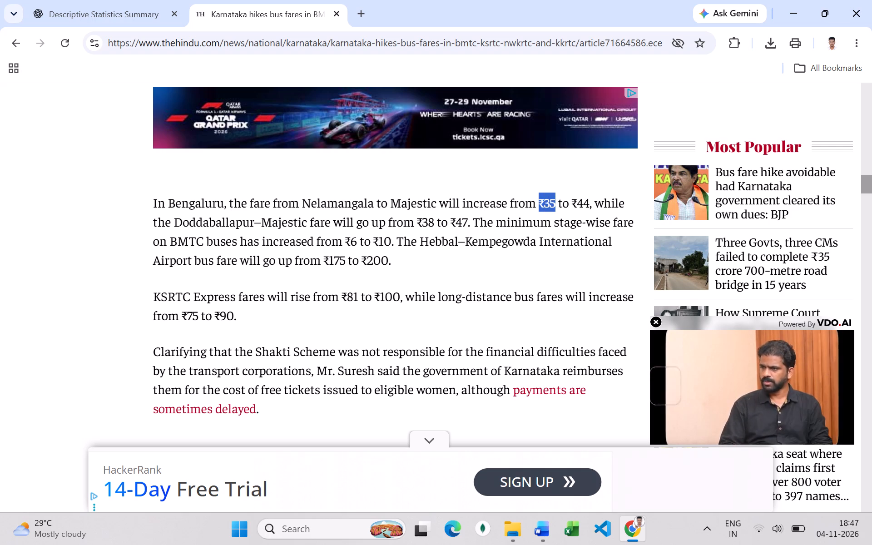
pyautogui.moveTo(416, 225); pyautogui.dragTo(432, 226)
pyautogui.click(440, 238)
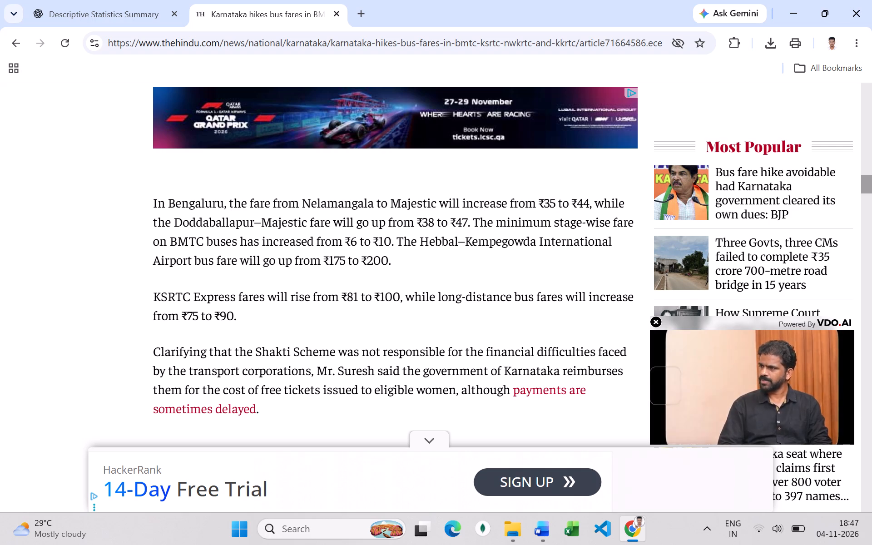
pyautogui.moveTo(397, 242); pyautogui.dragTo(350, 241)
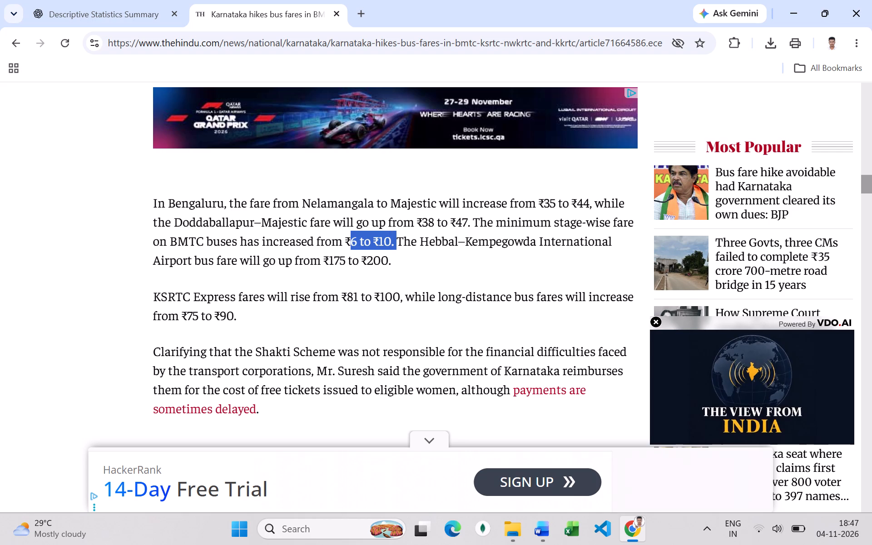
pyautogui.moveTo(350, 241); pyautogui.dragTo(347, 241)
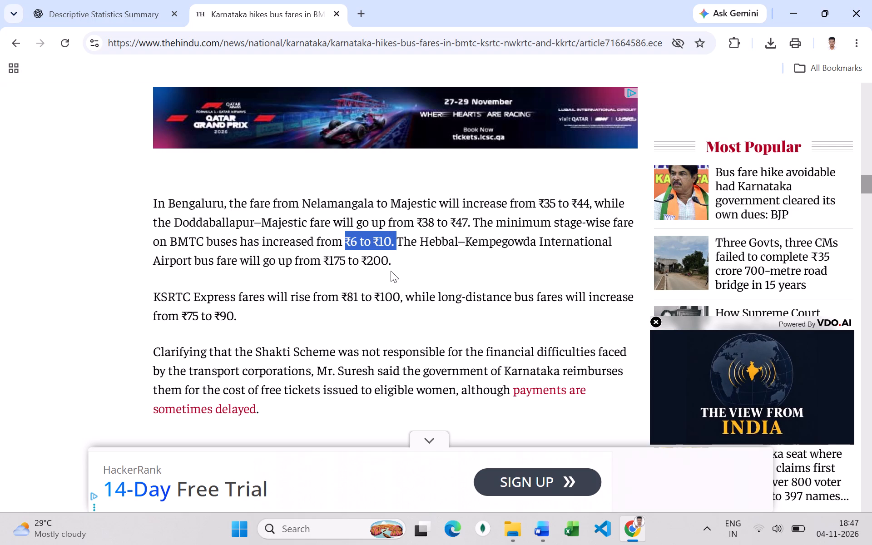
pyautogui.moveTo(391, 262); pyautogui.dragTo(321, 259)
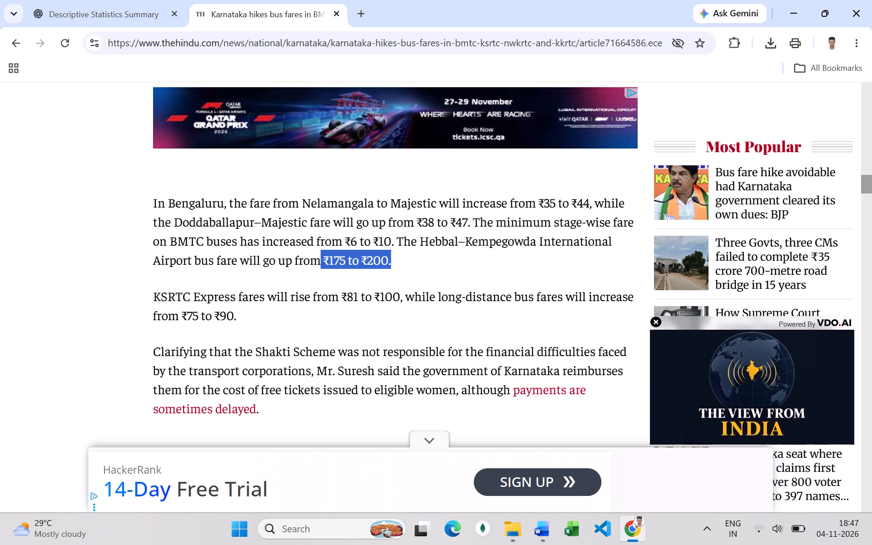
pyautogui.moveTo(321, 259); pyautogui.dragTo(321, 260)
pyautogui.click(276, 312)
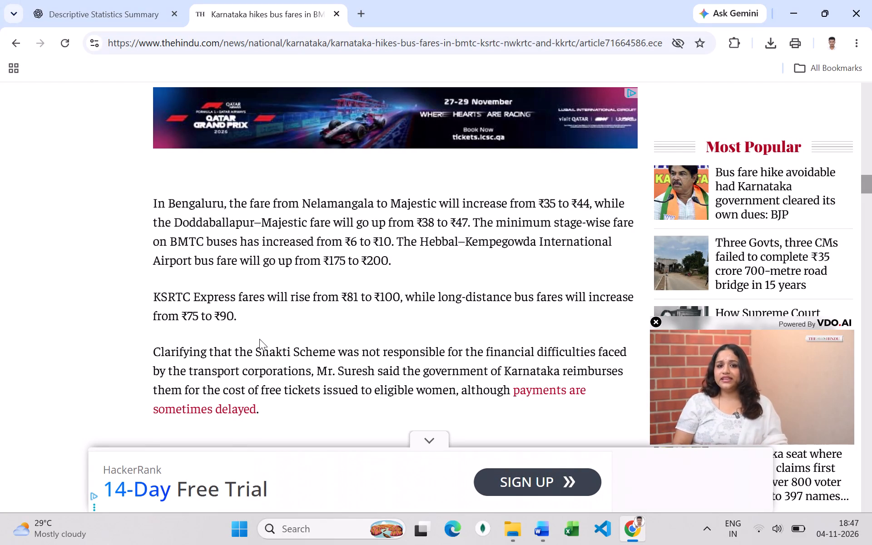
# Read the rest of the bus fare article, from the KSRTC Express fares and hike reasons through to the related stories.
pyautogui.scroll(-1, 282, 330)
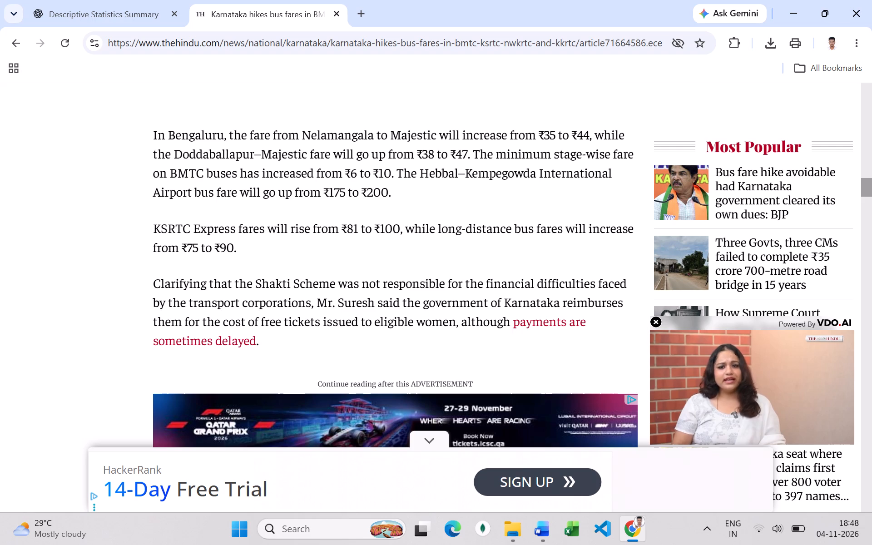
pyautogui.scroll(-4, 305, 300)
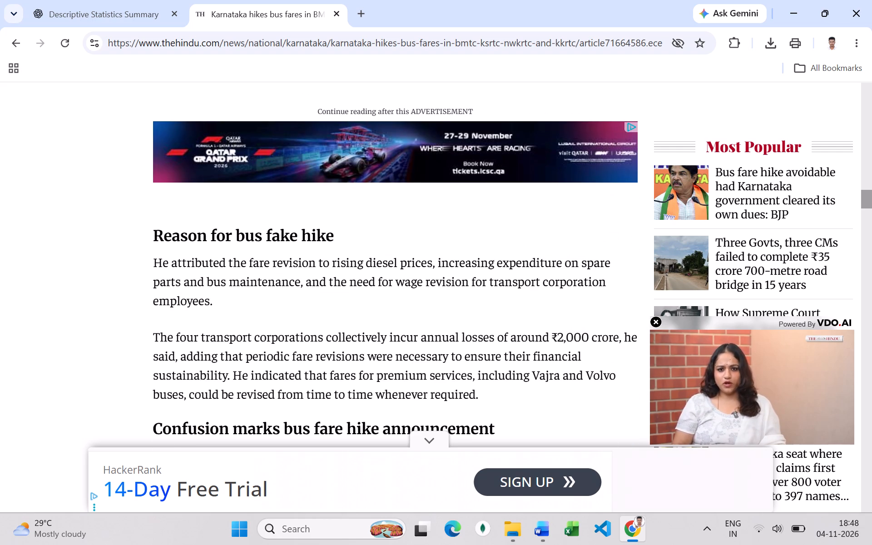
pyautogui.scroll(-1, 316, 282)
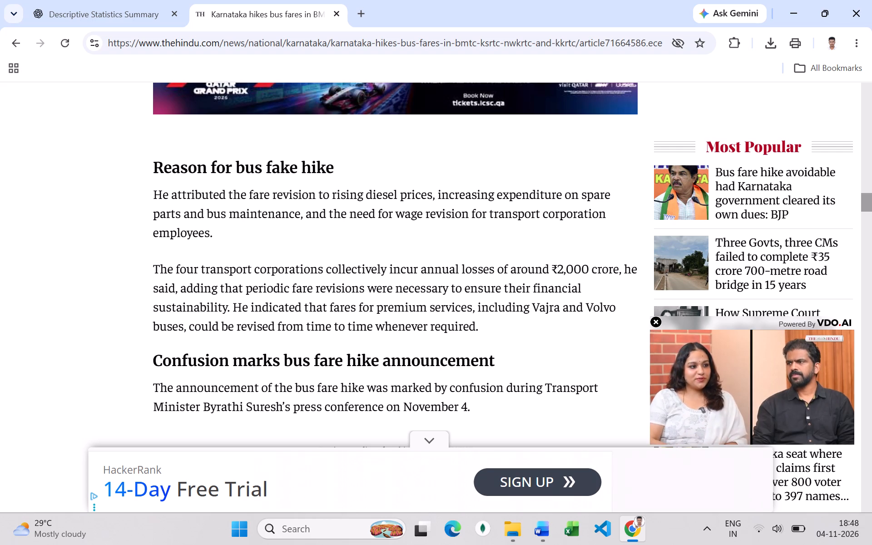
pyautogui.scroll(-2, 316, 282)
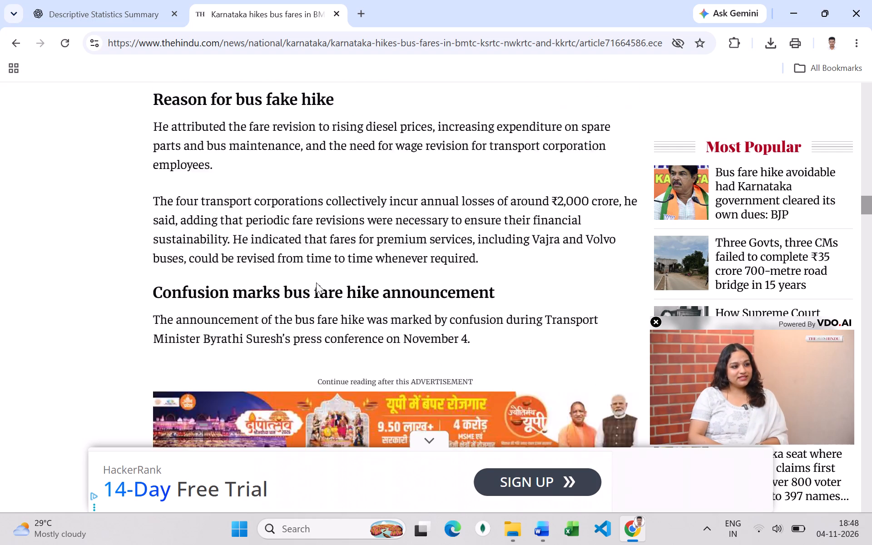
pyautogui.scroll(-1, 316, 282)
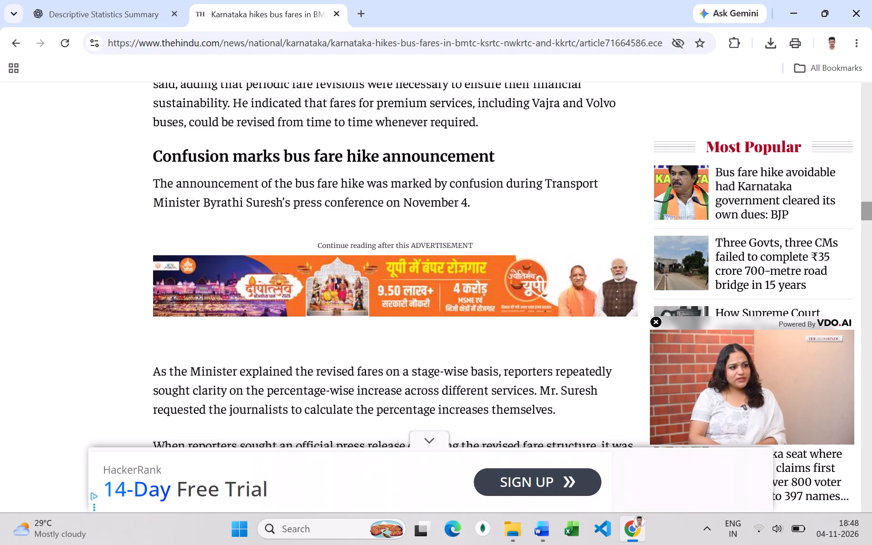
pyautogui.scroll(-3, 277, 202)
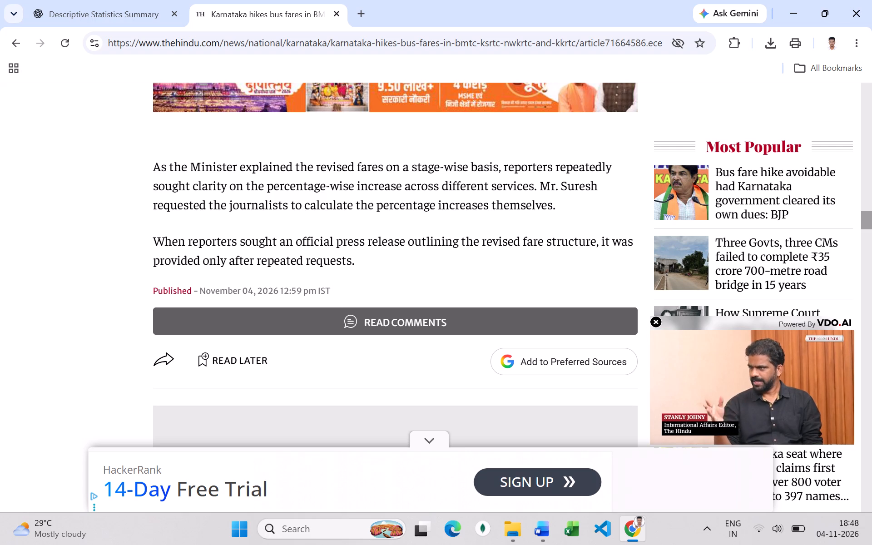
pyautogui.scroll(-1, 354, 260)
pyautogui.scroll(1, 354, 260)
pyautogui.scroll(-7, 354, 260)
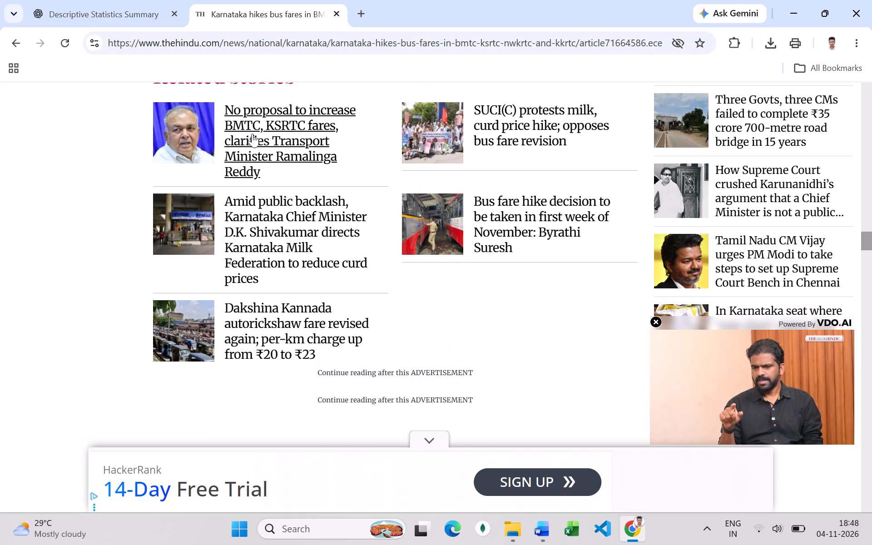
# Open the related story on there being no proposal to increase BMTC and KSRTC fares, skim it, and return to the search results.
pyautogui.click(264, 157)
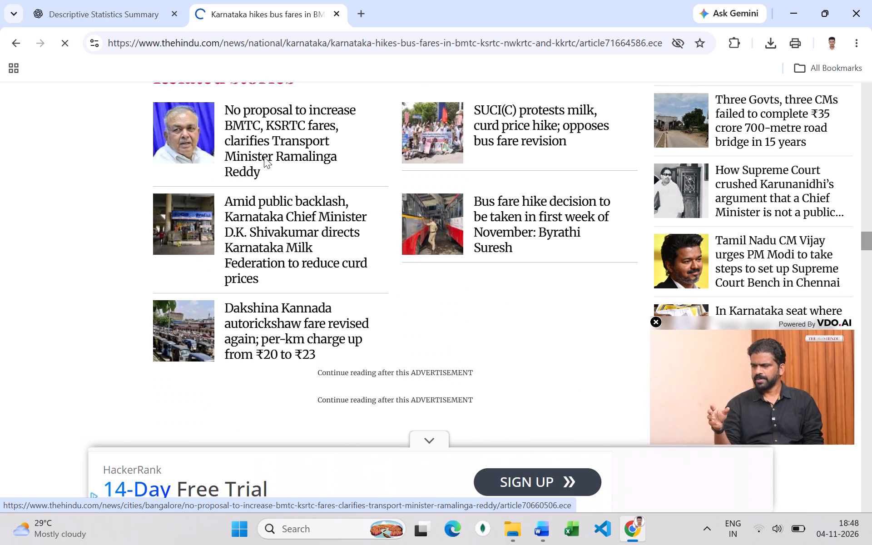
pyautogui.scroll(-3, 250, 201)
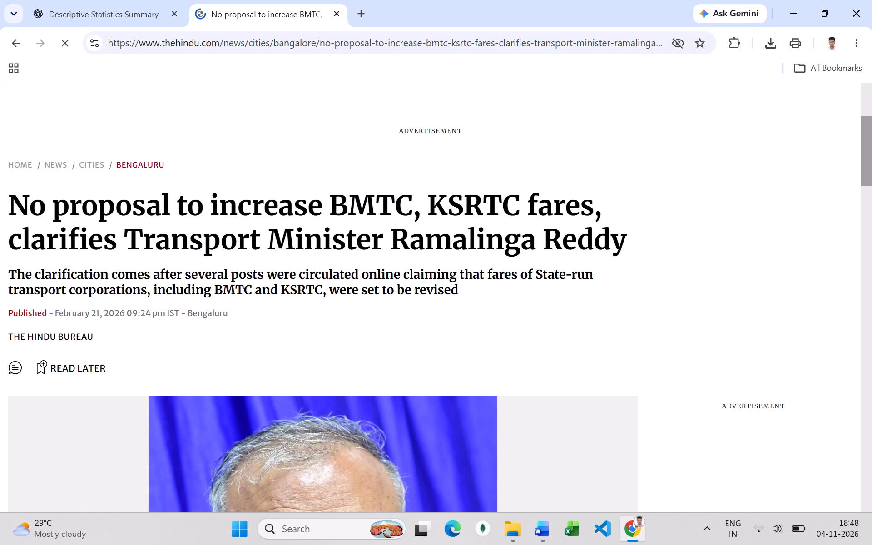
pyautogui.scroll(-12, 129, 247)
pyautogui.scroll(1, 129, 247)
pyautogui.scroll(-1, 129, 247)
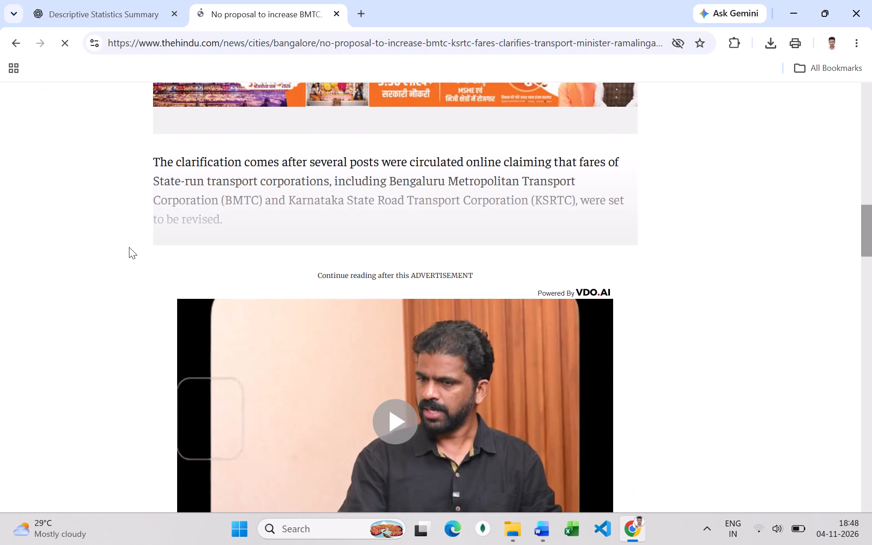
pyautogui.click(11, 41)
pyautogui.click(11, 41)
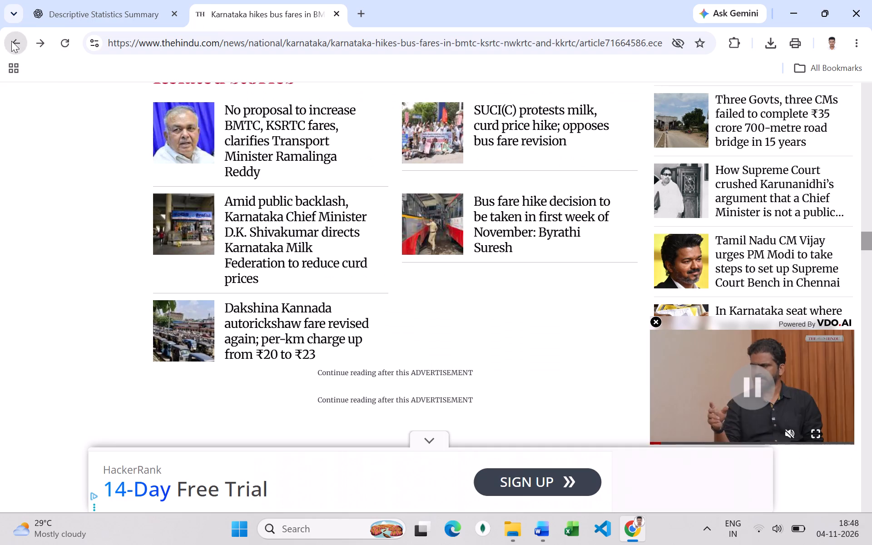
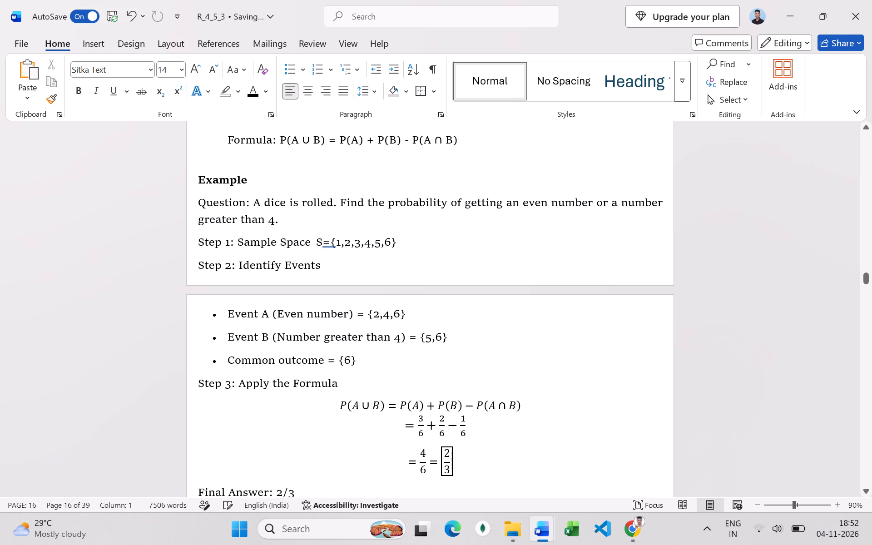
pyautogui.scroll(-2, 287, 243)
pyautogui.scroll(1, 287, 243)
pyautogui.scroll(-4, 287, 243)
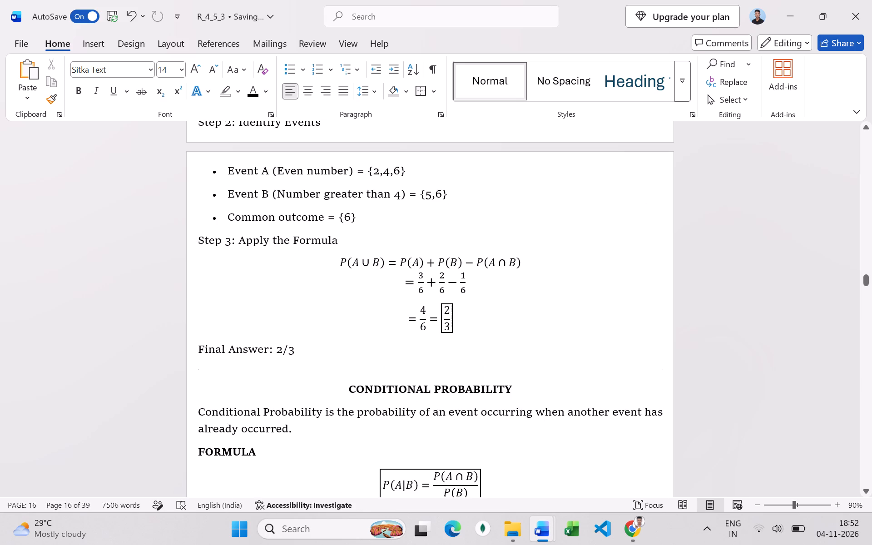
# Delete the Addition Rule's worked dice example, from the Example heading through the "Final Answer: 2/3" line.
pyautogui.moveTo(310, 347); pyautogui.dragTo(198, 161)
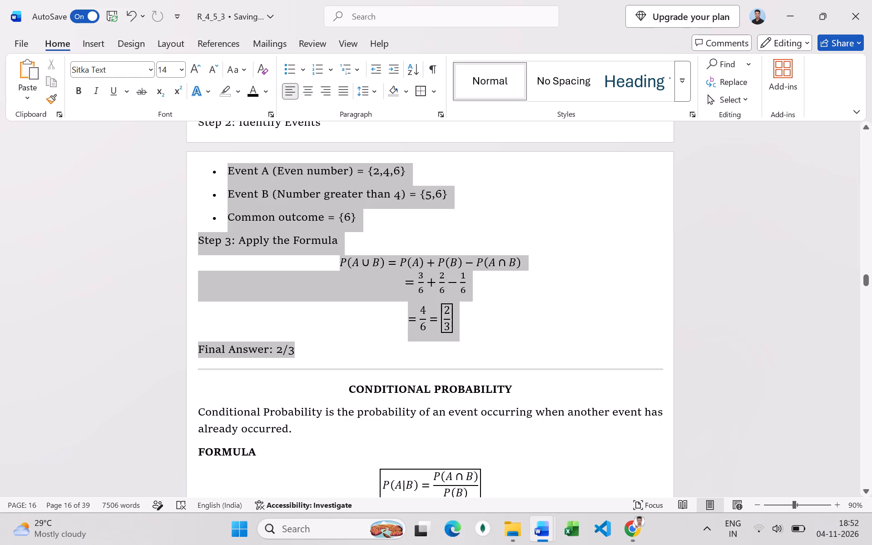
pyautogui.moveTo(198, 161); pyautogui.dragTo(178, 94)
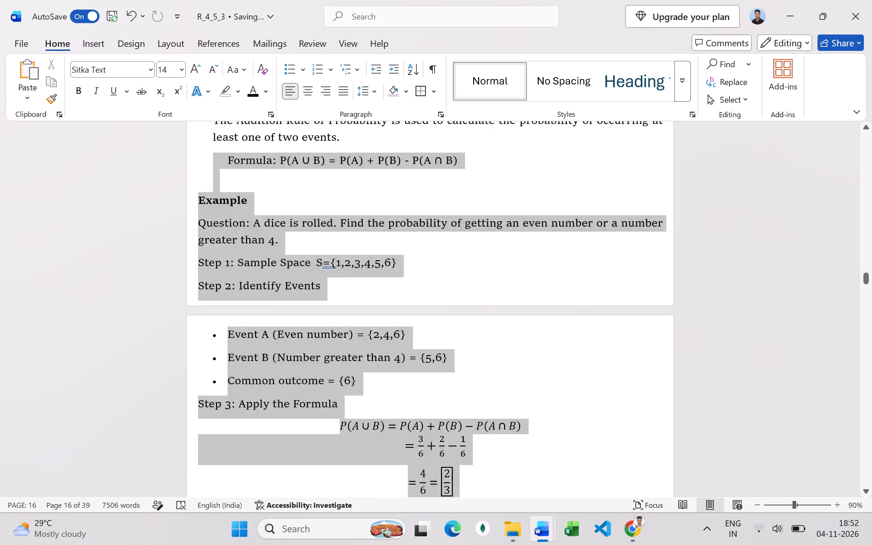
pyautogui.moveTo(178, 94); pyautogui.dragTo(196, 272)
pyautogui.press('BackSpace')
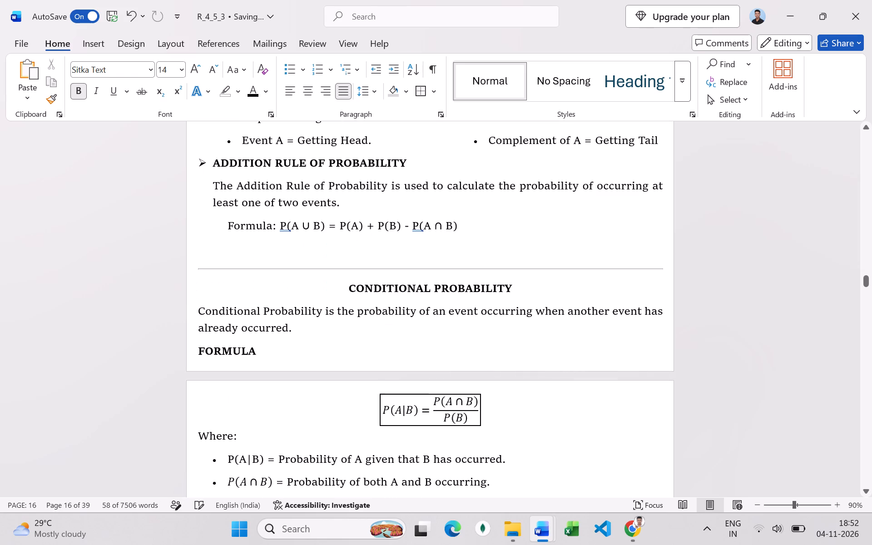
# Remove the divider line, blank line and leftover equation placeholder between the Addition Rule formula and the CONDITIONAL PROBABILITY heading.
pyautogui.click(219, 272)
pyautogui.press('BackSpace')
pyautogui.press('BackSpace')
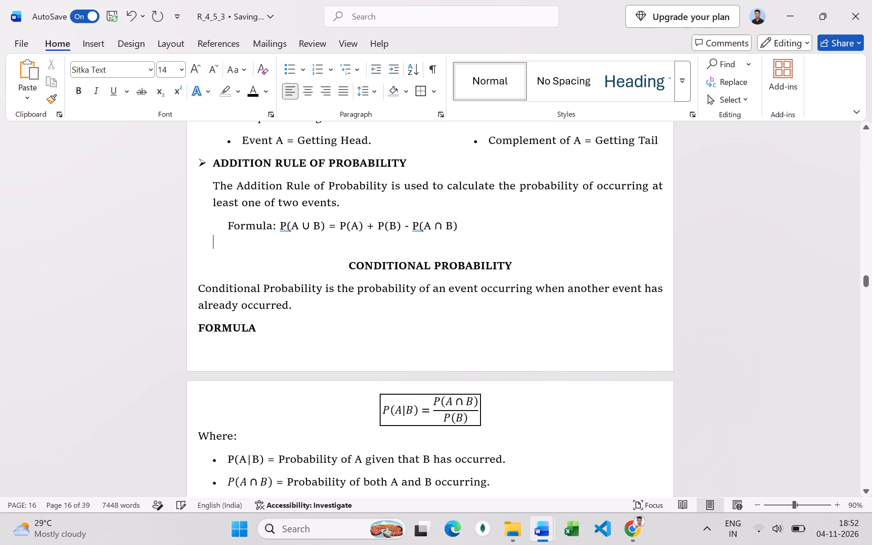
pyautogui.press('BackSpace')
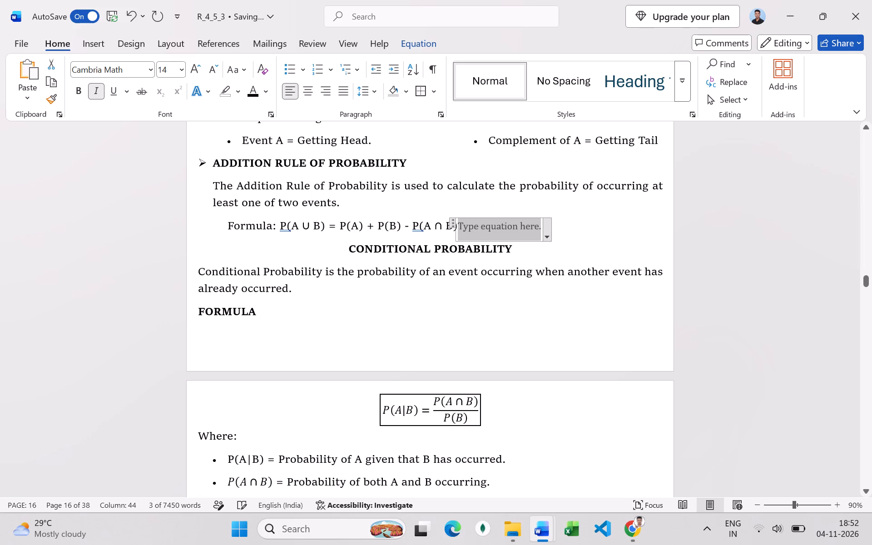
pyautogui.press('BackSpace')
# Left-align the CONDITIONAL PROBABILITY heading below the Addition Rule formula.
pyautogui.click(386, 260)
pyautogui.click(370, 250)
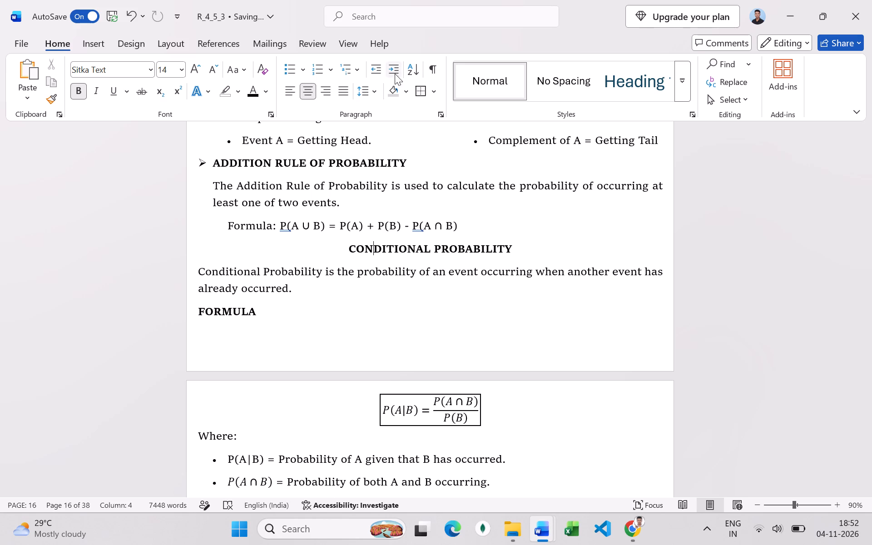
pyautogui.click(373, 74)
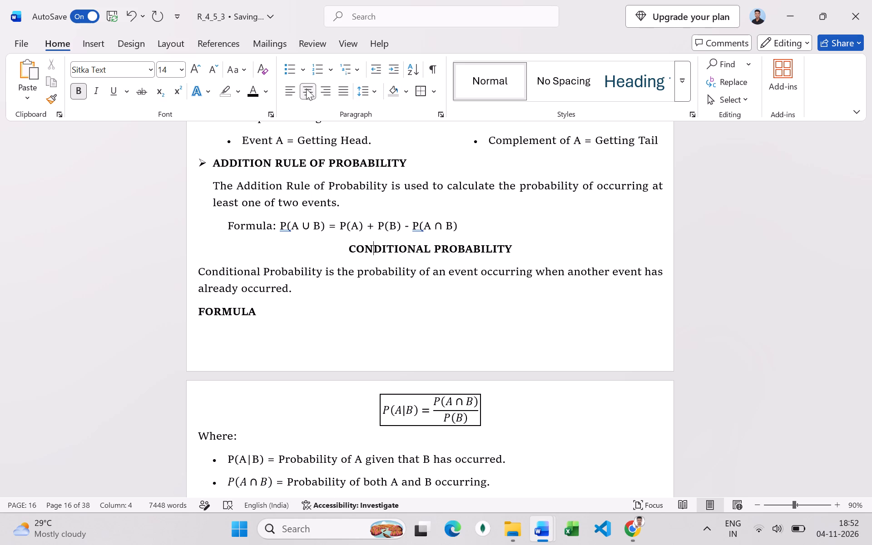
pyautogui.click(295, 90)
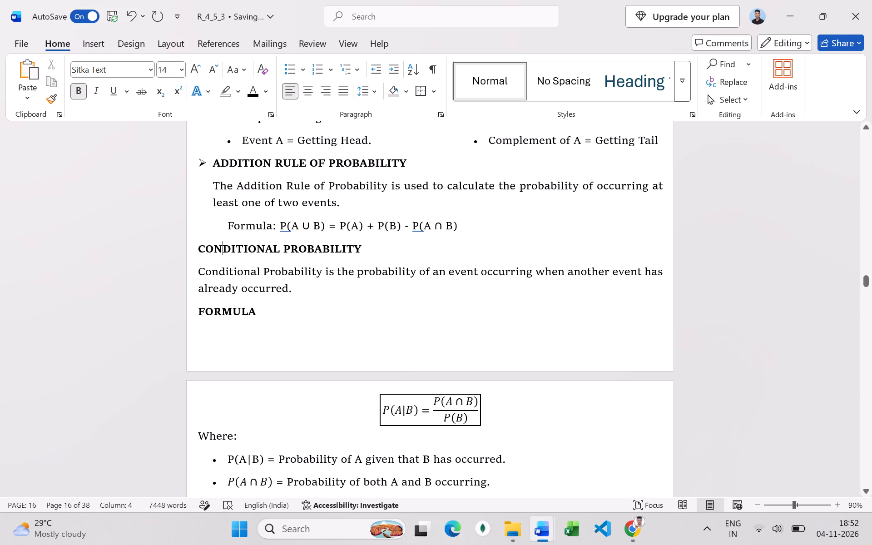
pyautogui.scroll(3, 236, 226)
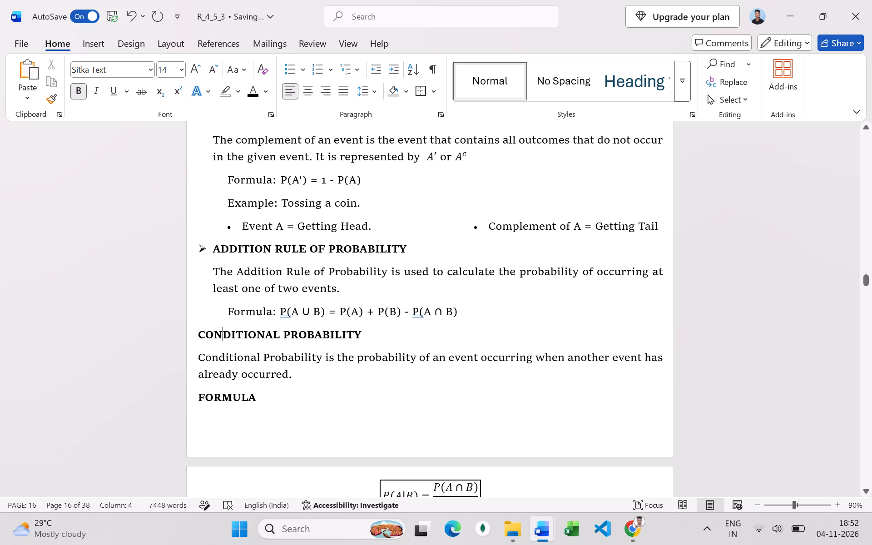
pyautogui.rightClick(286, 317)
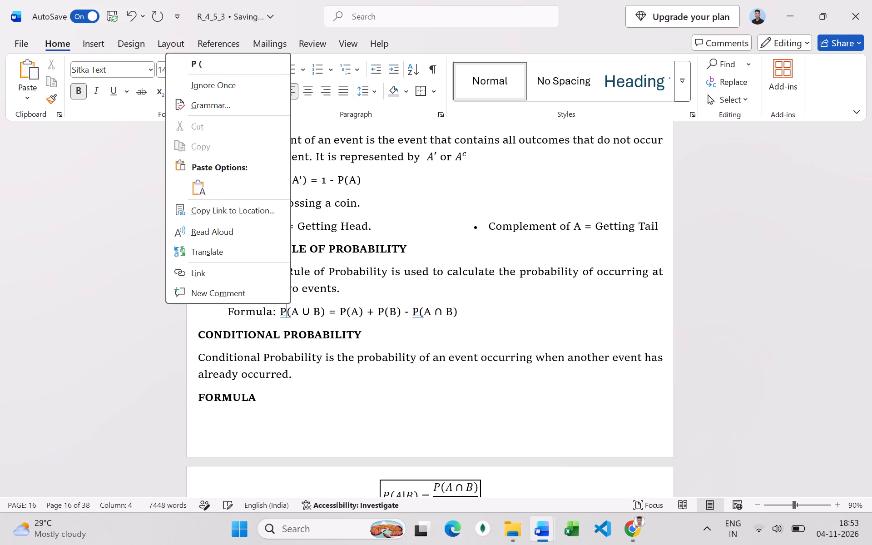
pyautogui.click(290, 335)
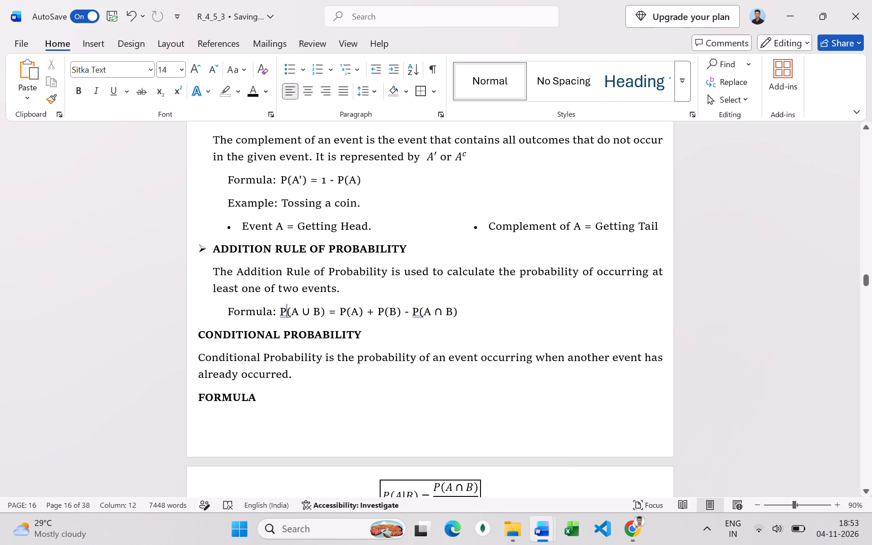
# Format the CONDITIONAL PROBABILITY heading at size 16, centred, with grey shading and a box border.
pyautogui.scroll(-5, 348, 354)
pyautogui.scroll(3, 348, 352)
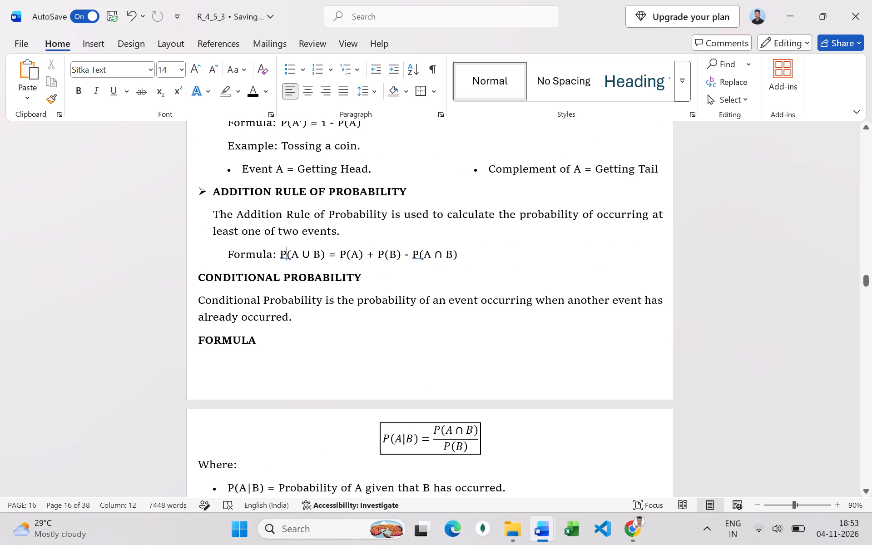
pyautogui.moveTo(376, 277); pyautogui.dragTo(195, 288)
pyautogui.click(198, 71)
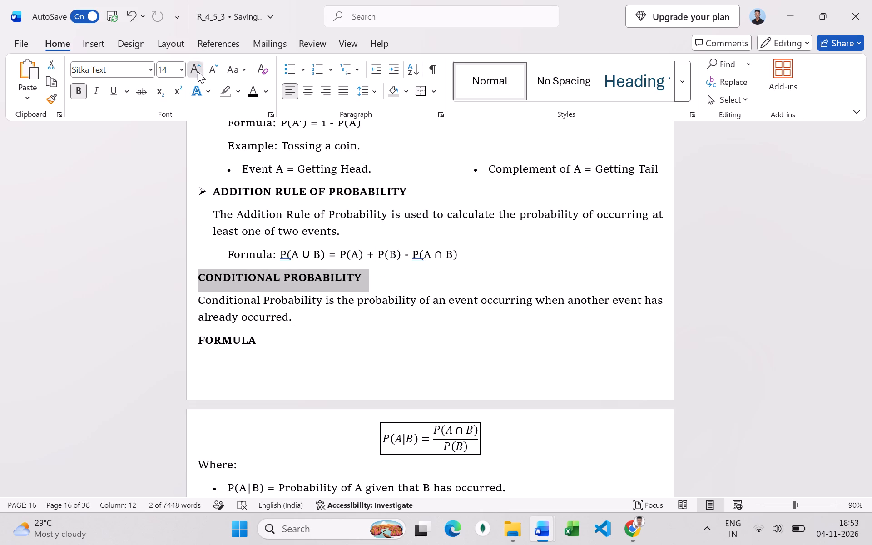
pyautogui.click(391, 96)
pyautogui.click(416, 88)
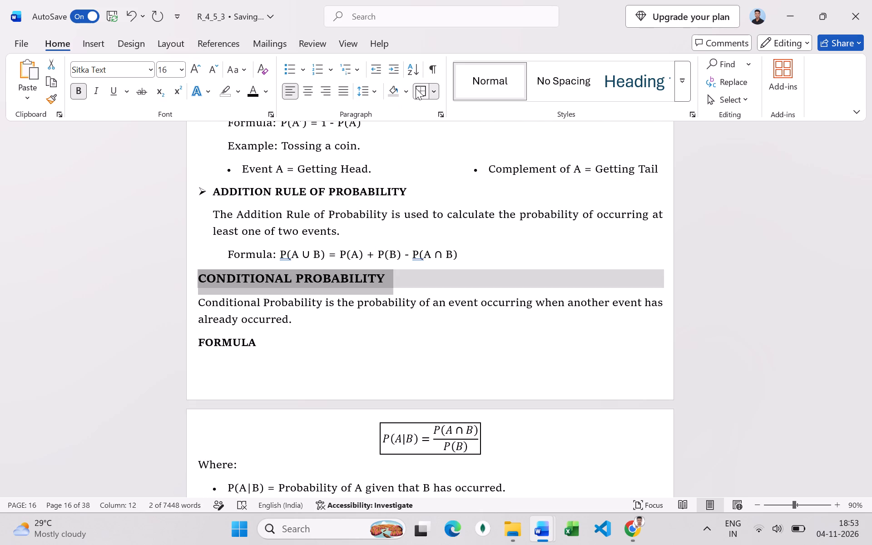
pyautogui.click(309, 89)
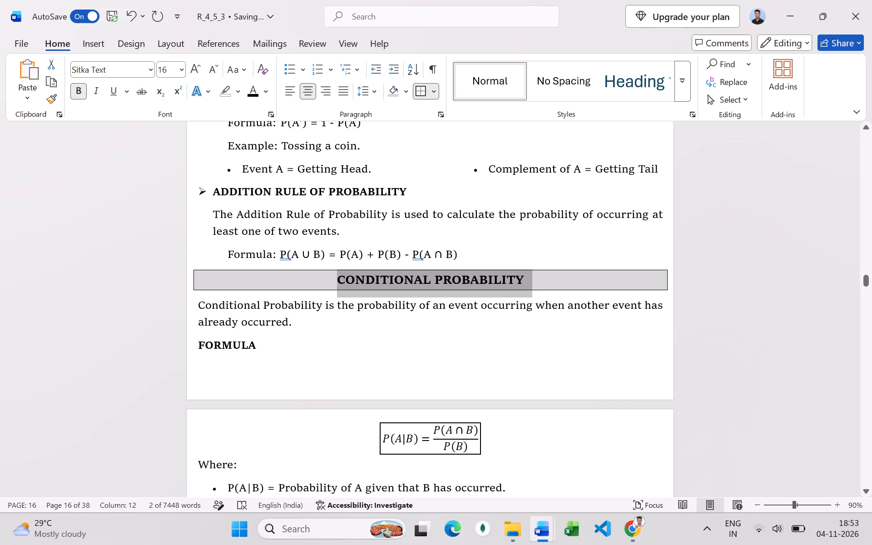
pyautogui.click(306, 336)
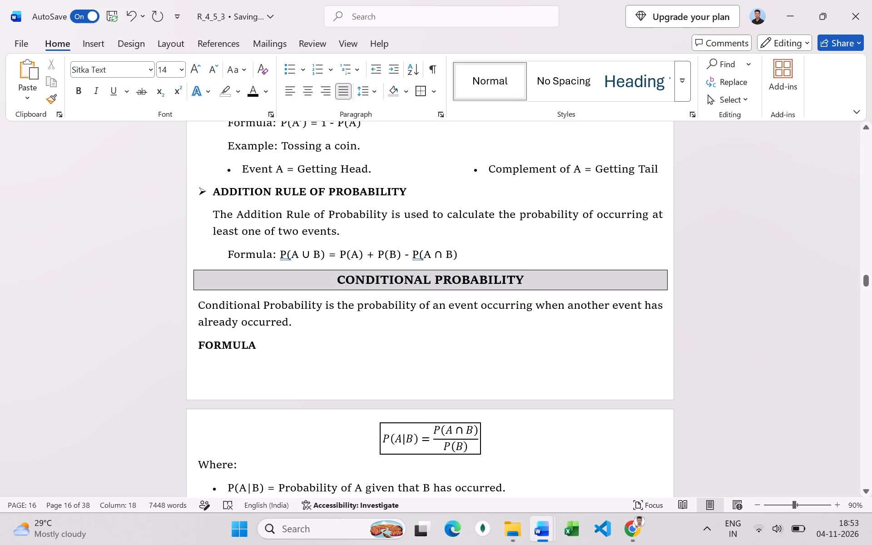
# Review the formatted probability topics from Sample Space through the Conditional Probability section.
pyautogui.scroll(16, 296, 328)
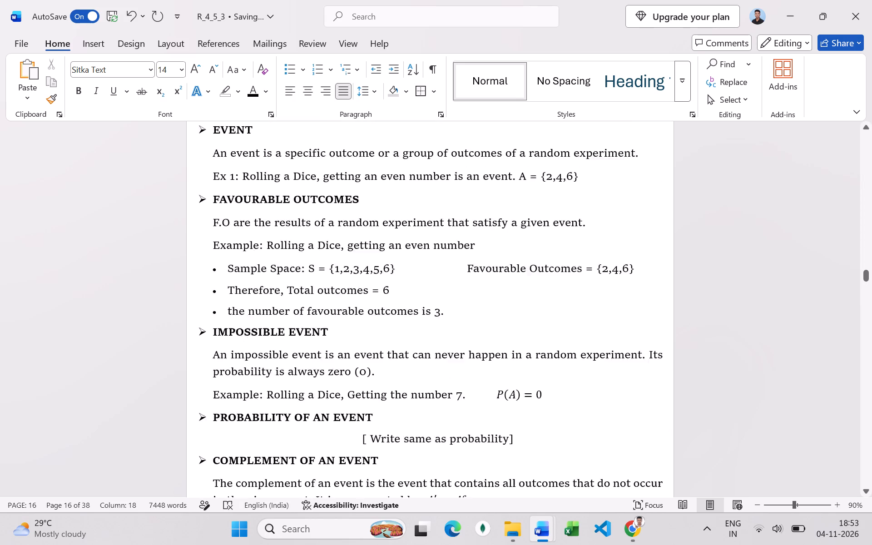
pyautogui.scroll(2, 296, 328)
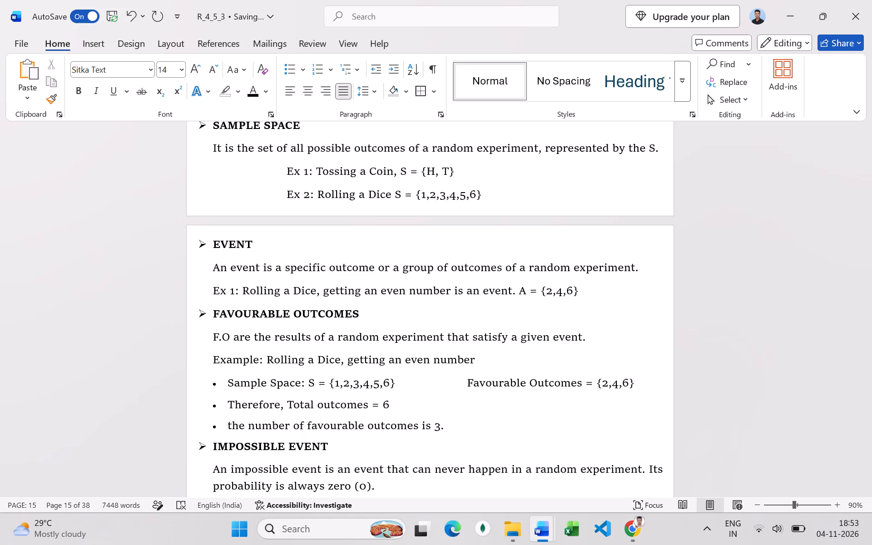
pyautogui.scroll(-1, 285, 315)
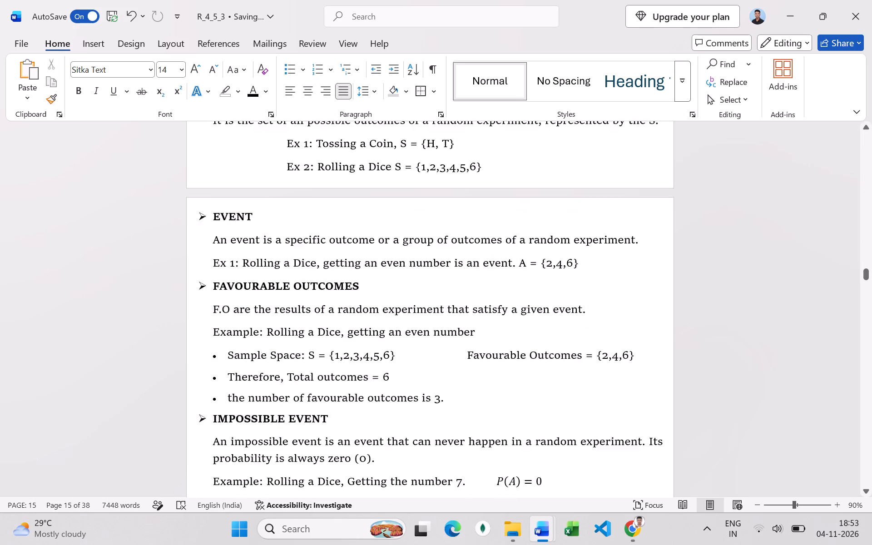
pyautogui.scroll(-6, 285, 315)
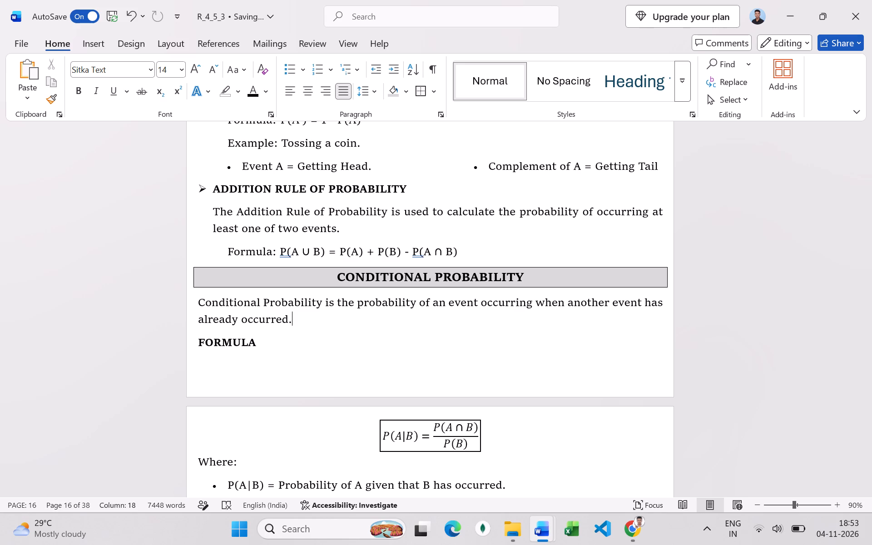
pyautogui.scroll(-4, 289, 313)
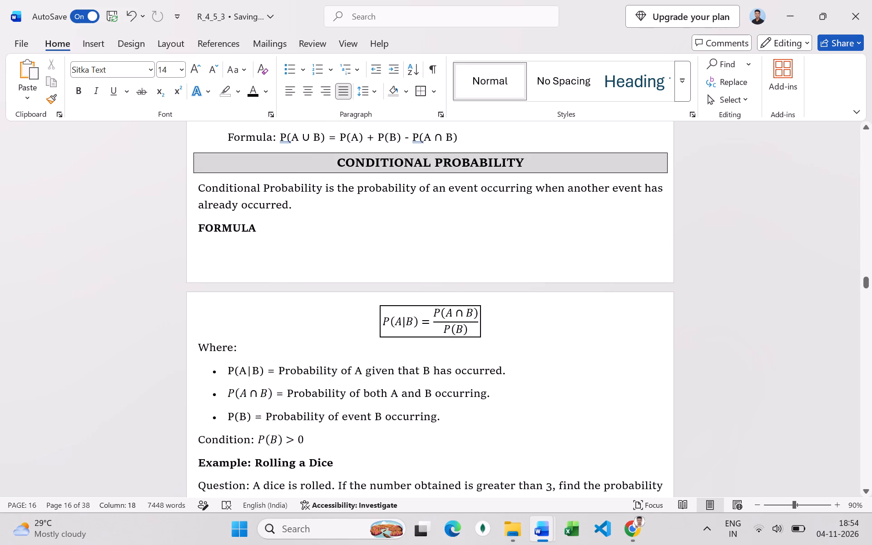
# Examine the Conditional Probability formula, its term explanations and the worked dice example down to the BAYES' THEOREM heading.
pyautogui.click(447, 329)
pyautogui.click(520, 332)
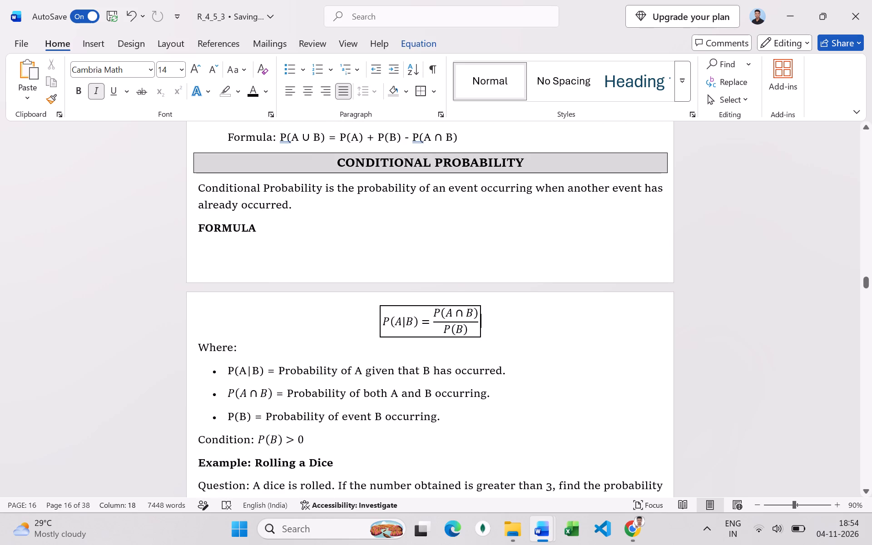
pyautogui.moveTo(513, 327); pyautogui.dragTo(340, 322)
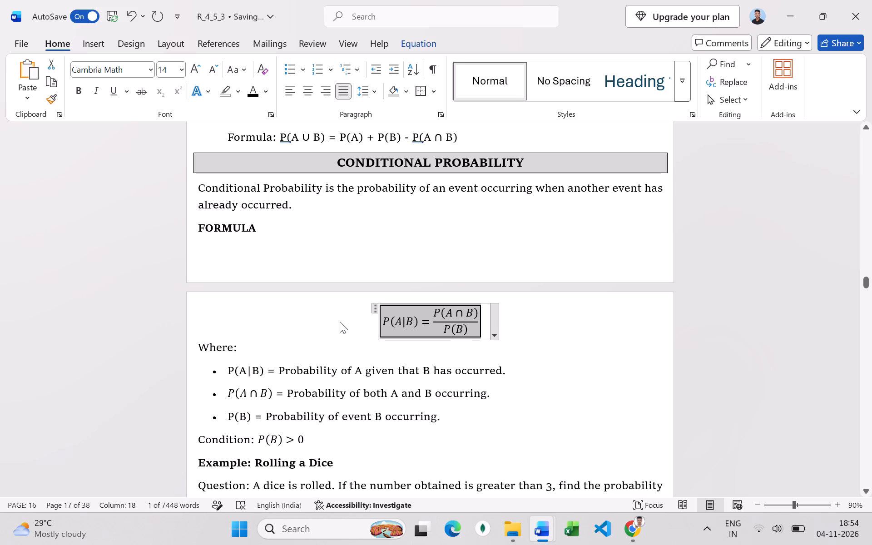
pyautogui.scroll(-4, 340, 322)
pyautogui.scroll(1, 340, 322)
pyautogui.scroll(-2, 340, 322)
pyautogui.scroll(1, 332, 323)
pyautogui.scroll(-10, 332, 323)
pyautogui.scroll(2, 332, 323)
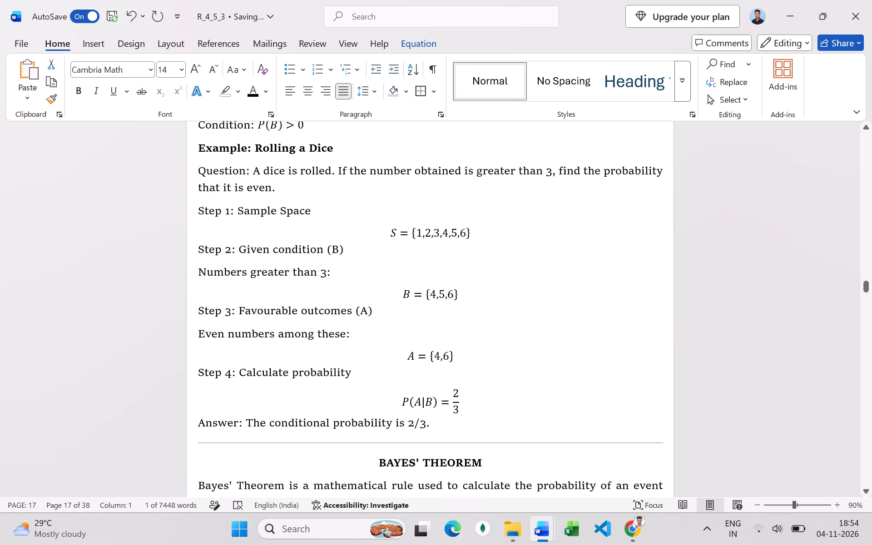
pyautogui.scroll(10, 332, 323)
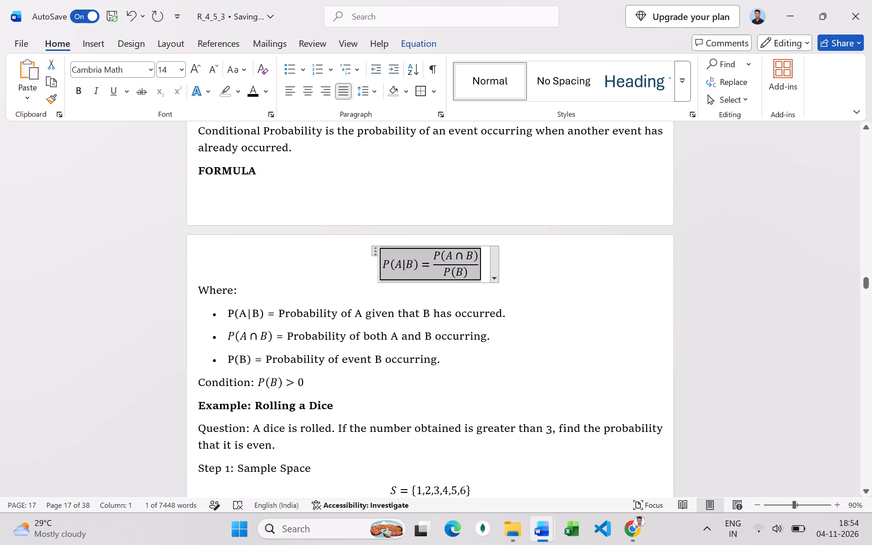
pyautogui.scroll(2, 332, 323)
pyautogui.click(297, 251)
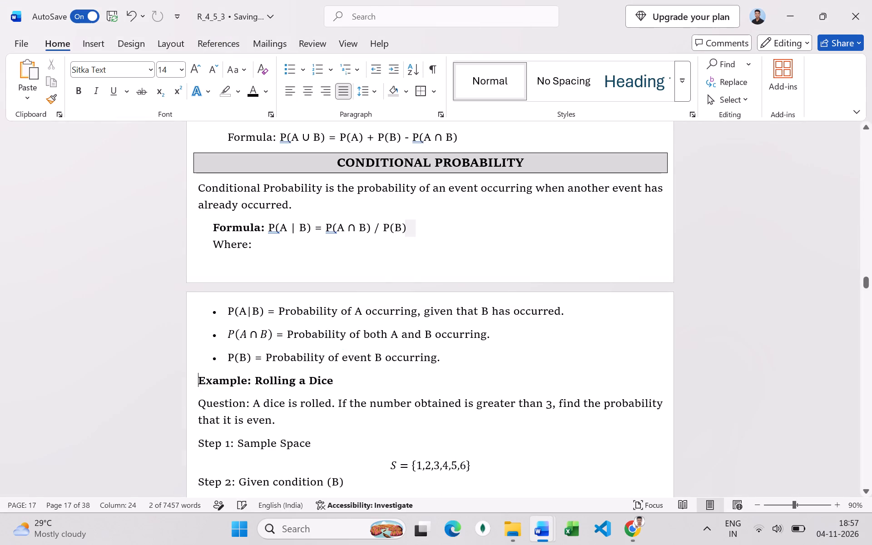
# Increase the indent of the three symbol-meaning bullets, P(A|B), P(A ∩ B) and P(B), by one level.
pyautogui.moveTo(456, 354); pyautogui.dragTo(214, 310)
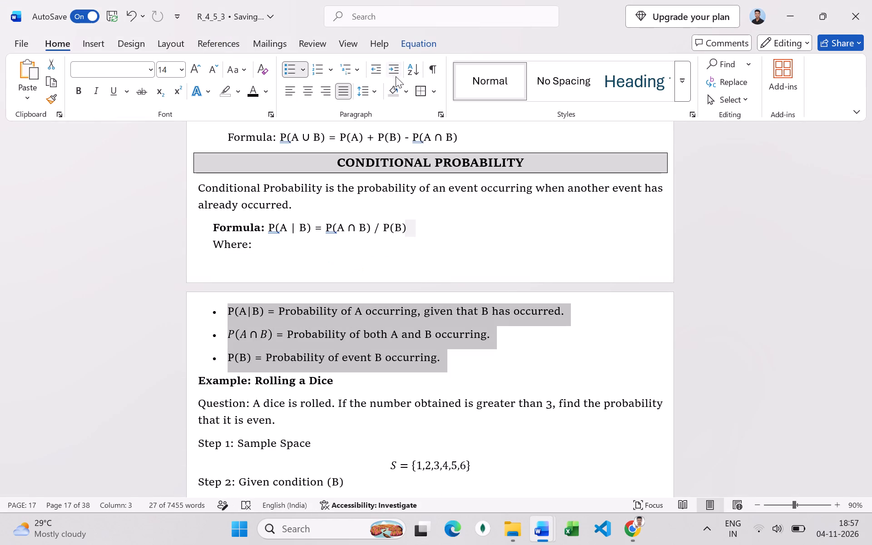
pyautogui.click(395, 74)
pyautogui.click(272, 298)
# Review the formatted Probability topics above Conditional Probability, from the Addition Rule back up to Event and Favourable Outcomes.
pyautogui.scroll(2, 272, 298)
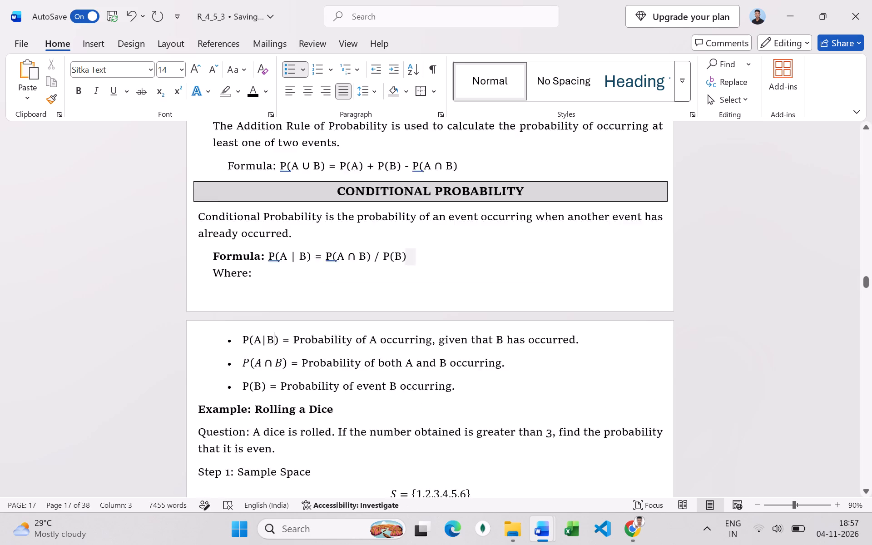
pyautogui.scroll(7, 272, 298)
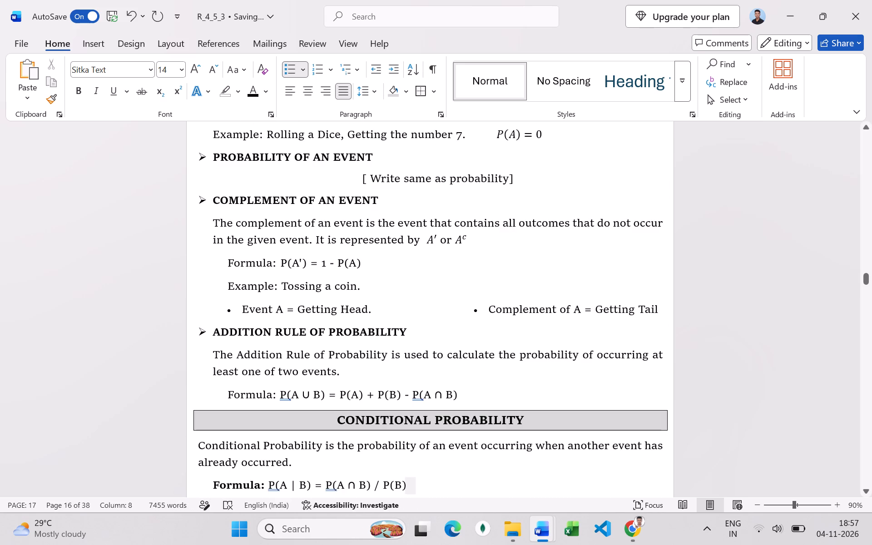
pyautogui.scroll(3, 267, 292)
pyautogui.scroll(2, 301, 265)
pyautogui.scroll(3, 355, 280)
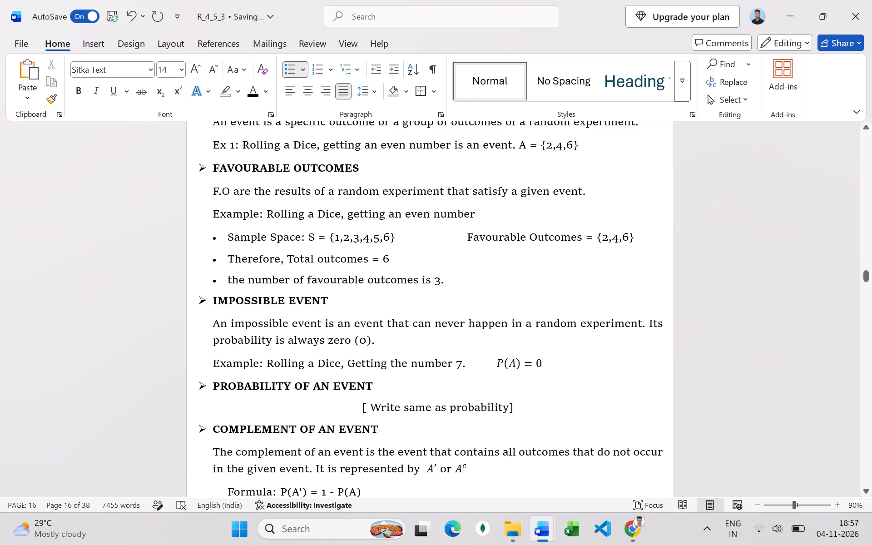
pyautogui.scroll(-8, 322, 293)
pyautogui.scroll(2, 322, 293)
pyautogui.scroll(-1, 322, 293)
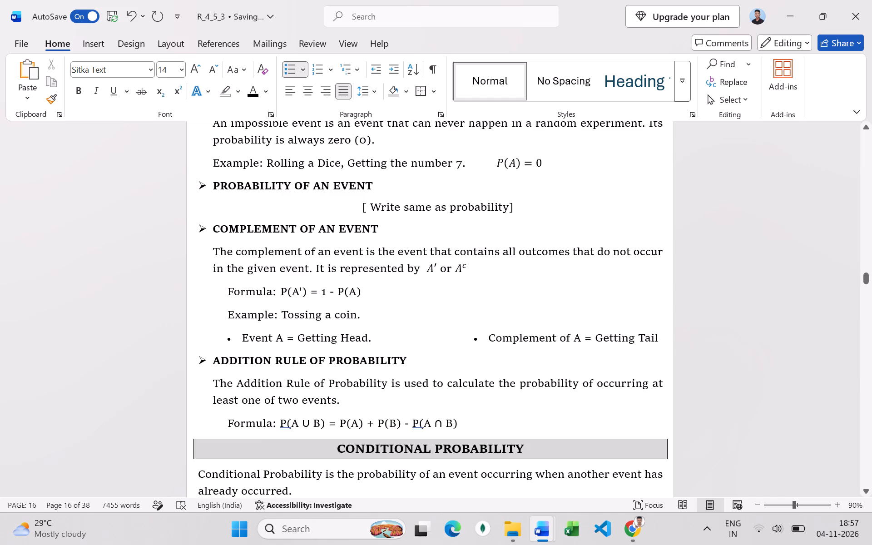
pyautogui.scroll(10, 316, 408)
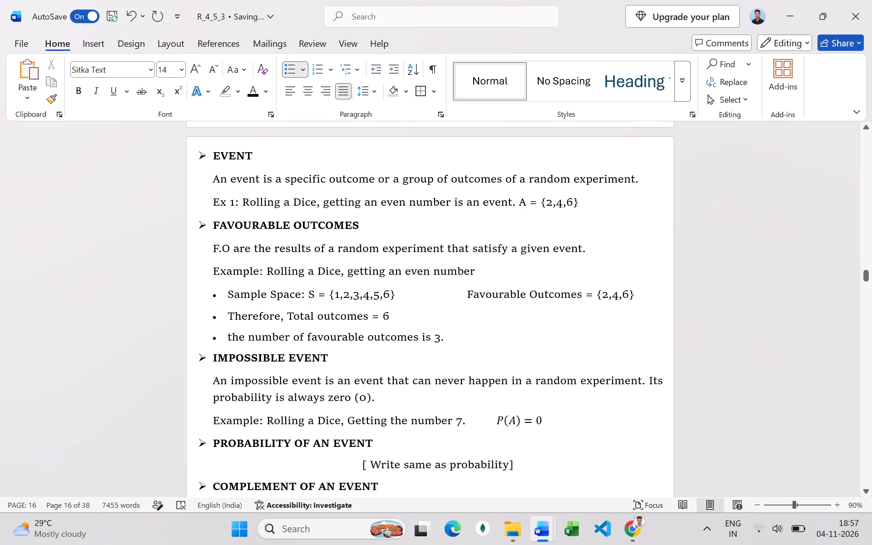
pyautogui.scroll(3, 316, 408)
# Replace "The Addition Rule of Probability" with "It" at the start of the Addition Rule definition.
pyautogui.scroll(-14, 316, 408)
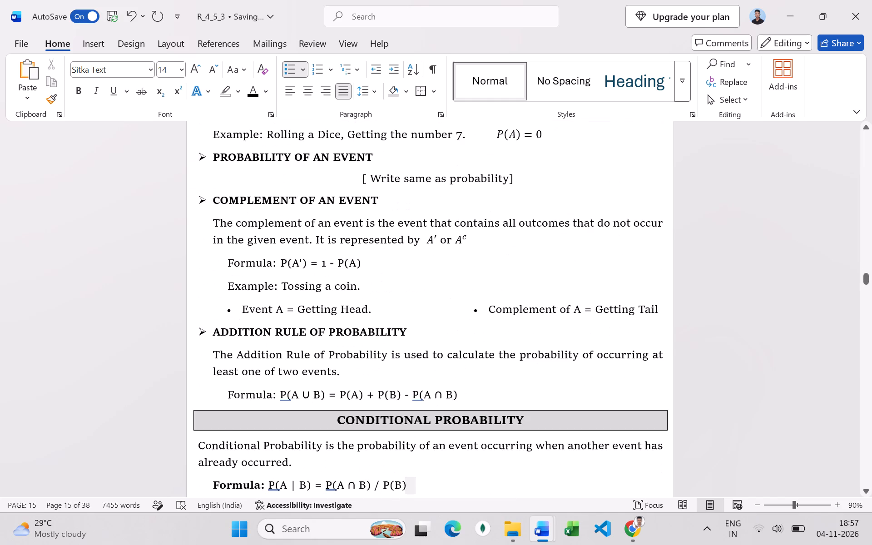
pyautogui.scroll(-3, 316, 408)
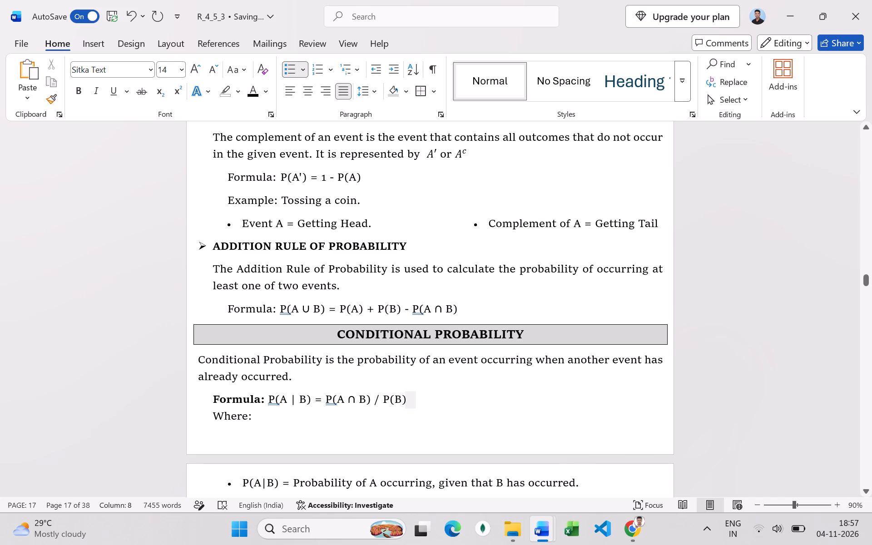
pyautogui.moveTo(391, 272); pyautogui.dragTo(294, 273)
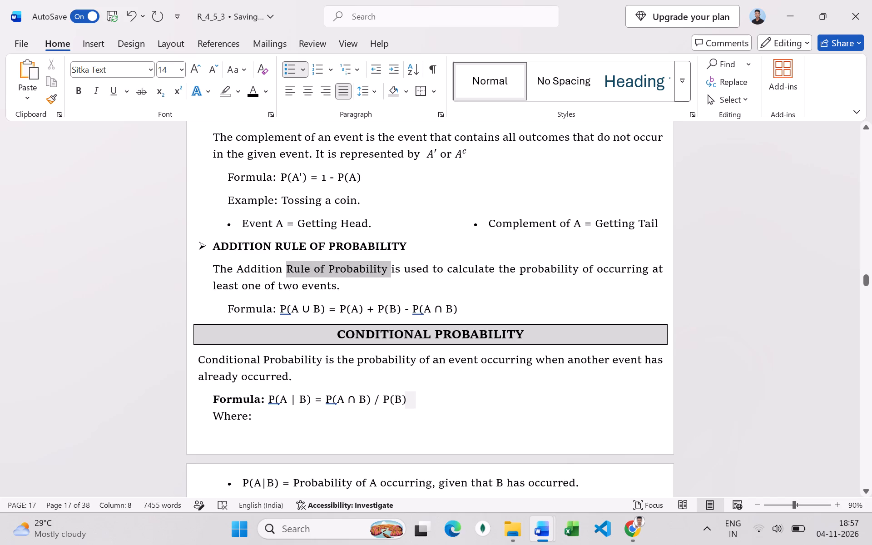
pyautogui.moveTo(294, 273); pyautogui.dragTo(204, 266)
pyautogui.hotkey('shift', 'i')
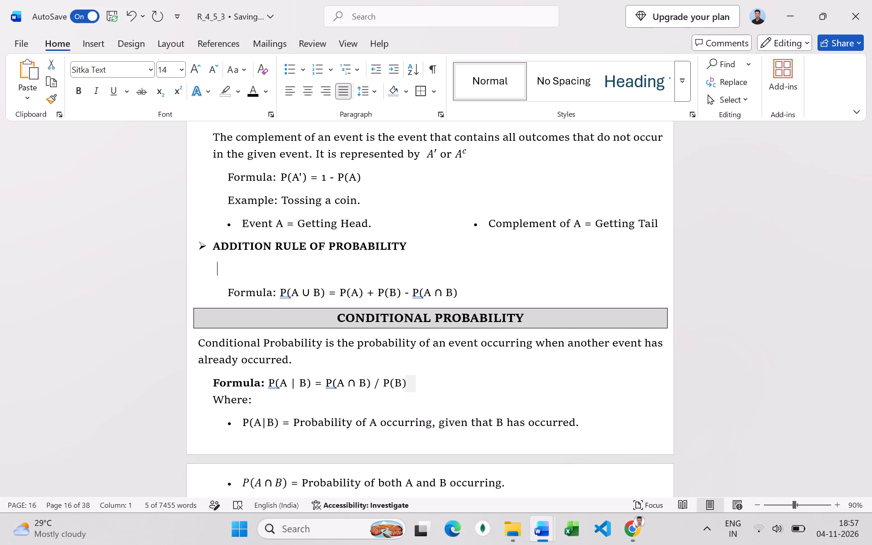
pyautogui.press('t')
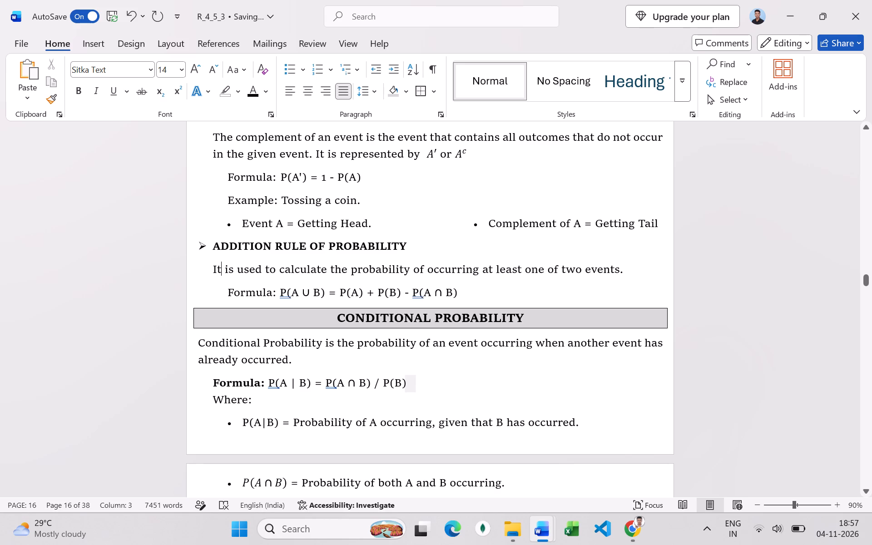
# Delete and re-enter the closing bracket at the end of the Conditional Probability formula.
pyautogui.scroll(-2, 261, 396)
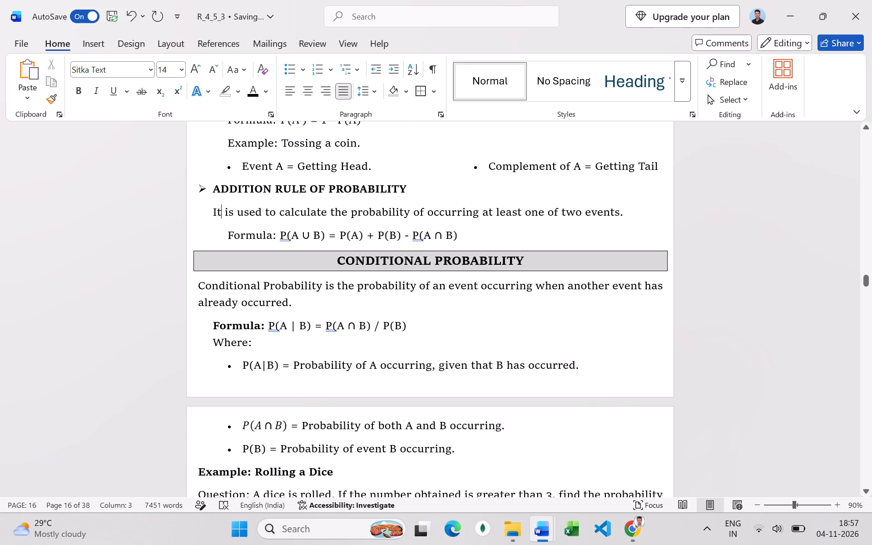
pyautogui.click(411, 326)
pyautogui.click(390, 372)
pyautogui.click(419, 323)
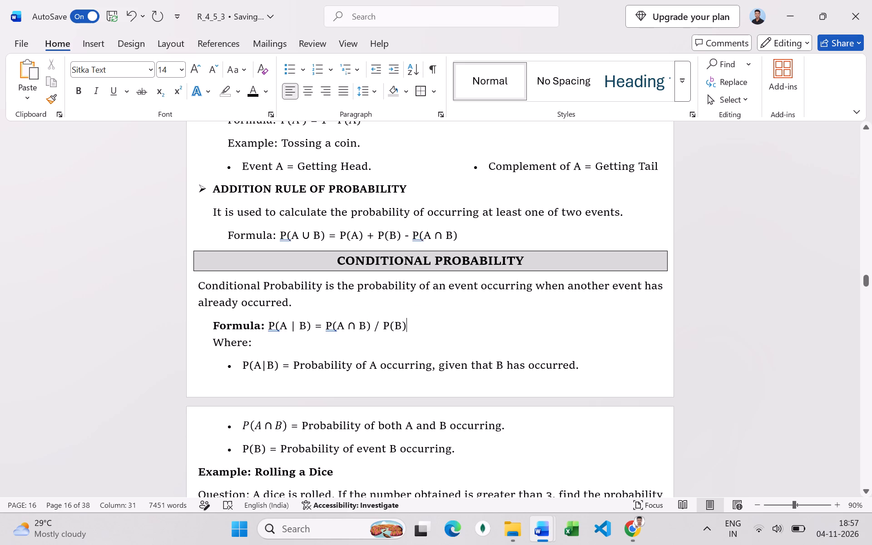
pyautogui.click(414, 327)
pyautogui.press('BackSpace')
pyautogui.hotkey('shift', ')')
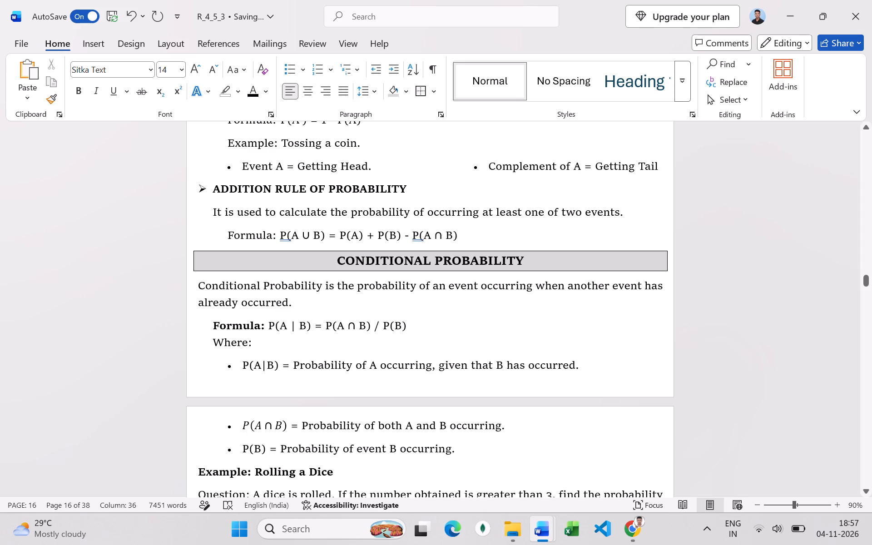
# Read through the Conditional Probability symbol meanings and the Rolling a Dice example down to its answer.
pyautogui.scroll(-4, 263, 364)
pyautogui.click(324, 325)
pyautogui.scroll(-4, 287, 345)
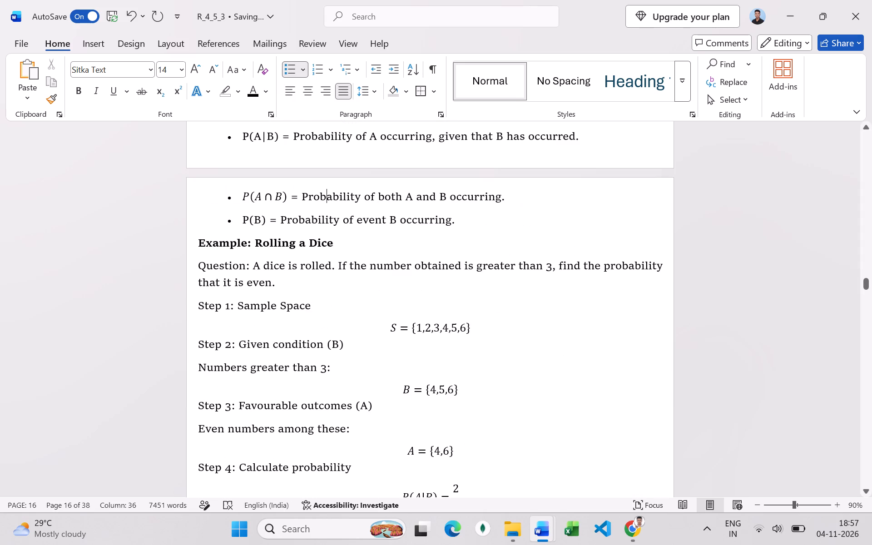
pyautogui.click(279, 329)
pyautogui.scroll(-4, 275, 345)
pyautogui.click(433, 274)
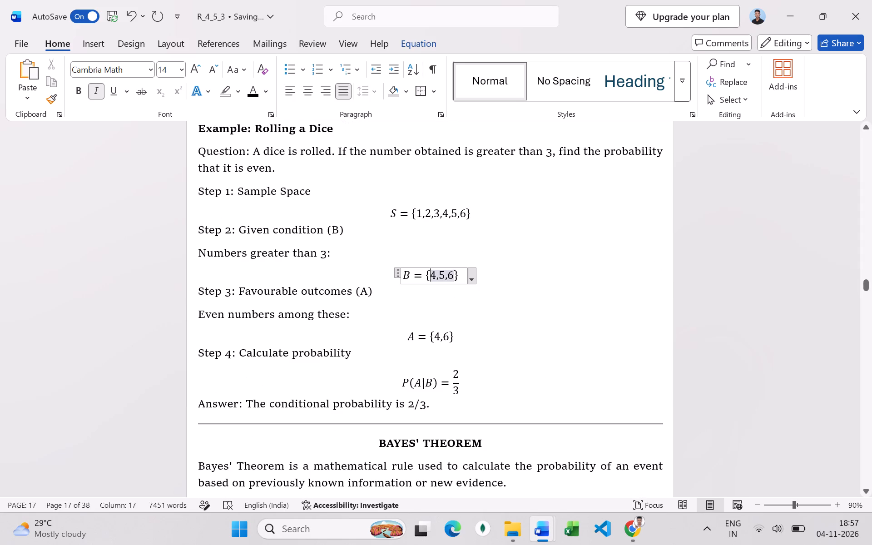
pyautogui.click(404, 315)
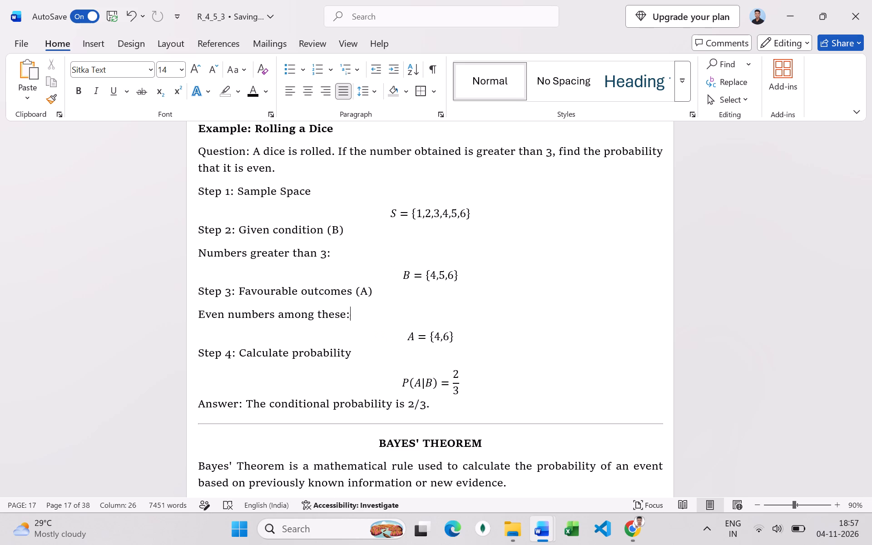
pyautogui.scroll(3, 358, 237)
pyautogui.scroll(5, 363, 282)
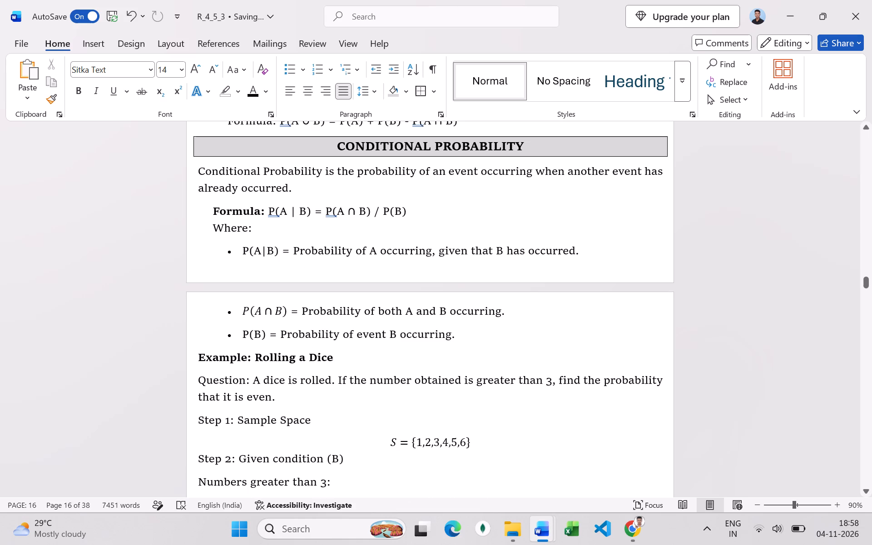
pyautogui.scroll(-3, 361, 356)
pyautogui.scroll(1, 361, 356)
pyautogui.scroll(-3, 361, 356)
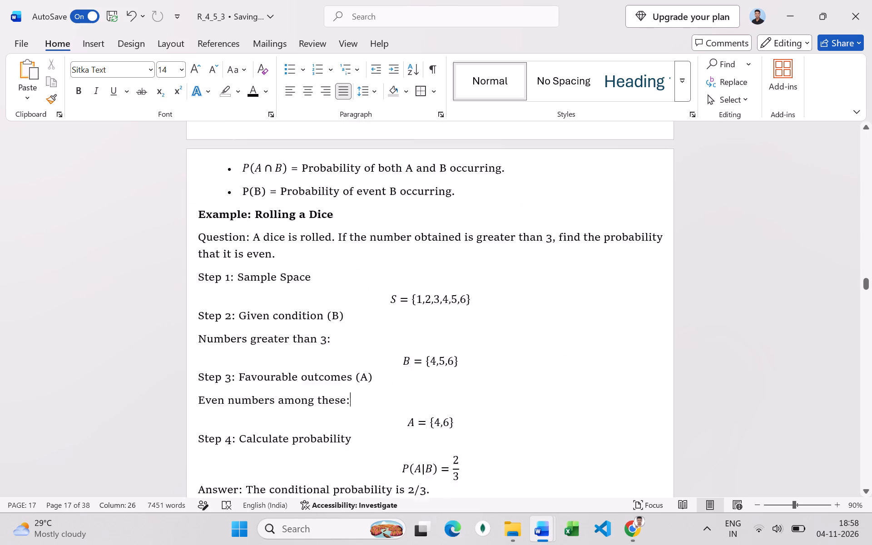
pyautogui.scroll(-2, 361, 356)
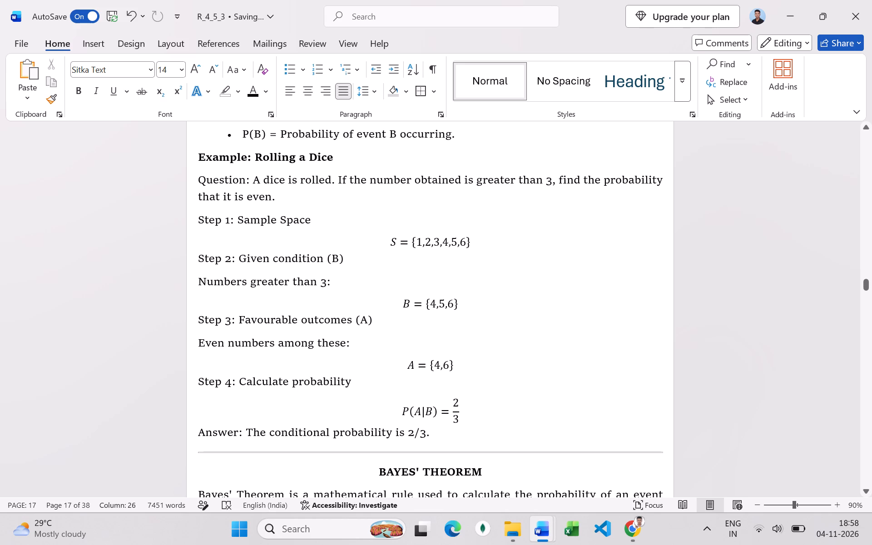
pyautogui.click(343, 362)
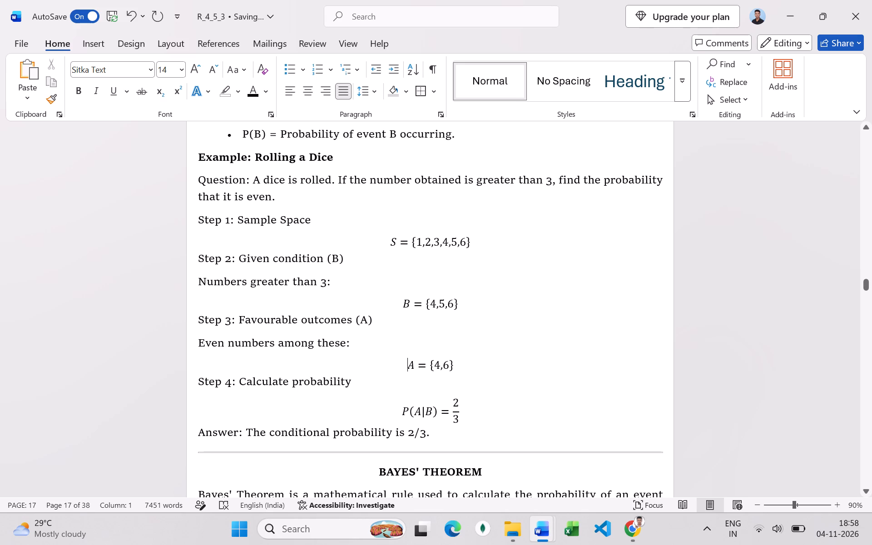
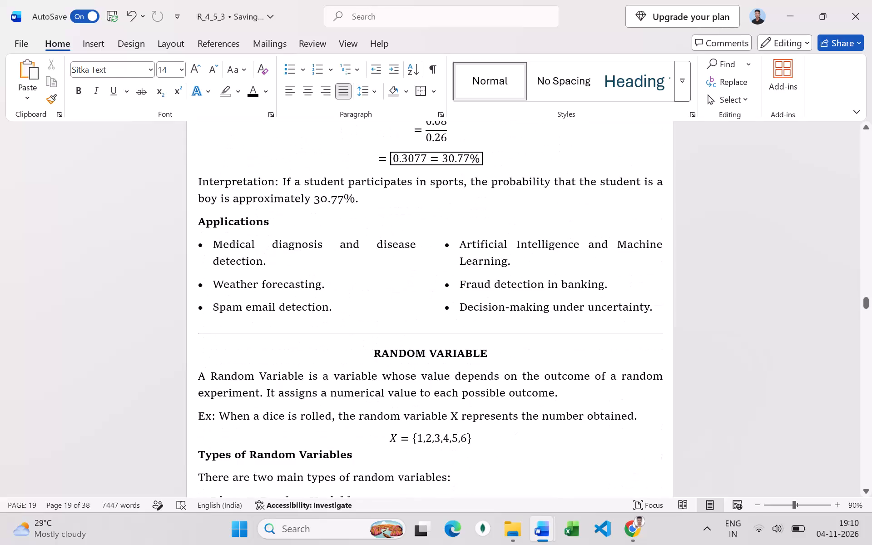
pyautogui.scroll(10, 393, 342)
pyautogui.scroll(-2, 393, 342)
pyautogui.scroll(4, 393, 342)
pyautogui.scroll(-8, 393, 342)
pyautogui.scroll(2, 393, 342)
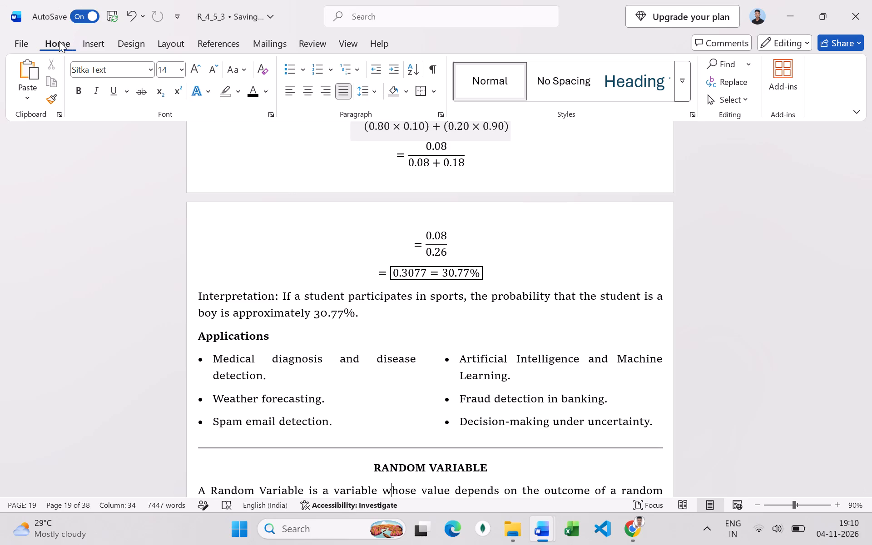
pyautogui.scroll(6, 48, 66)
pyautogui.scroll(-1, 48, 66)
pyautogui.scroll(2, 48, 66)
pyautogui.scroll(7, 421, 342)
pyautogui.scroll(4, 356, 309)
pyautogui.scroll(-1, 344, 304)
pyautogui.scroll(19, 335, 302)
pyautogui.scroll(-1, 331, 302)
pyautogui.scroll(2, 331, 302)
pyautogui.scroll(-4, 331, 302)
pyautogui.scroll(14, 331, 302)
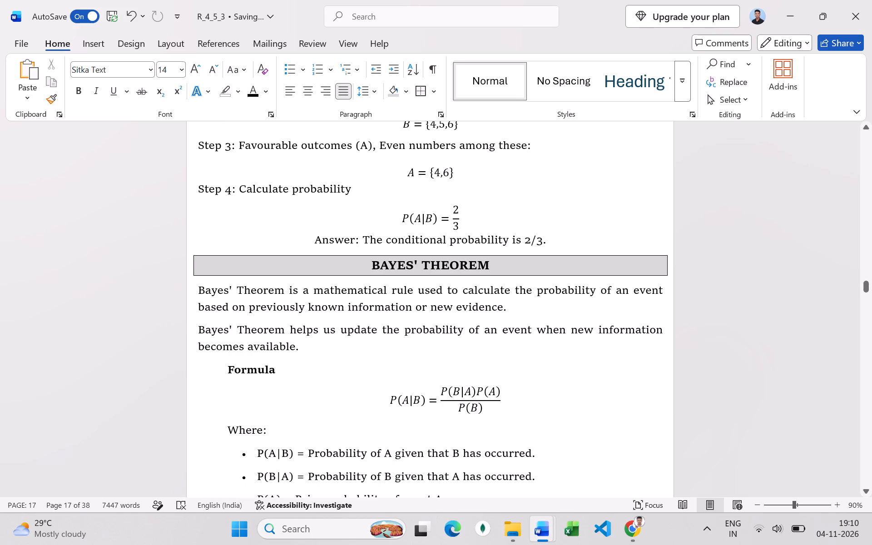
# Copy the two introductory Bayes' Theorem paragraphs from the notes and submit them to ChatGPT in Chrome.
pyautogui.moveTo(513, 312); pyautogui.dragTo(178, 282)
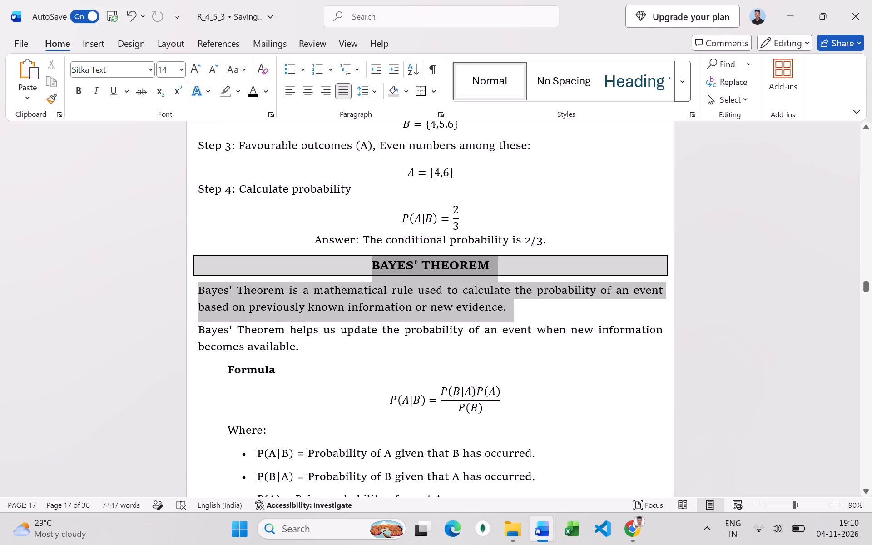
pyautogui.moveTo(178, 282); pyautogui.dragTo(178, 283)
pyautogui.click(253, 331)
pyautogui.moveTo(317, 344); pyautogui.dragTo(216, 303)
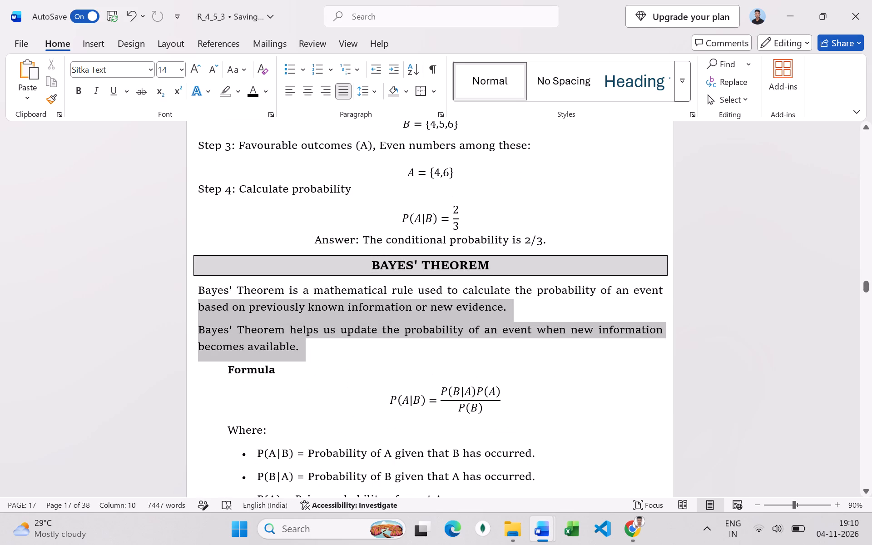
pyautogui.moveTo(216, 303); pyautogui.dragTo(201, 294)
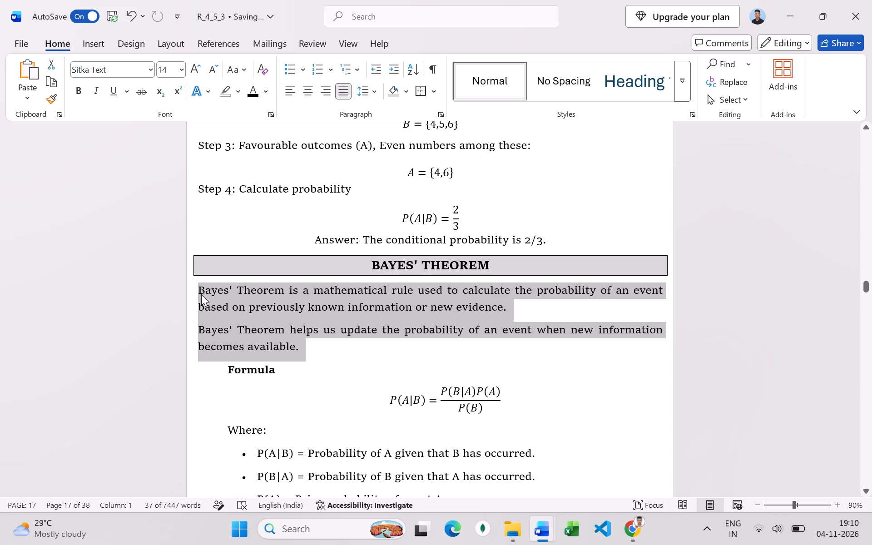
pyautogui.hotkey('ctrl', 'c')
pyautogui.hotkey('ctrl', 'c')
pyautogui.hotkey('ctrl', 'c')
pyautogui.hotkey('alt', 'Tab')
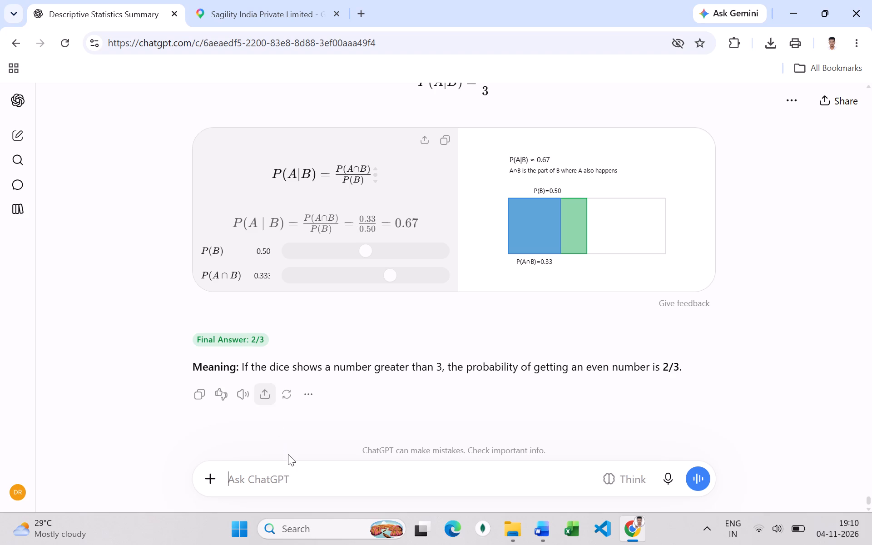
pyautogui.hotkey('ctrl', 'v')
pyautogui.press('Return')
# Switch to the SRP Question Bank document in Word and look through its 5-mark and 7-mark questions for Bayes' theorem.
pyautogui.hotkey('alt', 'Tab')
pyautogui.hotkey('alt', 'Tab')
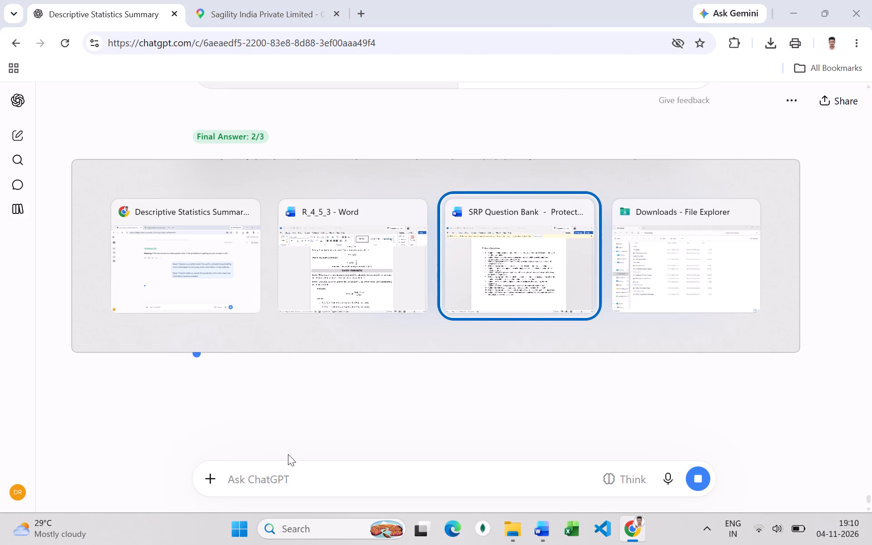
pyautogui.scroll(8, 350, 388)
pyautogui.scroll(-1, 350, 388)
pyautogui.scroll(2, 350, 388)
pyautogui.scroll(-2, 350, 388)
pyautogui.scroll(3, 350, 388)
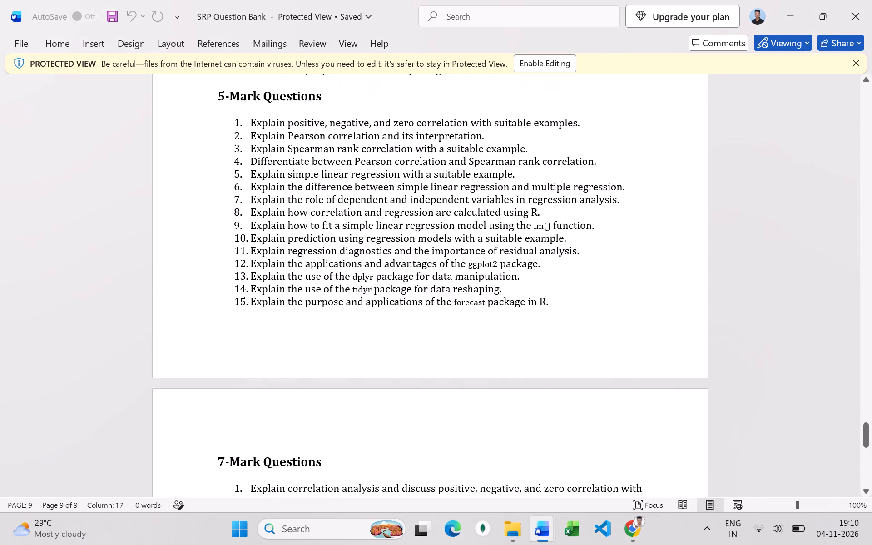
pyautogui.scroll(7, 348, 388)
pyautogui.scroll(-20, 347, 388)
pyautogui.scroll(-15, 347, 388)
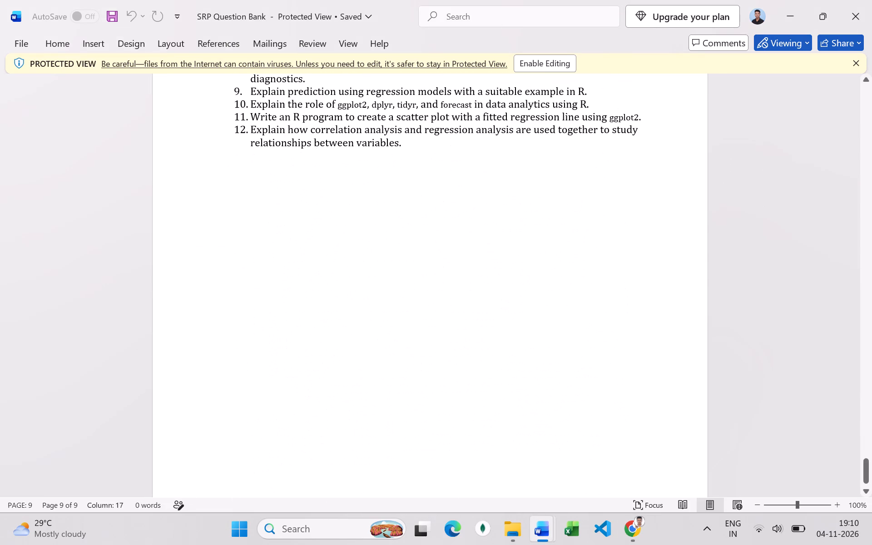
pyautogui.scroll(-2, 346, 394)
pyautogui.scroll(20, 346, 394)
pyautogui.scroll(-3, 352, 375)
pyautogui.scroll(20, 352, 375)
pyautogui.scroll(7, 352, 375)
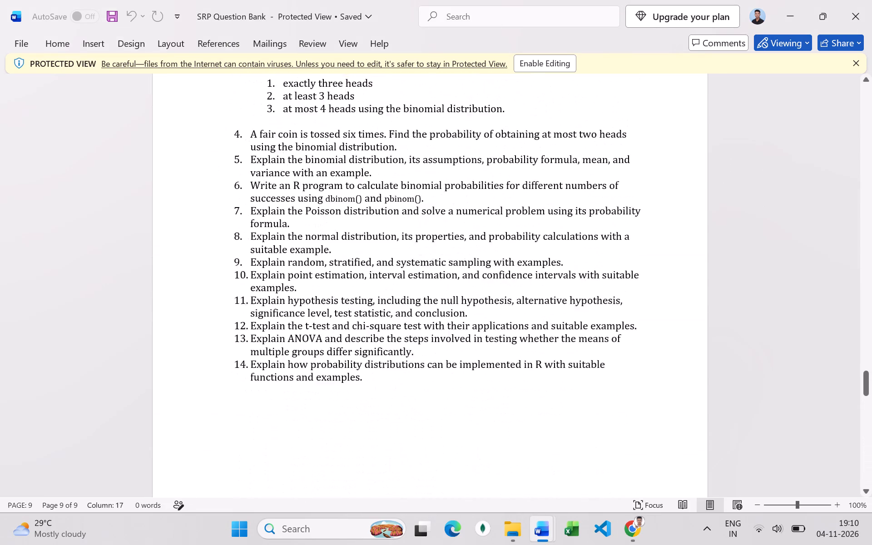
pyautogui.scroll(9, 352, 375)
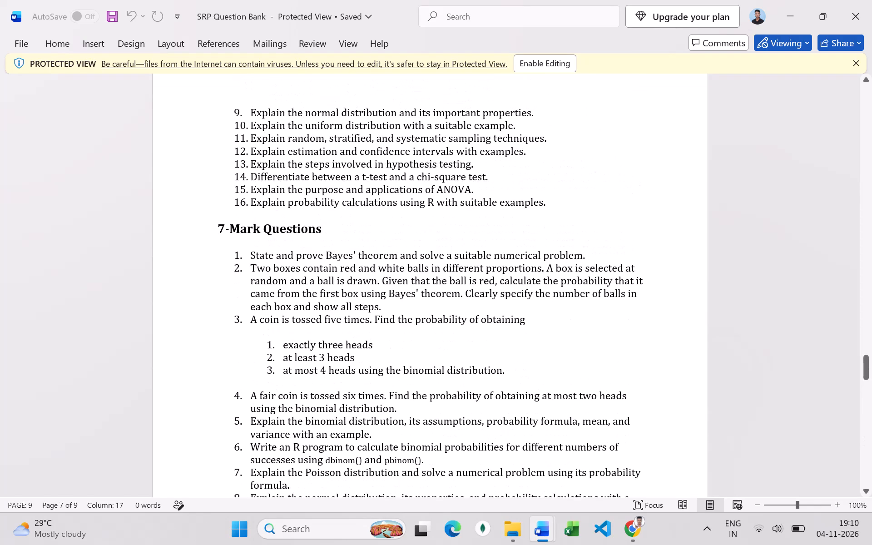
pyautogui.click(334, 353)
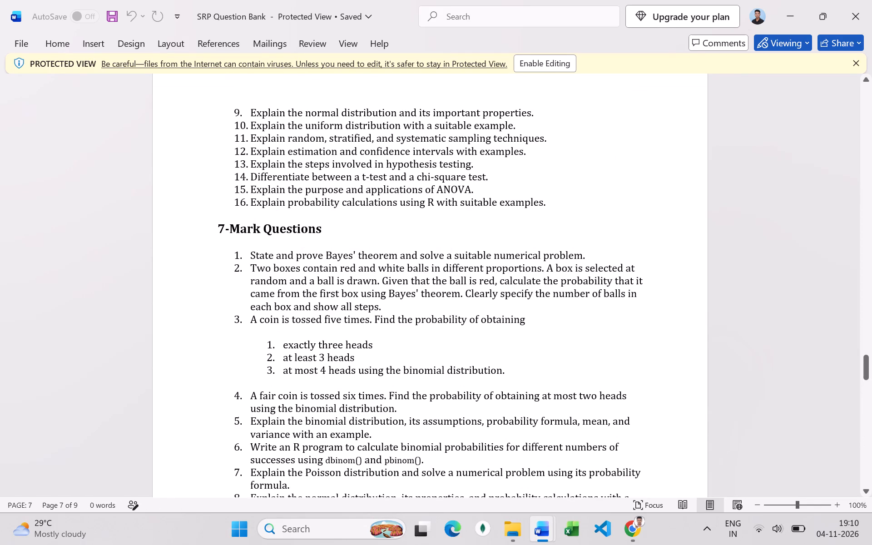
# Switch to ChatGPT in Chrome and read its explanation of Bayes' Theorem.
pyautogui.hotkey('alt', 'Tab')
pyautogui.scroll(-4, 354, 327)
pyautogui.scroll(1, 307, 244)
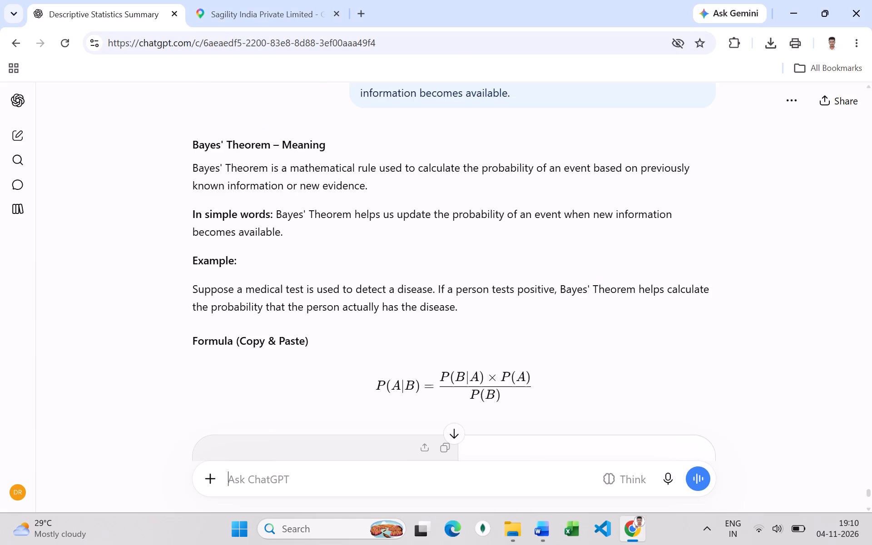
pyautogui.scroll(1, 351, 211)
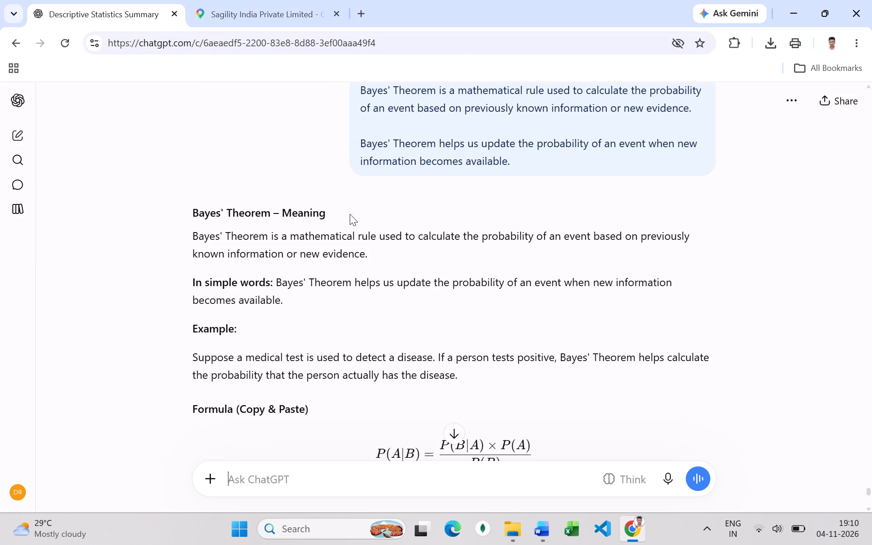
pyautogui.scroll(1, 373, 258)
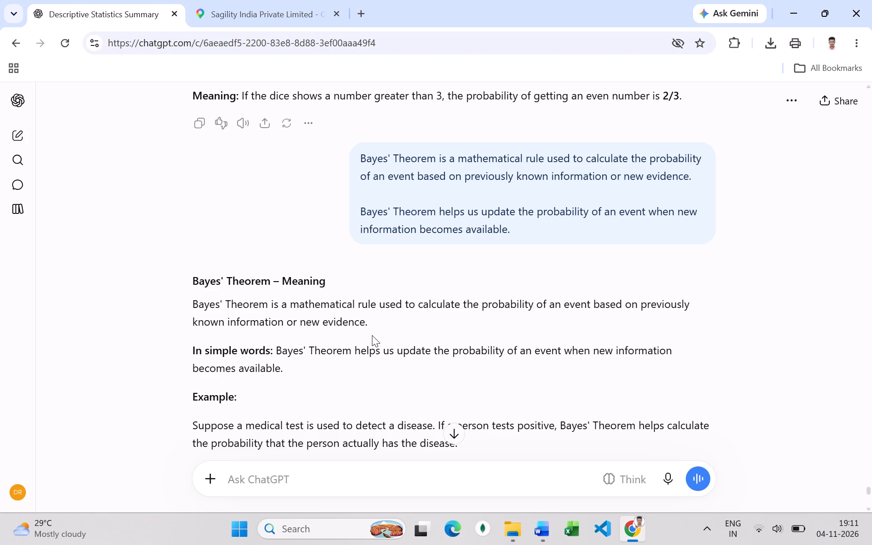
pyautogui.hotkey('alt', 'Tab')
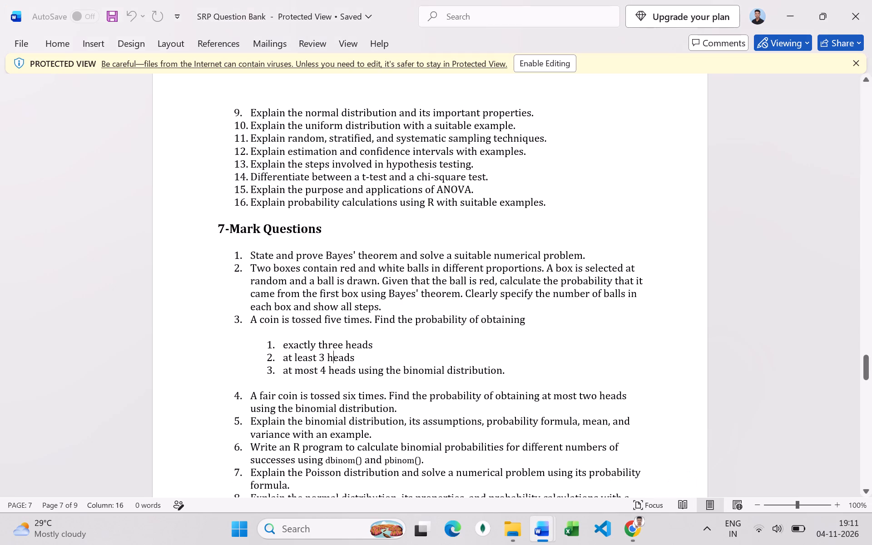
pyautogui.hotkey('alt', 'Tab')
pyautogui.hotkey('alt', 'Tab')
pyautogui.click(408, 312)
pyautogui.moveTo(308, 350); pyautogui.dragTo(250, 334)
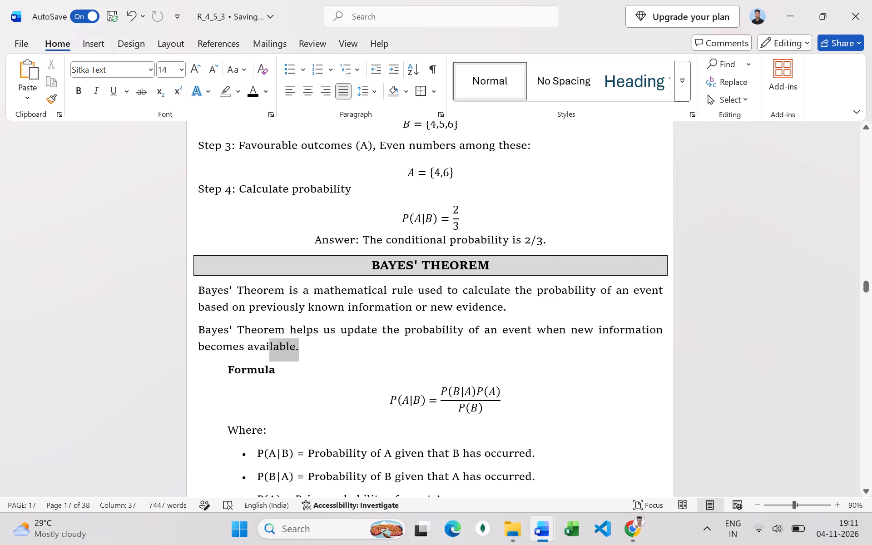
pyautogui.moveTo(250, 334); pyautogui.dragTo(201, 329)
pyautogui.press('BackSpace')
pyautogui.click(436, 358)
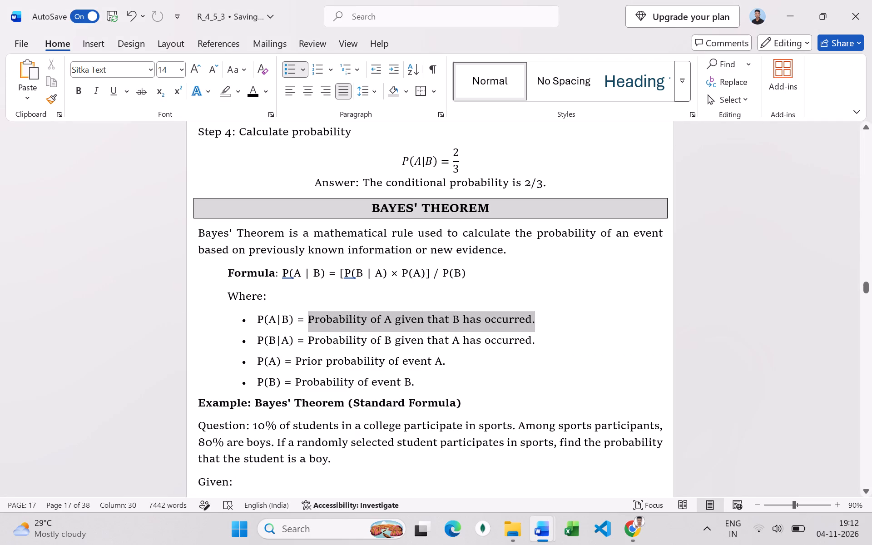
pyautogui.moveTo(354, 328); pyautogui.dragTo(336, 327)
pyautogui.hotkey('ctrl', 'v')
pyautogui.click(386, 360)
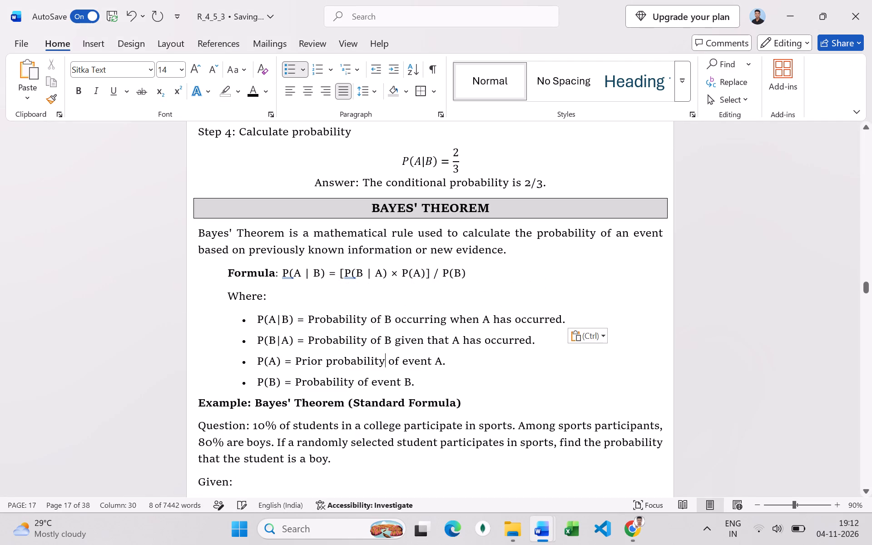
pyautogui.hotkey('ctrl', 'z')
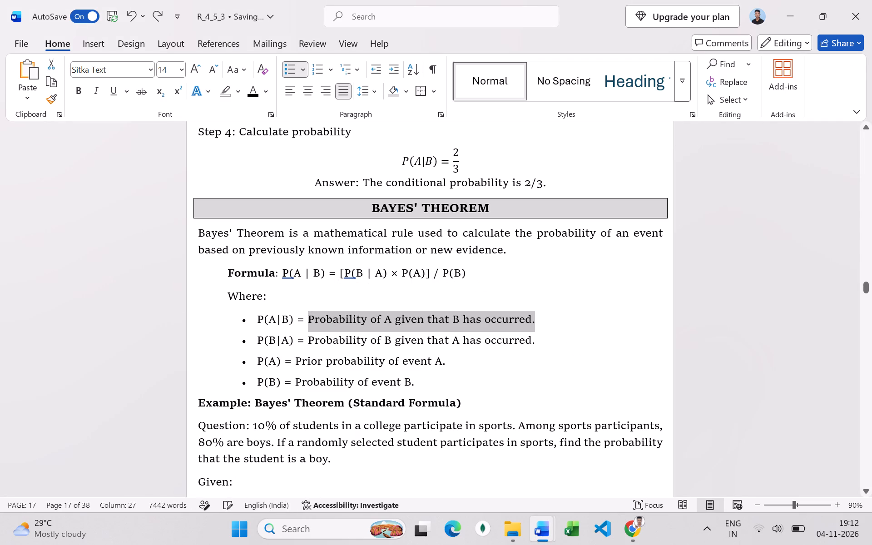
# Replace the P(B|A) description under "Where:" with the copied "Probability of B occurring when A has occurred.".
pyautogui.hotkey('alt', 'Tab')
pyautogui.hotkey('alt', 'Tab')
pyautogui.moveTo(552, 347); pyautogui.dragTo(372, 345)
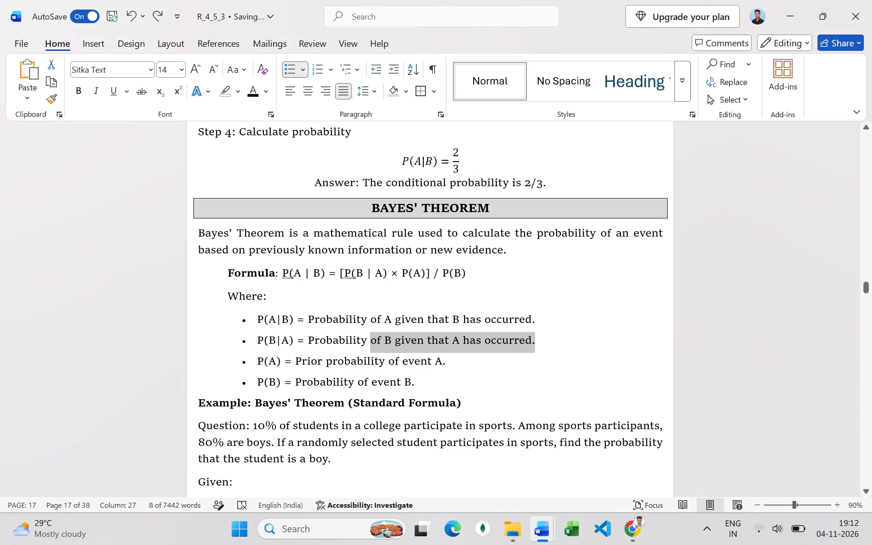
pyautogui.moveTo(372, 345); pyautogui.dragTo(340, 345)
pyautogui.hotkey('ctrl', 'v')
pyautogui.click(420, 367)
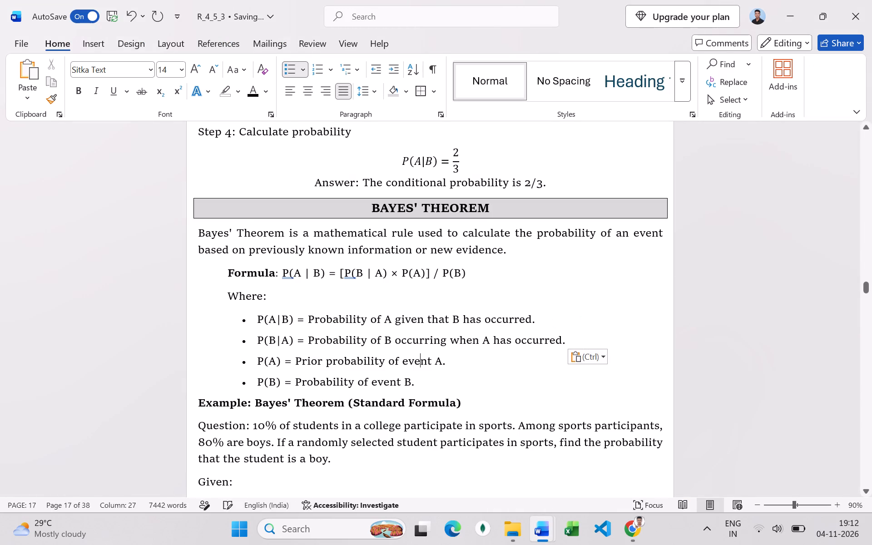
# Replace the P(A|B) description in the Word notes with ChatGPT's "Probability of A occurring when B has occurred.".
pyautogui.hotkey('alt', 'Tab')
pyautogui.moveTo(501, 379); pyautogui.dragTo(274, 375)
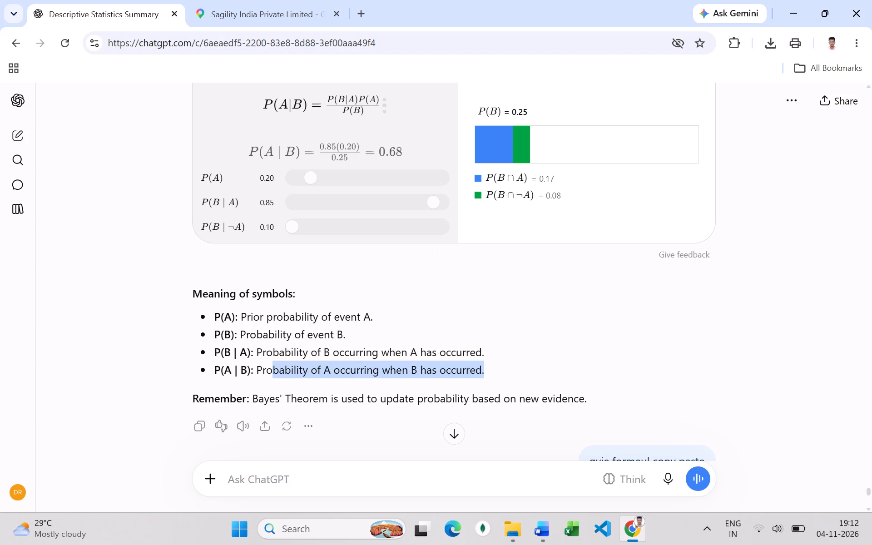
pyautogui.moveTo(274, 375); pyautogui.dragTo(258, 372)
pyautogui.hotkey('ctrl', 'c')
pyautogui.hotkey('alt', 'Tab')
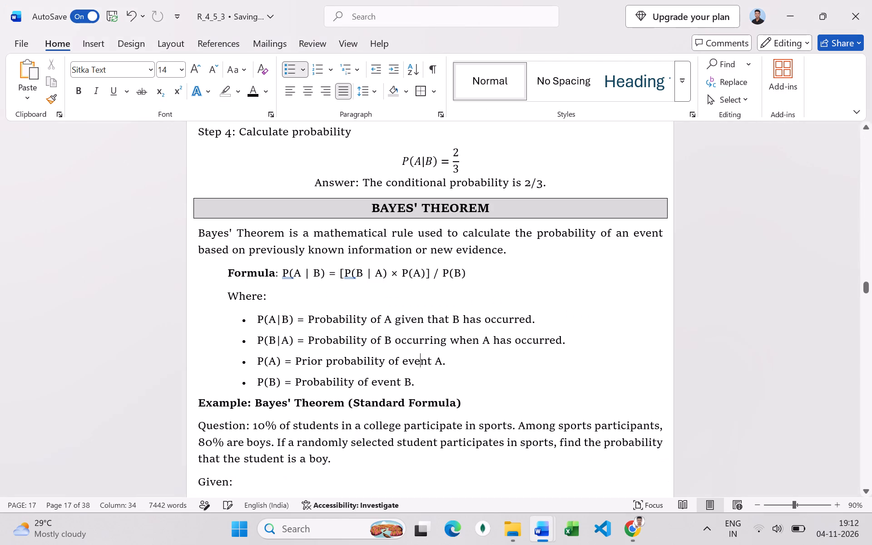
pyautogui.scroll(-6, 341, 377)
pyautogui.scroll(-8, 375, 290)
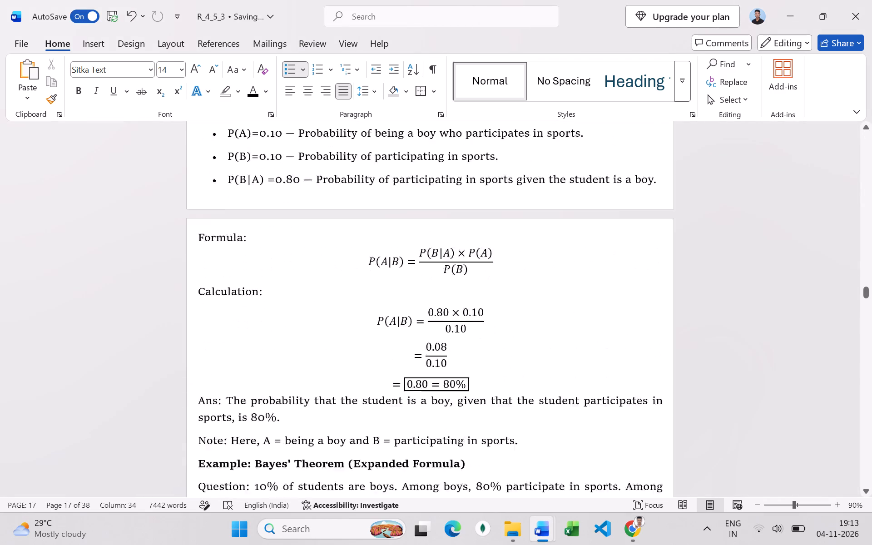
pyautogui.scroll(-2, 375, 290)
pyautogui.scroll(7, 375, 290)
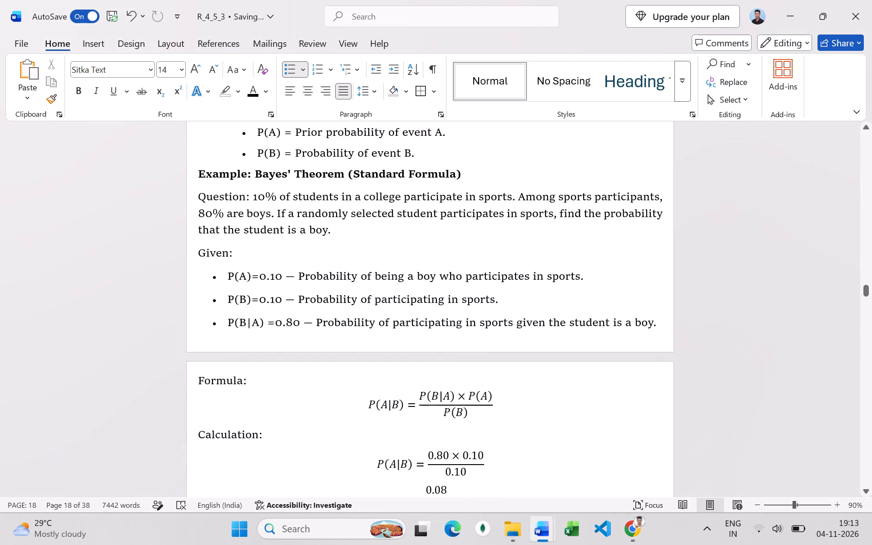
pyautogui.scroll(5, 375, 290)
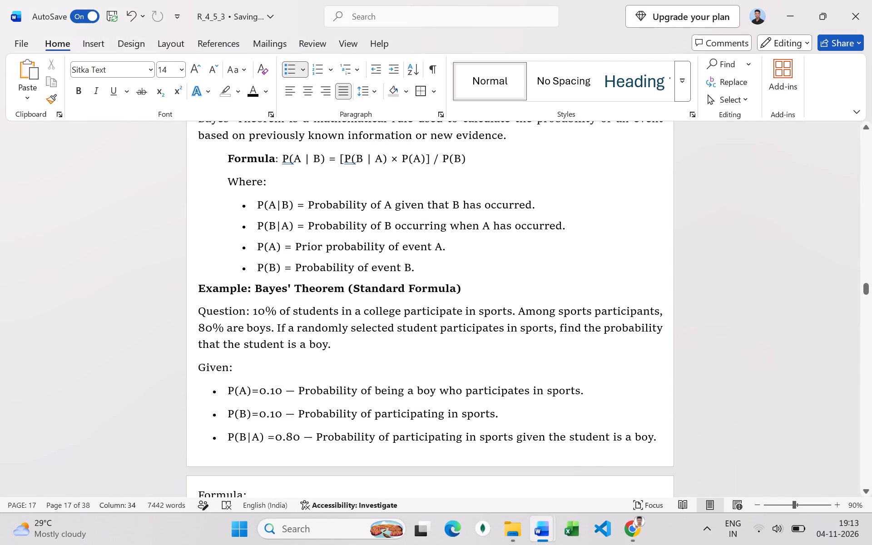
pyautogui.moveTo(543, 207); pyautogui.dragTo(324, 210)
pyautogui.hotkey('ctrl', 'v')
pyautogui.click(367, 265)
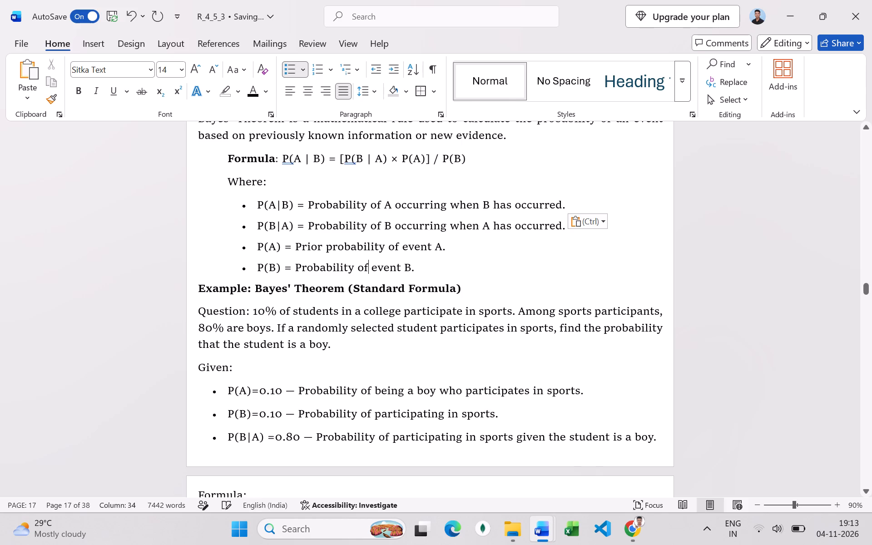
# Compare the P(A) and P(B) definitions in the ChatGPT answer with those in the Word notes.
pyautogui.hotkey('alt', 'Tab')
pyautogui.click(352, 310)
pyautogui.moveTo(389, 317); pyautogui.dragTo(299, 317)
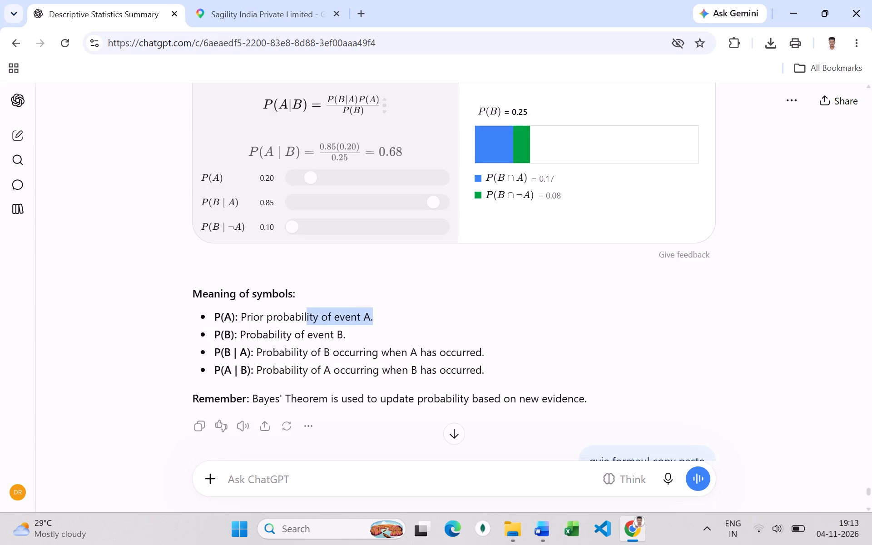
pyautogui.moveTo(299, 317); pyautogui.dragTo(246, 317)
pyautogui.hotkey('alt', 'Tab')
pyautogui.click(337, 323)
pyautogui.hotkey('alt', 'Tab')
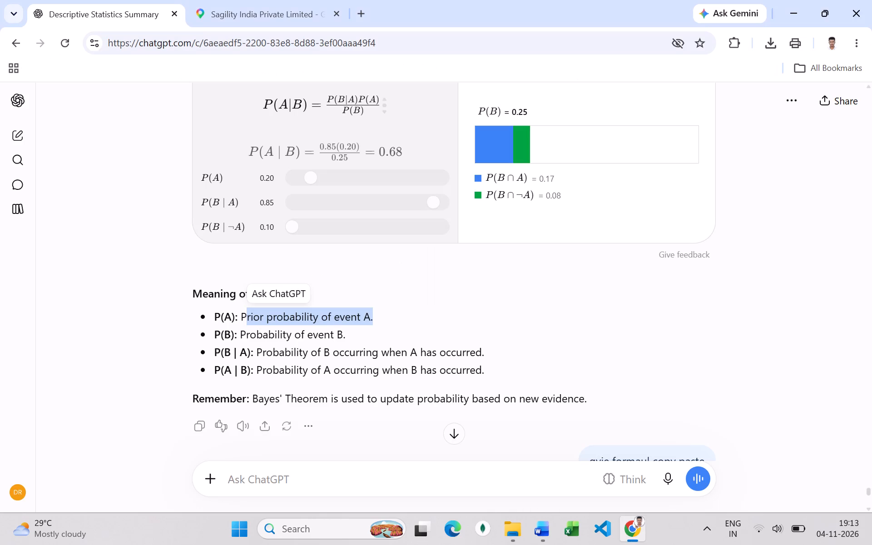
pyautogui.click(331, 346)
pyautogui.hotkey('alt', 'Tab')
# Delete the whole "Example: Bayes' Theorem (Expanded Formula)" block from the Word notes, from its heading through the Interpretation paragraph.
pyautogui.scroll(-6, 339, 348)
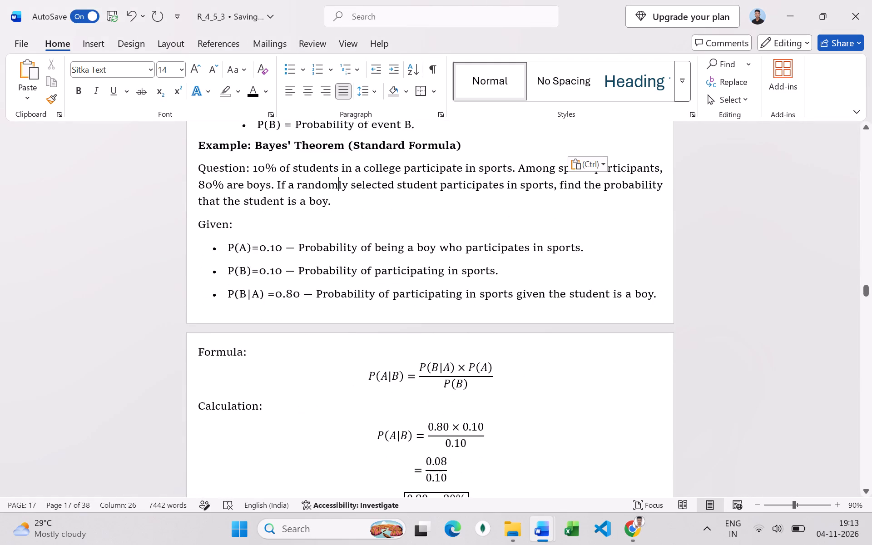
pyautogui.scroll(6, 347, 331)
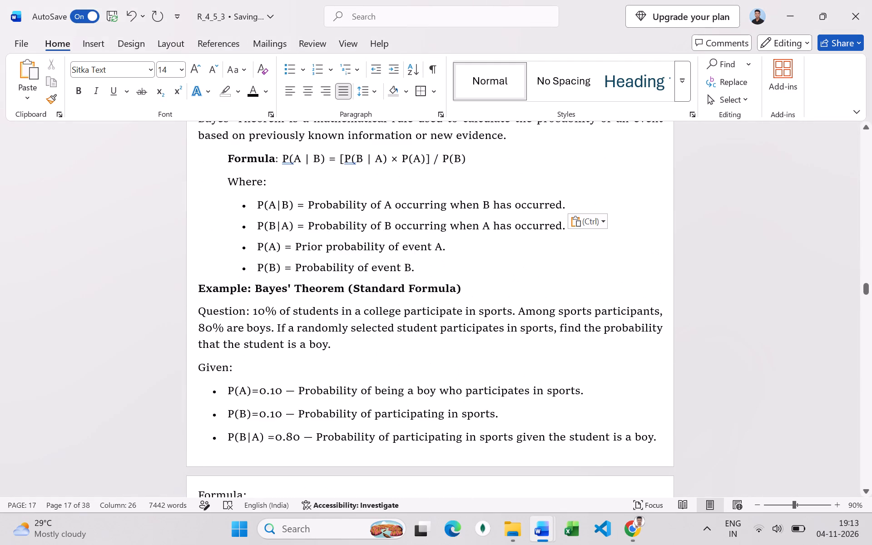
pyautogui.scroll(-7, 347, 331)
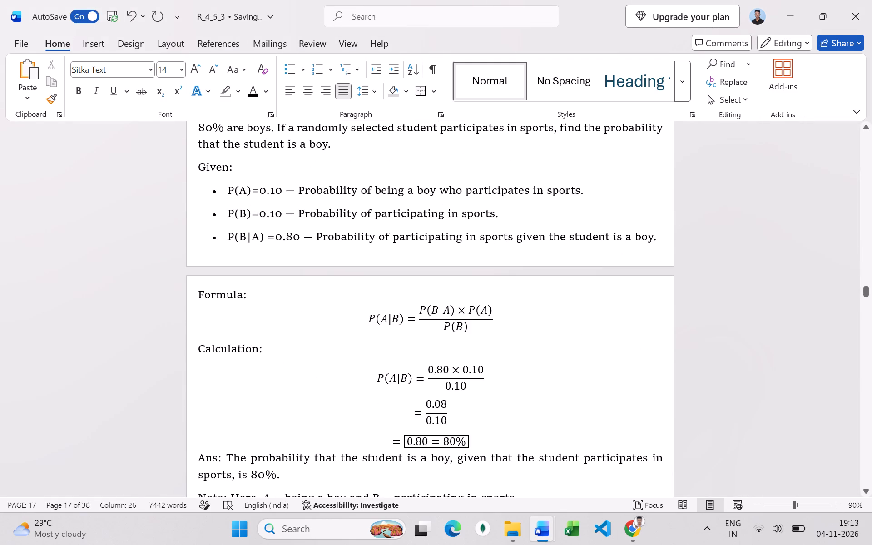
pyautogui.scroll(-5, 347, 331)
pyautogui.scroll(-3, 297, 342)
pyautogui.moveTo(198, 295); pyautogui.dragTo(297, 438)
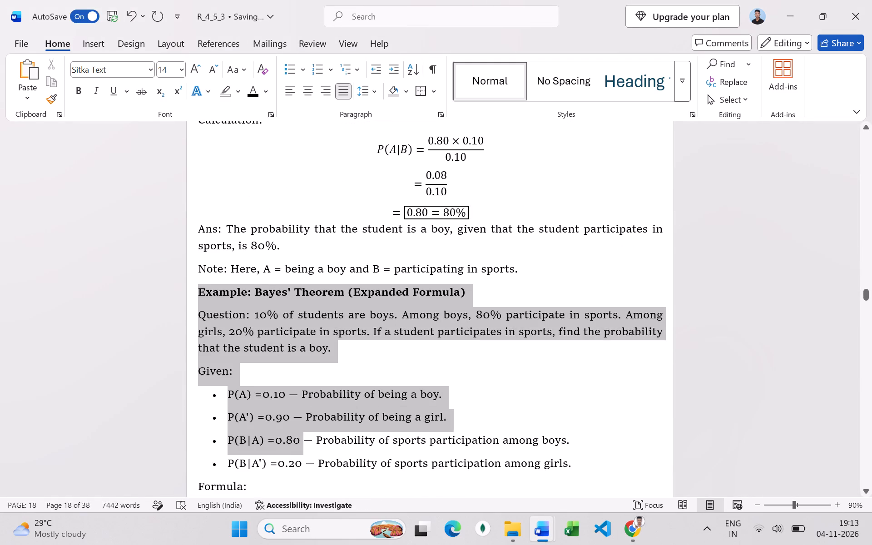
pyautogui.moveTo(297, 438); pyautogui.dragTo(332, 446)
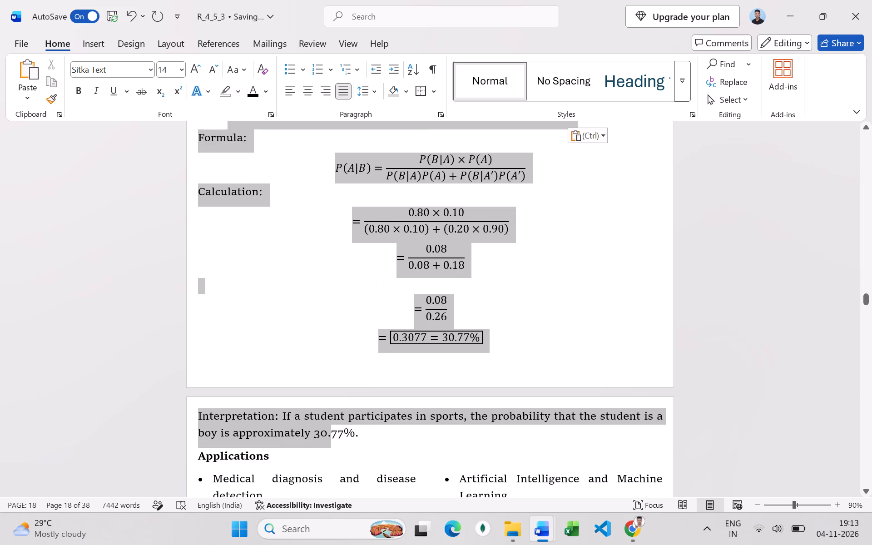
pyautogui.moveTo(332, 446); pyautogui.dragTo(357, 362)
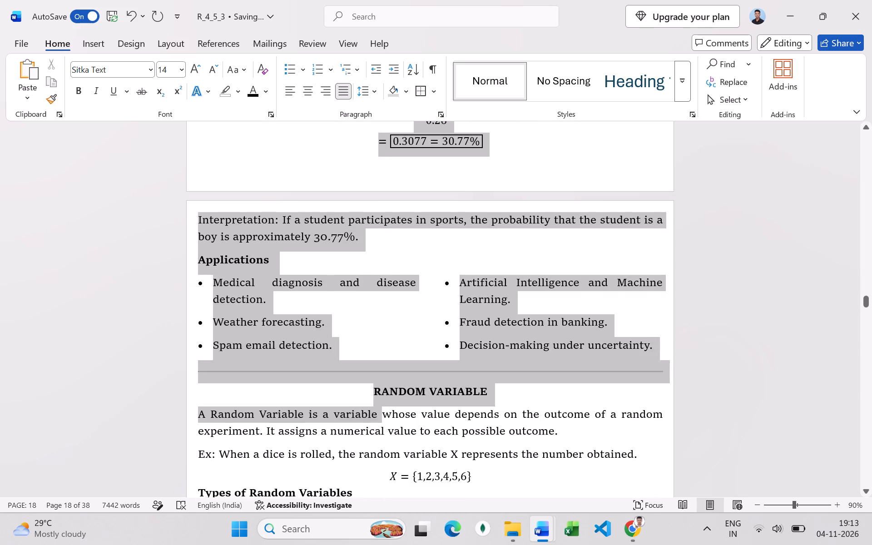
pyautogui.moveTo(357, 362); pyautogui.dragTo(371, 246)
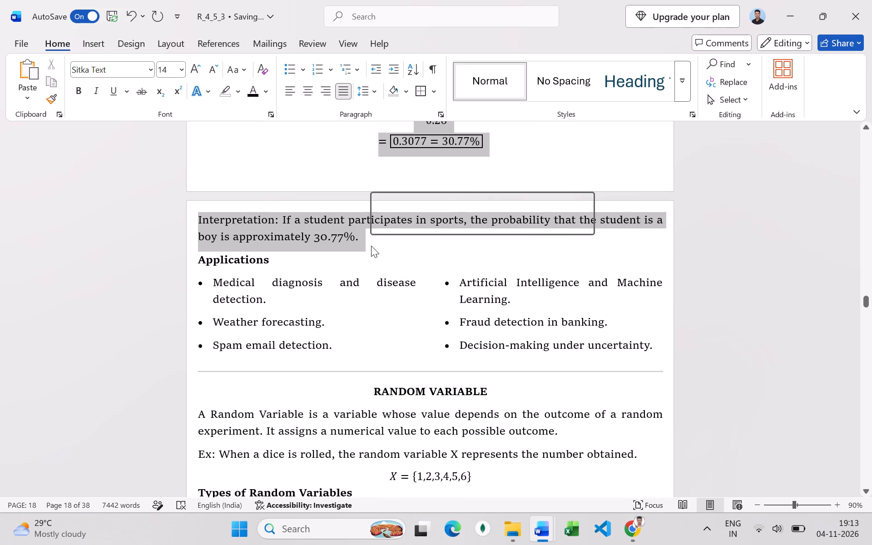
pyautogui.press('BackSpace')
# Shorten the heading of the Bayes' Theorem standard formula example to "Example:".
pyautogui.scroll(5, 347, 245)
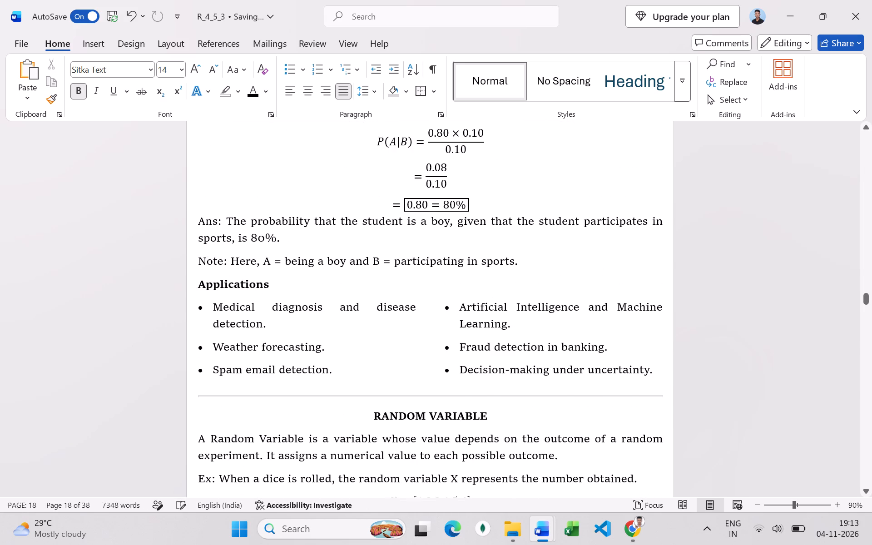
pyautogui.scroll(11, 325, 260)
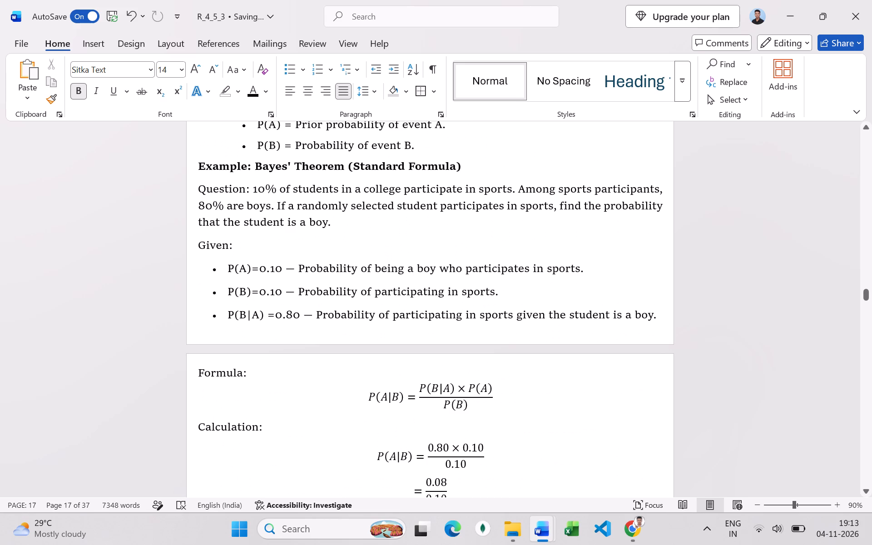
pyautogui.scroll(2, 324, 260)
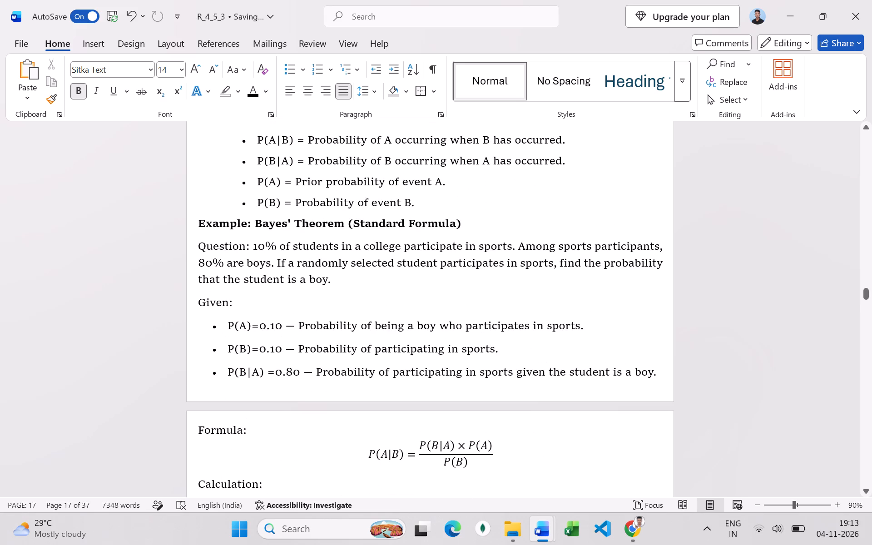
pyautogui.moveTo(467, 232); pyautogui.dragTo(265, 228)
pyautogui.press('BackSpace')
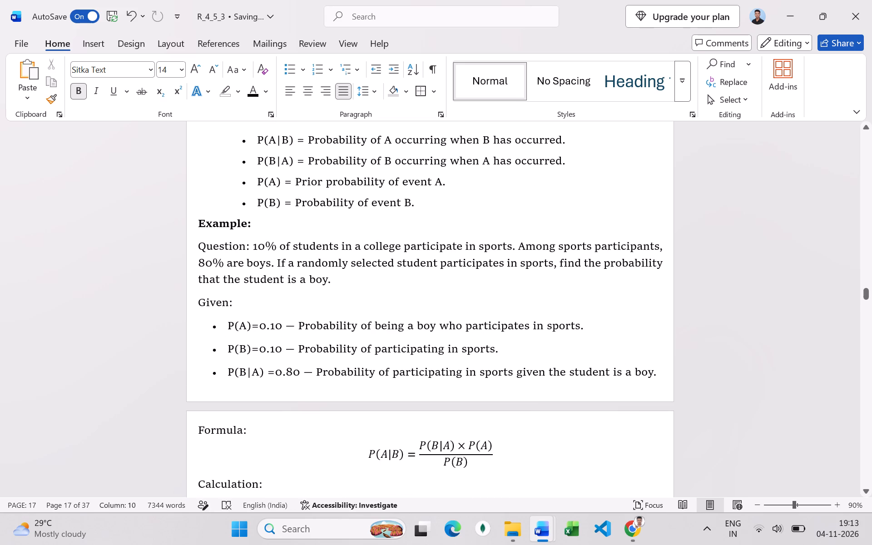
# Remove the "Question:" label from the sports example and join its text onto the "Example:" line.
pyautogui.moveTo(250, 249); pyautogui.dragTo(202, 249)
pyautogui.press('BackSpace')
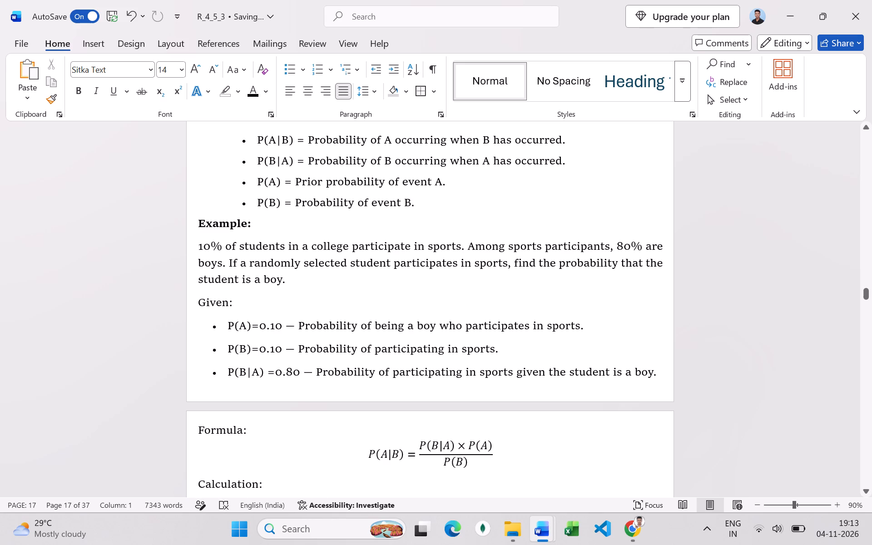
pyautogui.press('BackSpace')
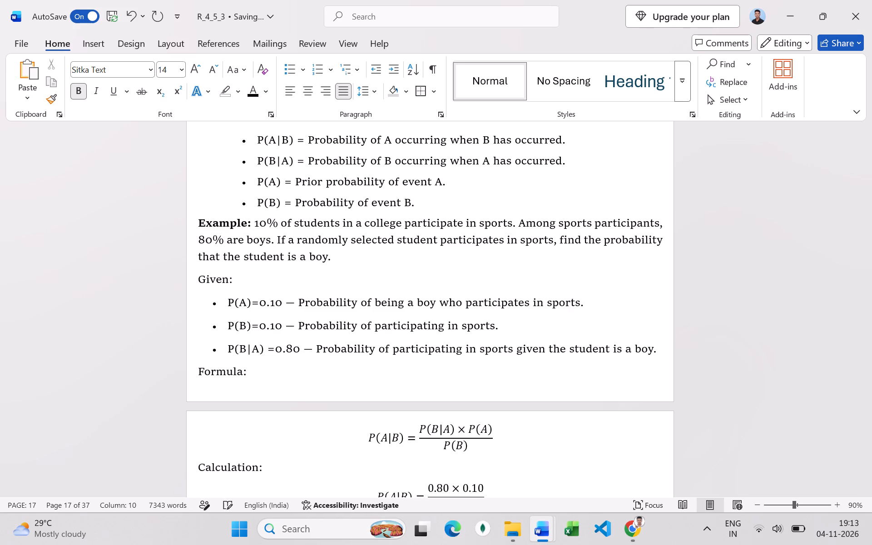
pyautogui.press('space')
pyautogui.press('BackSpace')
# Review the sports example's question, given values, formula and calculation in the Word notes.
pyautogui.click(344, 261)
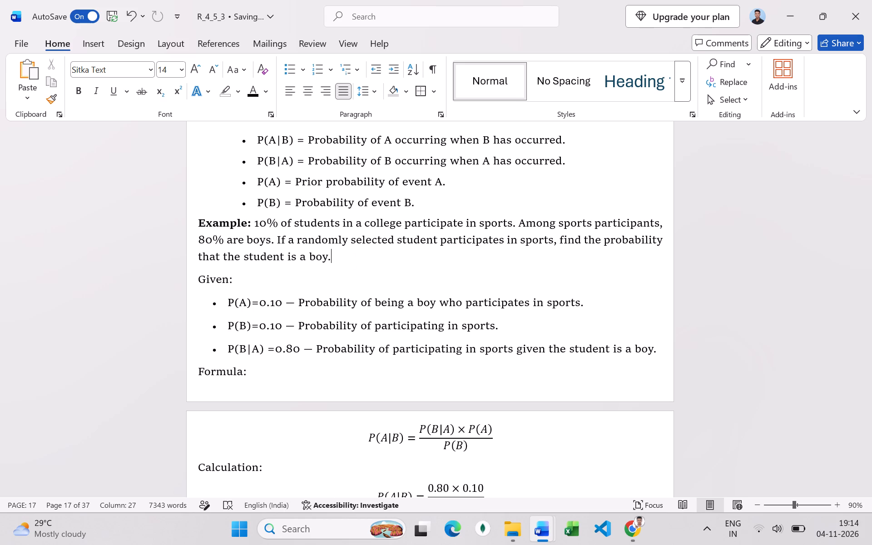
pyautogui.scroll(-6, 344, 261)
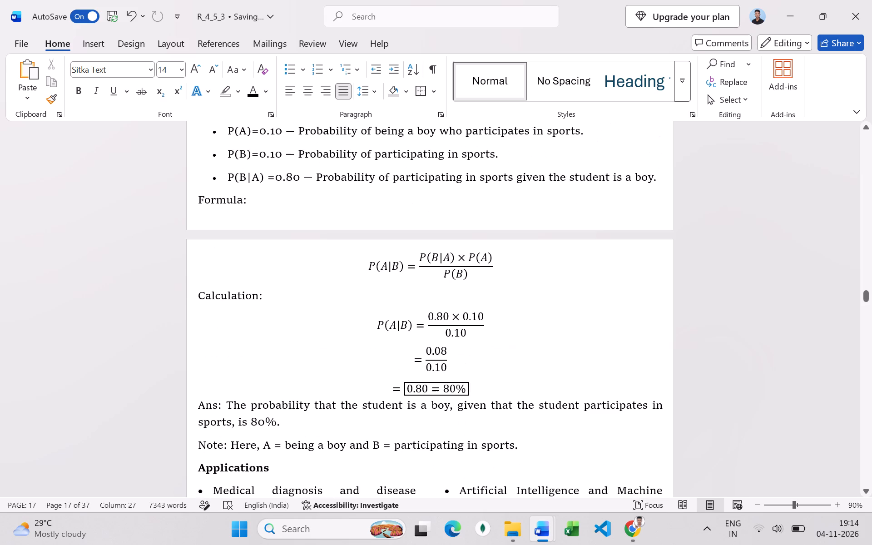
pyautogui.scroll(5, 344, 261)
pyautogui.scroll(-3, 344, 261)
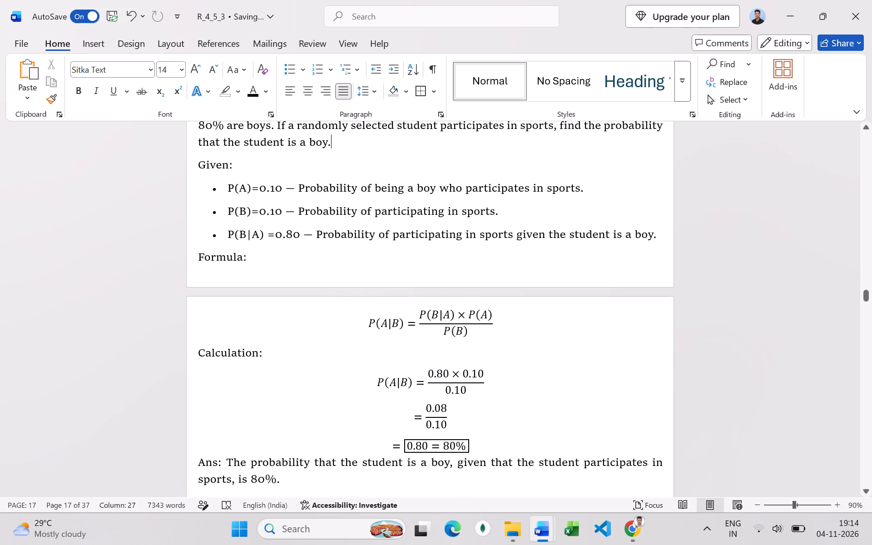
pyautogui.scroll(-3, 344, 261)
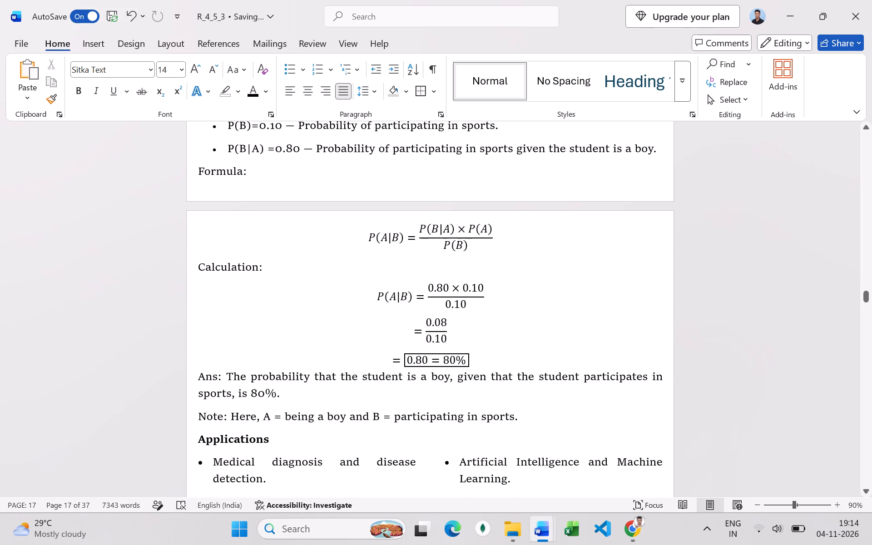
pyautogui.scroll(5, 344, 261)
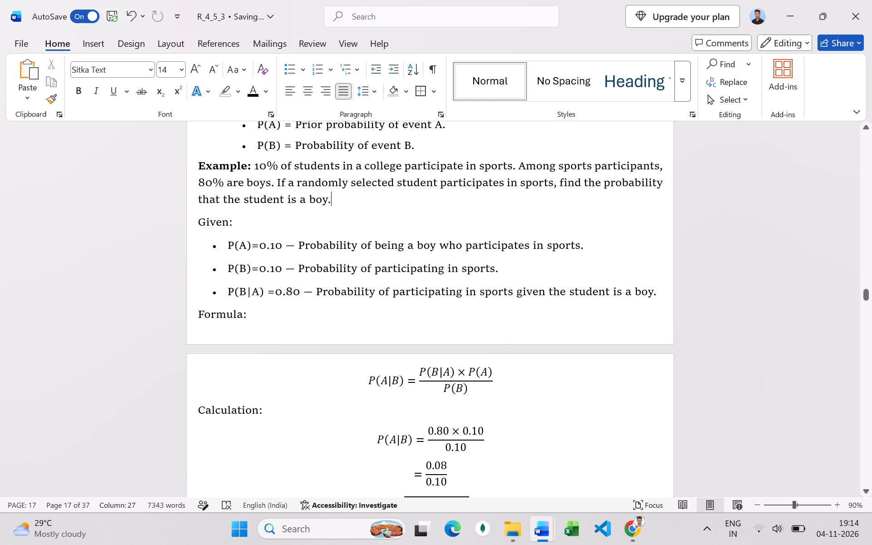
pyautogui.scroll(3, 341, 263)
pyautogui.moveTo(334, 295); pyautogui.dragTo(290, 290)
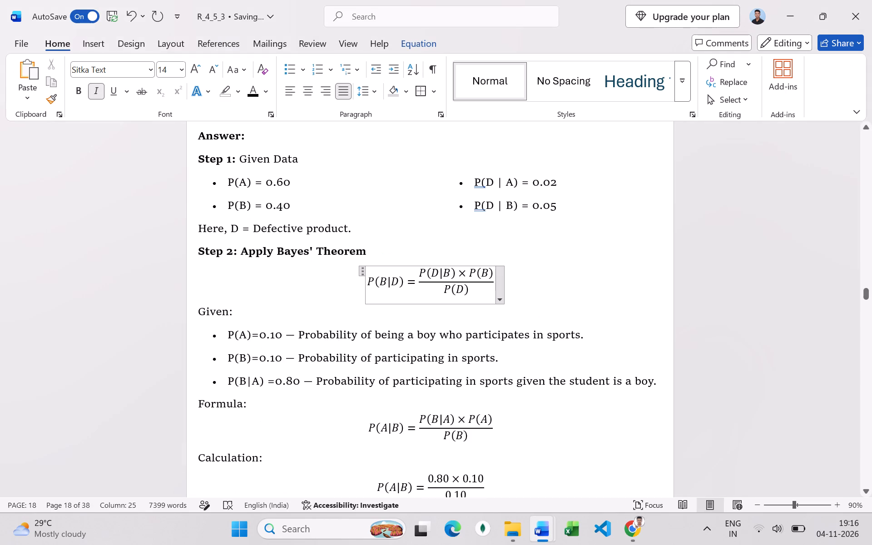
pyautogui.click(386, 352)
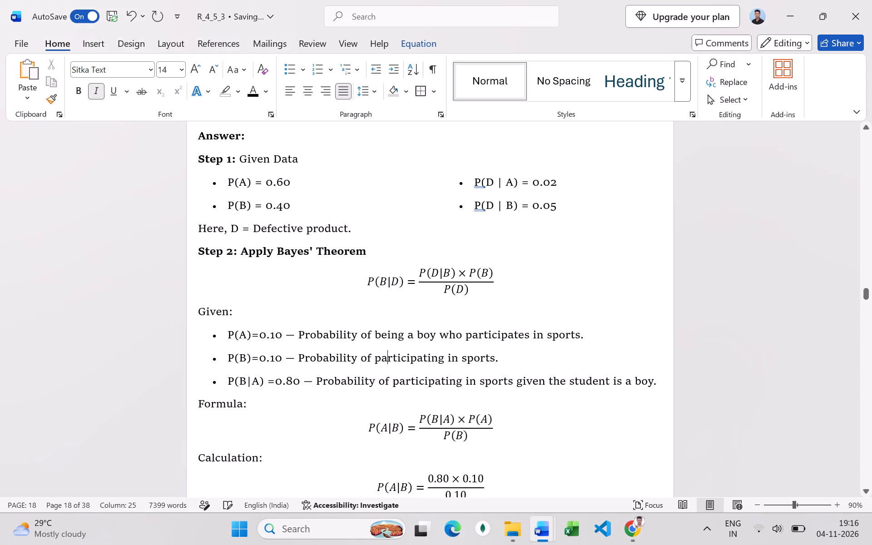
# Compare ChatGPT's Step 3 and Step 4 calculations with the old sports solution remaining in the Word notes.
pyautogui.scroll(-3, 386, 352)
pyautogui.hotkey('alt', 'Tab')
pyautogui.scroll(-2, 440, 347)
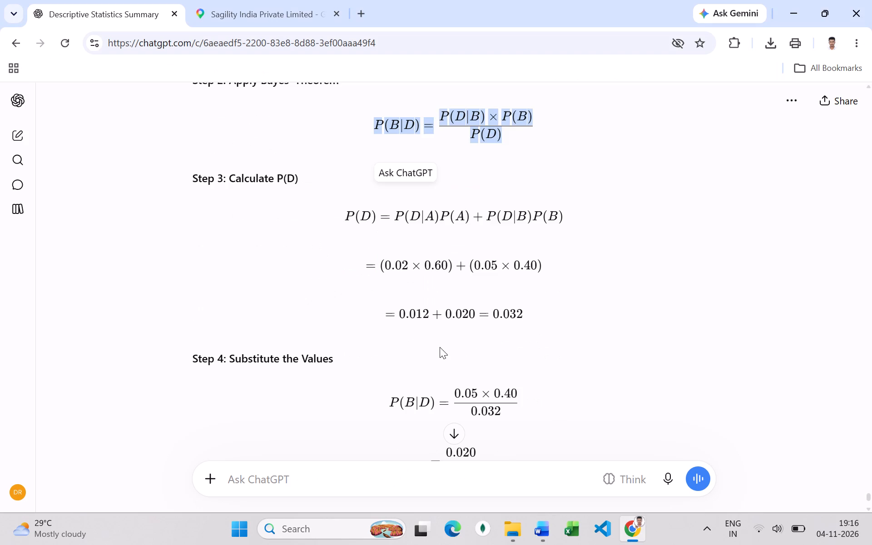
pyautogui.click(436, 306)
pyautogui.hotkey('alt', 'Tab')
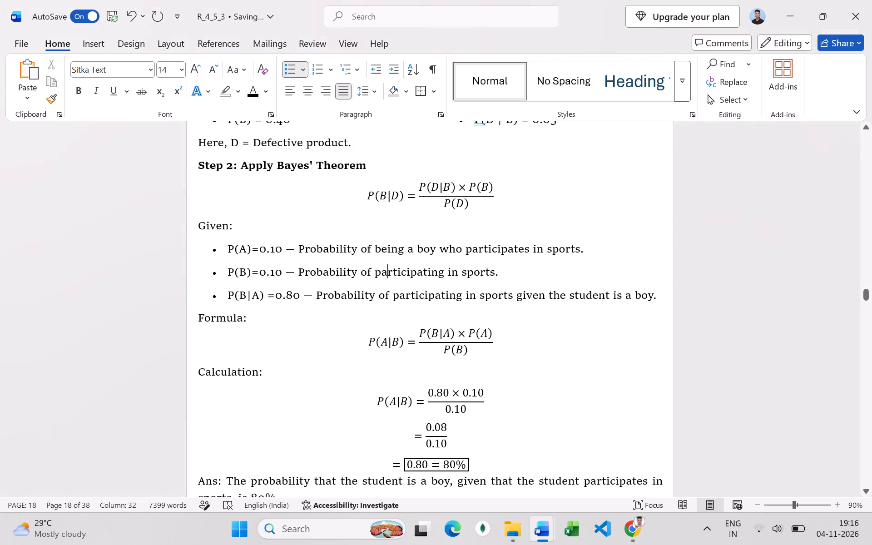
pyautogui.scroll(-3, 432, 307)
pyautogui.scroll(-2, 488, 288)
pyautogui.hotkey('alt', 'Tab')
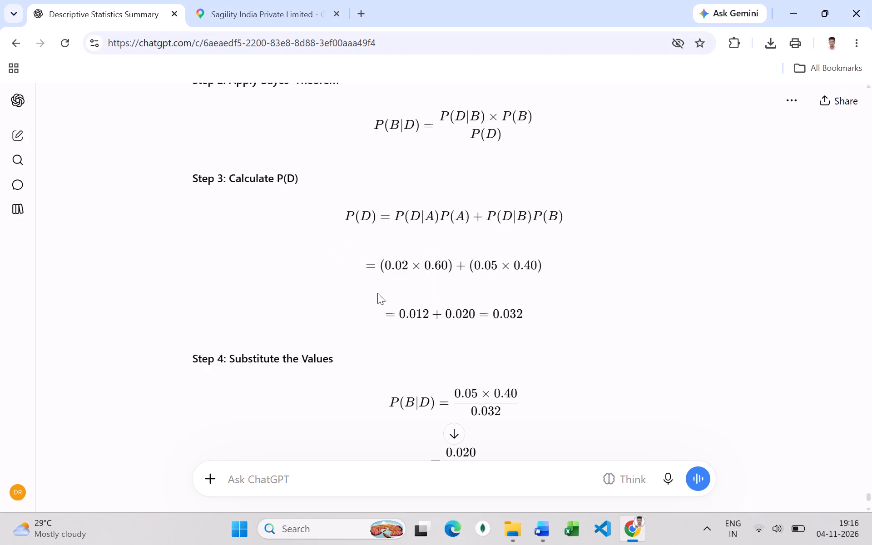
# Send ChatGPT the request "gvie me in the copy paste" for a copyable version of the factory solution.
pyautogui.scroll(1, 398, 296)
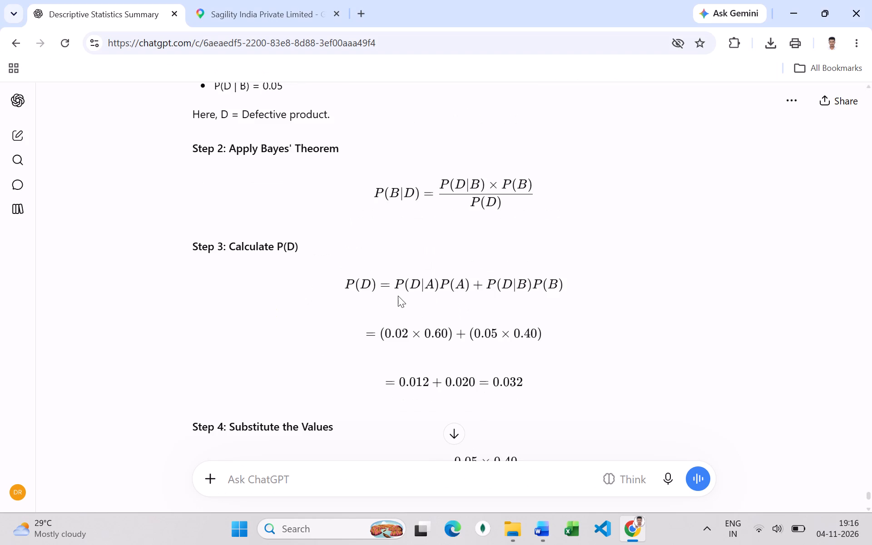
pyautogui.hotkey('alt', 'Tab')
pyautogui.hotkey('alt', 'Tab')
pyautogui.click(307, 485)
pyautogui.write('gvie me in the')
pyautogui.press('space')
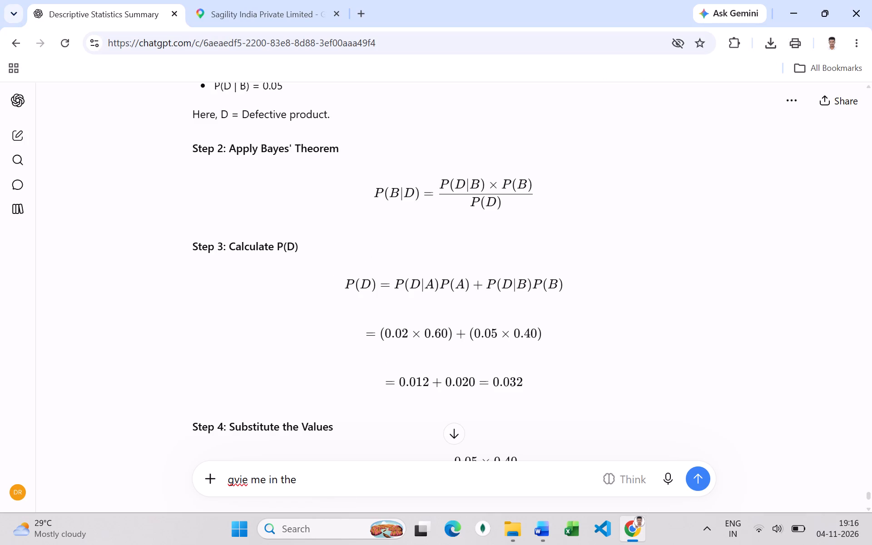
pyautogui.press('o')
pyautogui.press('BackSpace')
pyautogui.write('copy paste')
pyautogui.press('space')
pyautogui.press('Return')
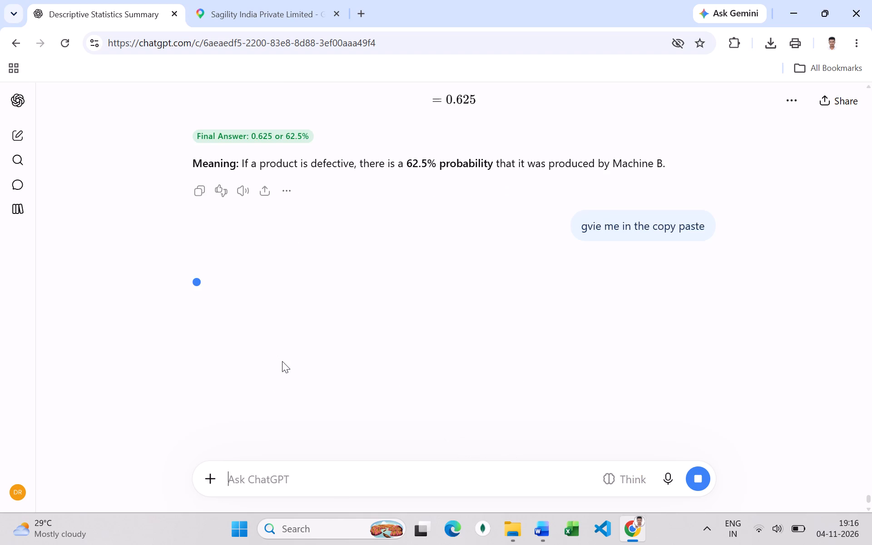
# Undo the equation paste in Word, add ChatGPT's plain-text P(B | D) formula after the Step 2 heading, and make it non-bold.
pyautogui.scroll(-4, 267, 321)
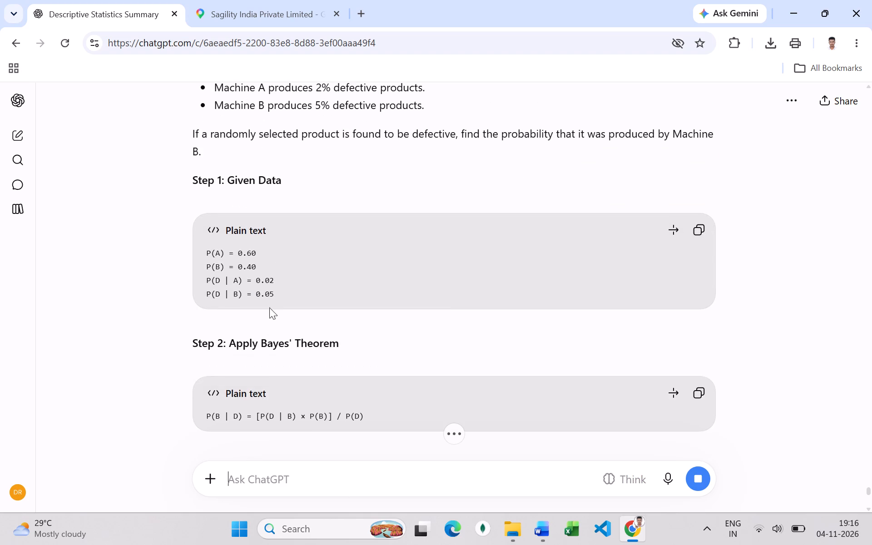
pyautogui.scroll(-1, 269, 303)
pyautogui.click(692, 321)
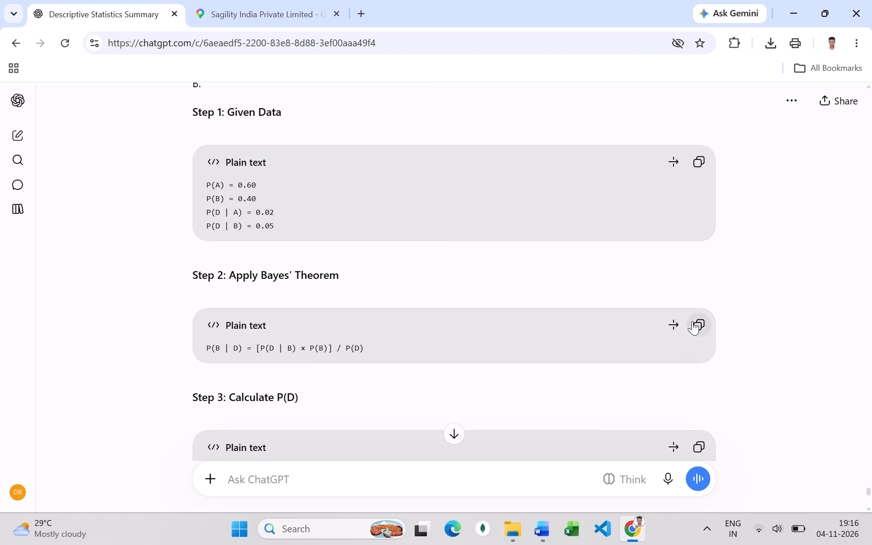
pyautogui.hotkey('alt', 'Tab')
pyautogui.hotkey('ctrl', 'z')
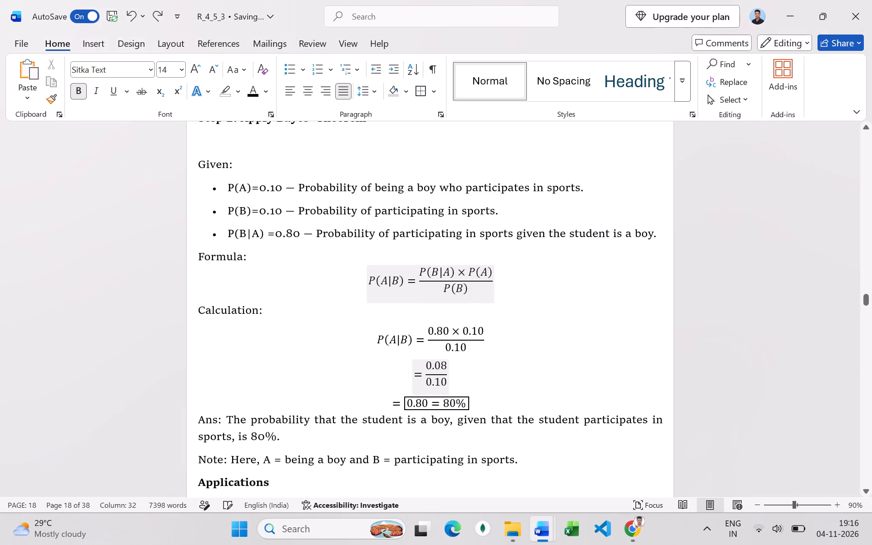
pyautogui.scroll(4, 404, 279)
pyautogui.click(379, 238)
pyautogui.press('space')
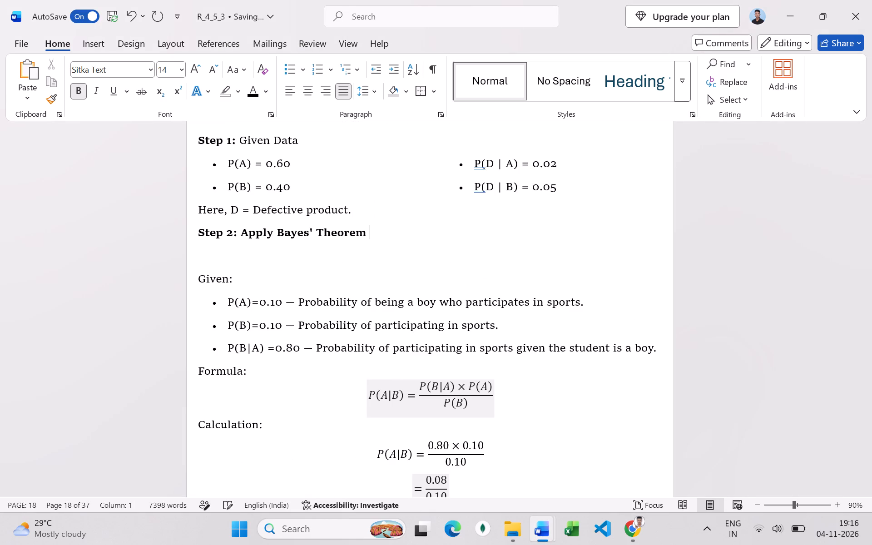
pyautogui.hotkey('ctrl', 'b')
pyautogui.hotkey('ctrl', 'v')
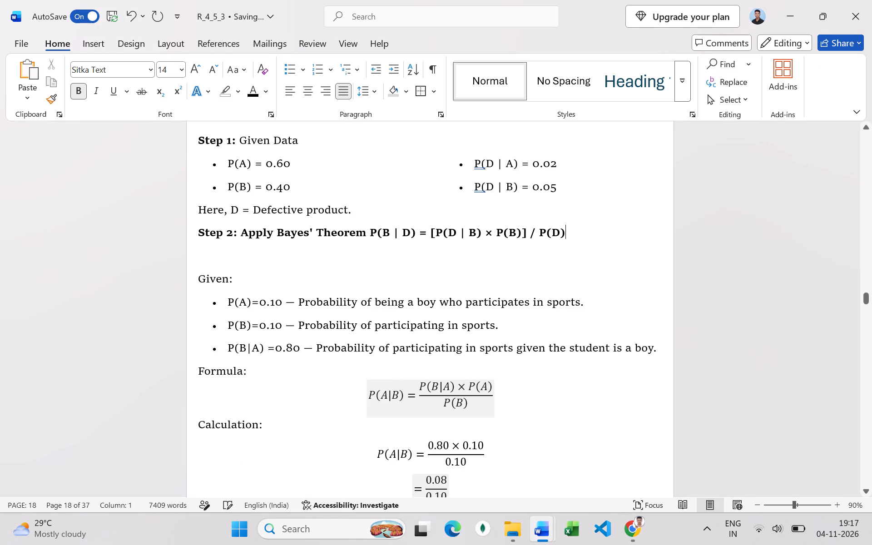
pyautogui.moveTo(575, 232); pyautogui.dragTo(370, 228)
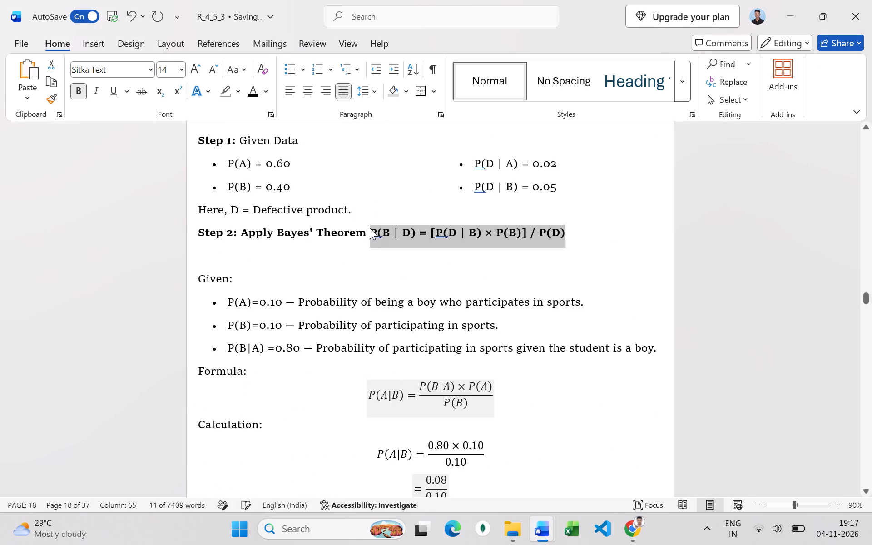
pyautogui.hotkey('ctrl', 'b')
# Move the P(B | D) formula onto its own line below the Step 2 heading and indent it three tab stops.
pyautogui.click(379, 251)
pyautogui.hotkey('alt', 'Tab')
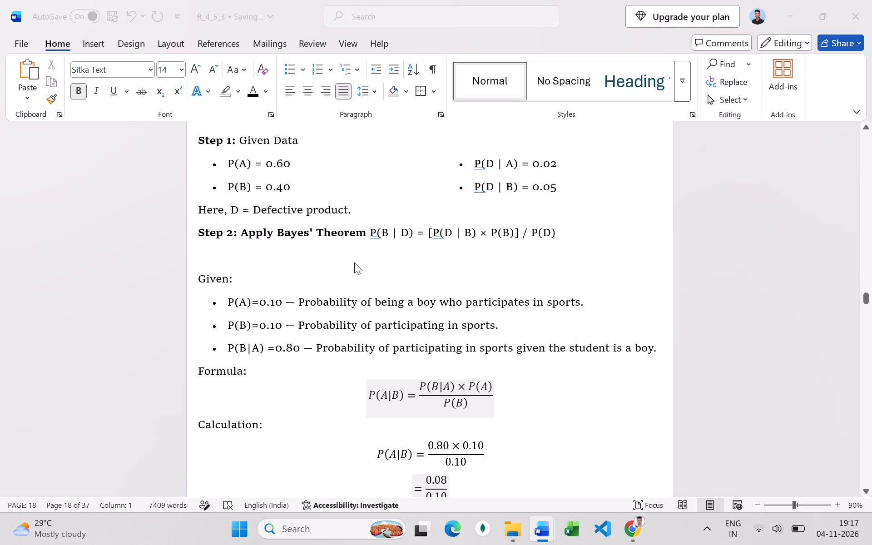
pyautogui.hotkey('alt', 'Tab')
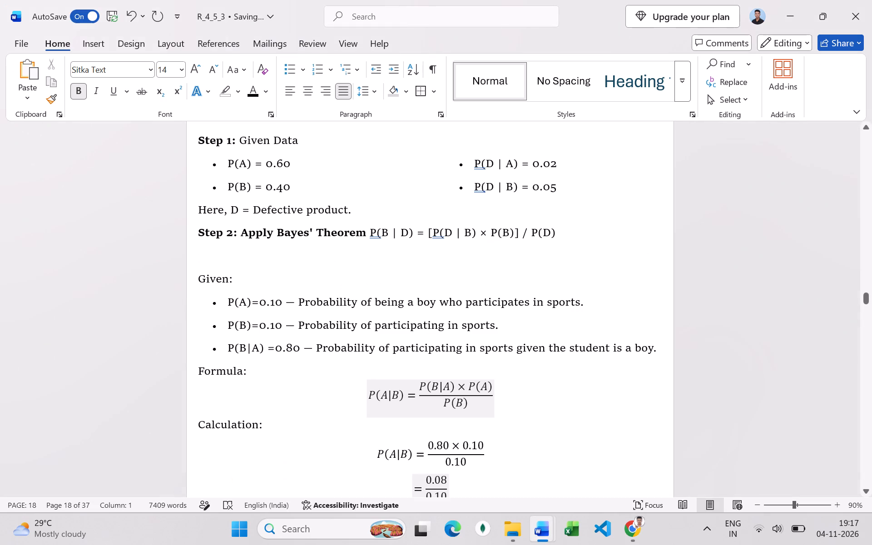
pyautogui.click(372, 230)
pyautogui.press('Return')
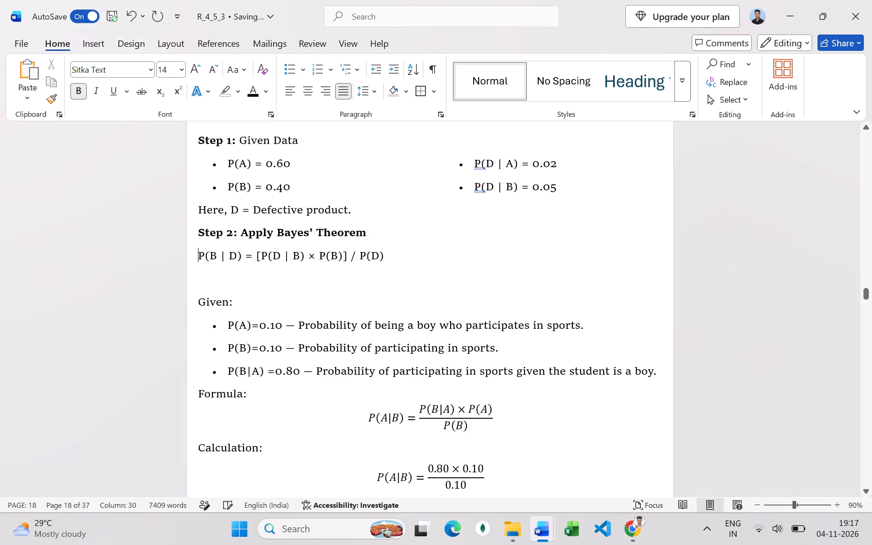
pyautogui.press('Tab')
pyautogui.press('Tab')
pyautogui.press('Tab')
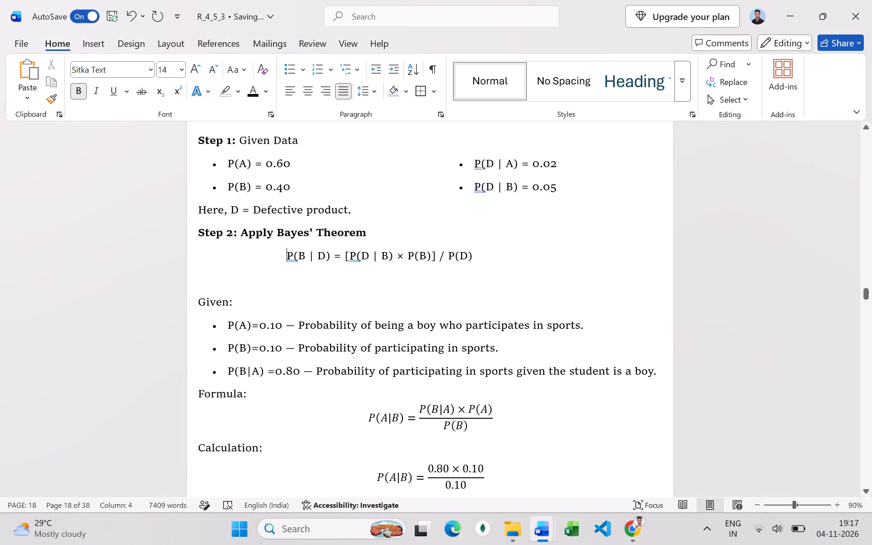
# Copy ChatGPT's heading "Step 3: Calculate P(D)" to the blank line below the Step 2 formula in Word.
pyautogui.scroll(1, 304, 311)
pyautogui.hotkey('alt', 'Tab')
pyautogui.scroll(-3, 314, 334)
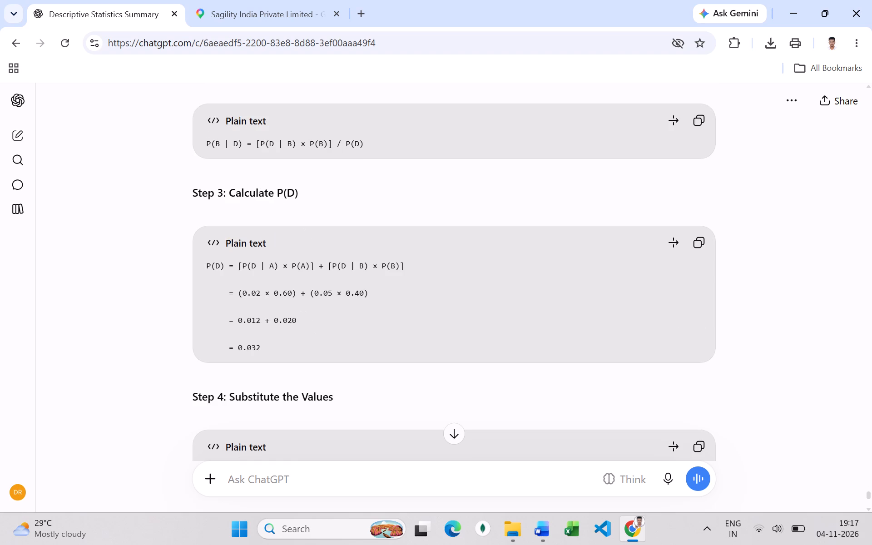
pyautogui.moveTo(299, 193); pyautogui.dragTo(176, 192)
pyautogui.hotkey('ctrl', 'c')
pyautogui.hotkey('alt', 'Tab')
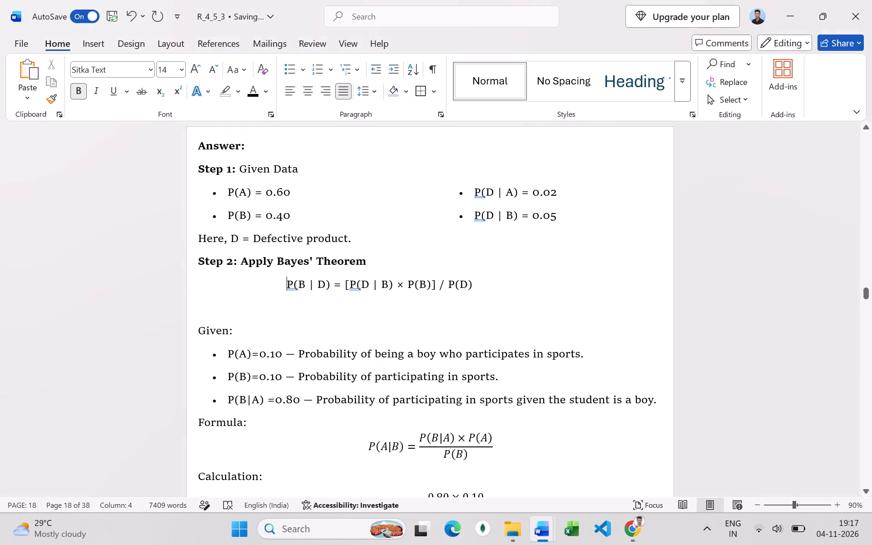
pyautogui.click(214, 308)
pyautogui.hotkey('ctrl', 'v')
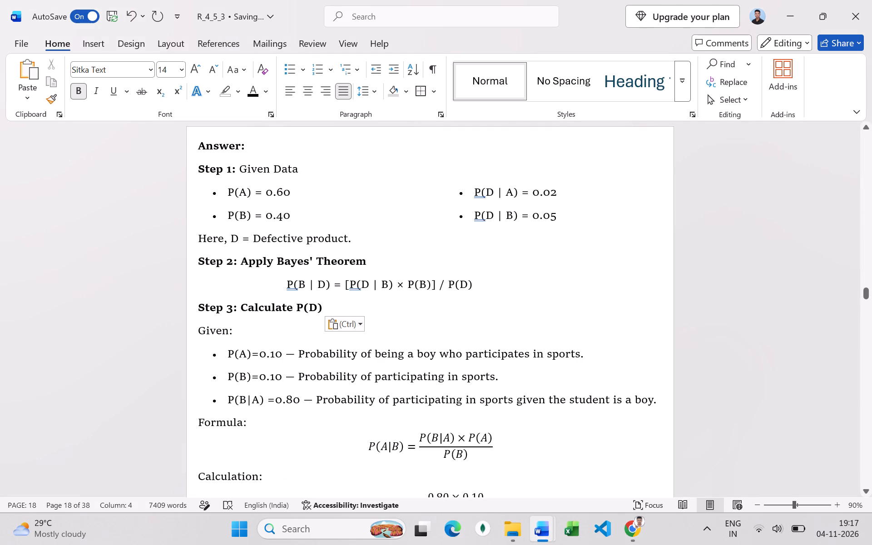
# Replace the old sports solution in Word, from "Given:" through its Note line, with ChatGPT's plain-text Step 3 calculation of P(D).
pyautogui.hotkey('alt', 'Tab')
pyautogui.scroll(-1, 274, 346)
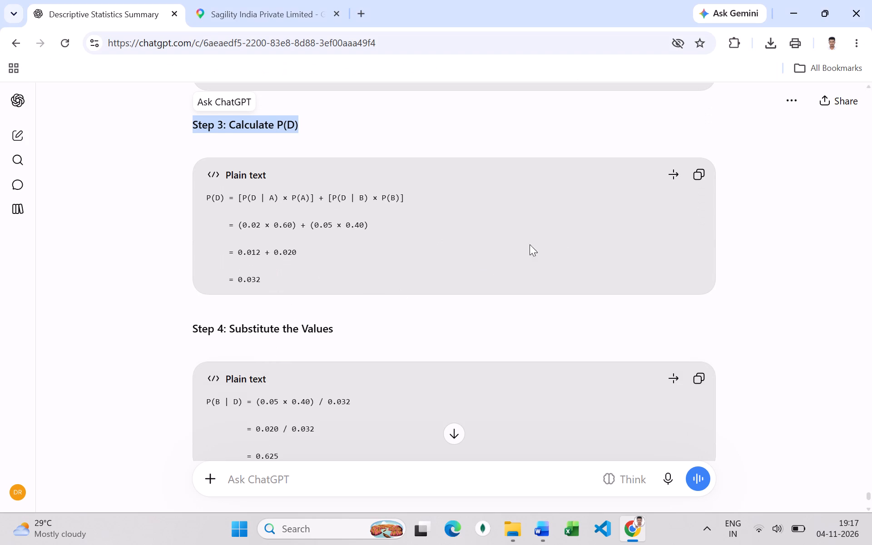
pyautogui.click(695, 180)
pyautogui.hotkey('alt', 'Tab')
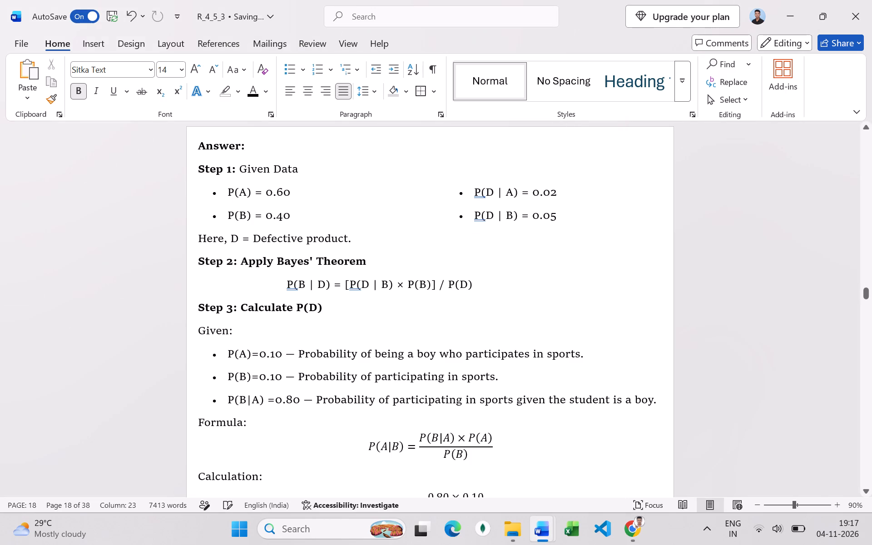
pyautogui.scroll(-5, 359, 429)
pyautogui.scroll(-5, 461, 380)
pyautogui.moveTo(527, 343); pyautogui.dragTo(176, 109)
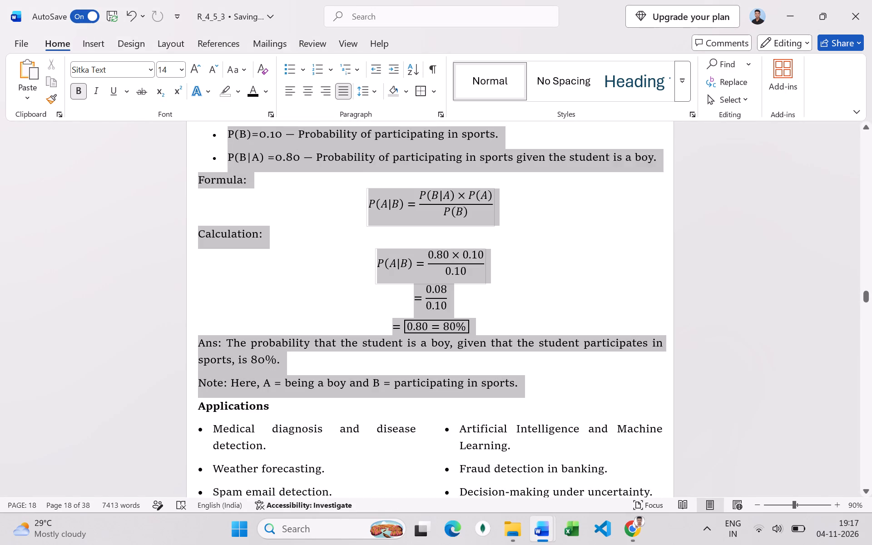
pyautogui.moveTo(176, 109); pyautogui.dragTo(180, 137)
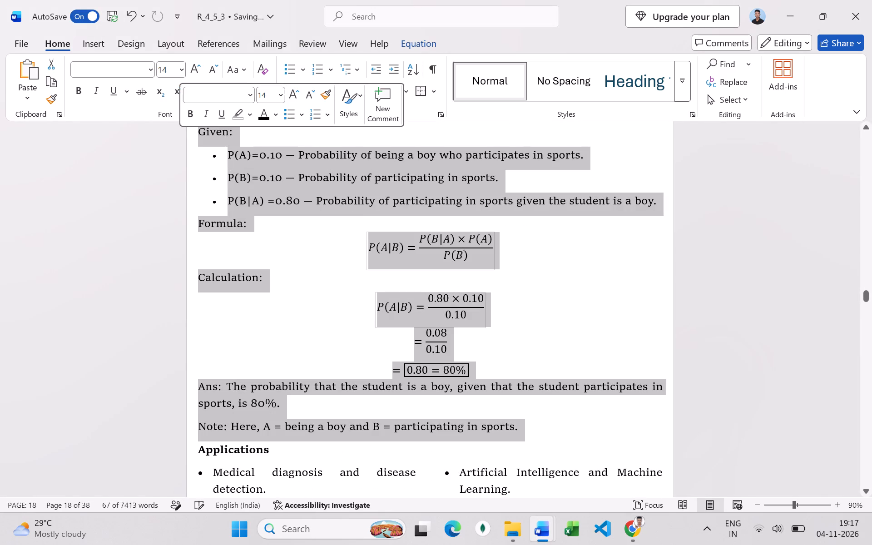
pyautogui.hotkey('ctrl', 'v')
pyautogui.scroll(5, 330, 213)
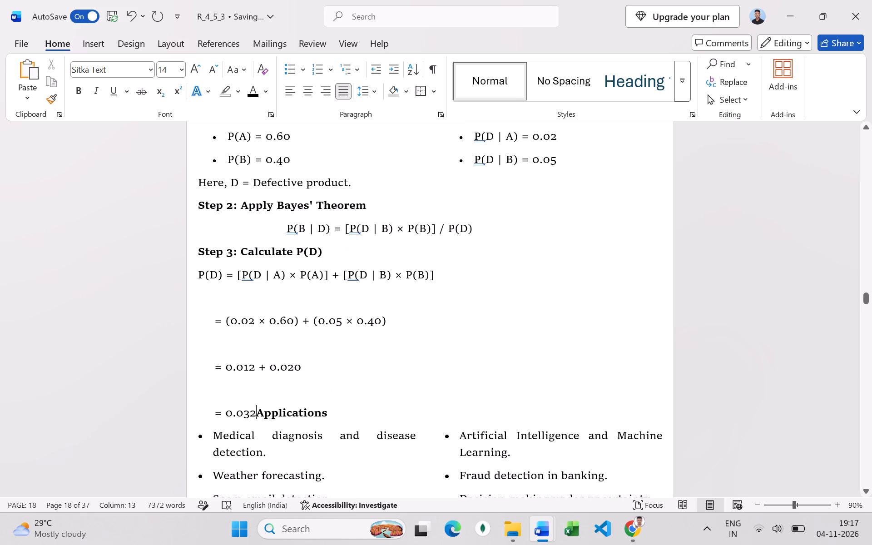
# Delete the three blank lines between the lines of the Step 3 calculation.
pyautogui.click(287, 308)
pyautogui.press('BackSpace')
pyautogui.click(250, 327)
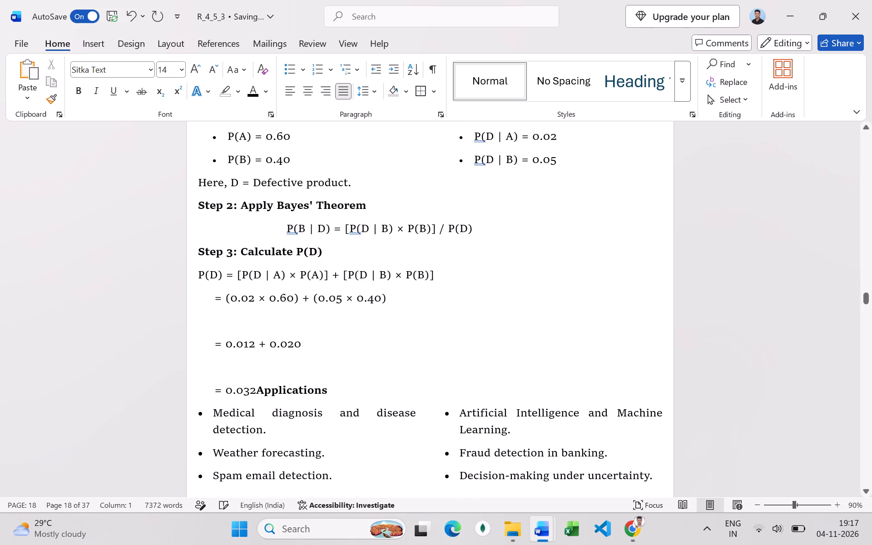
pyautogui.press('BackSpace')
pyautogui.click(266, 352)
pyautogui.press('BackSpace')
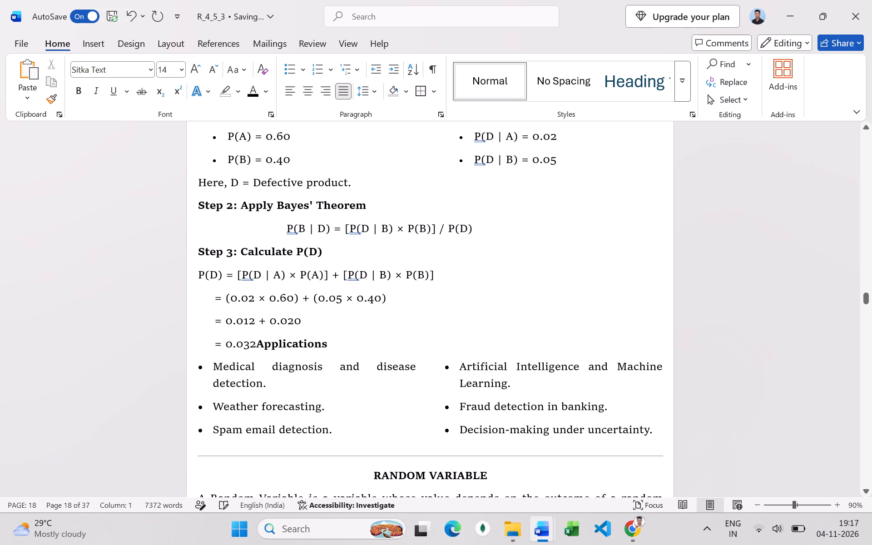
# Separate the "Applications" heading from "= 0.032" with four line breaks, leaving blank lines between them.
pyautogui.click(257, 342)
pyautogui.press('Return')
pyautogui.press('Return')
pyautogui.press('Return')
pyautogui.press('Return')
pyautogui.click(267, 340)
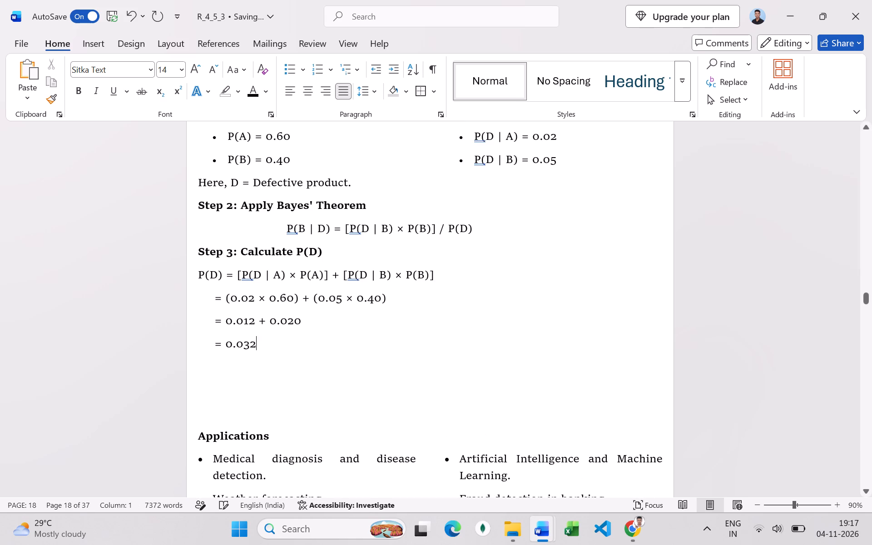
# Increase the indent of all four Step 3 calculation lines by three levels, in line with the Step 2 formula.
pyautogui.moveTo(269, 347); pyautogui.dragTo(191, 276)
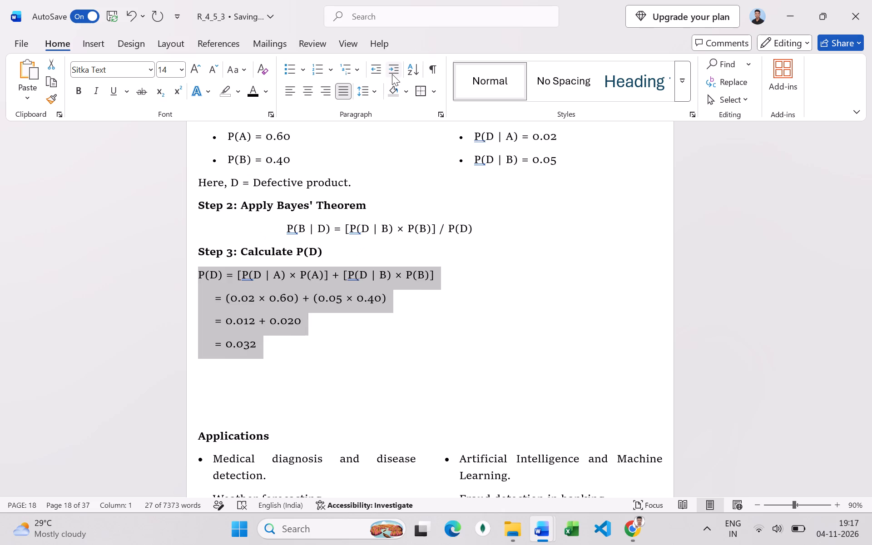
pyautogui.doubleClick(396, 65)
pyautogui.click(396, 65)
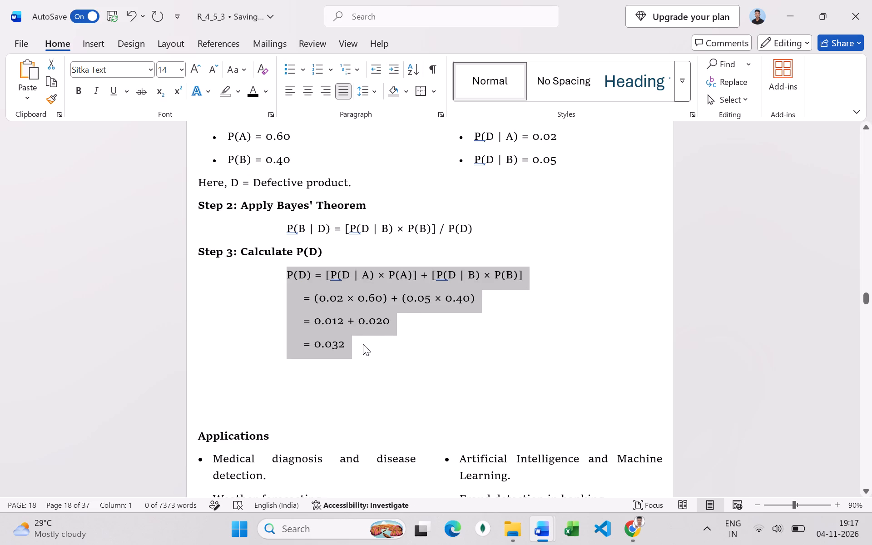
pyautogui.click(363, 344)
# Indent the three continuation lines of the Step 3 calculation one extra tab stop before their equals signs.
pyautogui.click(305, 300)
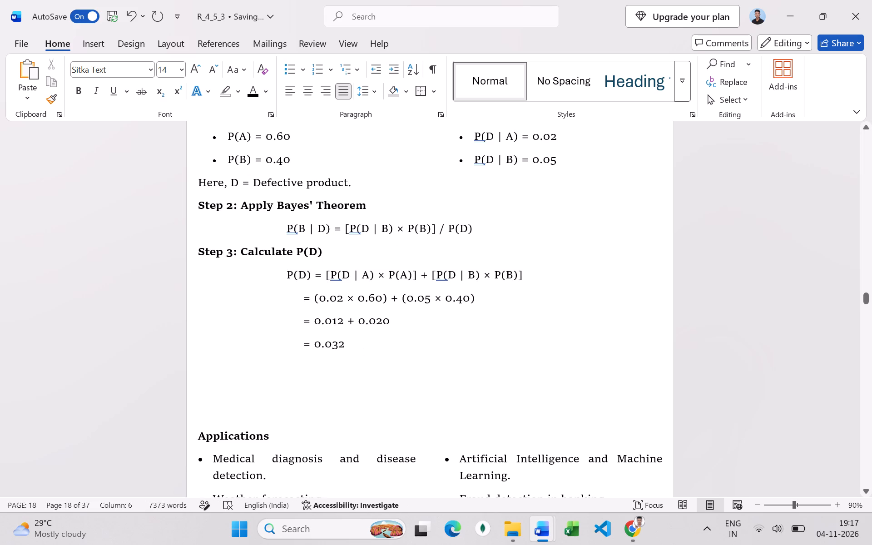
pyautogui.press('Tab')
pyautogui.click(303, 316)
pyautogui.press('Tab')
pyautogui.click(303, 339)
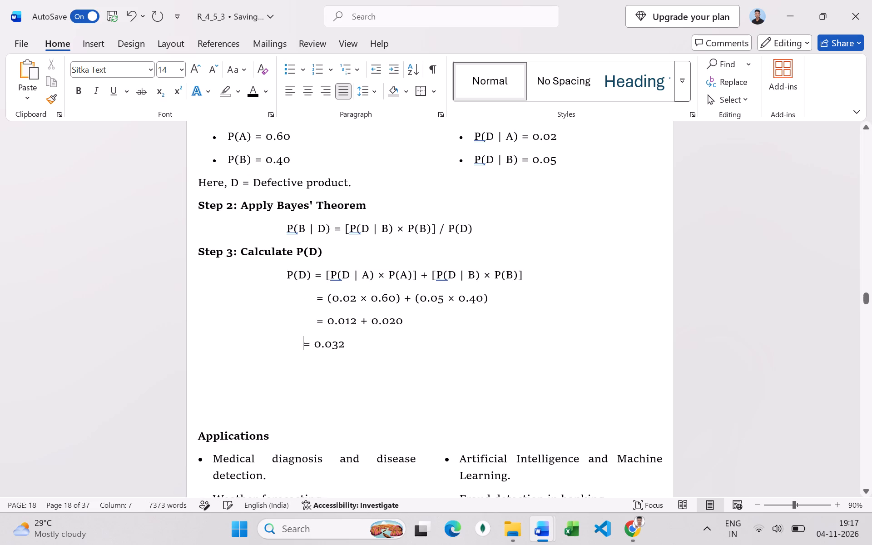
pyautogui.press('Tab')
pyautogui.click(398, 355)
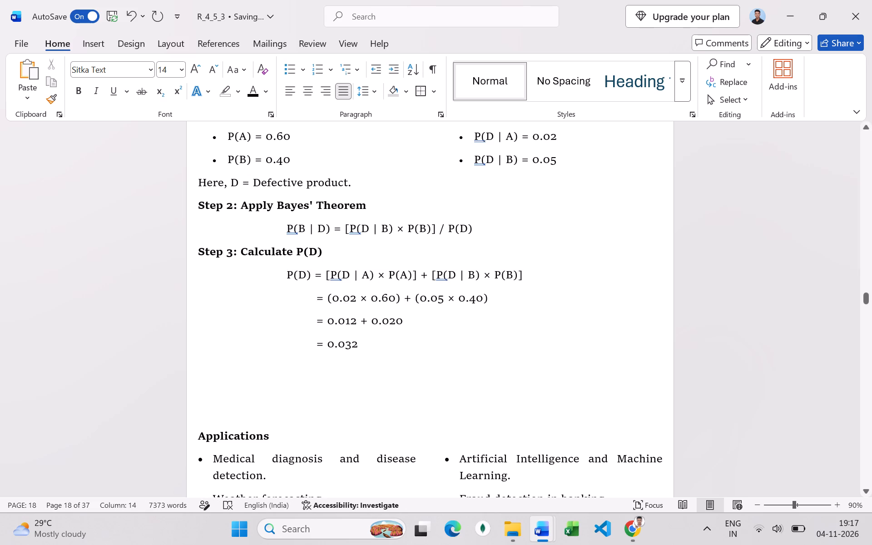
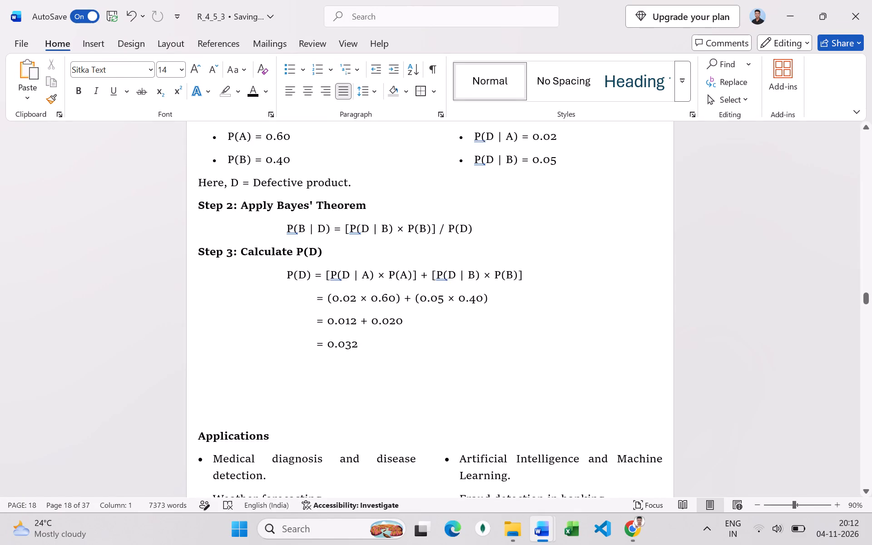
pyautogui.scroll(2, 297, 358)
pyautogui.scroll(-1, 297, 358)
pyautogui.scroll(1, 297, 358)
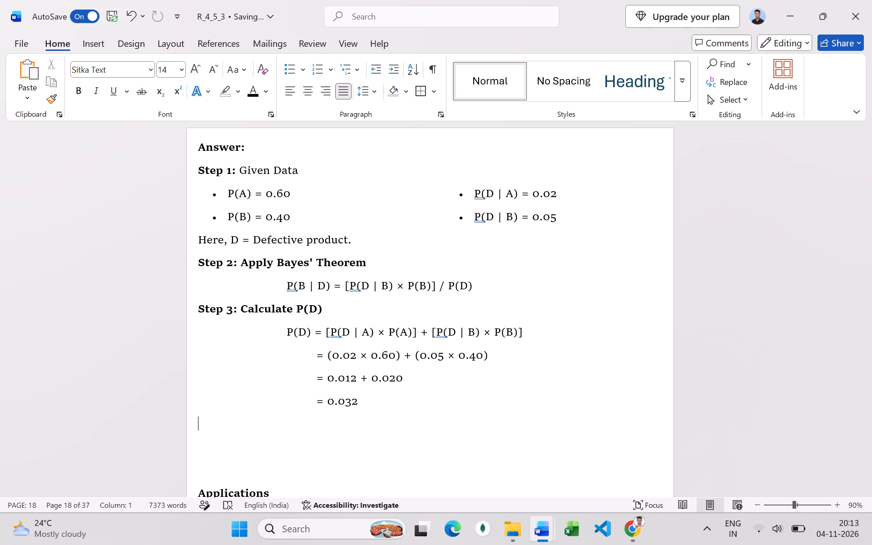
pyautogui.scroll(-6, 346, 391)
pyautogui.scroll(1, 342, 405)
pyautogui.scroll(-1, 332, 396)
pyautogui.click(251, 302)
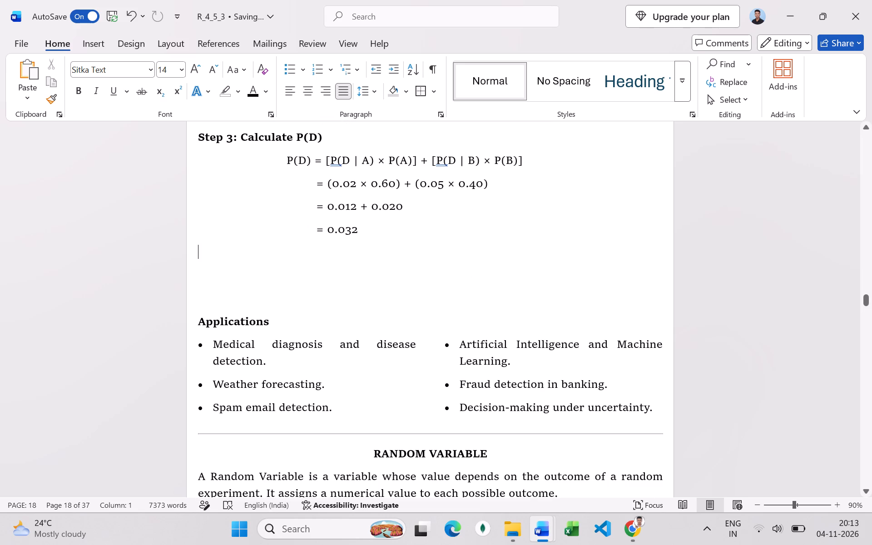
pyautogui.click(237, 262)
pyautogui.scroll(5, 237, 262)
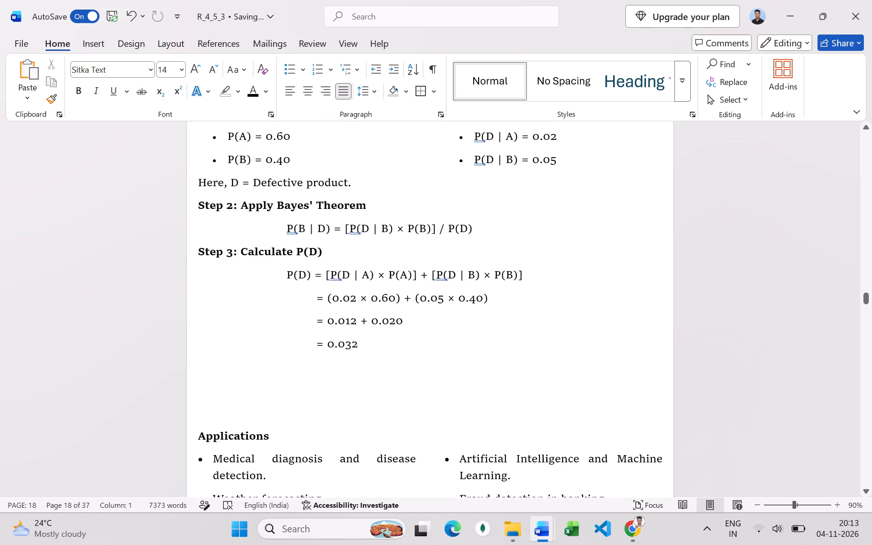
# Ignore the grammar flags on both underlined "P(" instances in the Step 3 P(D) formula.
pyautogui.click(341, 303)
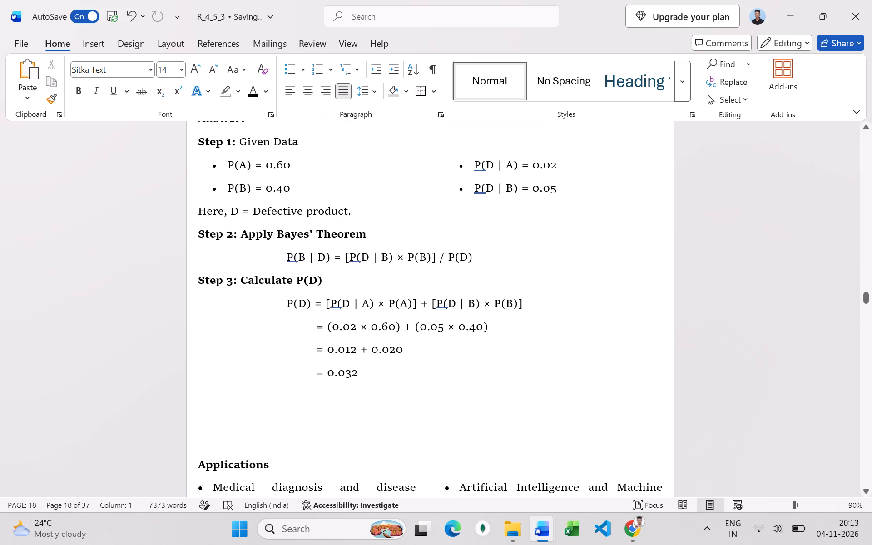
pyautogui.click(335, 303)
pyautogui.rightClick(335, 303)
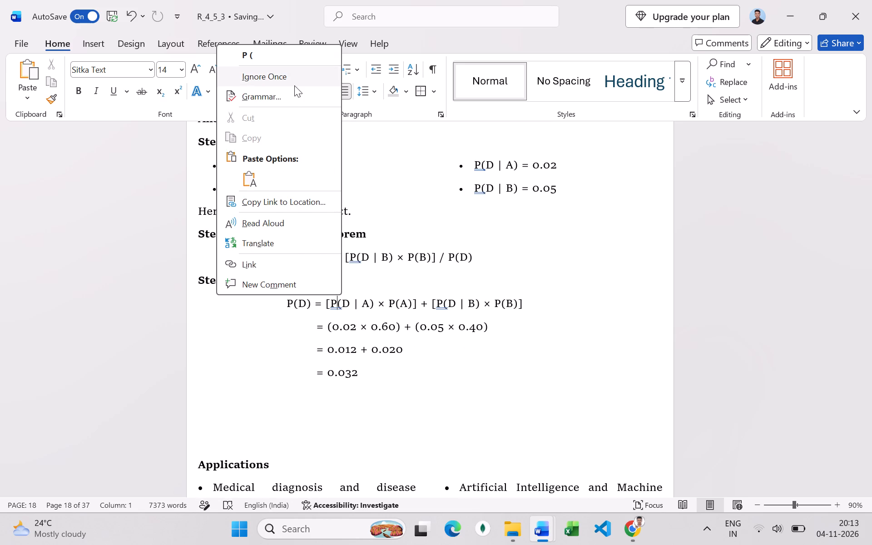
pyautogui.click(294, 85)
pyautogui.rightClick(438, 304)
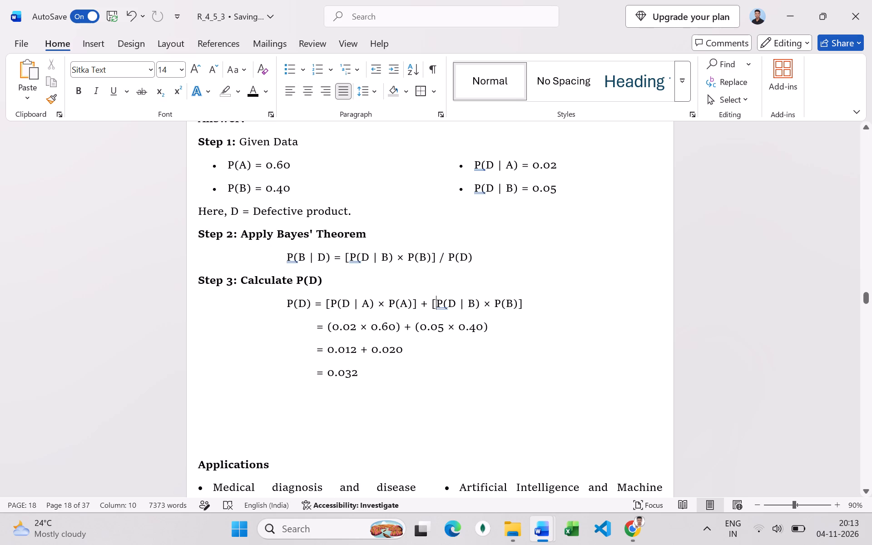
pyautogui.click(349, 82)
pyautogui.click(268, 403)
pyautogui.scroll(4, 293, 352)
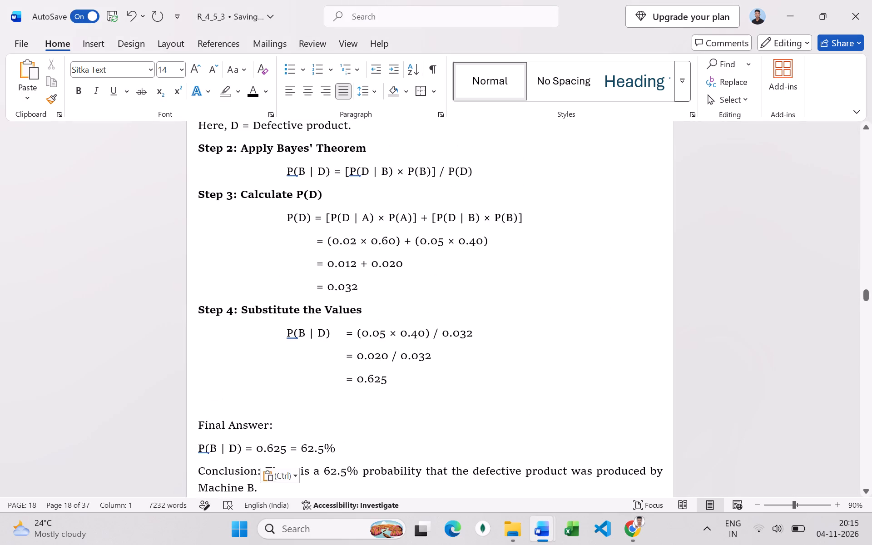
# Delete the blank line between the "= 0.625" line and "Final Answer:".
pyautogui.click(273, 394)
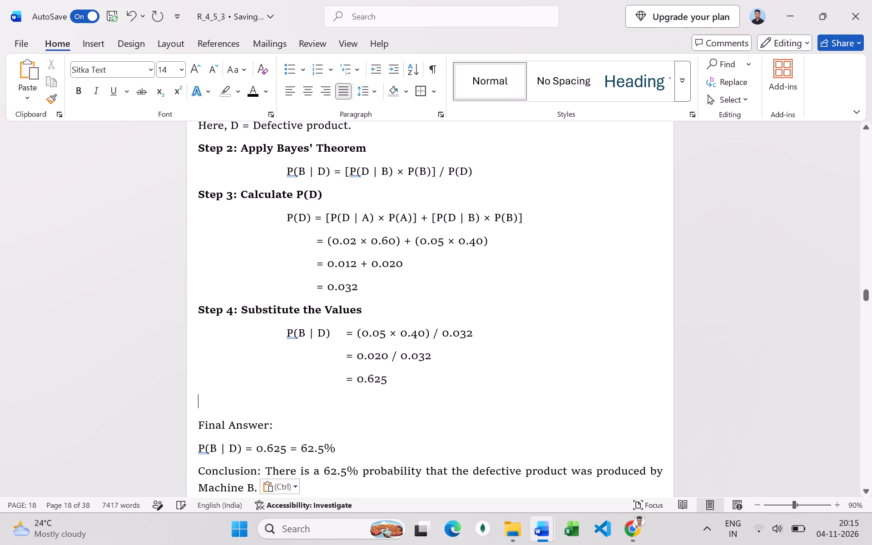
pyautogui.scroll(4, 273, 394)
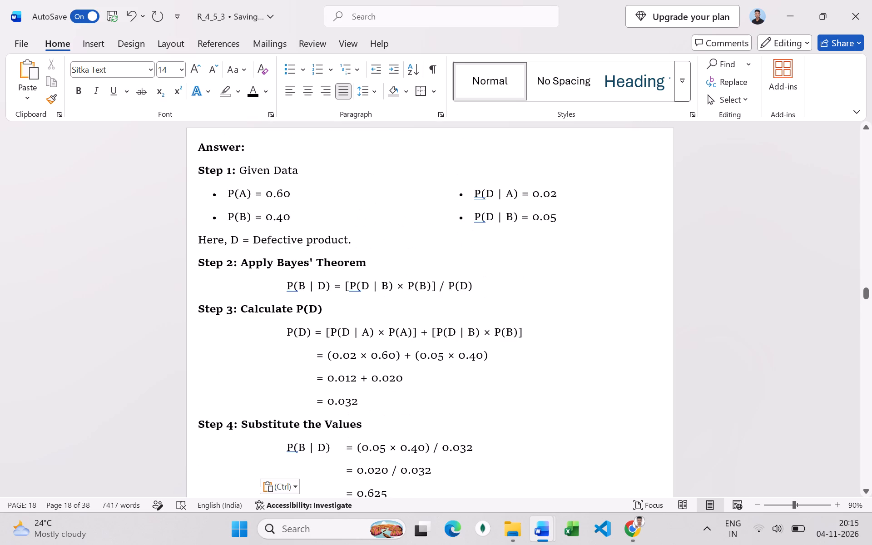
pyautogui.scroll(2, 273, 394)
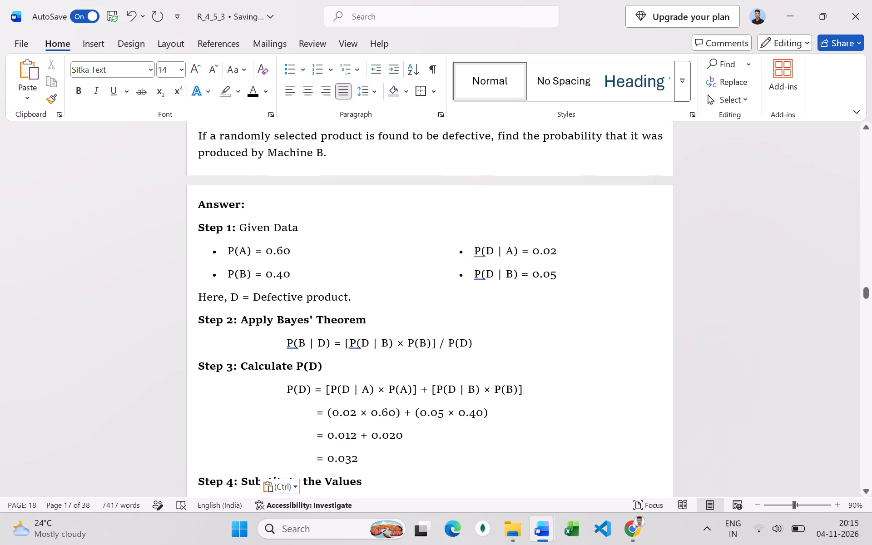
pyautogui.scroll(-2, 273, 394)
pyautogui.scroll(1, 273, 394)
pyautogui.scroll(-3, 273, 394)
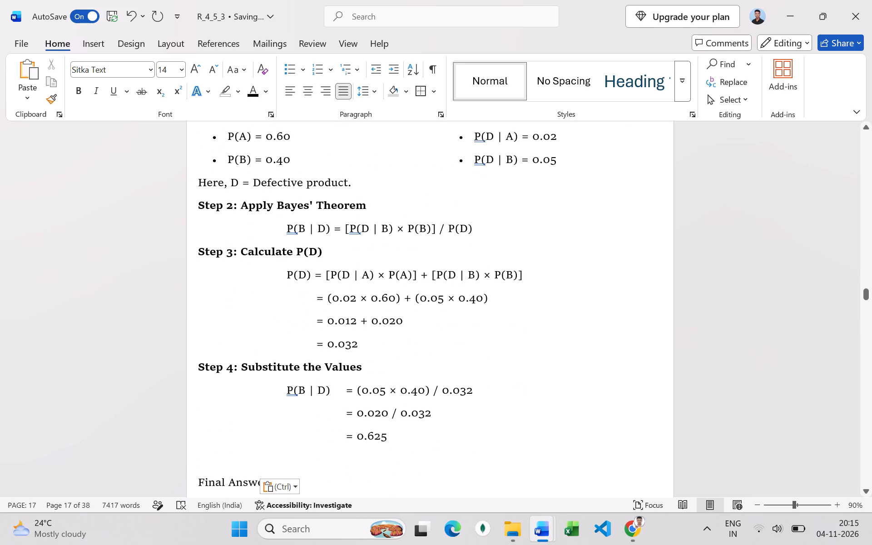
pyautogui.press('BackSpace')
pyautogui.scroll(-3, 278, 426)
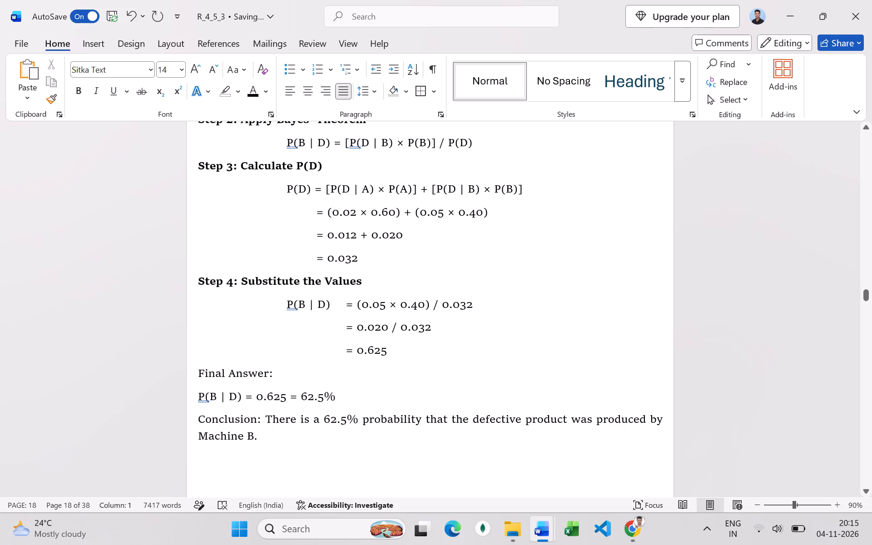
# Bold "Final Answer:" and bring "P(B | D) = 0.625 = 62.5%" up onto the same line, separated by a tab.
pyautogui.moveTo(281, 376); pyautogui.dragTo(183, 373)
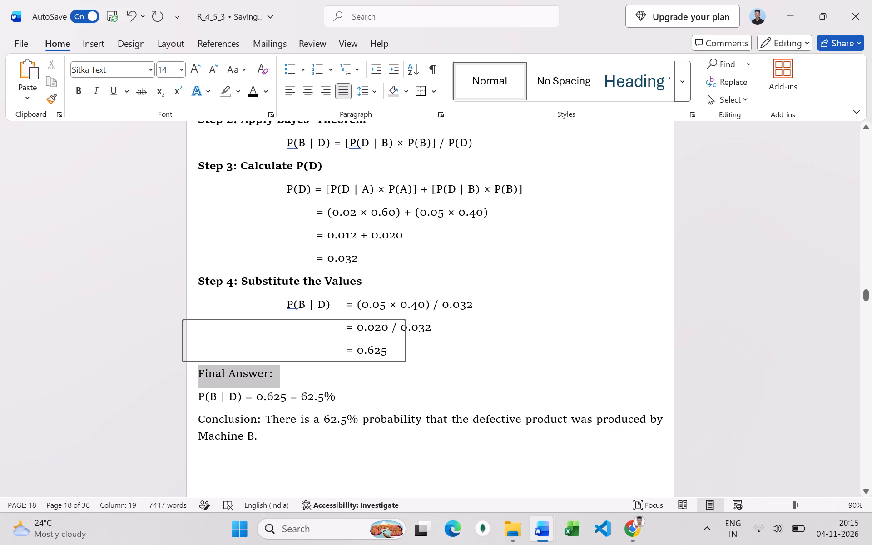
pyautogui.click(188, 356)
pyautogui.click(201, 401)
pyautogui.press('BackSpace')
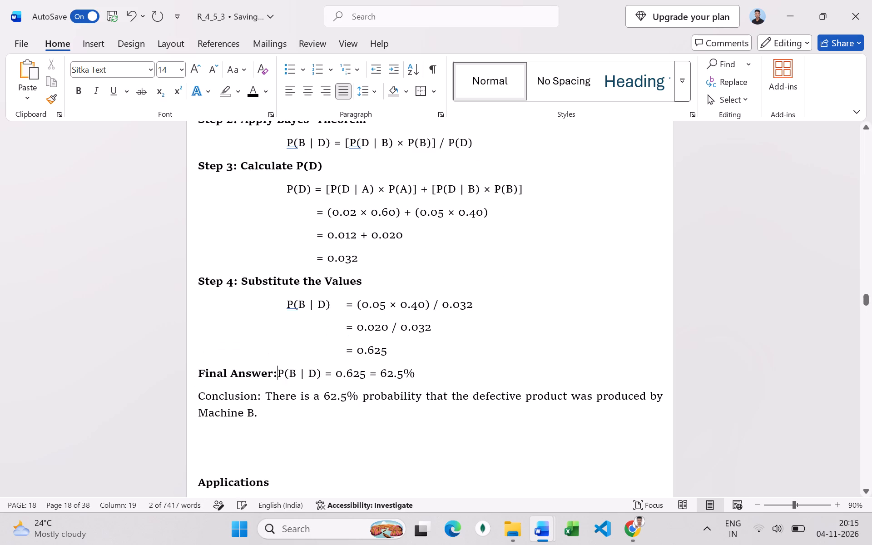
pyautogui.press('Tab')
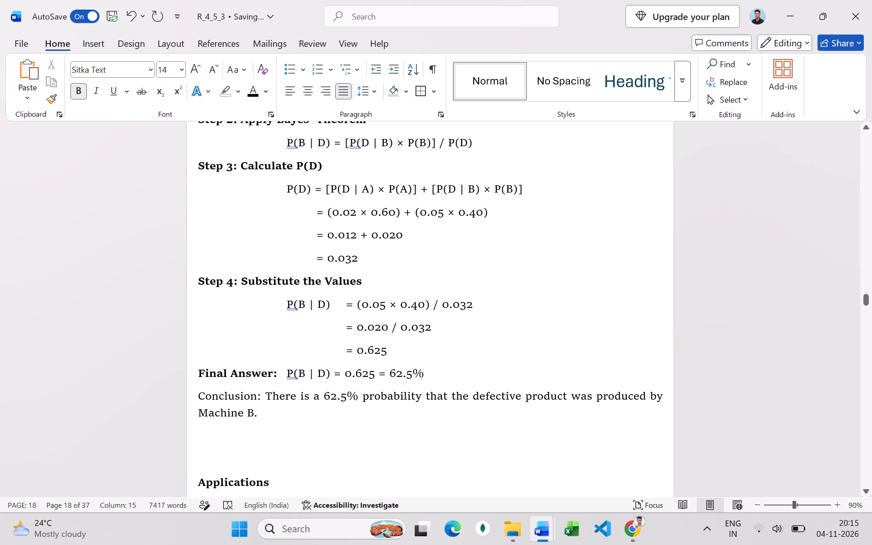
# Remove the "Conclusion:" label from the start of the concluding sentence.
pyautogui.moveTo(265, 400); pyautogui.dragTo(208, 396)
pyautogui.press('BackSpace')
pyautogui.click(242, 418)
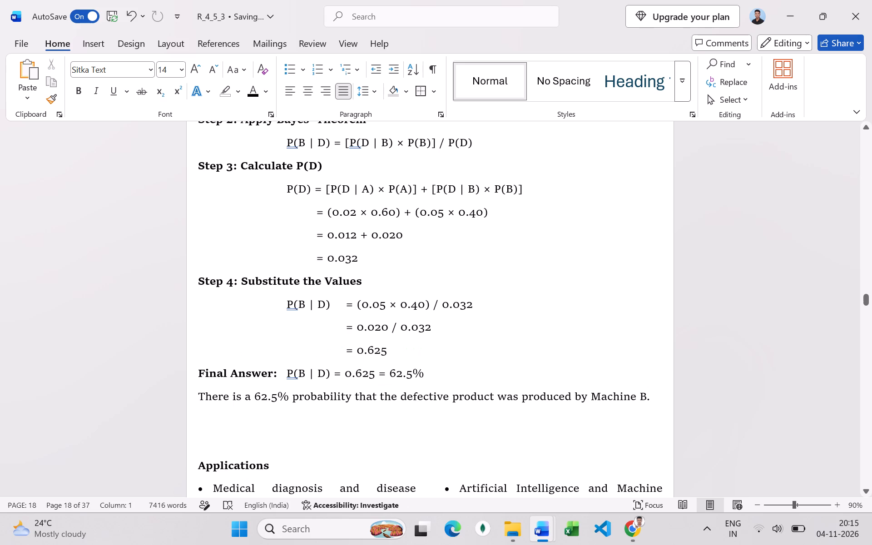
# Change the bulleted list under the Applications heading to a single column.
pyautogui.scroll(-8, 263, 421)
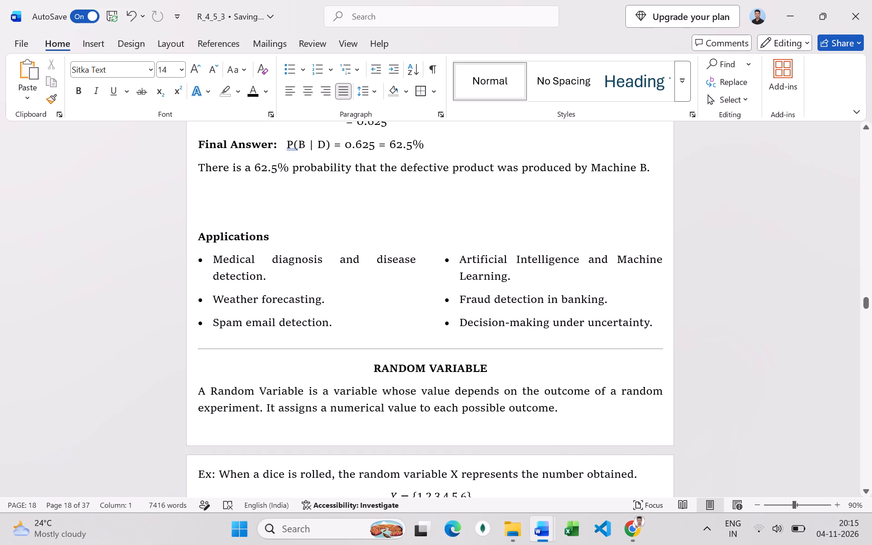
pyautogui.moveTo(653, 314); pyautogui.dragTo(222, 277)
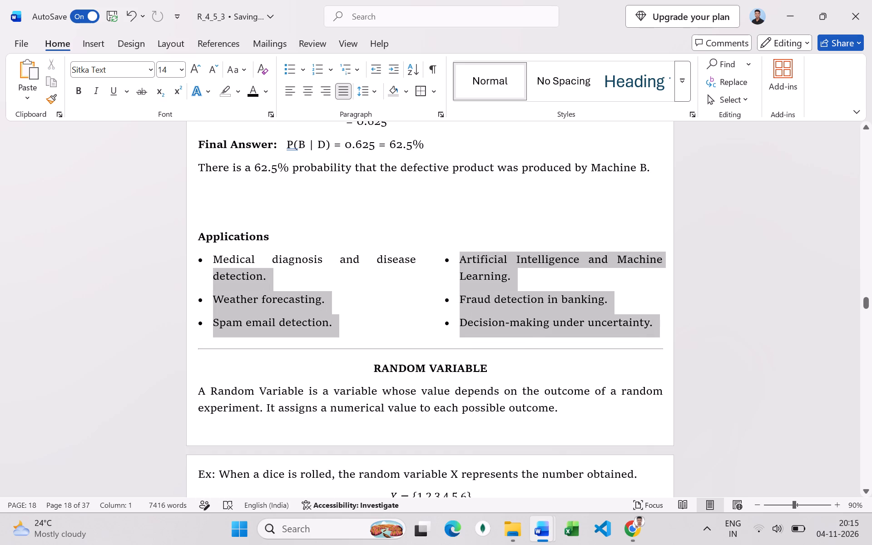
pyautogui.moveTo(222, 277); pyautogui.dragTo(184, 267)
pyautogui.click(174, 47)
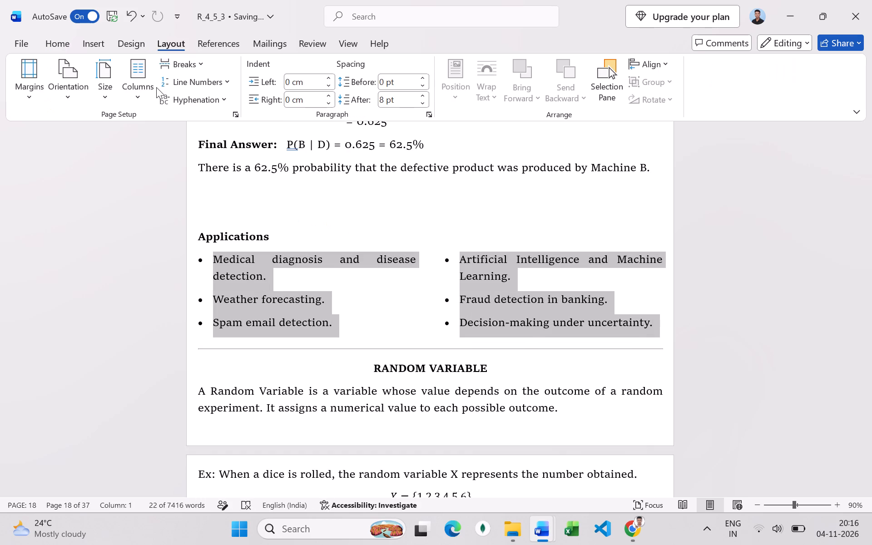
pyautogui.click(138, 89)
pyautogui.click(155, 130)
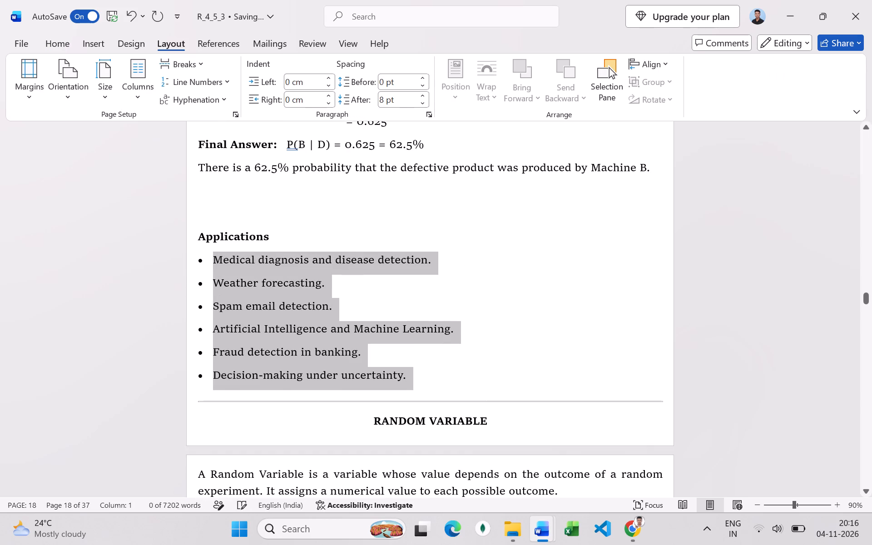
# Delete the two blank lines between the concluding sentence and the Applications heading.
pyautogui.click(243, 226)
pyautogui.scroll(6, 243, 226)
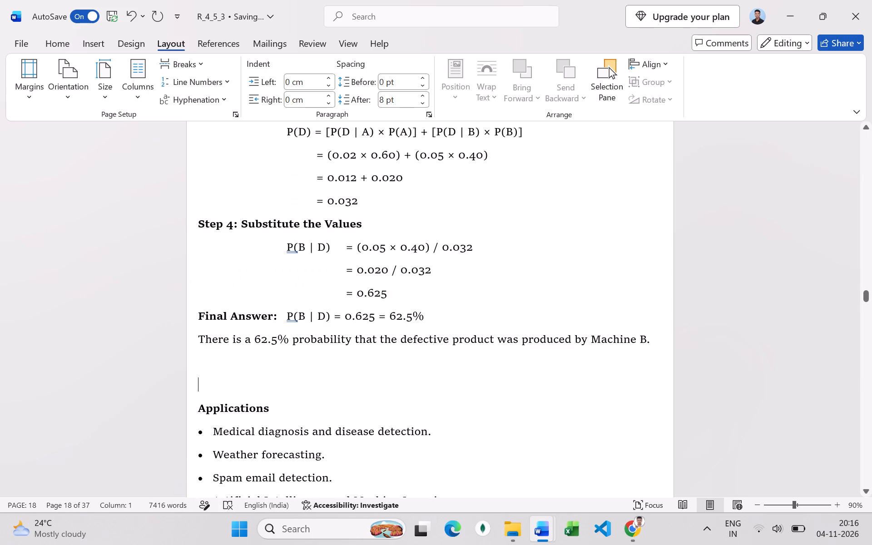
pyautogui.scroll(-3, 243, 226)
pyautogui.press('BackSpace')
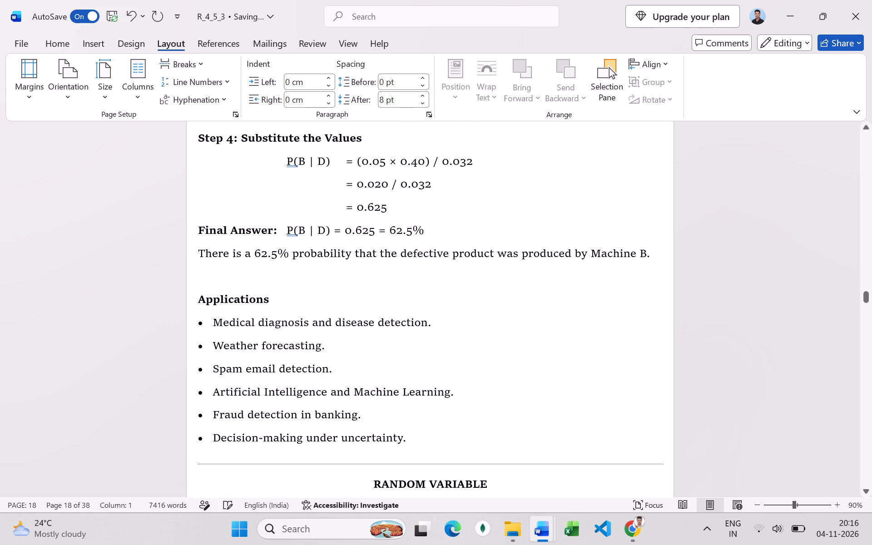
pyautogui.press('BackSpace')
# Give the Applications heading an arrow bullet and decrease its indent to the left margin.
pyautogui.moveTo(278, 281); pyautogui.dragTo(193, 281)
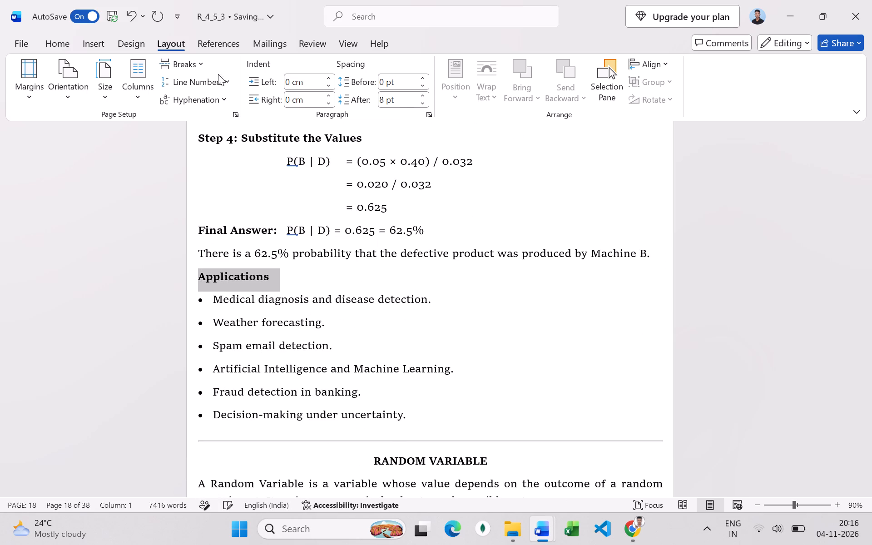
pyautogui.click(63, 50)
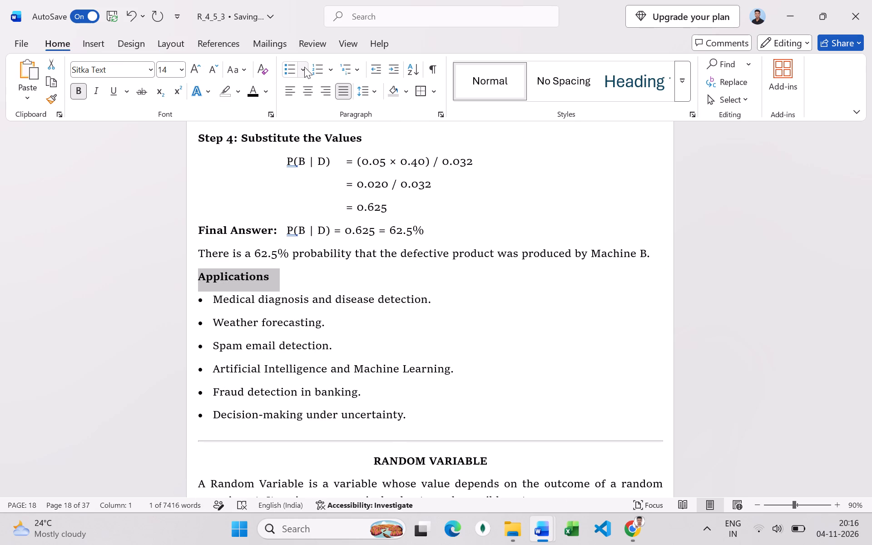
pyautogui.click(304, 67)
pyautogui.click(302, 105)
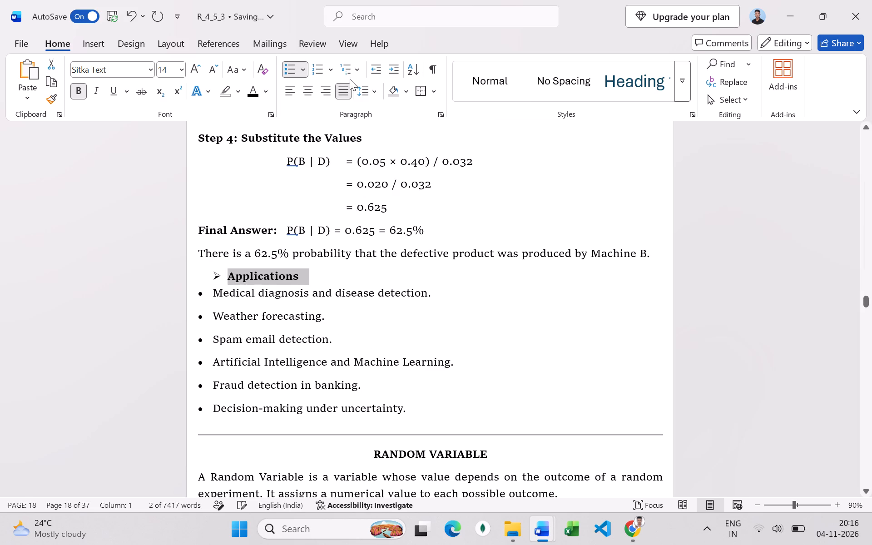
pyautogui.tripleClick(375, 66)
pyautogui.click(375, 66)
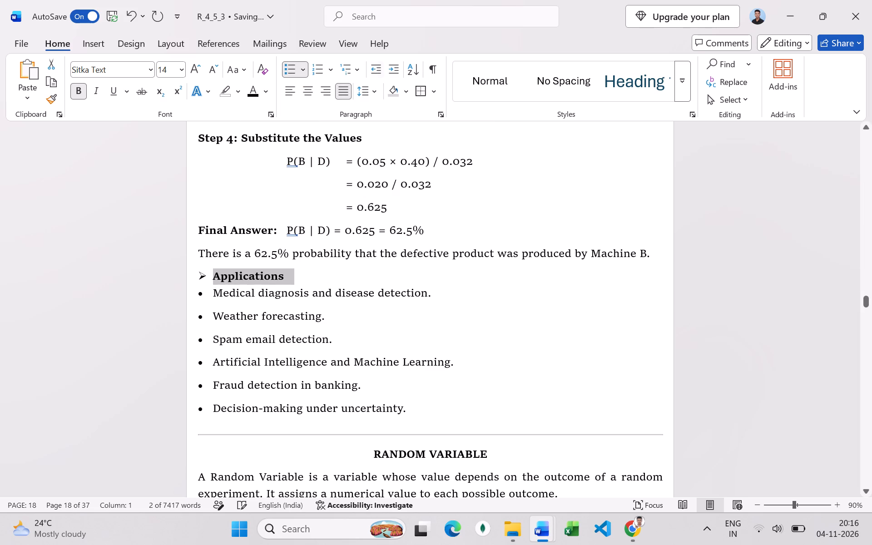
# Replace the bullet text "Artificial Intelligence and Machine Learning." with "AL & ML".
pyautogui.click(287, 339)
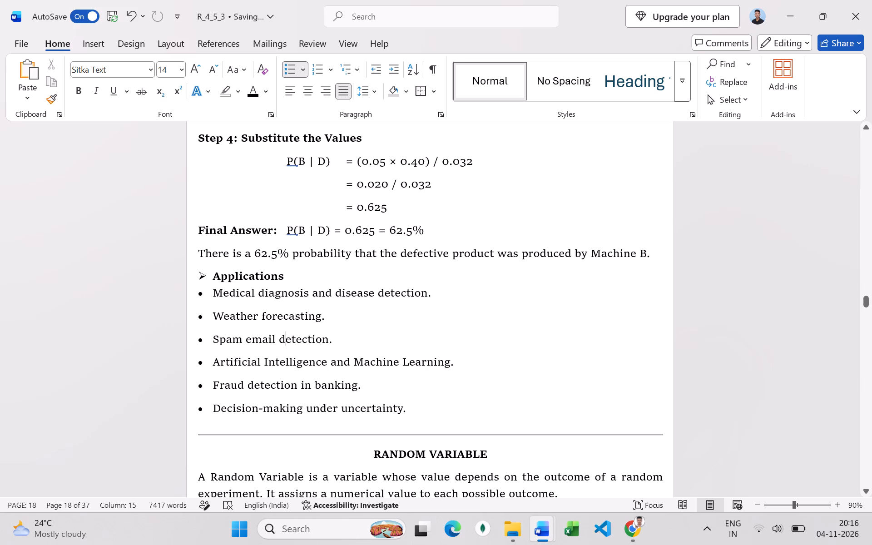
pyautogui.moveTo(458, 365); pyautogui.dragTo(268, 362)
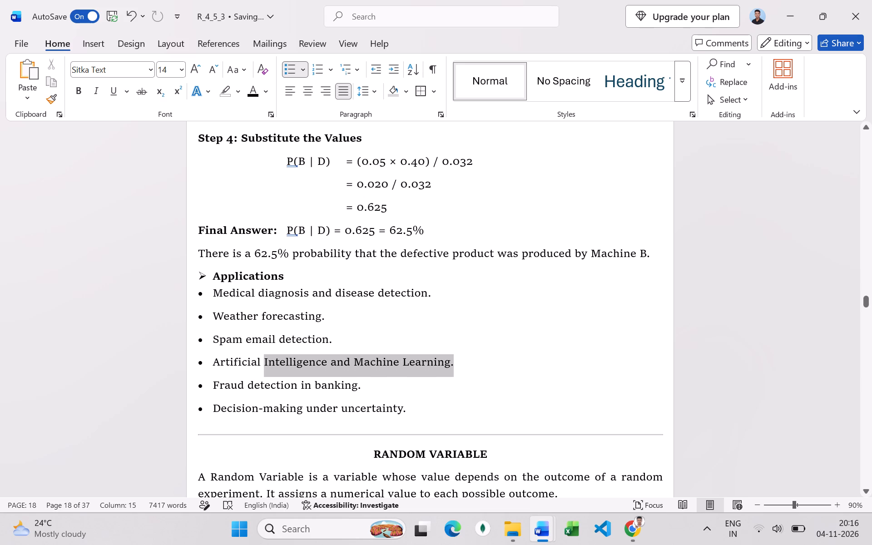
pyautogui.moveTo(268, 362); pyautogui.dragTo(234, 361)
pyautogui.click(300, 370)
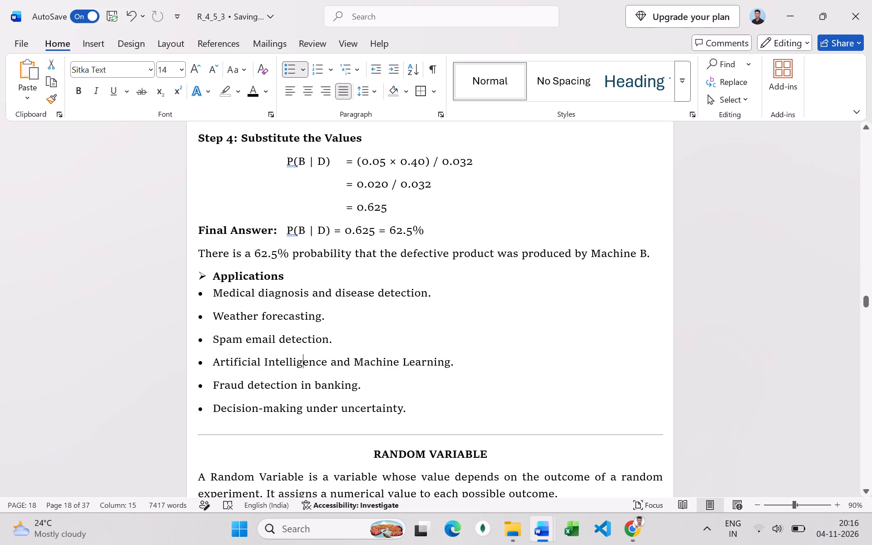
pyautogui.moveTo(464, 363); pyautogui.dragTo(205, 372)
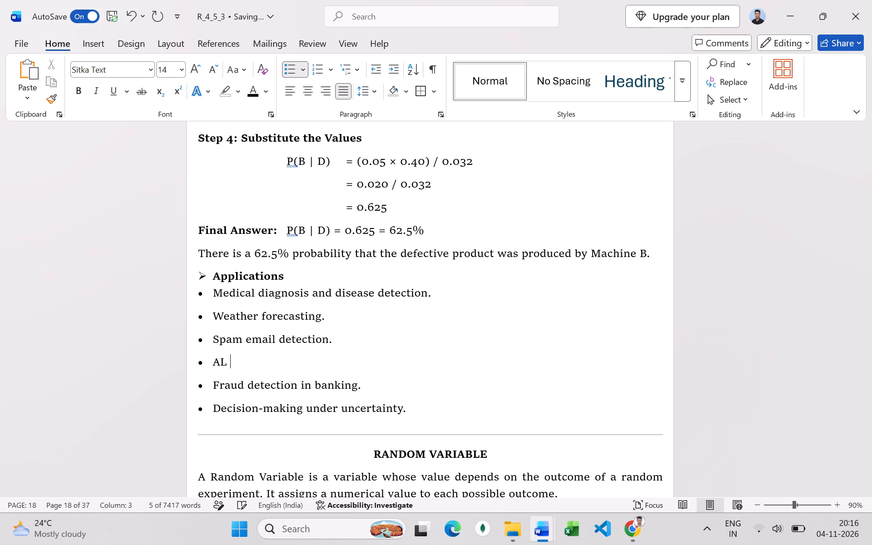
pyautogui.write('& ML')
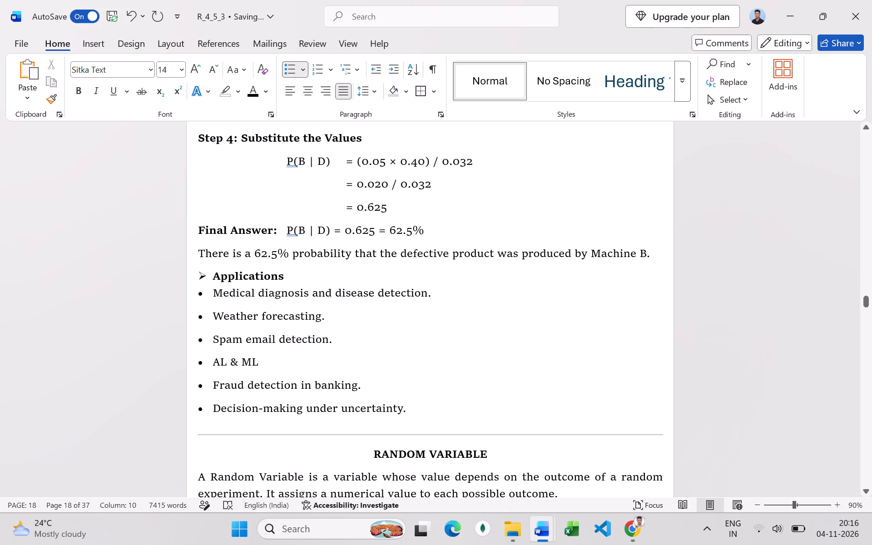
# Delete the "Medical diagnosis and disease detection." bullet from the Applications list.
pyautogui.moveTo(446, 298); pyautogui.dragTo(224, 292)
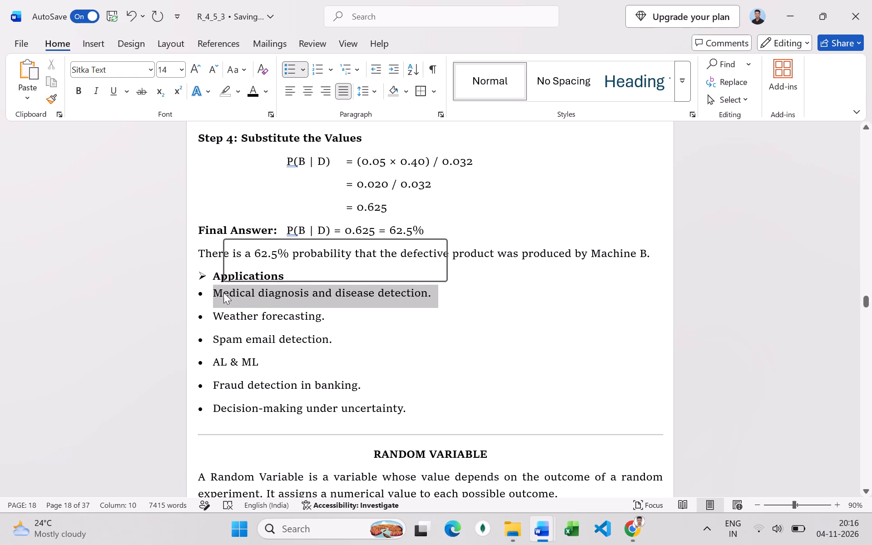
pyautogui.press('BackSpace')
# Set the line spacing of the Applications heading to 1.5.
pyautogui.moveTo(267, 300); pyautogui.dragTo(218, 275)
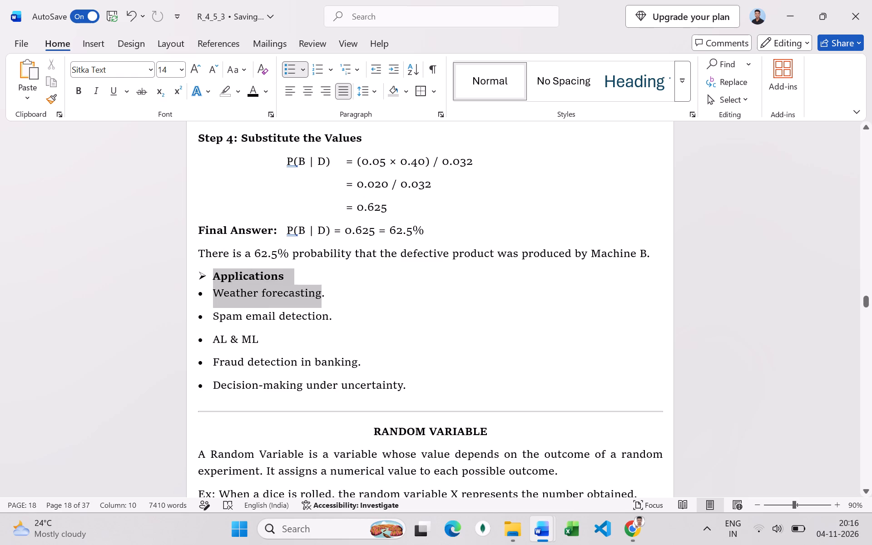
pyautogui.moveTo(218, 275); pyautogui.dragTo(216, 273)
pyautogui.click(362, 93)
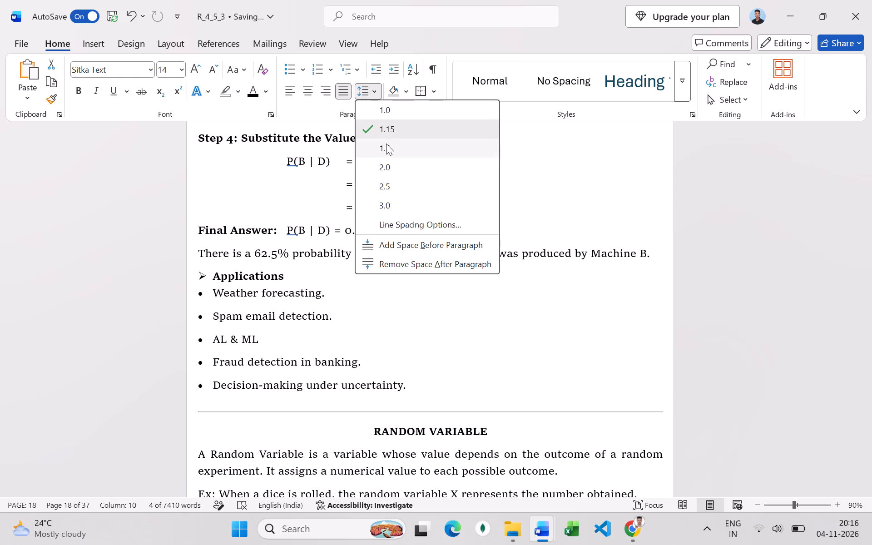
pyautogui.click(299, 277)
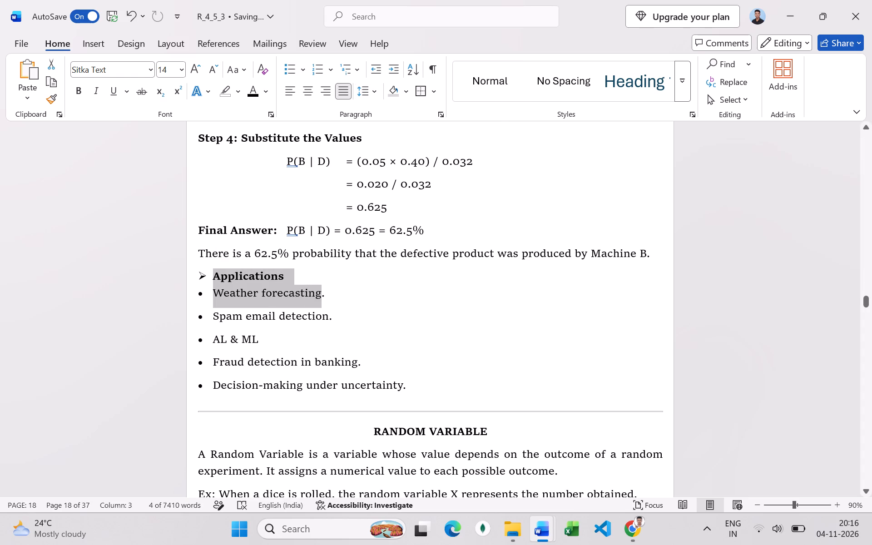
pyautogui.click(294, 281)
pyautogui.click(295, 270)
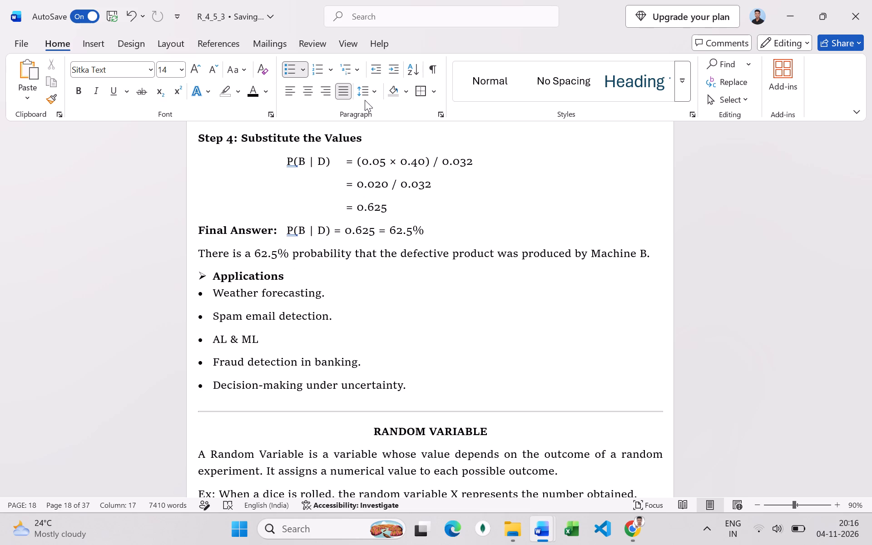
pyautogui.click(365, 94)
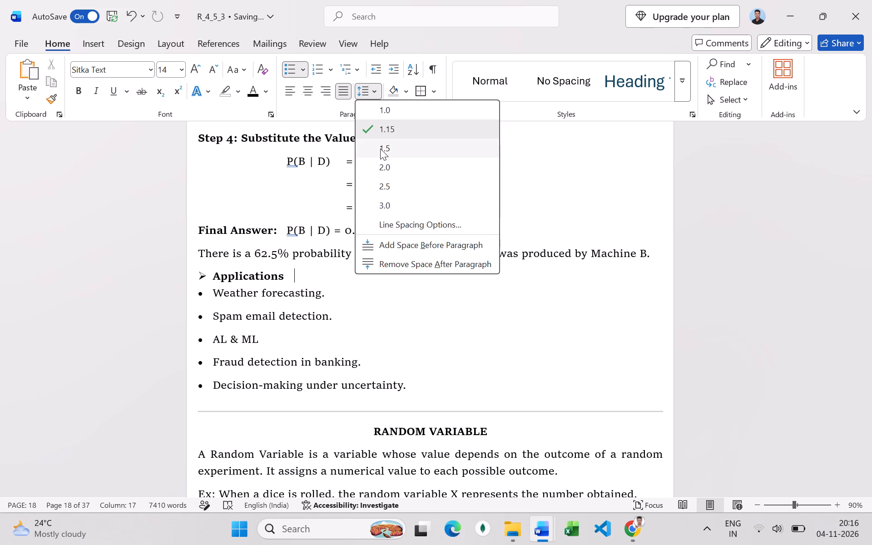
pyautogui.click(380, 149)
pyautogui.moveTo(287, 281); pyautogui.dragTo(274, 278)
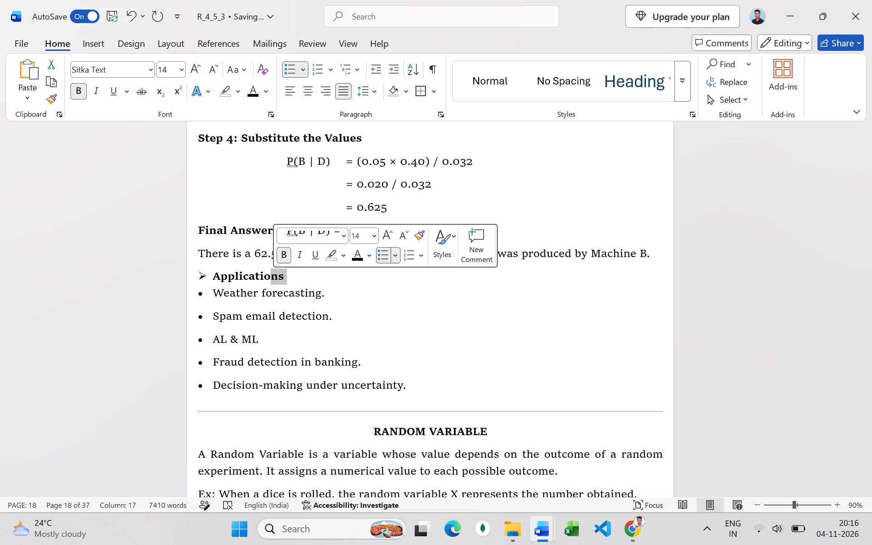
pyautogui.click(359, 94)
pyautogui.click(376, 149)
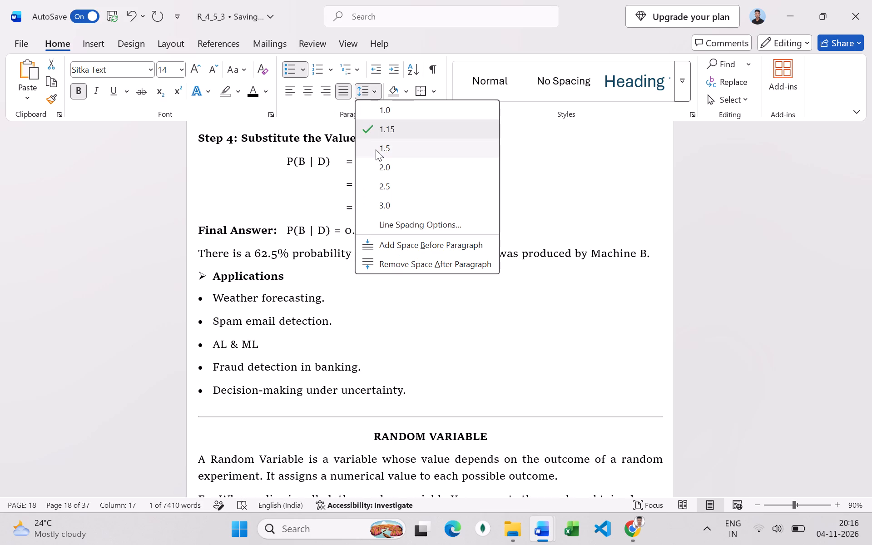
pyautogui.click(339, 336)
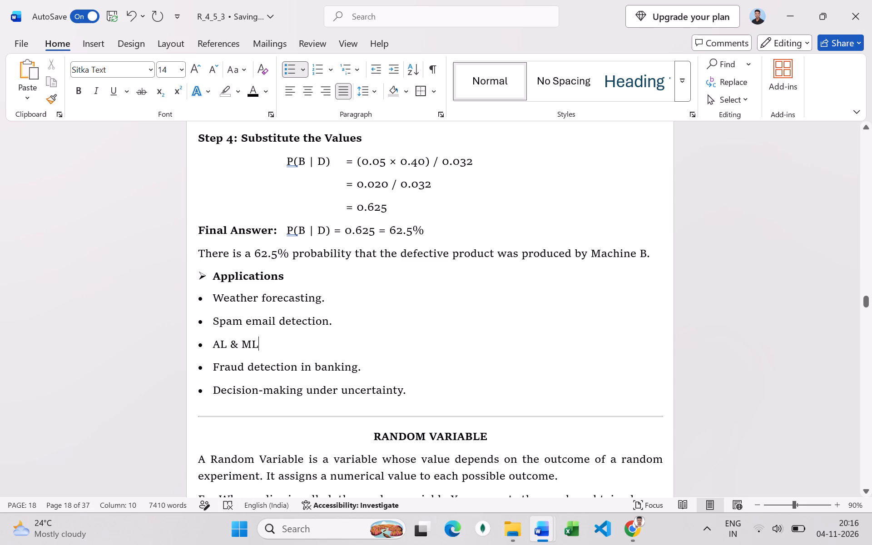
# Delete the "Decision-making under uncertainty." bullet from the Applications list.
pyautogui.moveTo(442, 392); pyautogui.dragTo(208, 397)
pyautogui.press('BackSpace')
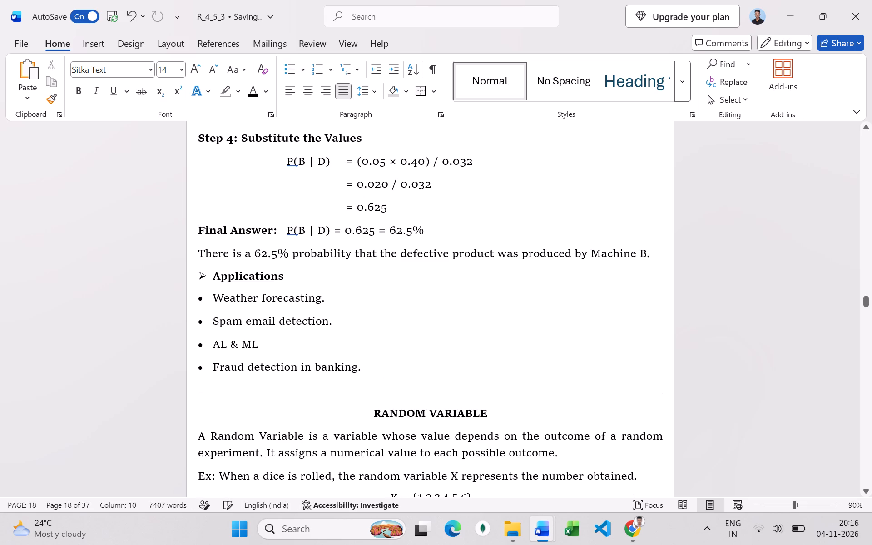
# Review the Bayes' Theorem section from the Applications list back up through the worked solution to the formula and factory example.
pyautogui.moveTo(385, 362); pyautogui.dragTo(189, 307)
pyautogui.click(262, 342)
pyautogui.scroll(4, 264, 343)
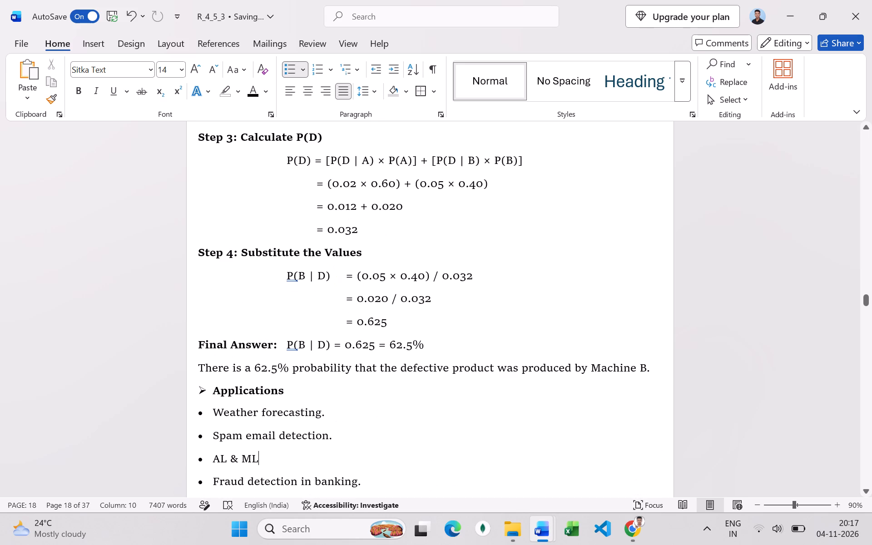
pyautogui.scroll(-5, 258, 466)
pyautogui.scroll(4, 260, 467)
pyautogui.scroll(-2, 260, 467)
pyautogui.scroll(8, 260, 467)
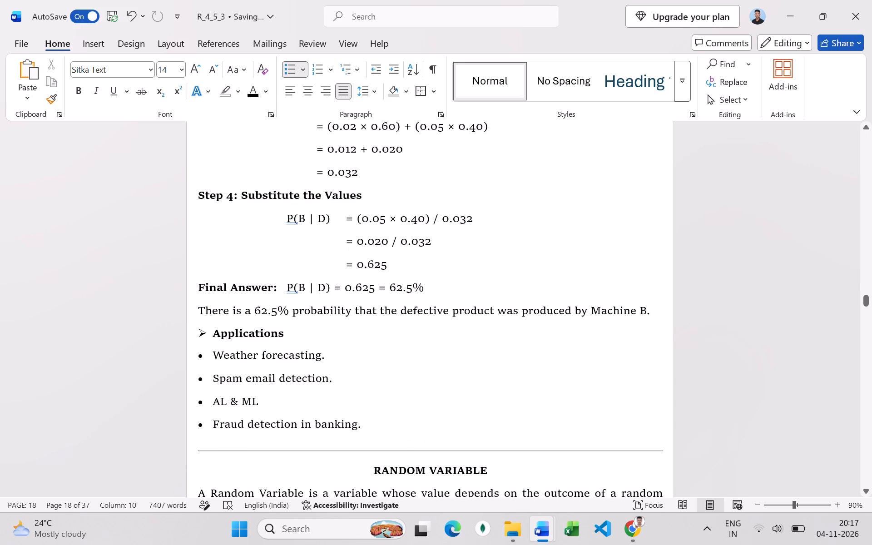
pyautogui.scroll(12, 260, 467)
pyautogui.scroll(-1, 260, 467)
pyautogui.scroll(3, 260, 467)
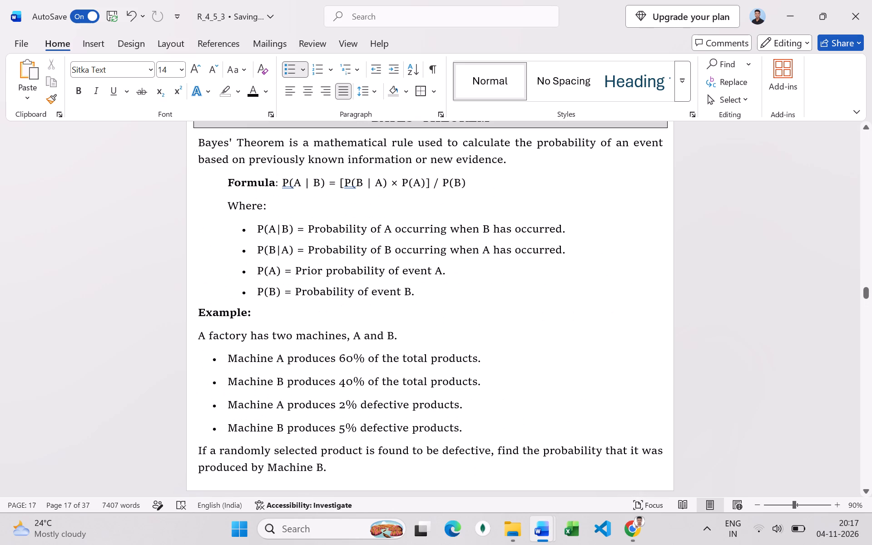
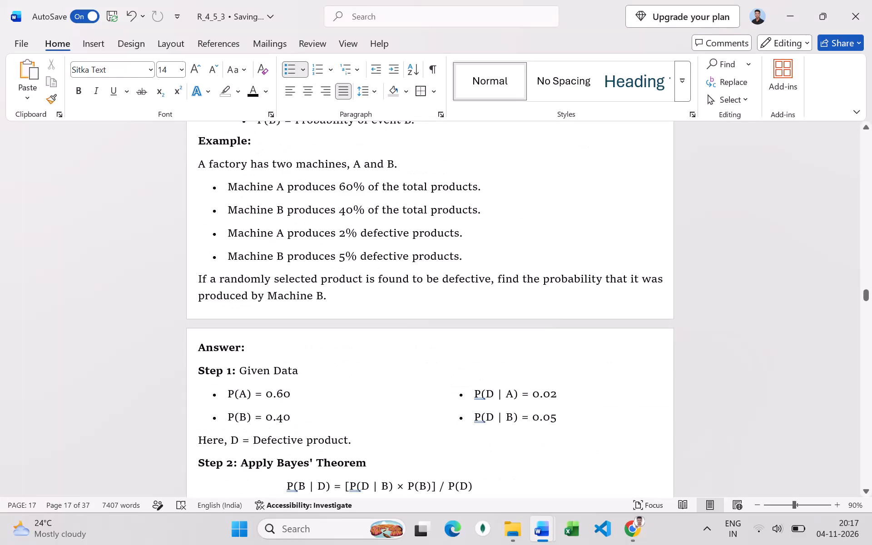
# Remove the horizontal divider and the blank line between the Applications list and the RANDOM VARIABLE heading.
pyautogui.scroll(-20, 265, 433)
pyautogui.scroll(-1, 265, 433)
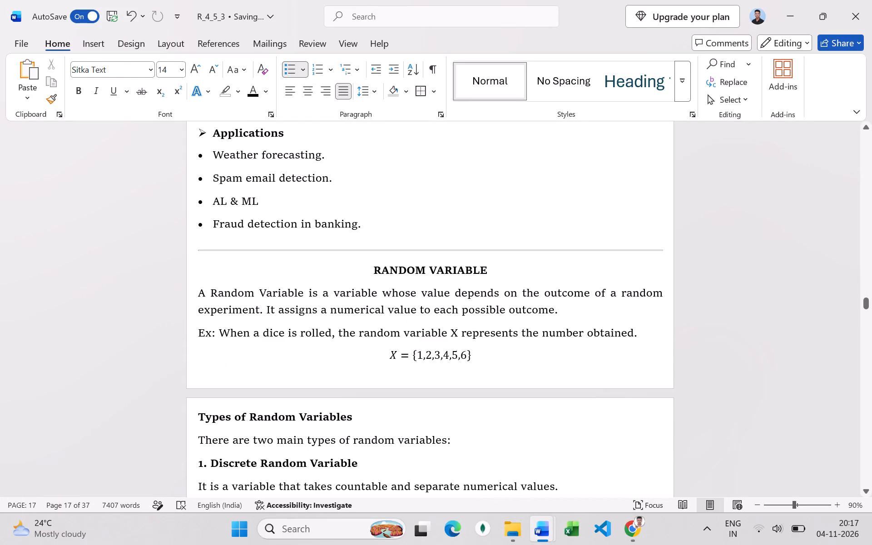
pyautogui.click(426, 251)
pyautogui.press('BackSpace')
pyautogui.press('BackSpace')
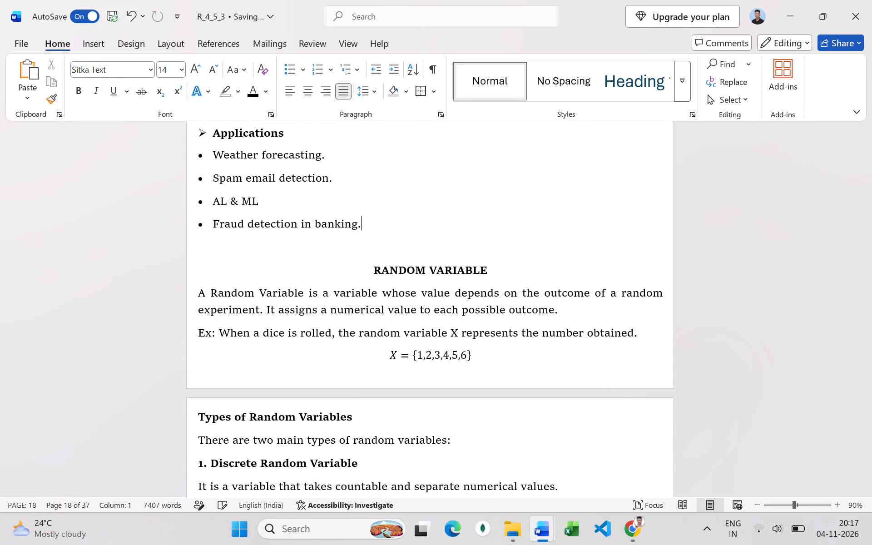
pyautogui.click(364, 271)
pyautogui.press('BackSpace')
# Format the RANDOM VARIABLE heading with grey shading, a box border and a font one size larger.
pyautogui.moveTo(500, 251); pyautogui.dragTo(485, 251)
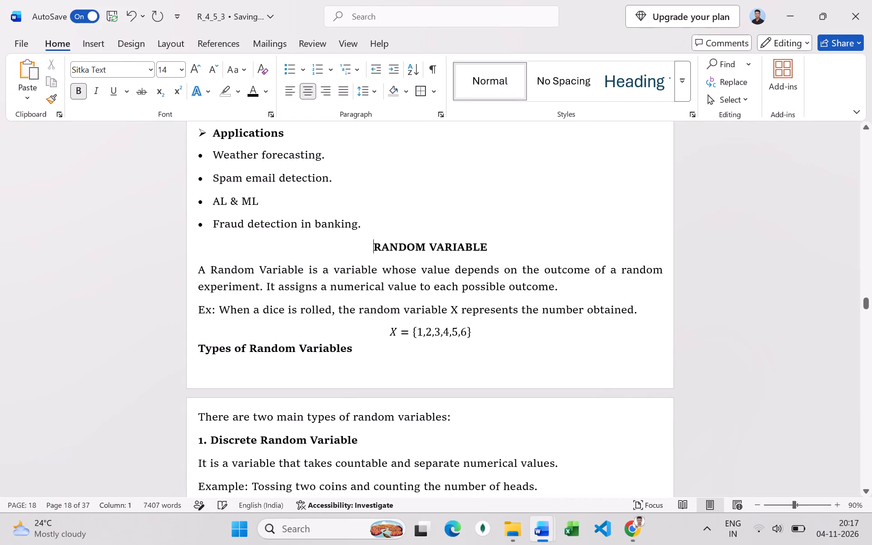
pyautogui.moveTo(485, 251); pyautogui.dragTo(355, 246)
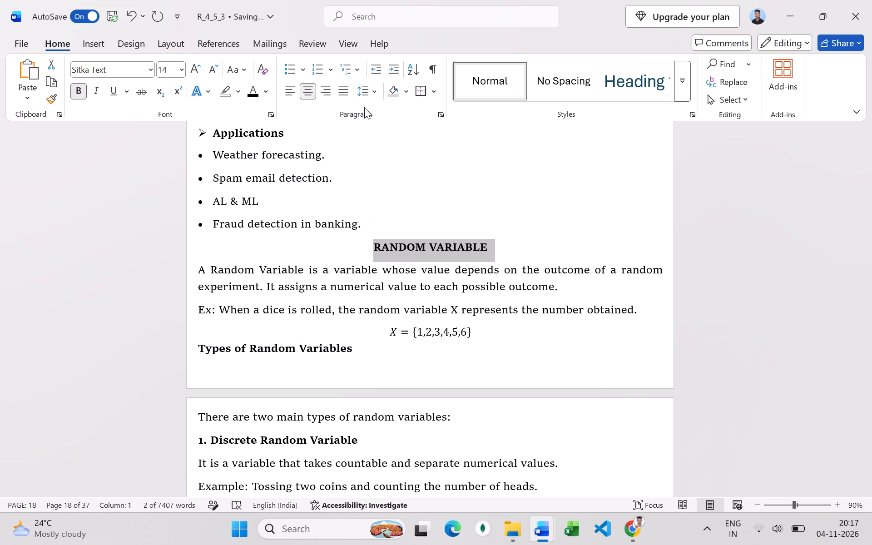
pyautogui.click(394, 93)
pyautogui.click(418, 89)
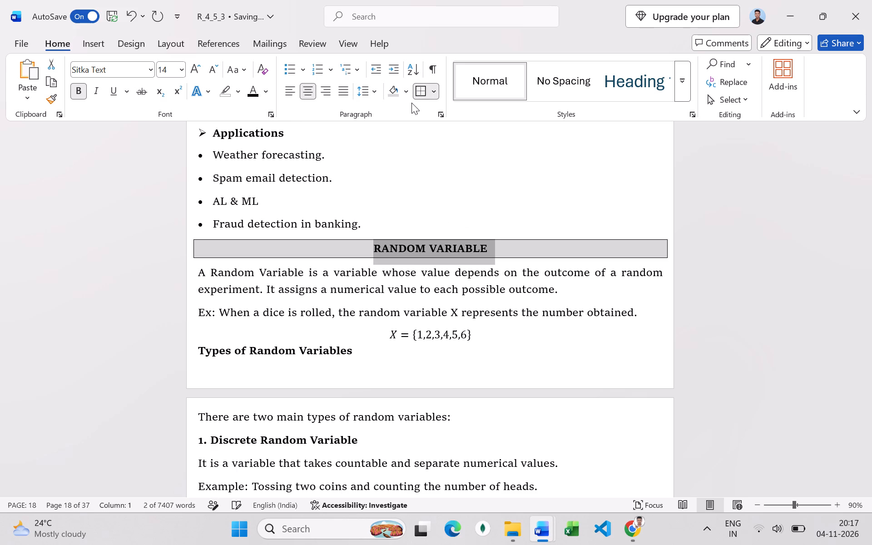
pyautogui.click(192, 69)
pyautogui.click(308, 276)
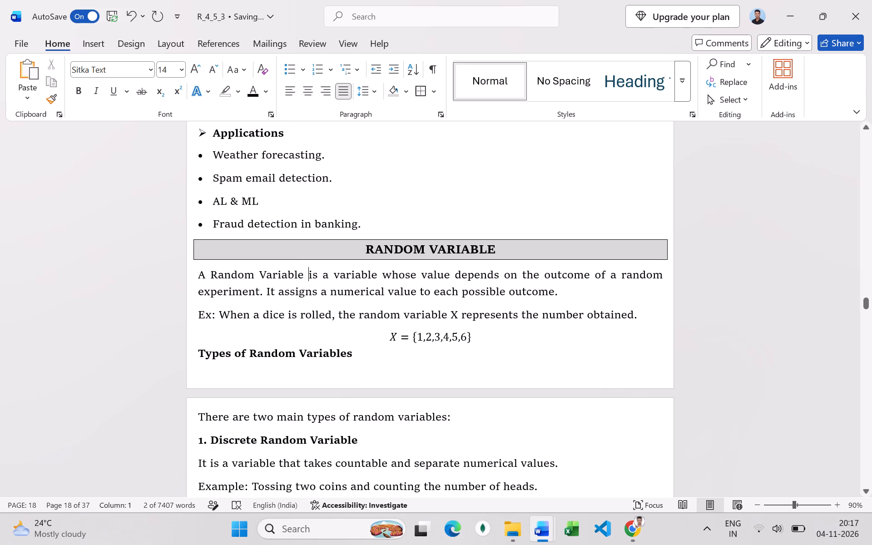
# Review the Random Variable section from its definition through both variable types to the discrete versus continuous comparison table.
pyautogui.scroll(2, 309, 276)
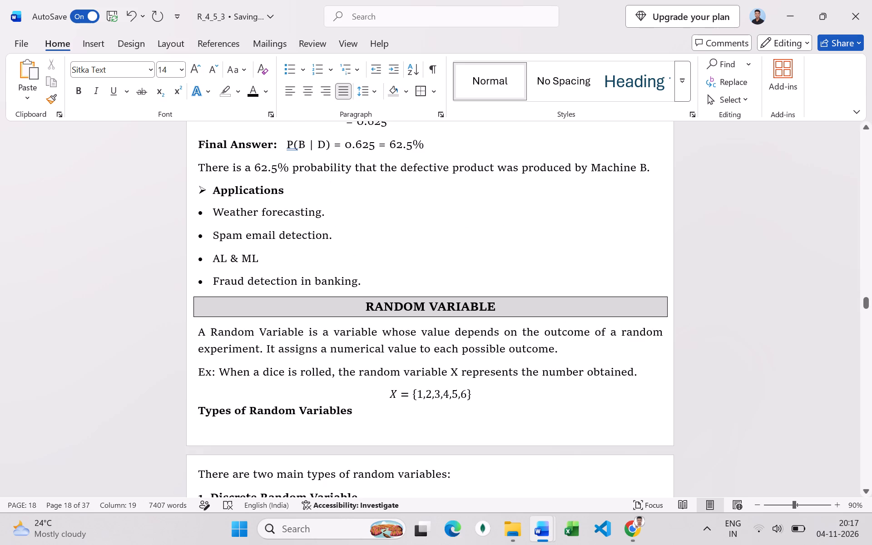
pyautogui.click(327, 281)
pyautogui.scroll(-11, 361, 352)
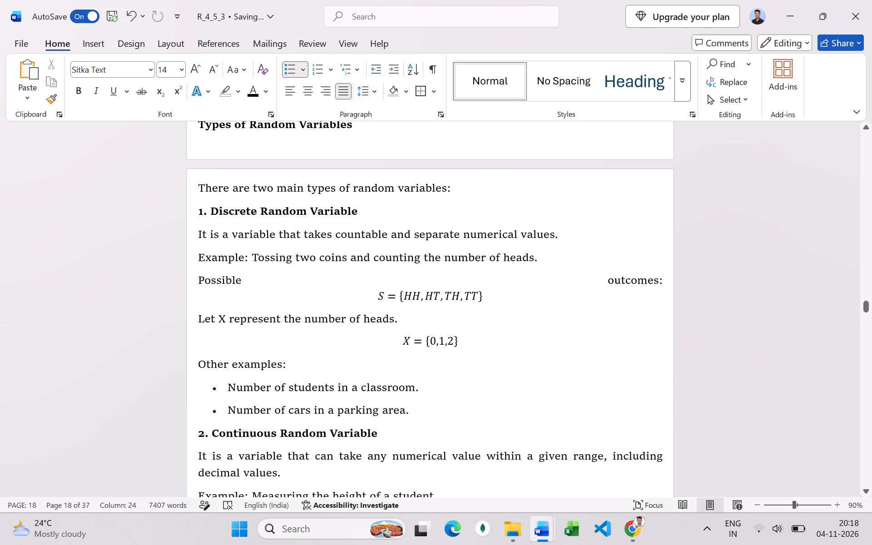
pyautogui.scroll(-12, 361, 352)
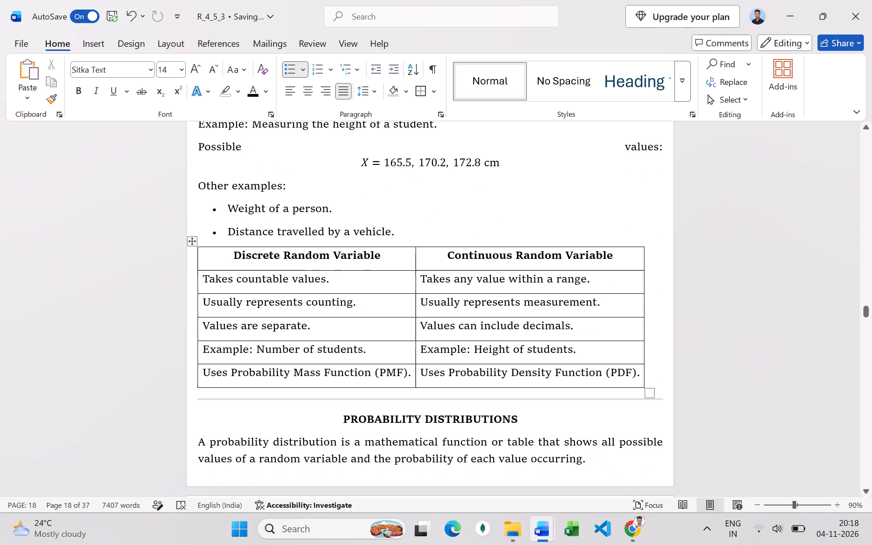
pyautogui.scroll(18, 361, 352)
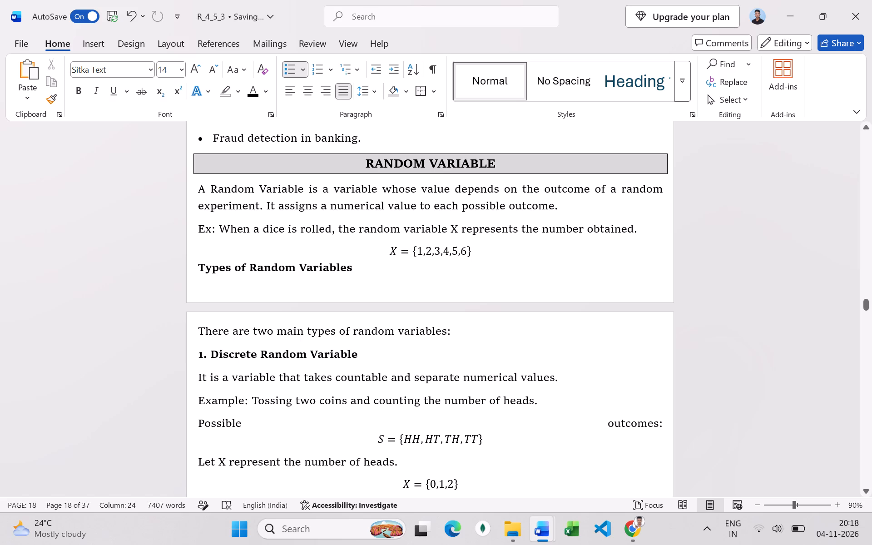
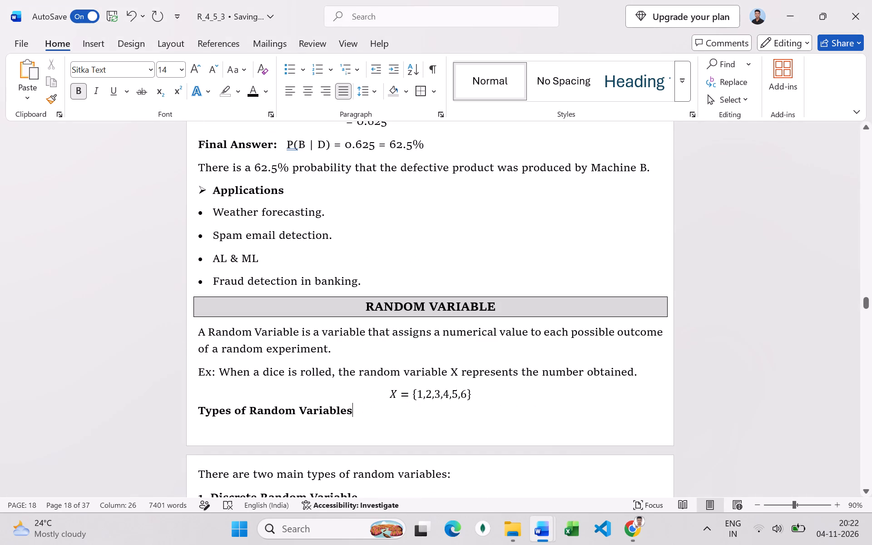
pyautogui.moveTo(360, 278); pyautogui.dragTo(189, 212)
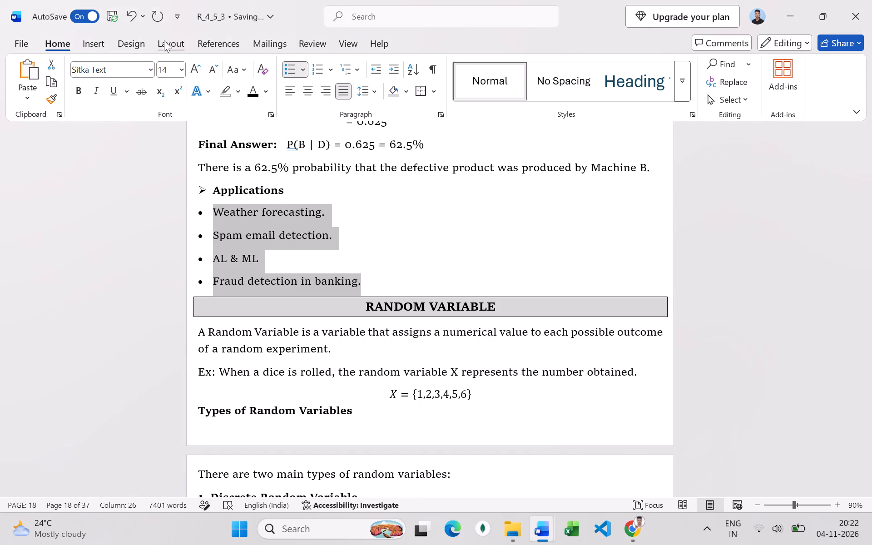
pyautogui.click(164, 40)
pyautogui.click(146, 73)
pyautogui.click(149, 152)
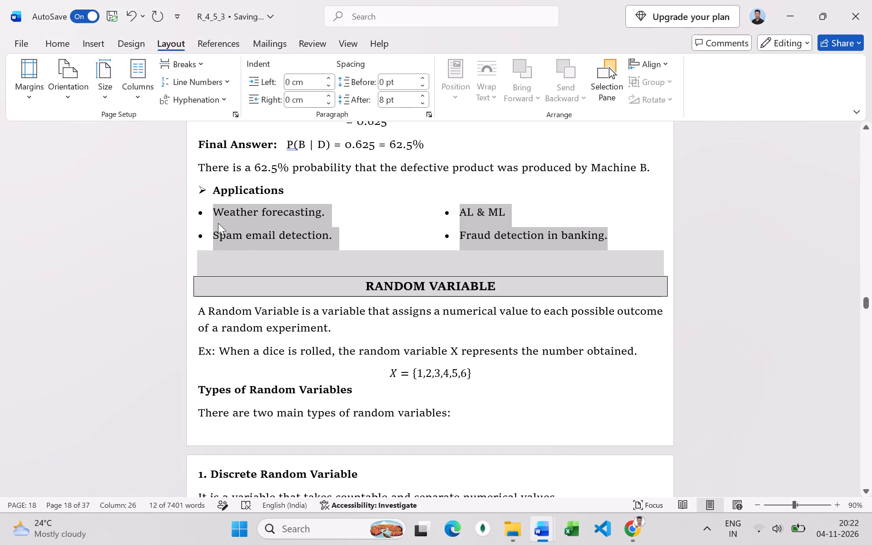
# Remove the box border from the empty shaded line between the Applications bullets and the RANDOM VARIABLE heading.
pyautogui.click(299, 302)
pyautogui.click(336, 257)
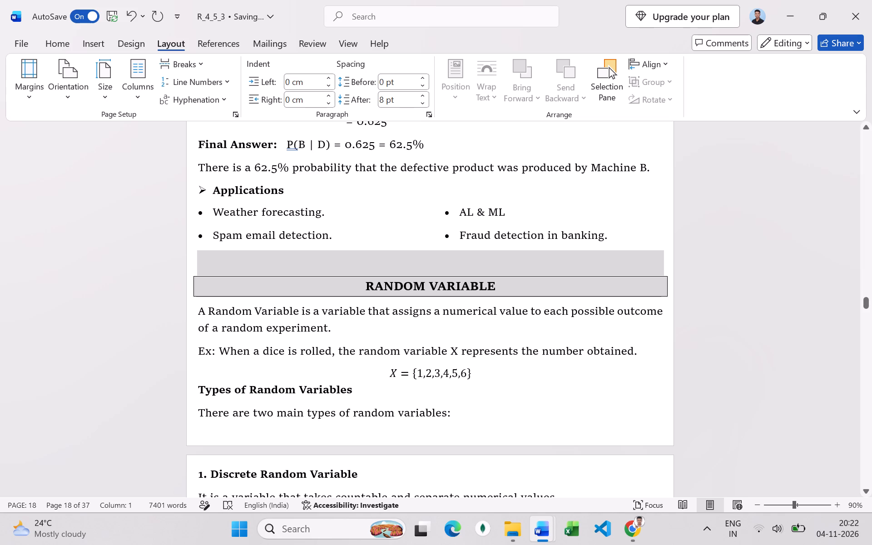
pyautogui.moveTo(196, 266); pyautogui.dragTo(585, 266)
pyautogui.click(70, 35)
pyautogui.click(397, 96)
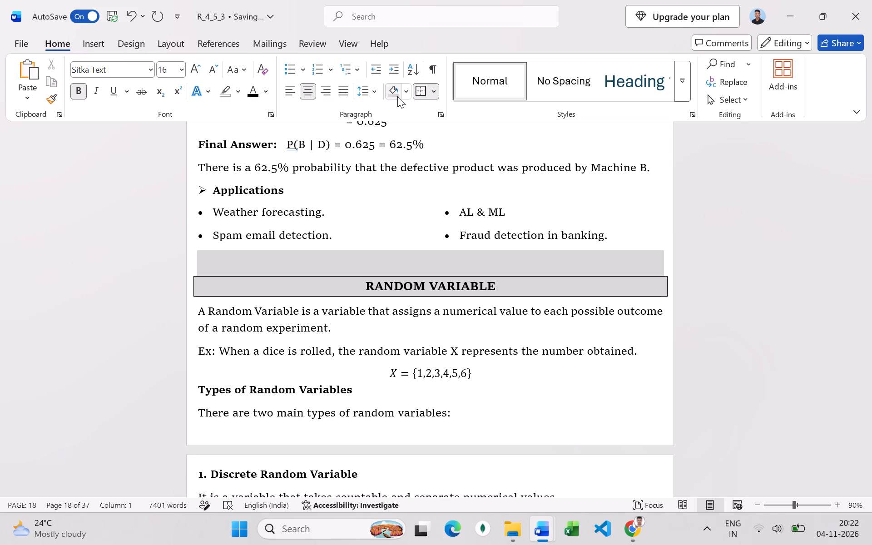
pyautogui.click(469, 273)
pyautogui.tripleClick(472, 269)
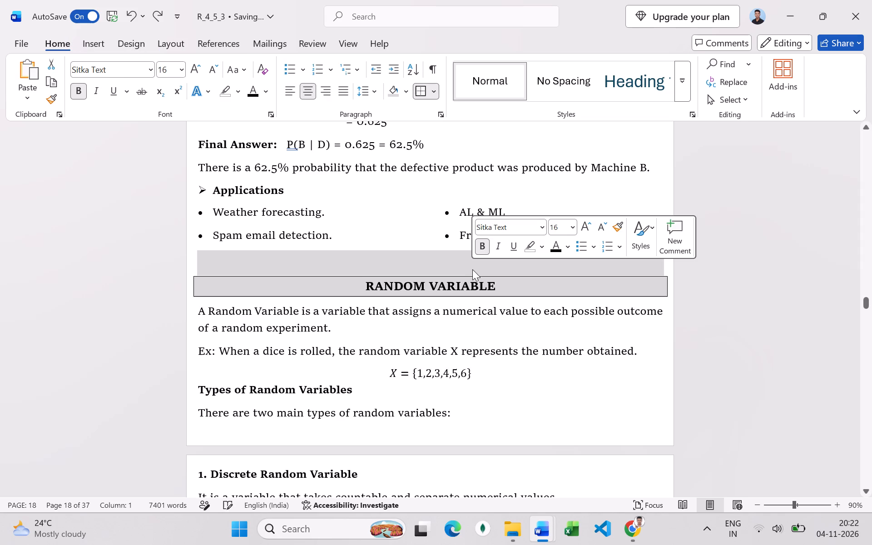
pyautogui.tripleClick(456, 261)
pyautogui.doubleClick(456, 261)
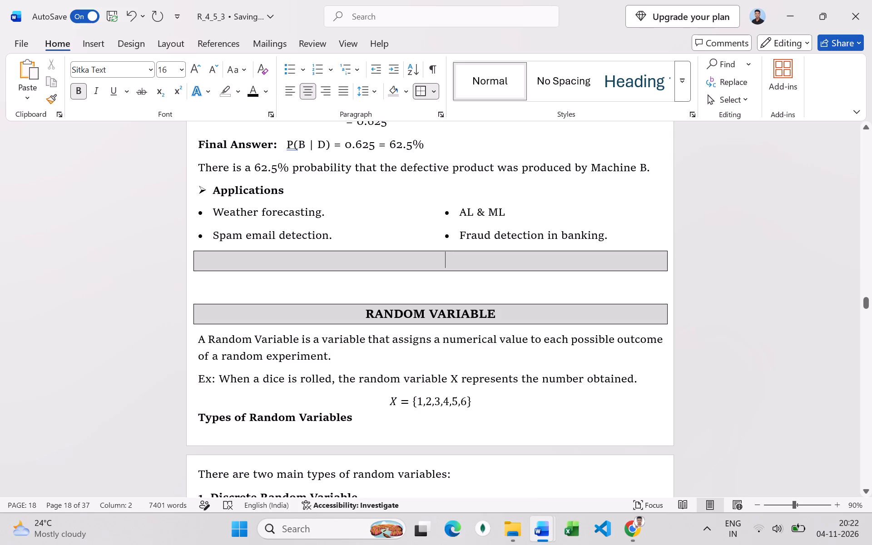
pyautogui.click(418, 90)
# Clear the grey shading from the empty line above the RANDOM VARIABLE heading.
pyautogui.click(391, 91)
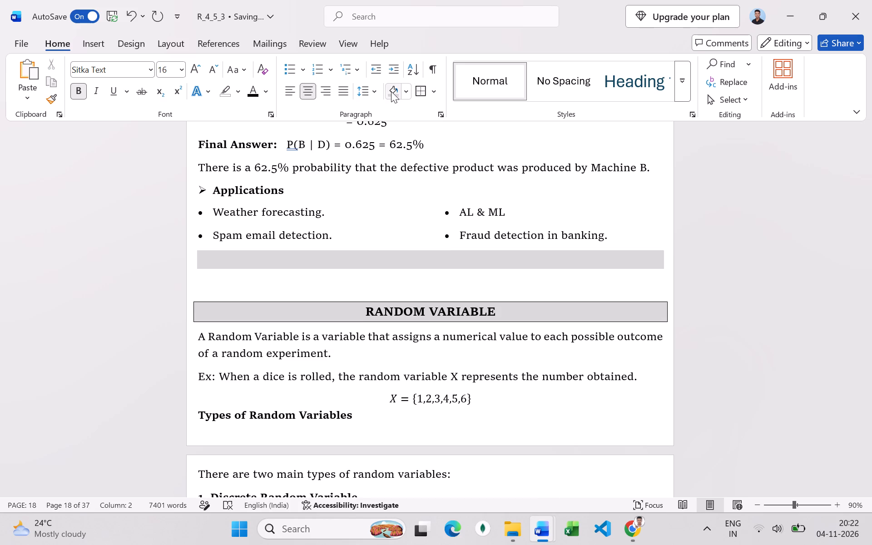
pyautogui.moveTo(545, 258); pyautogui.dragTo(389, 261)
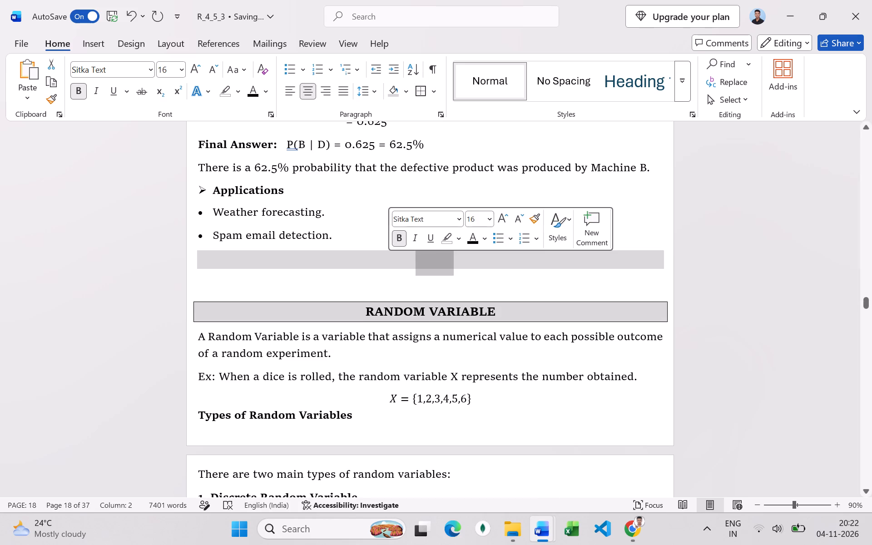
pyautogui.click(391, 95)
pyautogui.click(393, 93)
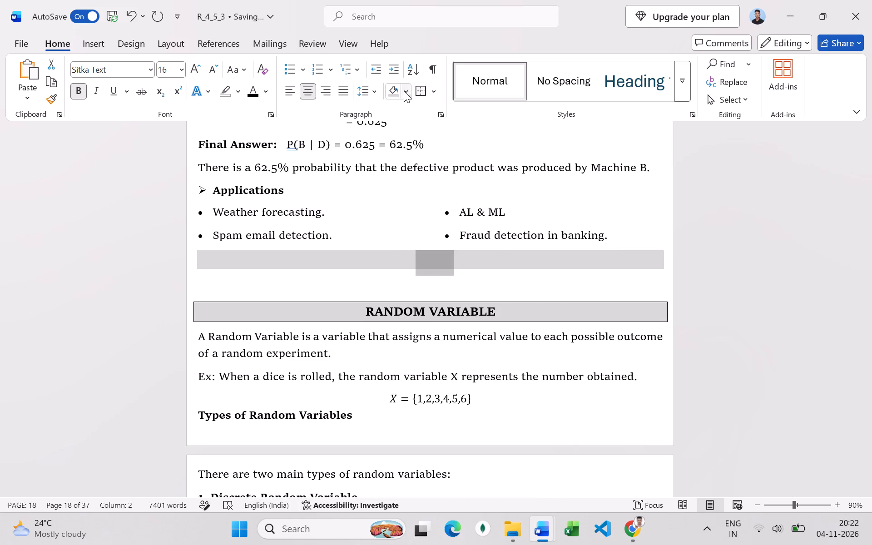
pyautogui.click(404, 91)
pyautogui.click(395, 151)
pyautogui.click(412, 272)
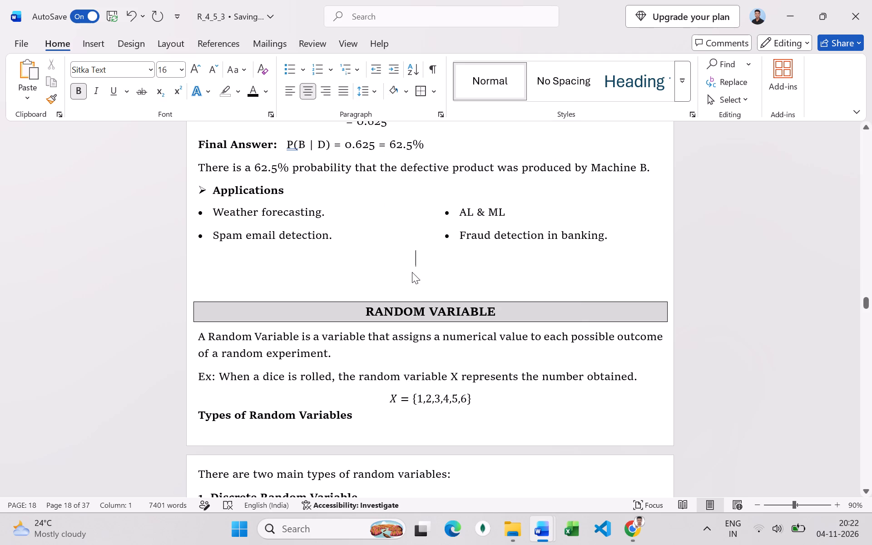
# Delete one of the empty lines between the Applications bullets and the RANDOM VARIABLE heading.
pyautogui.click(416, 280)
pyautogui.press('BackSpace')
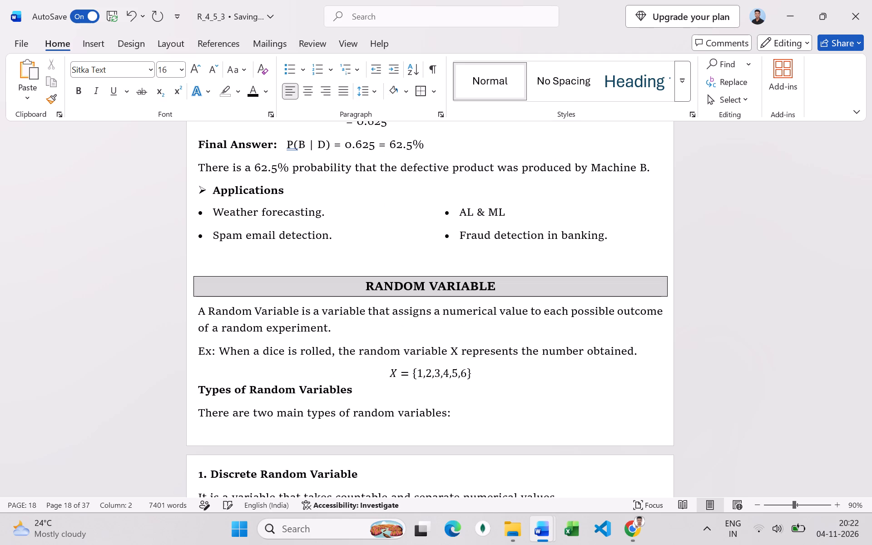
pyautogui.press('BackSpace')
pyautogui.press('BackSpace')
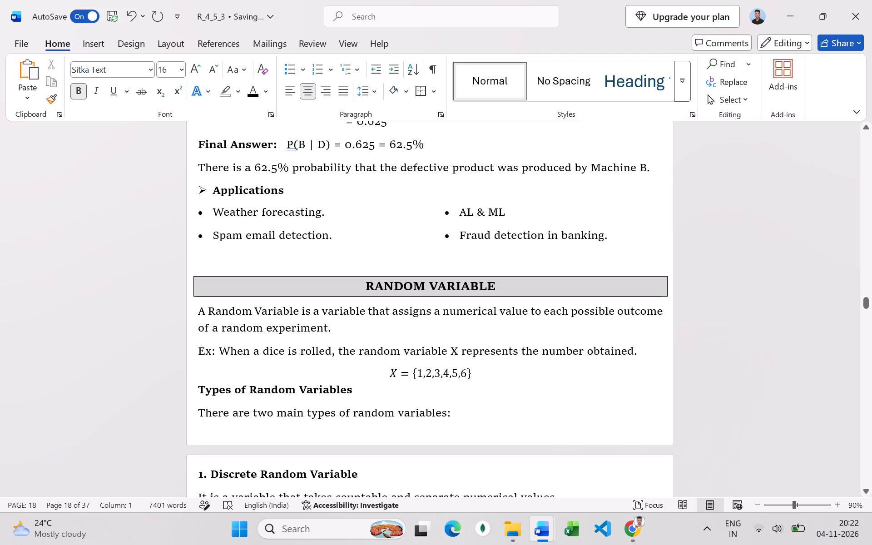
# Try to delete the remaining empty line above the RANDOM VARIABLE heading, leaving the last bullet as "Fraud detection in banking" without a full stop.
pyautogui.click(352, 255)
pyautogui.click(215, 289)
pyautogui.click(193, 307)
pyautogui.press('BackSpace')
pyautogui.hotkey('ctrl', 'z')
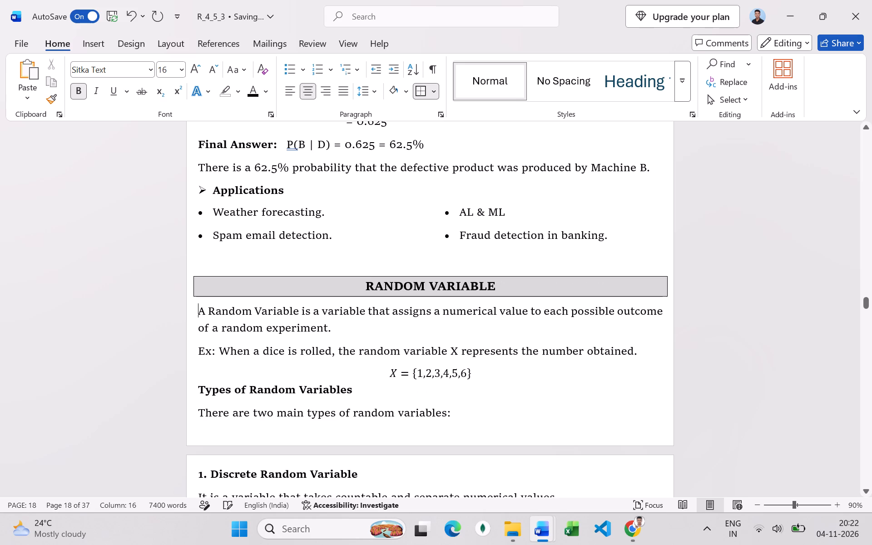
pyautogui.click(362, 287)
pyautogui.press('BackSpace')
pyautogui.press('BackSpace')
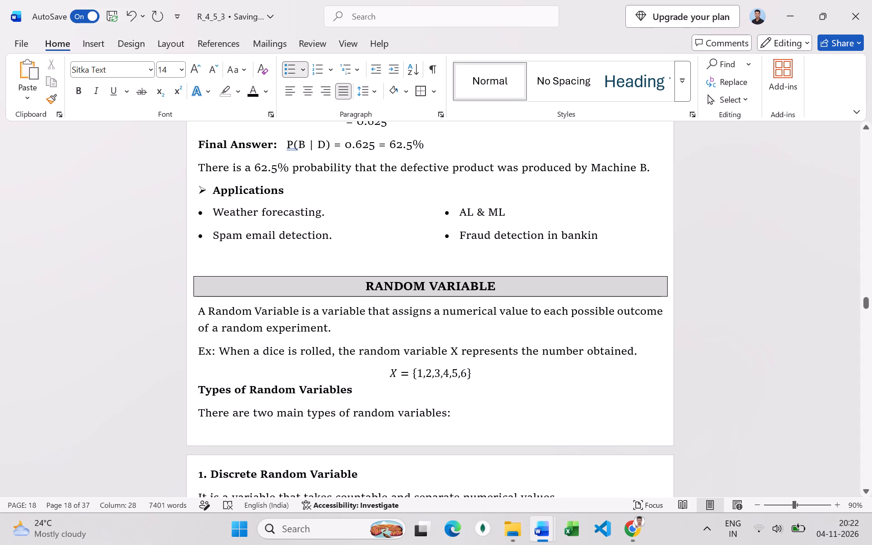
pyautogui.press('g')
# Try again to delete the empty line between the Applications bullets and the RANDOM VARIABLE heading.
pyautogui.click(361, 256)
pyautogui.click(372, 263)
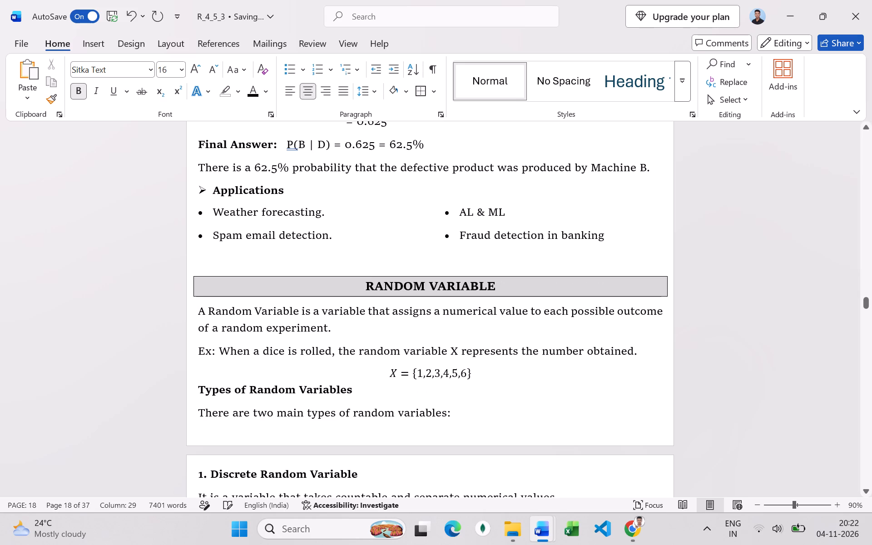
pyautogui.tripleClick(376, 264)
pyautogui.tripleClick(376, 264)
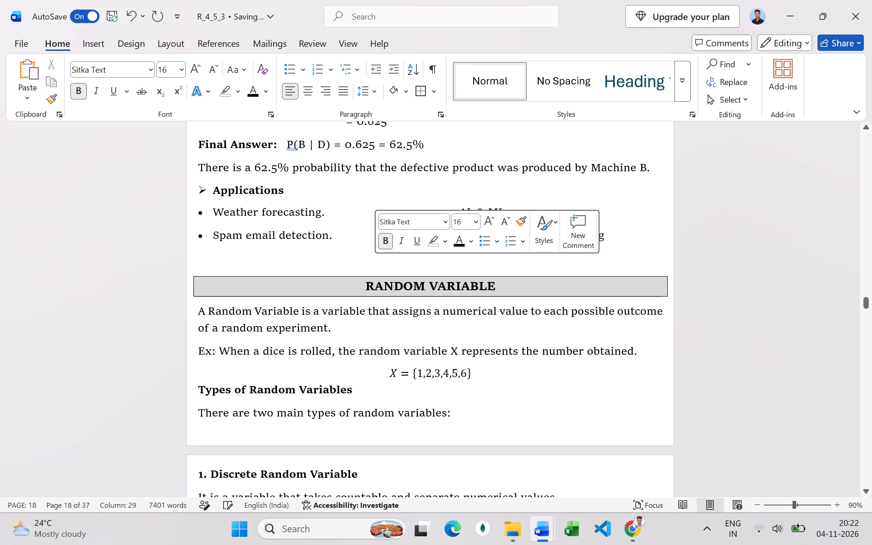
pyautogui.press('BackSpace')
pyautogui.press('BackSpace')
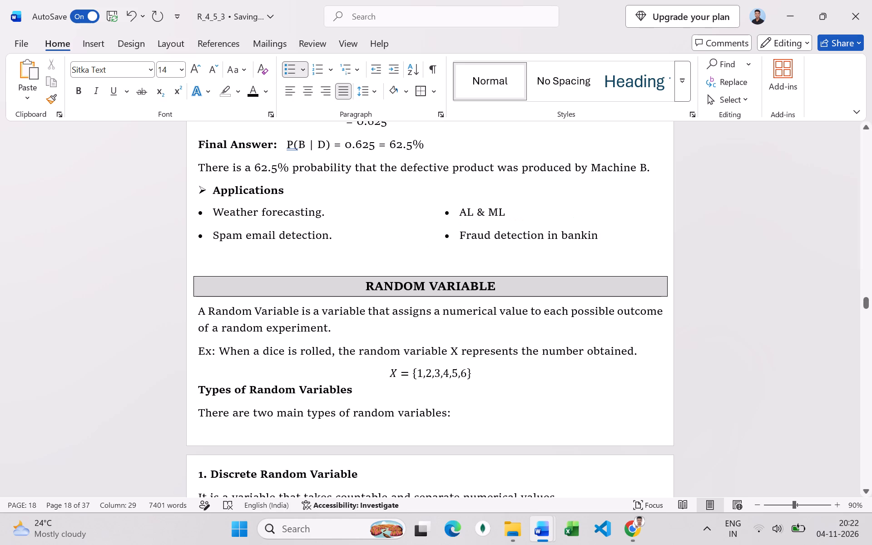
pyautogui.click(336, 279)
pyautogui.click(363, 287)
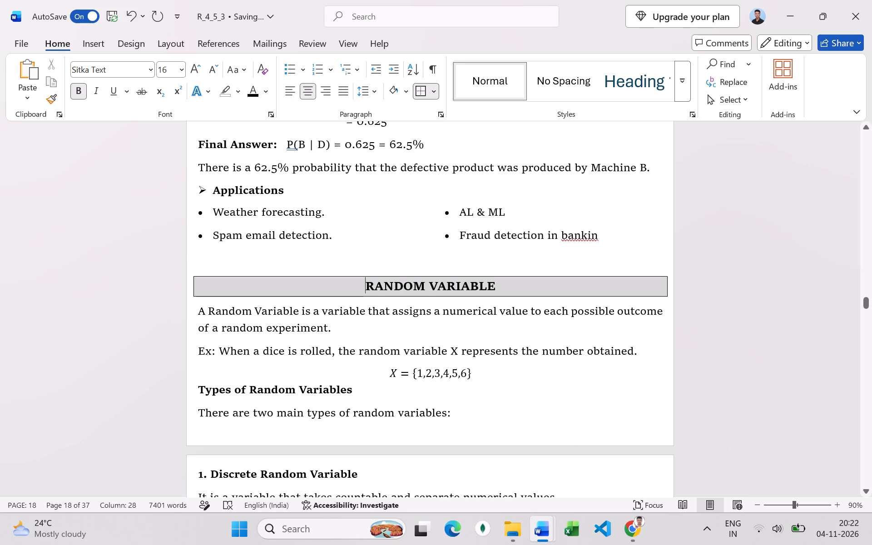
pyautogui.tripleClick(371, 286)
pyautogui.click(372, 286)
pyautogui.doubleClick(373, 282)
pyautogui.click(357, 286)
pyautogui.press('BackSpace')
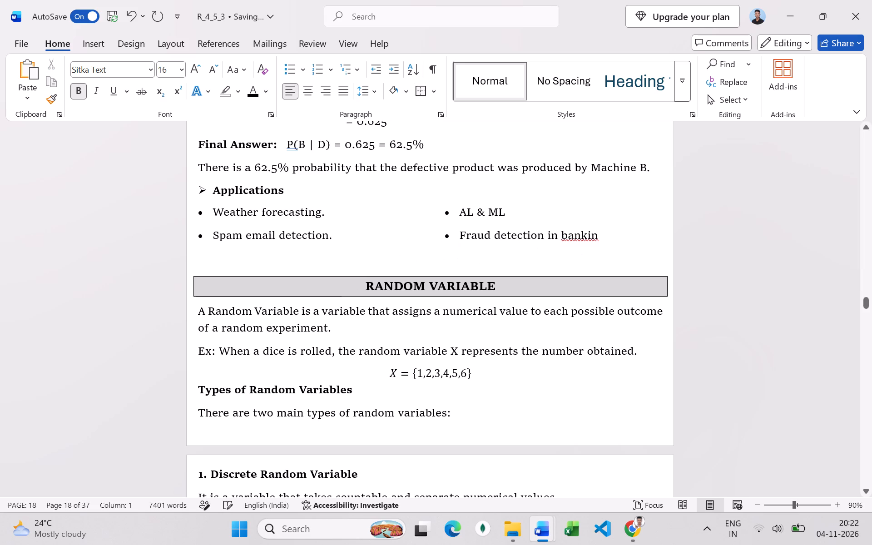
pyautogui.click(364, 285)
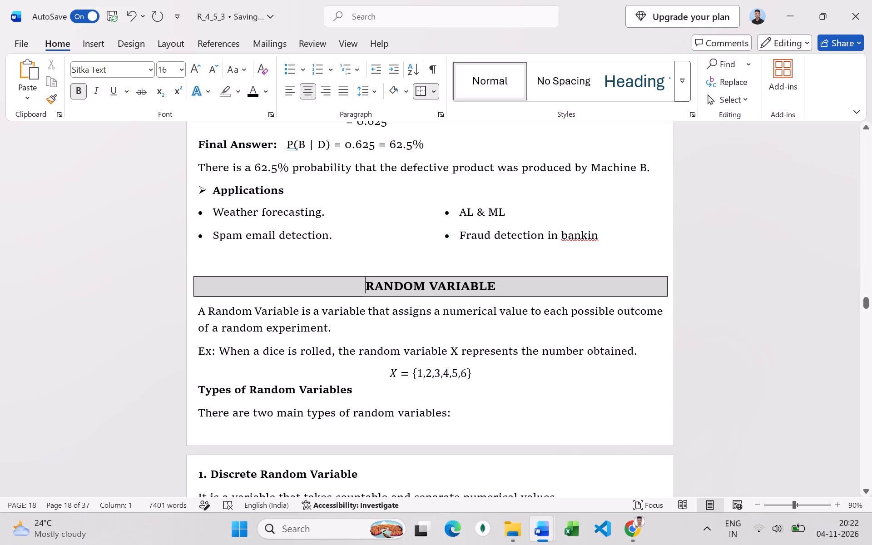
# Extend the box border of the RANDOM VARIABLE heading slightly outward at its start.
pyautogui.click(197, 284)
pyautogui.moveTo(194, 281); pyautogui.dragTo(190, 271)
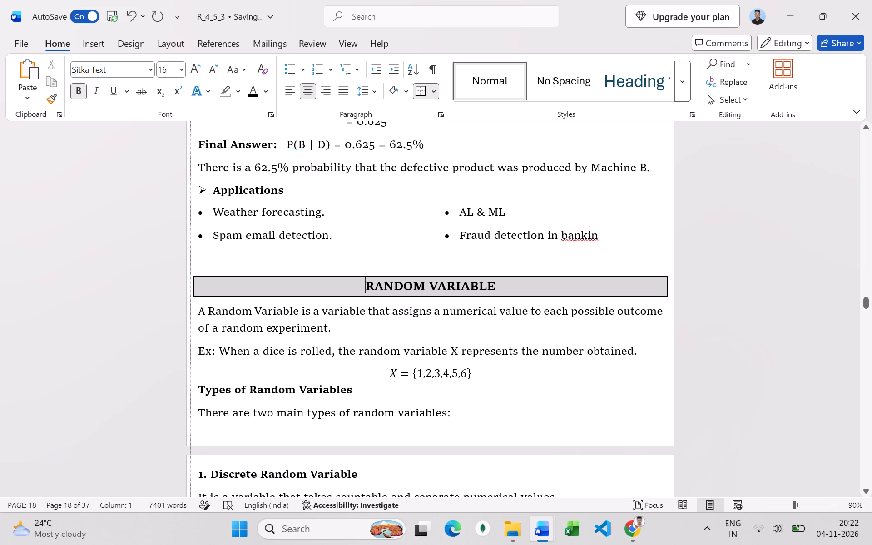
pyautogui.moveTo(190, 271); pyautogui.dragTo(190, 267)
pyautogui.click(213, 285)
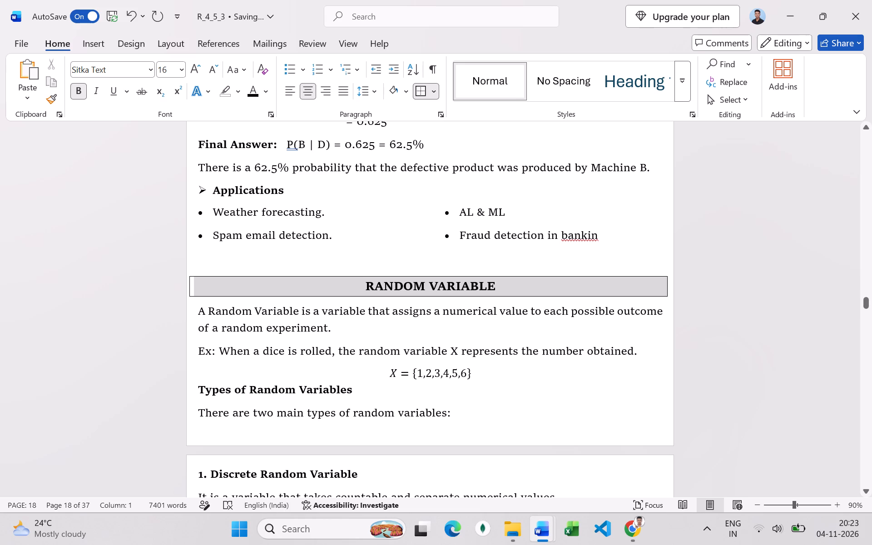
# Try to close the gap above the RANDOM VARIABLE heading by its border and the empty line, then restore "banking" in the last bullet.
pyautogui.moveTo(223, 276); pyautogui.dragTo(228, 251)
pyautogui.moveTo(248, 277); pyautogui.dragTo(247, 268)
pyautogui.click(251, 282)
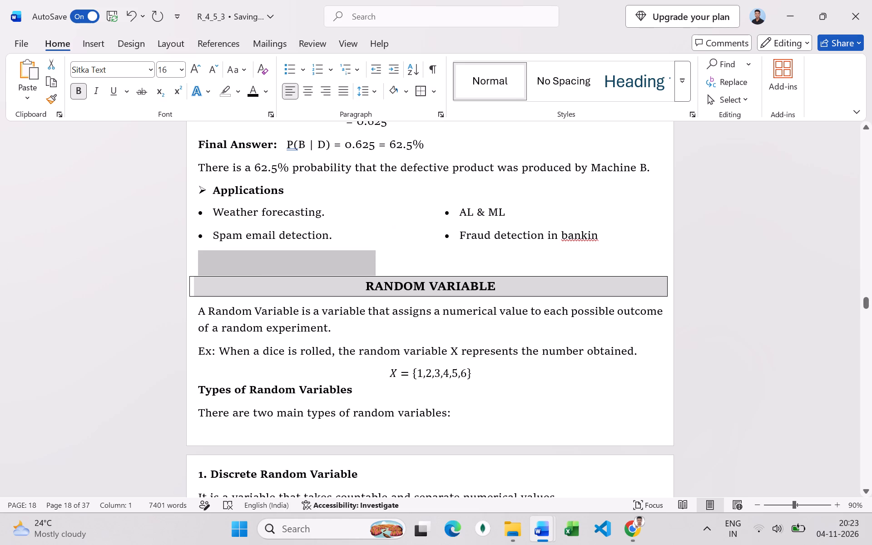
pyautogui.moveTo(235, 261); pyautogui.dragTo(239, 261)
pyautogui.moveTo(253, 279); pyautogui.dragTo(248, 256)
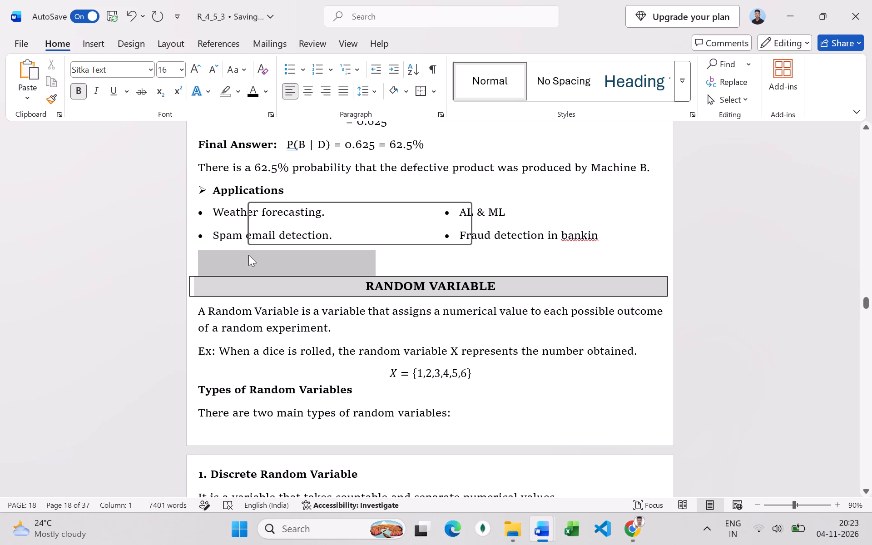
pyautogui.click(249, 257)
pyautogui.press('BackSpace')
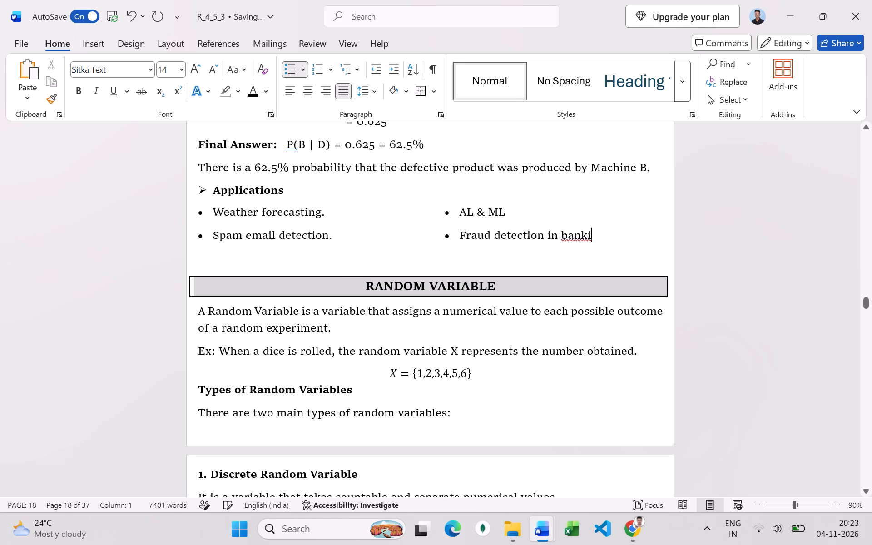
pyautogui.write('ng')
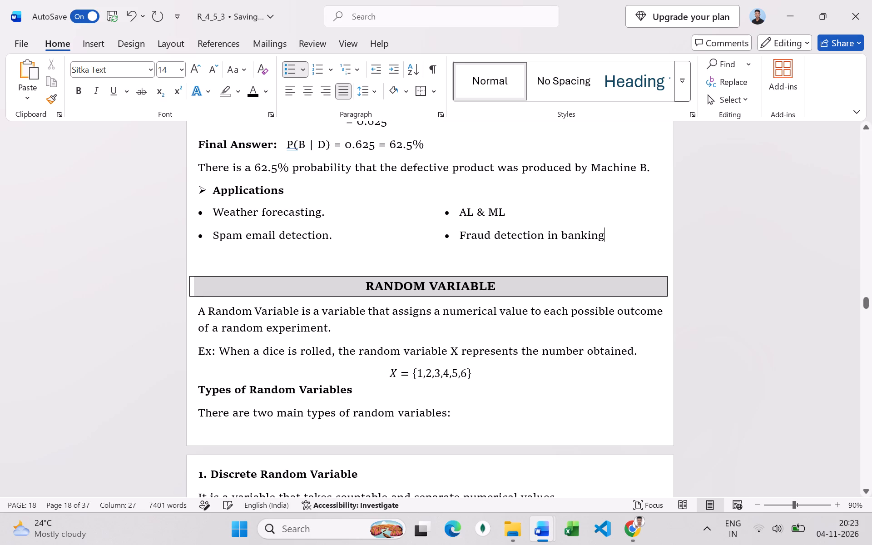
# Remove the grey shading and the box border from the RANDOM VARIABLE heading.
pyautogui.click(318, 306)
pyautogui.click(396, 288)
pyautogui.click(297, 288)
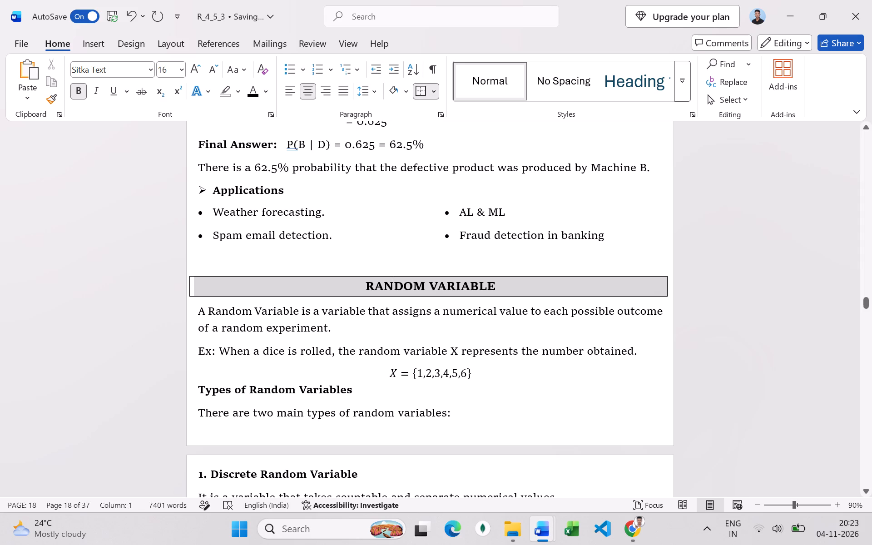
pyautogui.moveTo(505, 288); pyautogui.dragTo(380, 282)
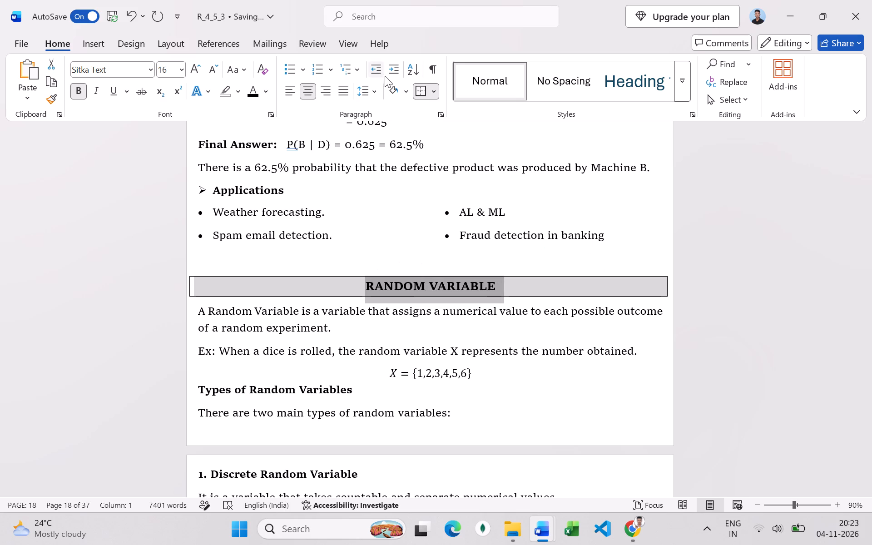
pyautogui.click(409, 87)
pyautogui.click(394, 94)
pyautogui.click(417, 96)
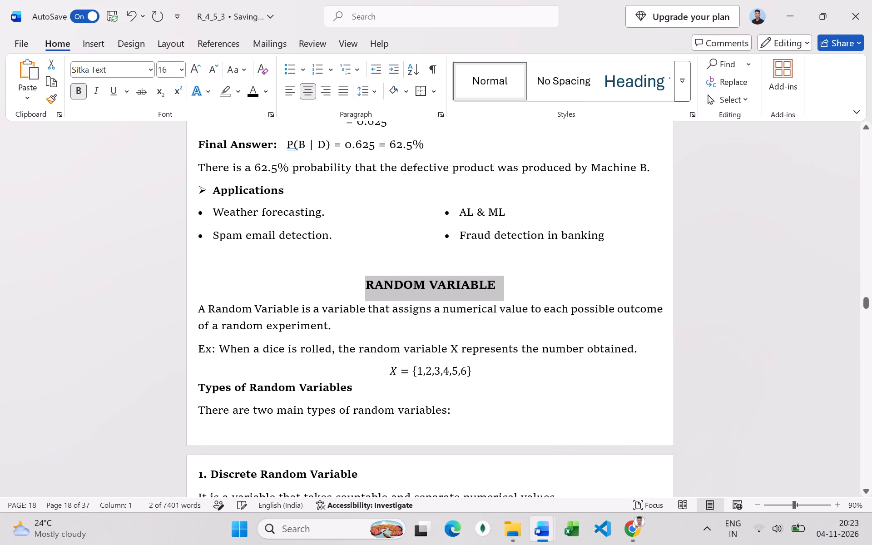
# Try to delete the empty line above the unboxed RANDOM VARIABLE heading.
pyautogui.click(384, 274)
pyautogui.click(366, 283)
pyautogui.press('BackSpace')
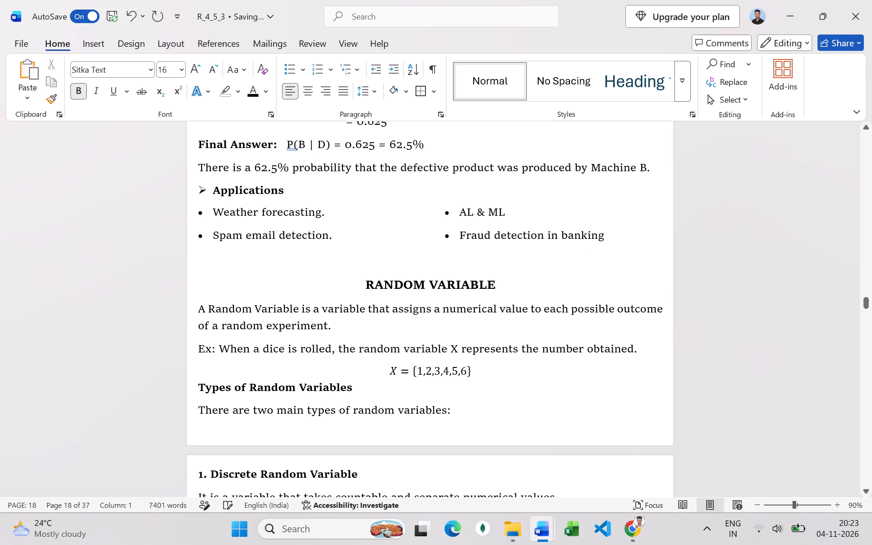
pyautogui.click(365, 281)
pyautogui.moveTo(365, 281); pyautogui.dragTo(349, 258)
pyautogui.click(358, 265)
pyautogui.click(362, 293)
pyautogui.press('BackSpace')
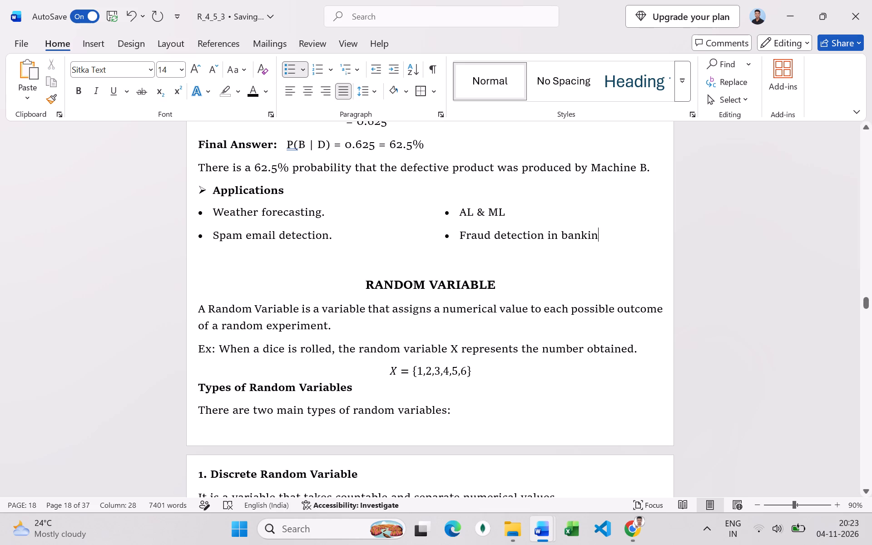
# Set the four Applications bullets back to a single column and try to delete the empty line below them.
pyautogui.click(366, 292)
pyautogui.moveTo(601, 232); pyautogui.dragTo(219, 215)
pyautogui.click(173, 51)
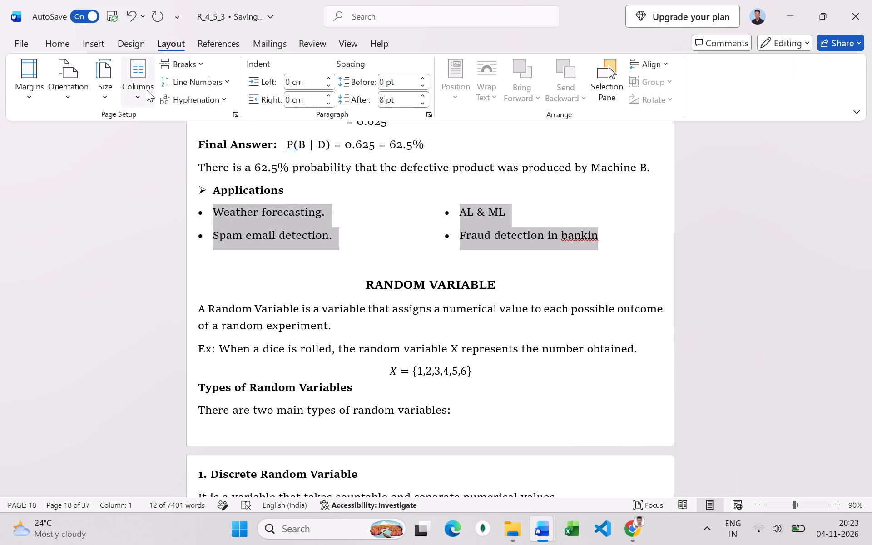
pyautogui.click(147, 90)
pyautogui.click(152, 120)
pyautogui.click(347, 317)
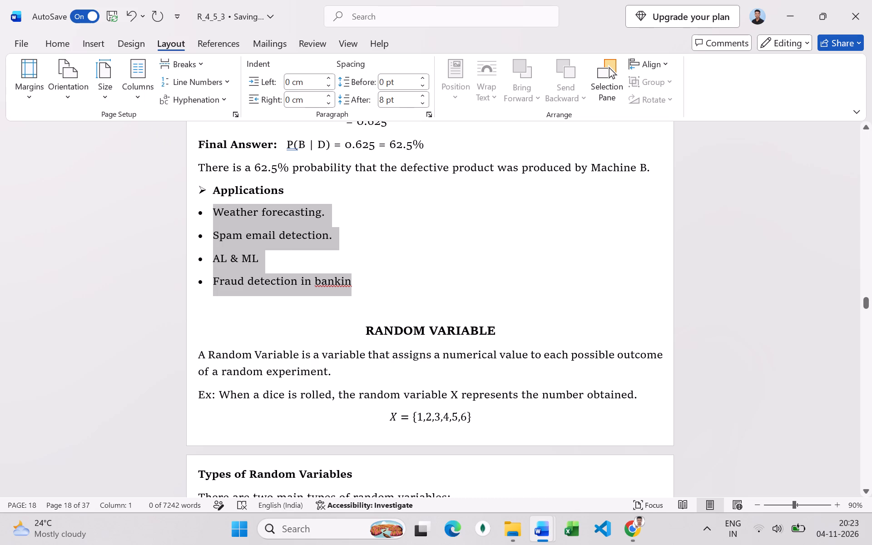
pyautogui.click(359, 332)
pyautogui.press('BackSpace')
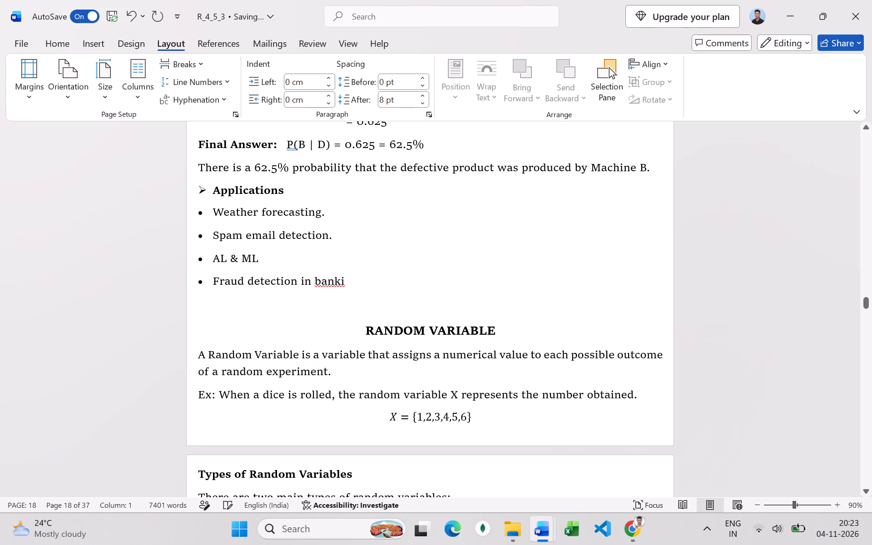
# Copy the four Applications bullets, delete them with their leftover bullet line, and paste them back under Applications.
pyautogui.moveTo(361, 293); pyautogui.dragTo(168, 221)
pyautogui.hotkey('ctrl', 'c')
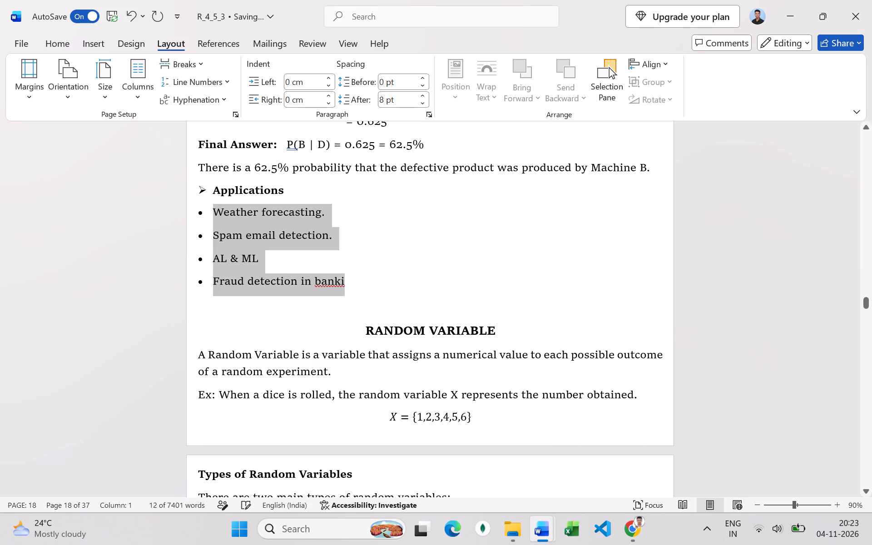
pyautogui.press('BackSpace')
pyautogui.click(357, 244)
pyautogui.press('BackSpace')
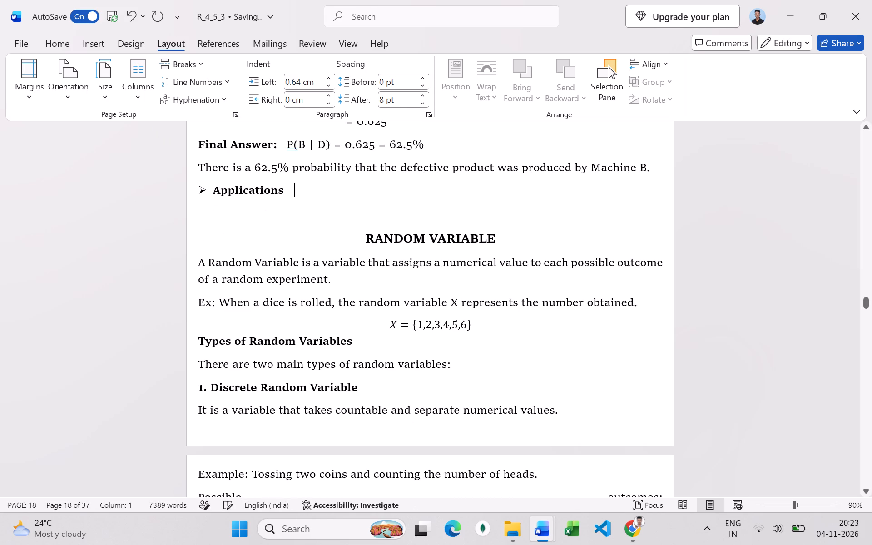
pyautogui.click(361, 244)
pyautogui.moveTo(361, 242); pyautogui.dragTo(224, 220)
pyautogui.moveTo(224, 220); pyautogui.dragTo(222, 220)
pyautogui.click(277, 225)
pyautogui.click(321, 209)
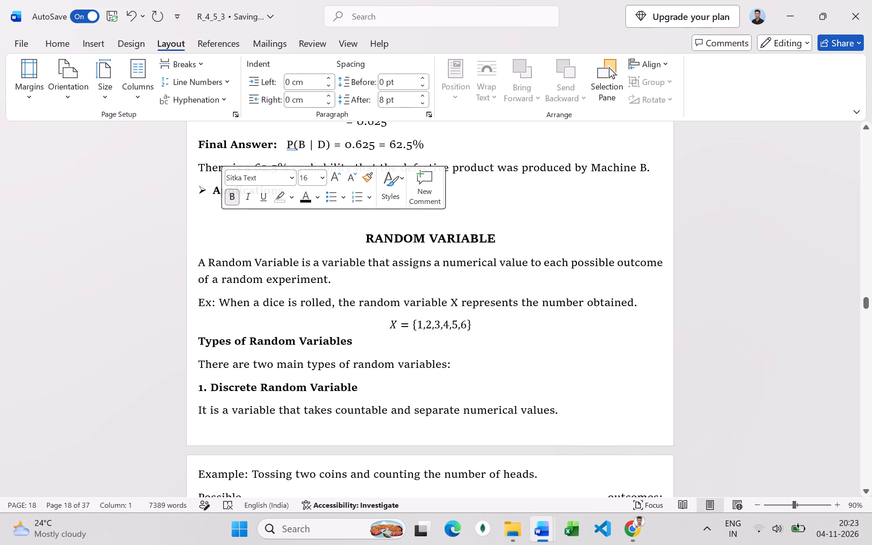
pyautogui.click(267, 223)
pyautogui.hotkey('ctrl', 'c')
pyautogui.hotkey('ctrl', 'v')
# Complete the last bullet as "Fraud detection in banking" and check the spelling mark under its final word.
pyautogui.click(327, 258)
pyautogui.click(363, 283)
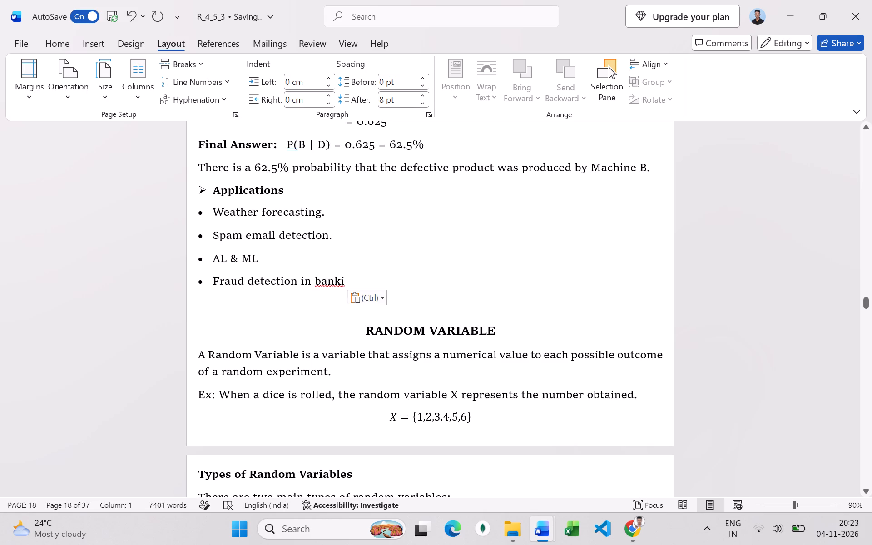
pyautogui.press('n')
pyautogui.press('g')
pyautogui.click(354, 325)
pyautogui.rightClick(317, 277)
pyautogui.rightClick(326, 283)
pyautogui.click(290, 316)
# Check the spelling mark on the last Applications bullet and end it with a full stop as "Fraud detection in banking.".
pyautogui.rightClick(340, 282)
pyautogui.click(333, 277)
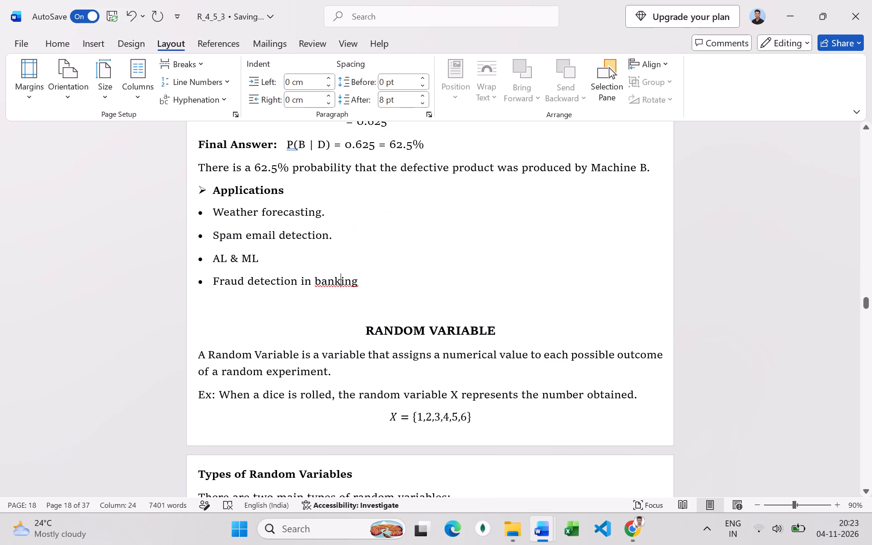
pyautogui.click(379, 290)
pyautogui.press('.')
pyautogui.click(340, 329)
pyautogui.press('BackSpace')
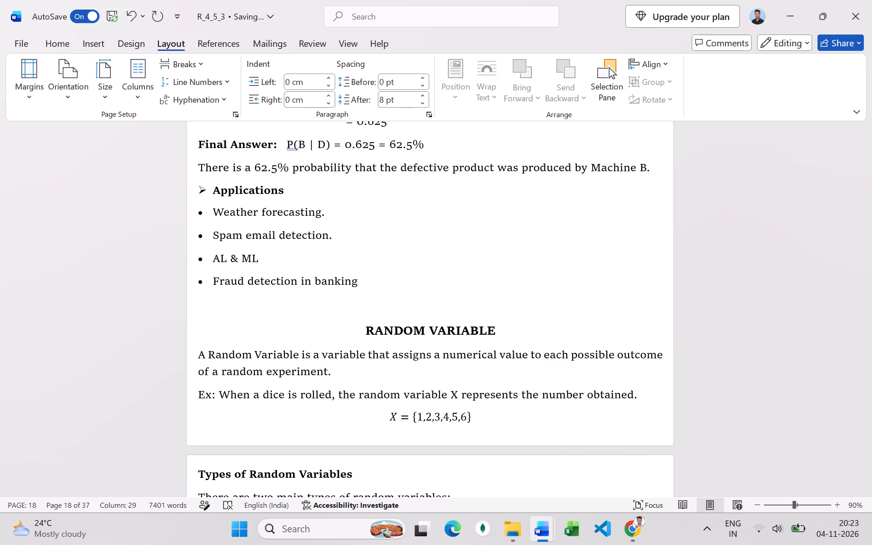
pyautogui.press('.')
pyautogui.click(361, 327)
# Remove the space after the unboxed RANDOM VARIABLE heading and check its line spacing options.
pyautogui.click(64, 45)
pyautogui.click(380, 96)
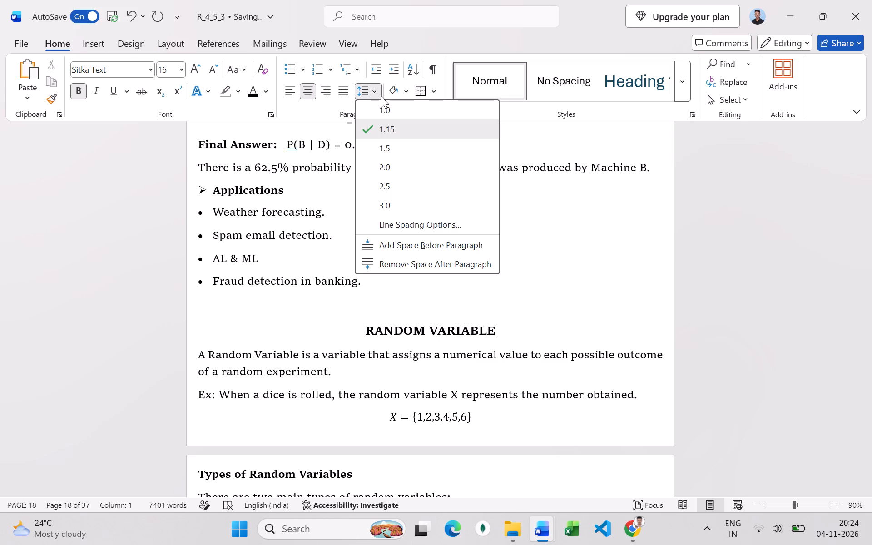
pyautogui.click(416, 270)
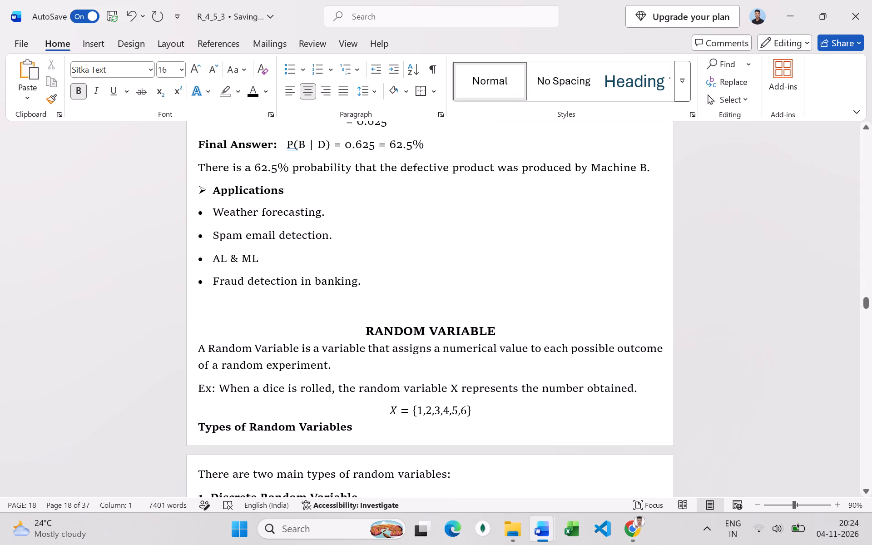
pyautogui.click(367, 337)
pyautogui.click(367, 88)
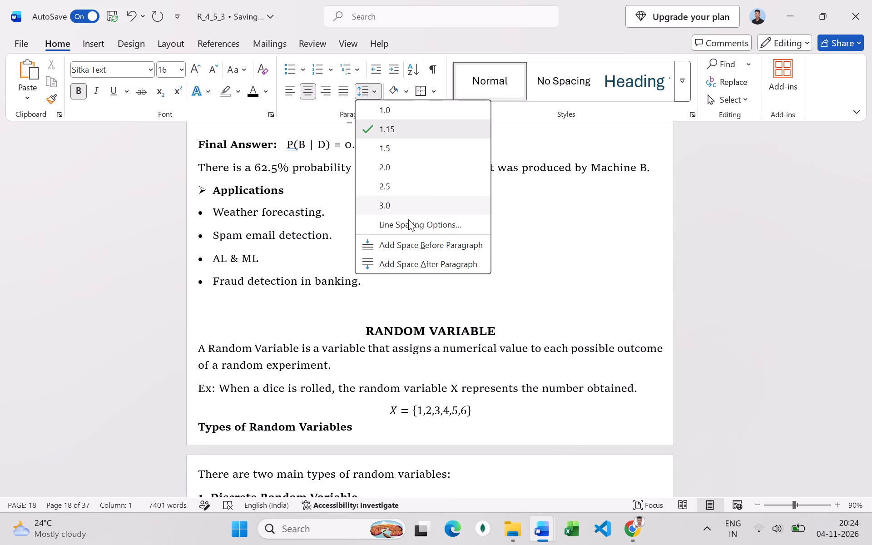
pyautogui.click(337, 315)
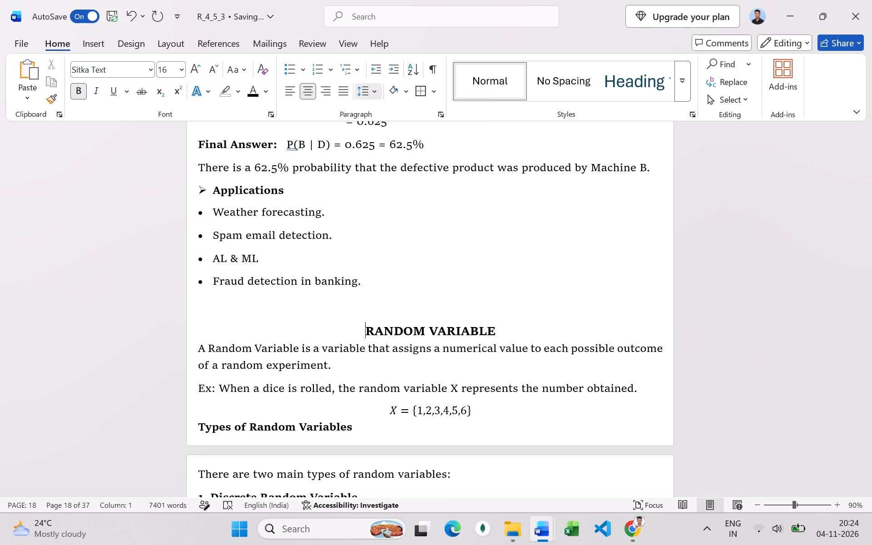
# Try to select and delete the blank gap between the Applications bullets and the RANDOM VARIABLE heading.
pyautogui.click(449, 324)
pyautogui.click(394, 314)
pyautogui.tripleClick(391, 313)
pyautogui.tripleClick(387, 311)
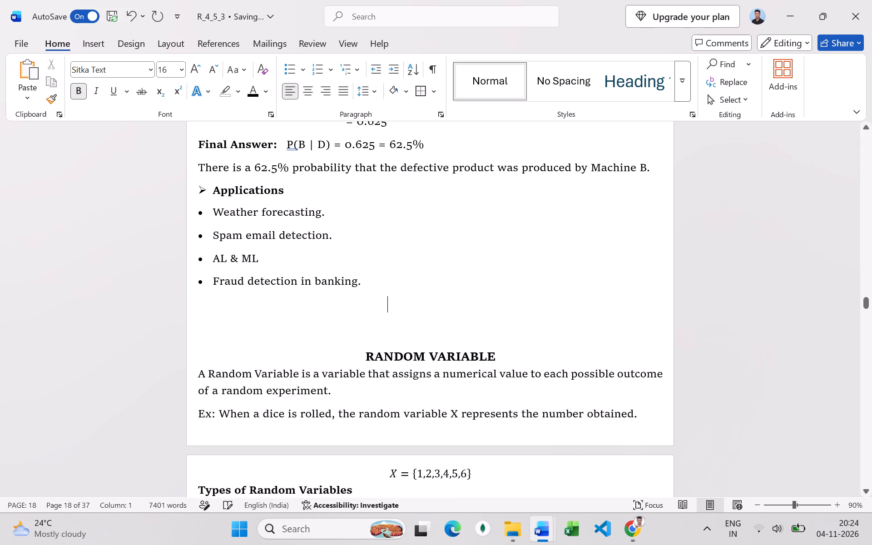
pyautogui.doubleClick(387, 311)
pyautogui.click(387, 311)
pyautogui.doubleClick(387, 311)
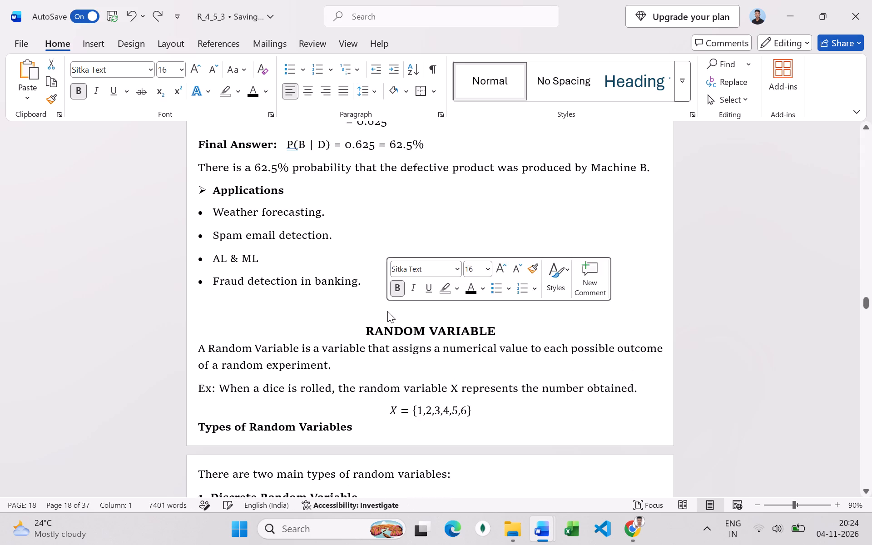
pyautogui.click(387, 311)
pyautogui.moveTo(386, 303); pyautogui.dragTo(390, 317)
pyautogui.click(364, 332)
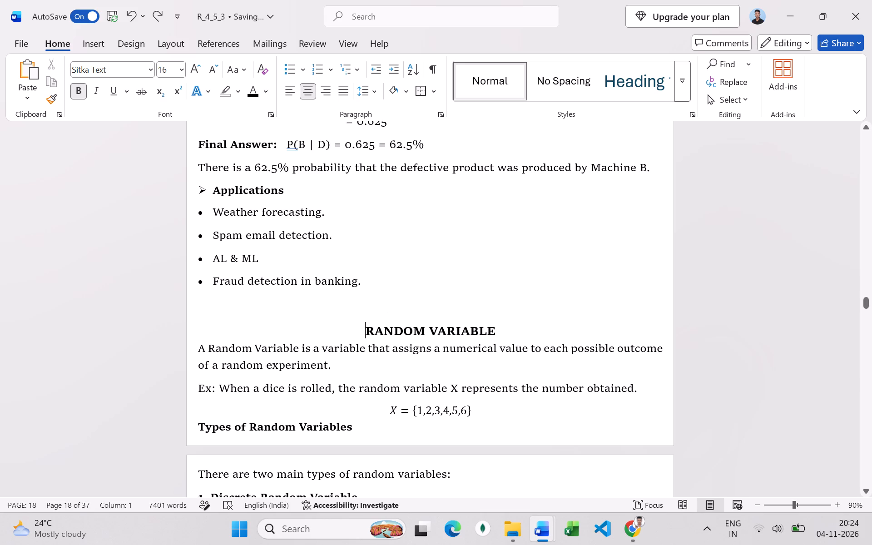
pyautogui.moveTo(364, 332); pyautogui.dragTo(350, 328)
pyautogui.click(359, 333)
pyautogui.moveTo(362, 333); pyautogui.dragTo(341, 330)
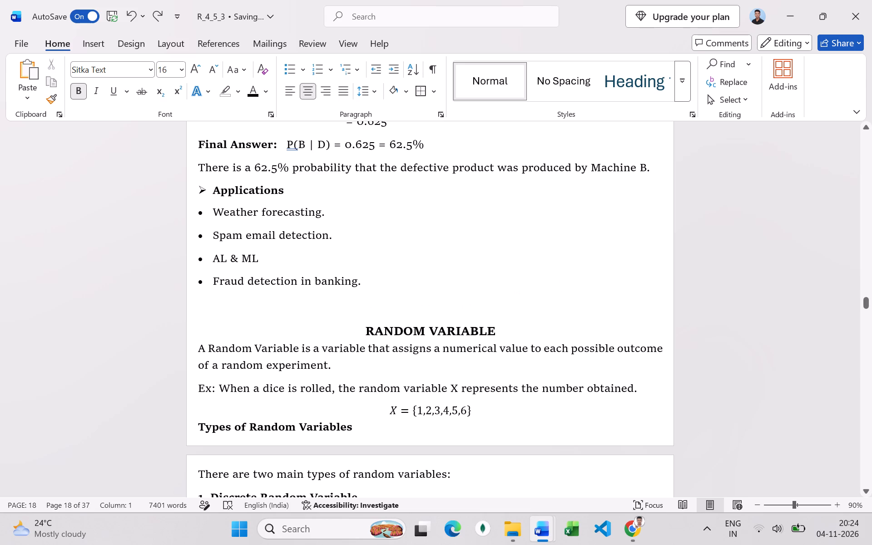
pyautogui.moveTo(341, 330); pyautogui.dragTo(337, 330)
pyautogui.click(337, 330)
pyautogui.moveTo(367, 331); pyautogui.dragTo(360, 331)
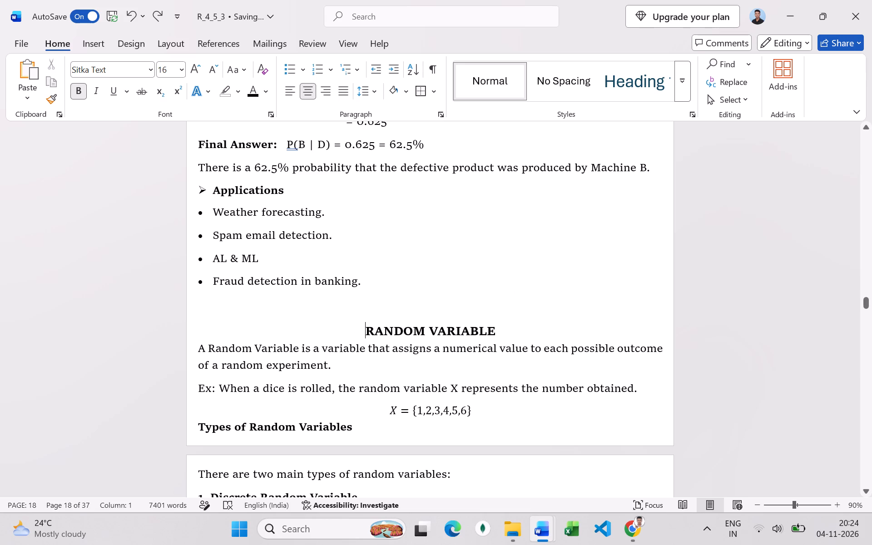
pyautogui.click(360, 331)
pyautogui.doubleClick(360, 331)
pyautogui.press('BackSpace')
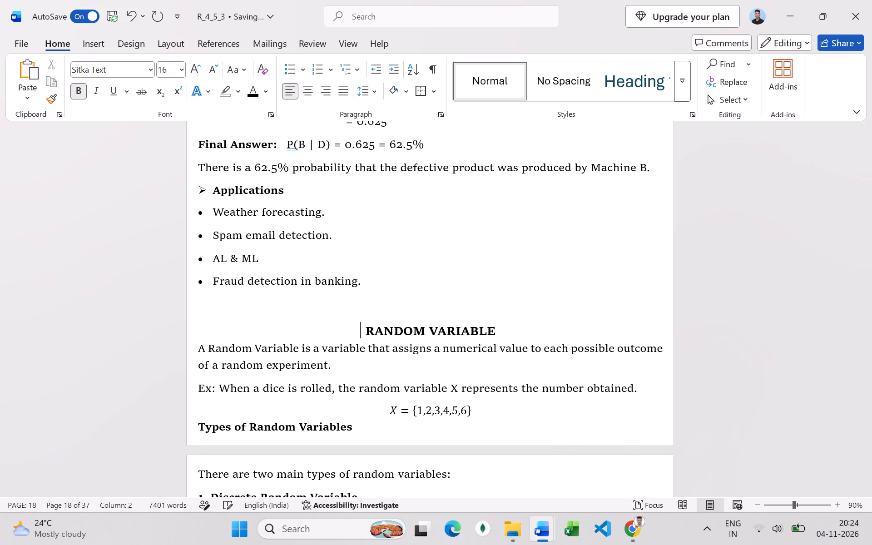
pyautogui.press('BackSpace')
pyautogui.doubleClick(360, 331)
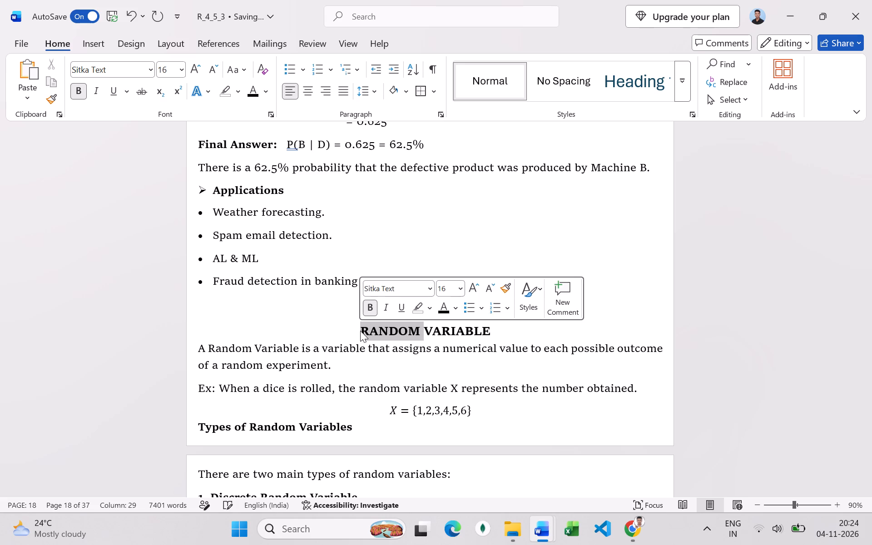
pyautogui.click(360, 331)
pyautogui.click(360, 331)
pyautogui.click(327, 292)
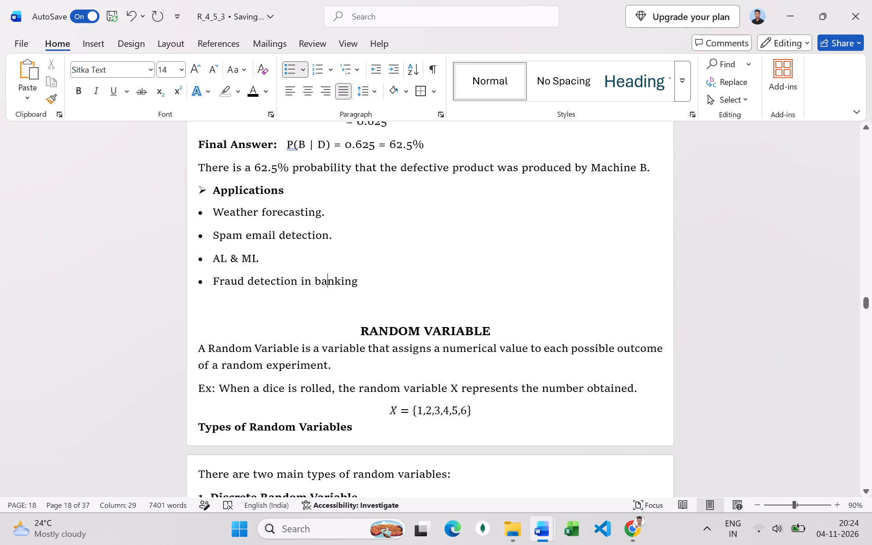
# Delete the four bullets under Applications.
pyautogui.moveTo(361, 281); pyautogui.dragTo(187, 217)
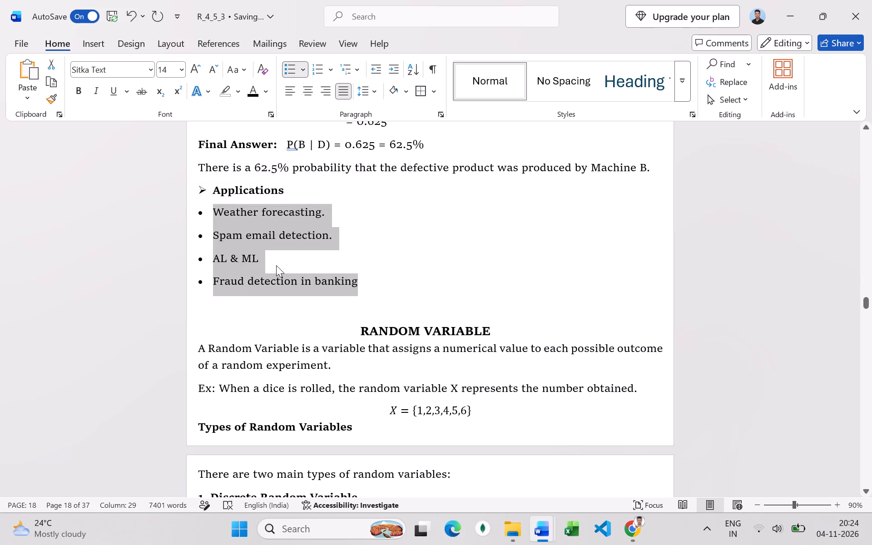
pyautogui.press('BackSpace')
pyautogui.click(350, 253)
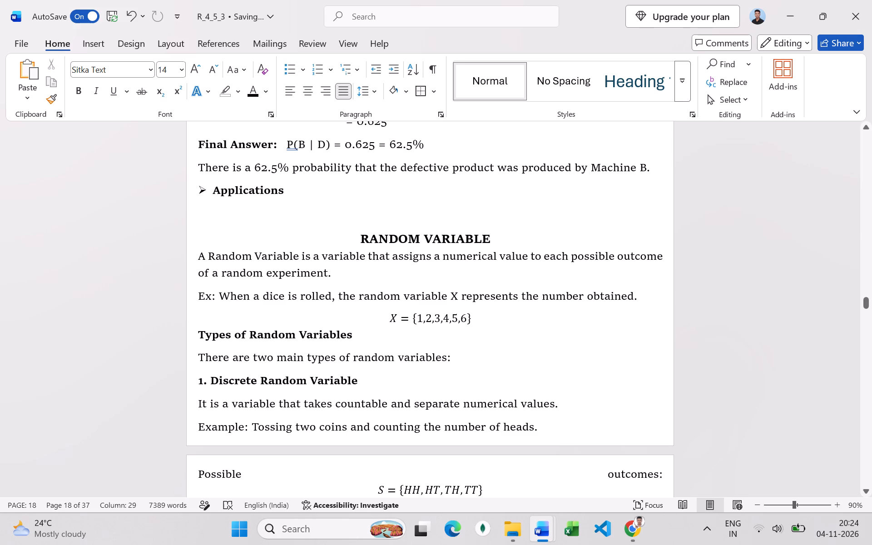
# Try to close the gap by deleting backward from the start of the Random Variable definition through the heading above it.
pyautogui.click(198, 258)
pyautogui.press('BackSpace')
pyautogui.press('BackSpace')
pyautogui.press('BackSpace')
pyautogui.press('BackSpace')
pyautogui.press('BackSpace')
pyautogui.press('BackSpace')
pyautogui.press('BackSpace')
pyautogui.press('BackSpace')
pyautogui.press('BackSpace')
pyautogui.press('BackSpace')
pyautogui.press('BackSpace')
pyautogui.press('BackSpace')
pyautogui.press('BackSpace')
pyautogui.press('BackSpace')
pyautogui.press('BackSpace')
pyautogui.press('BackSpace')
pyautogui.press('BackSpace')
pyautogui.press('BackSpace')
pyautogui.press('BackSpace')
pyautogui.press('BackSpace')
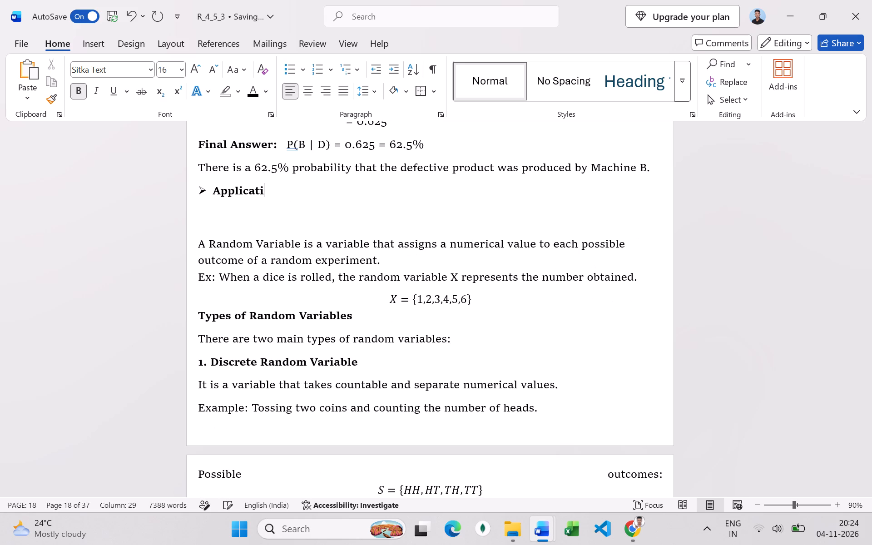
# Undo the recent edits back to the single-column Applications bullets, the boxed RANDOM VARIABLE heading and the original two-sentence definition.
pyautogui.hotkey('ctrl', 'z')
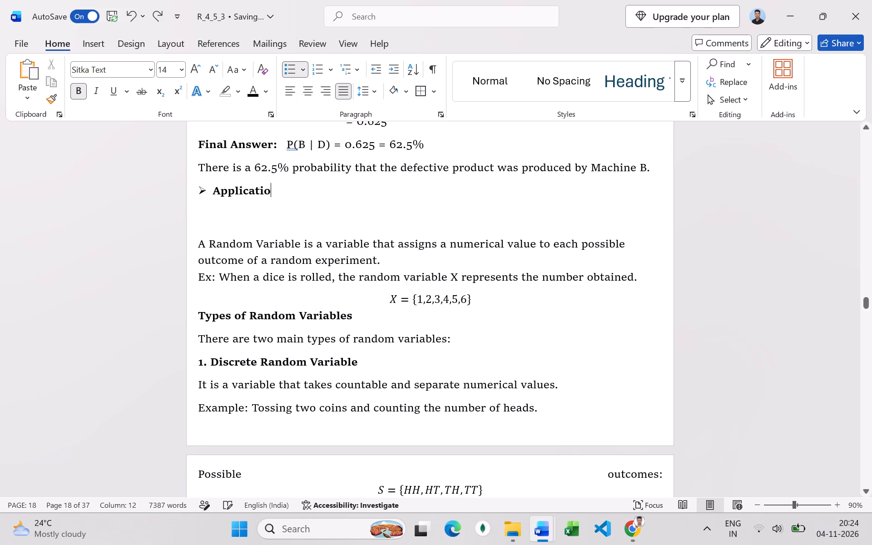
pyautogui.hotkey('ctrl', 'z')
pyautogui.hotkey('ctrl', 'z')
pyautogui.hotkey('ctrl', 'z')
pyautogui.hotkey('ctrl', 'z')
pyautogui.hotkey('ctrl', 'z')
pyautogui.hotkey('ctrl', 'z')
pyautogui.hotkey('ctrl', 'z')
pyautogui.hotkey('ctrl', 'z')
pyautogui.hotkey('ctrl', 'z')
pyautogui.hotkey('ctrl', 'z')
pyautogui.hotkey('ctrl', 'z')
pyautogui.hotkey('ctrl', 'z')
pyautogui.hotkey('ctrl', 'z')
pyautogui.hotkey('ctrl', 'z')
pyautogui.hotkey('ctrl', 'z')
pyautogui.hotkey('ctrl', 'z')
pyautogui.hotkey('ctrl', 'z')
pyautogui.hotkey('ctrl', 'z')
pyautogui.hotkey('ctrl', 'z')
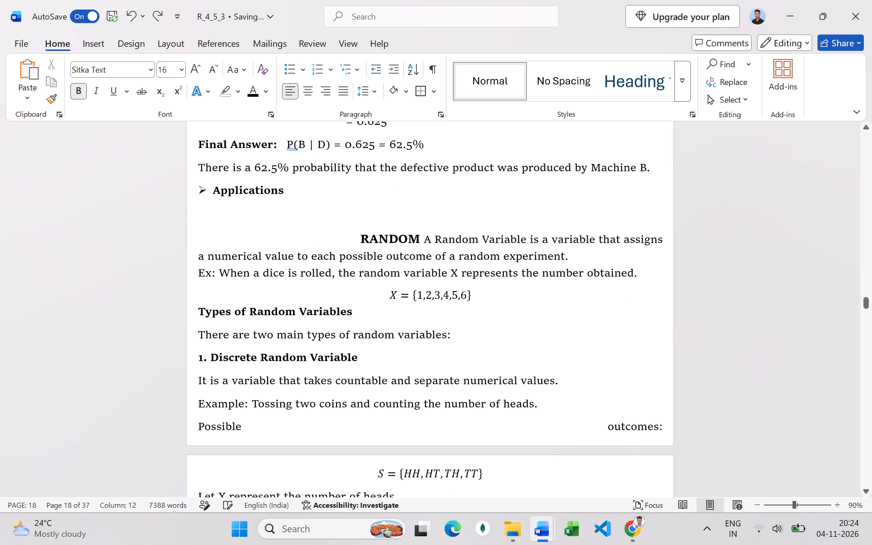
pyautogui.hotkey('ctrl', 'z')
pyautogui.hotkey('ctrl', 'z')
pyautogui.hotkey('ctrl', 'z')
pyautogui.hotkey('ctrl', 'z')
pyautogui.hotkey('ctrl', 'z')
pyautogui.hotkey('ctrl', 'z')
pyautogui.hotkey('ctrl', 'z')
pyautogui.hotkey('ctrl', 'z')
pyautogui.hotkey('ctrl', 'z')
pyautogui.hotkey('ctrl', 'z')
pyautogui.hotkey('ctrl', 'z')
pyautogui.hotkey('ctrl', 'z')
pyautogui.hotkey('ctrl', 'z')
pyautogui.hotkey('ctrl', 'z')
pyautogui.hotkey('ctrl', 'z')
pyautogui.hotkey('ctrl', 'z')
pyautogui.hotkey('ctrl', 'z')
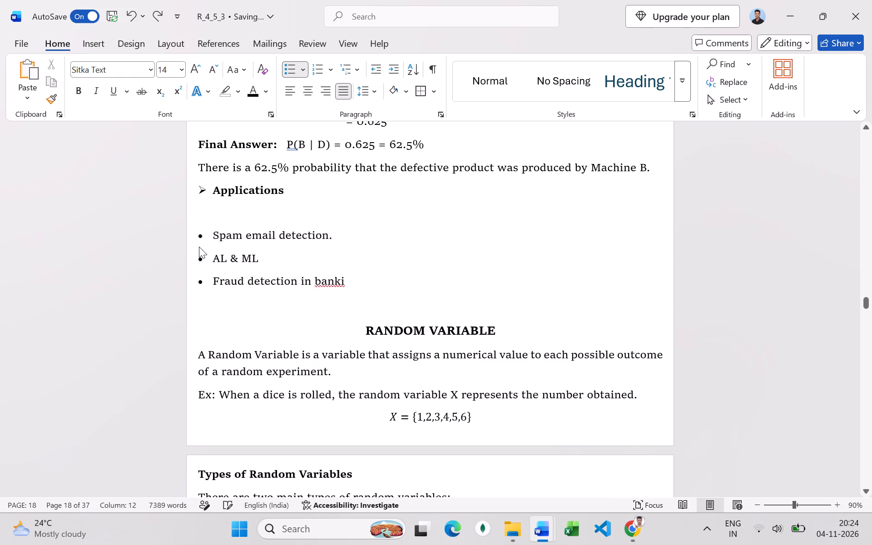
pyautogui.hotkey('ctrl', 'z')
pyautogui.hotkey('ctrl', 'z')
pyautogui.hotkey('ctrl', 'z')
pyautogui.hotkey('ctrl', 'z')
pyautogui.hotkey('ctrl', 'z')
pyautogui.hotkey('ctrl', 'z')
pyautogui.hotkey('ctrl', 'z')
pyautogui.hotkey('ctrl', 'z')
pyautogui.hotkey('ctrl', 'z')
pyautogui.hotkey('ctrl', 'z')
pyautogui.hotkey('ctrl', 'z')
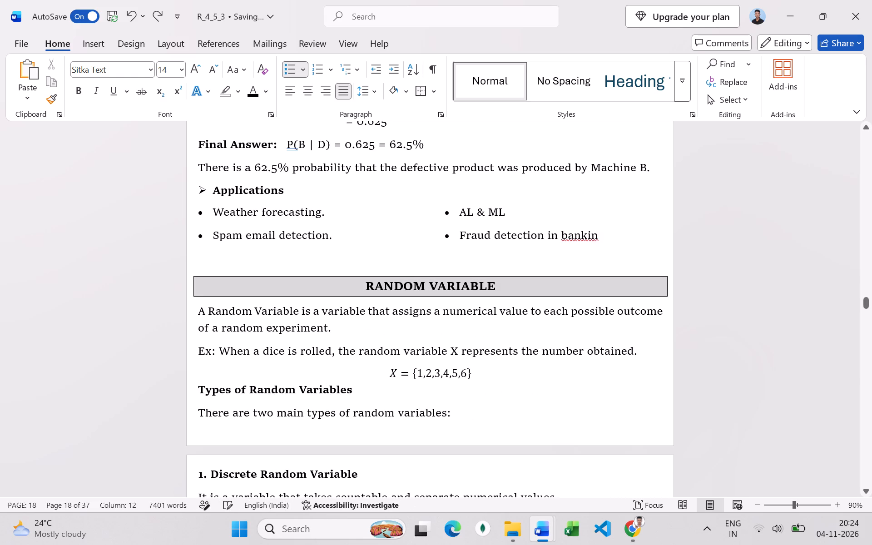
pyautogui.hotkey('ctrl', 'z')
pyautogui.hotkey('ctrl', 'z')
pyautogui.hotkey('ctrl', 'z')
pyautogui.hotkey('ctrl', 'z')
pyautogui.hotkey('ctrl', 'z')
pyautogui.hotkey('ctrl', 'z')
pyautogui.hotkey('ctrl', 'z')
pyautogui.hotkey('ctrl', 'z')
pyautogui.hotkey('ctrl', 'z')
pyautogui.hotkey('ctrl', 'z')
pyautogui.hotkey('ctrl', 'z')
pyautogui.hotkey('ctrl', 'z')
pyautogui.click(261, 267)
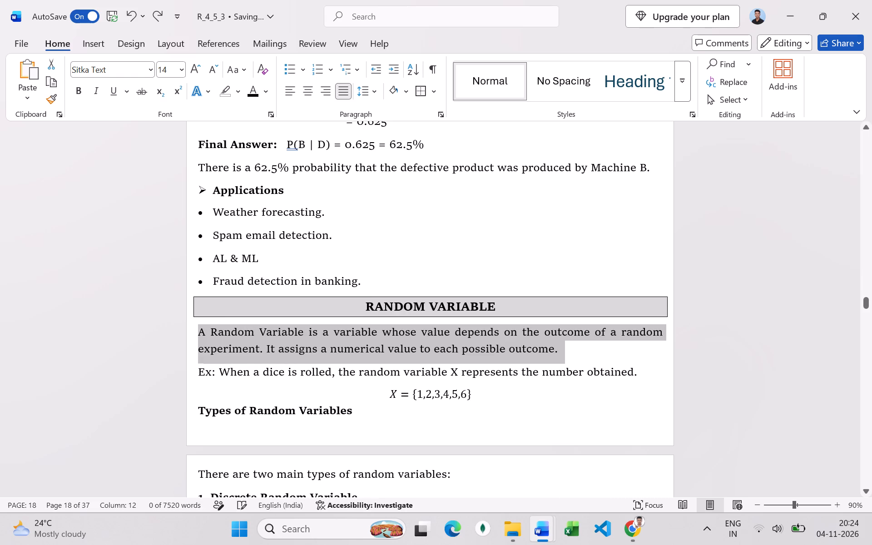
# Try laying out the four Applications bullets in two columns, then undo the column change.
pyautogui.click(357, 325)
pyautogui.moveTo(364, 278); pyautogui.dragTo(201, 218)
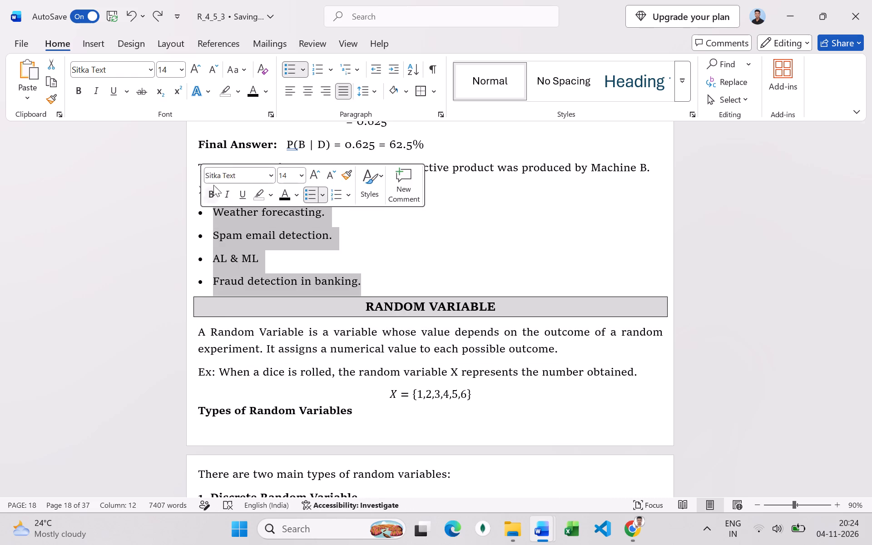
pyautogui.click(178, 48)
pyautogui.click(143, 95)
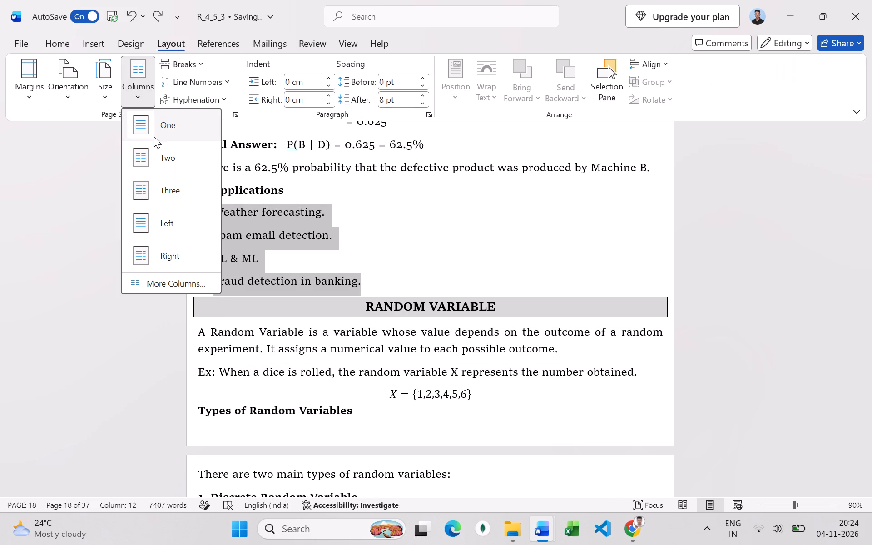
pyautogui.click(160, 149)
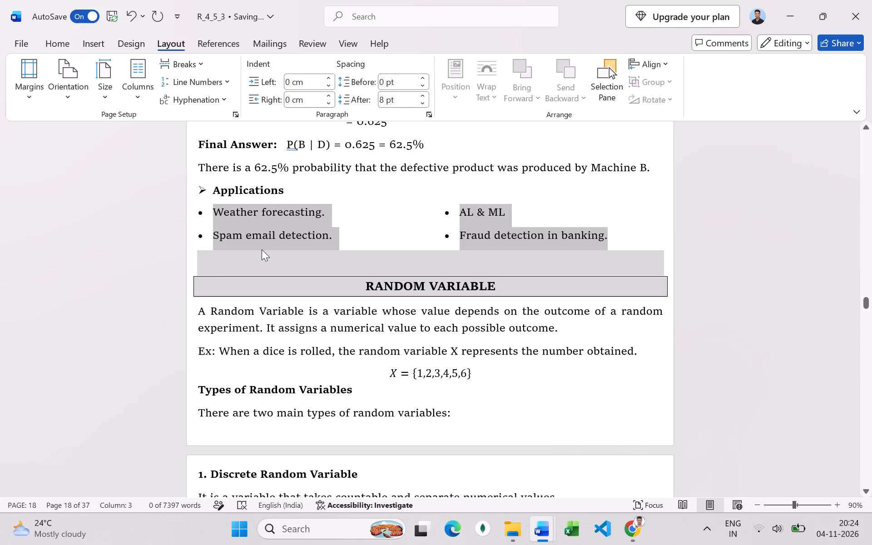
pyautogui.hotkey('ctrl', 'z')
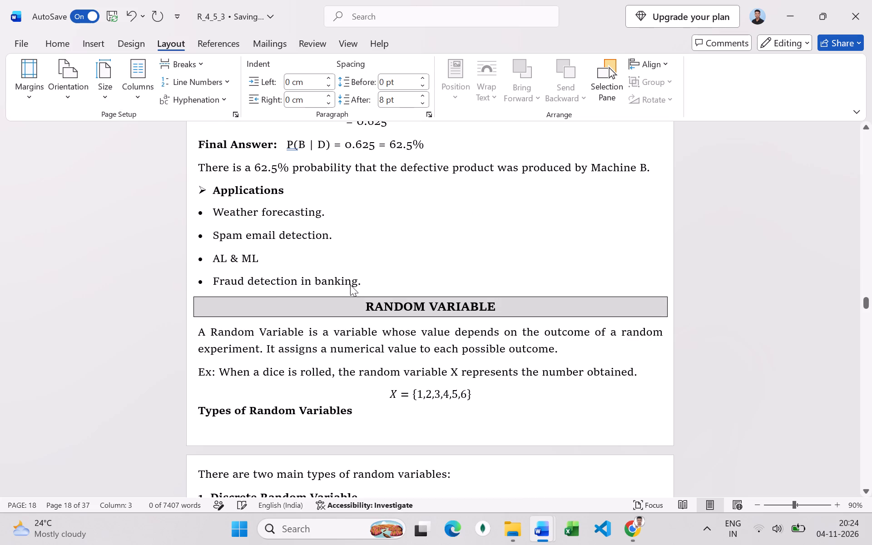
# Add a paragraph break after "Fraud detection in banking." and lay out the four Applications bullets in two columns above the boxed heading.
pyautogui.click(352, 285)
pyautogui.click(373, 278)
pyautogui.press('Return')
pyautogui.press('Return')
pyautogui.press('Return')
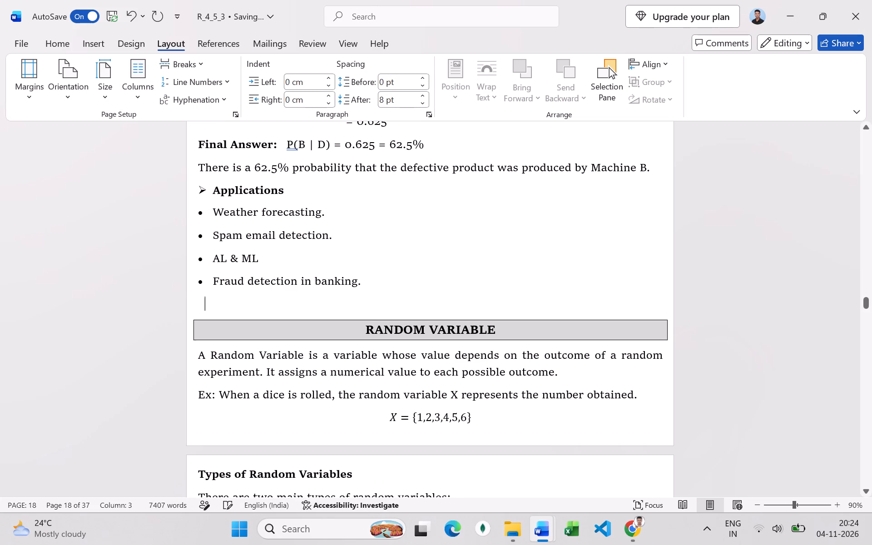
pyautogui.press('BackSpace')
pyautogui.moveTo(363, 279); pyautogui.dragTo(222, 213)
pyautogui.click(142, 90)
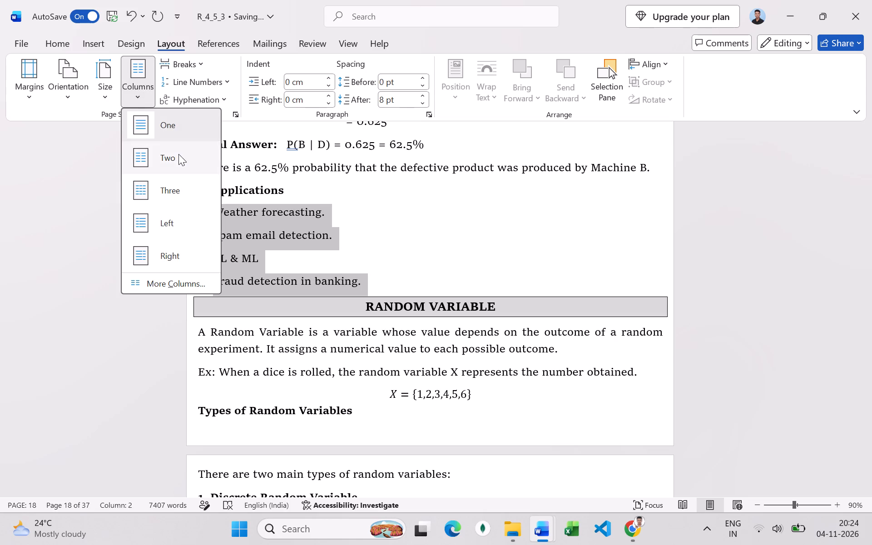
pyautogui.click(178, 154)
pyautogui.click(356, 308)
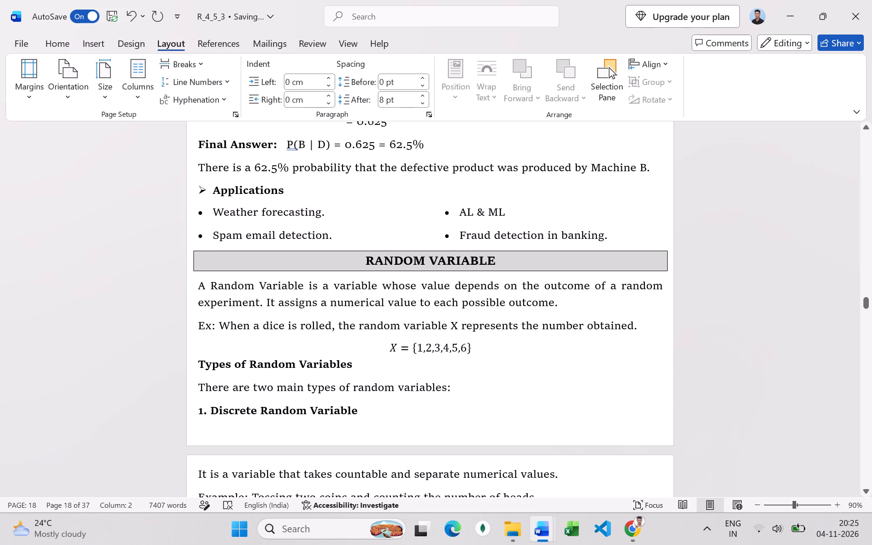
# Increase the indent of the four two-column Applications bullets by one level.
pyautogui.scroll(-1, 321, 332)
pyautogui.scroll(4, 321, 332)
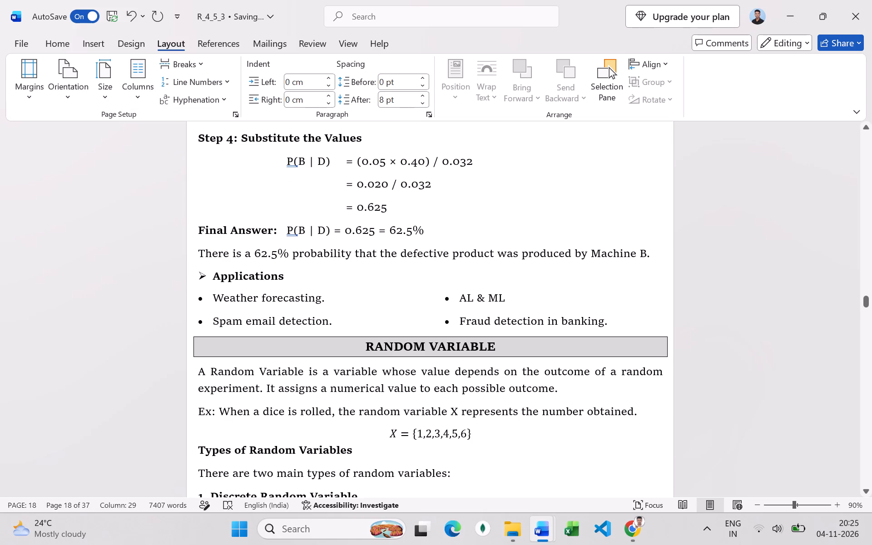
pyautogui.moveTo(603, 317); pyautogui.dragTo(231, 302)
pyautogui.click(59, 46)
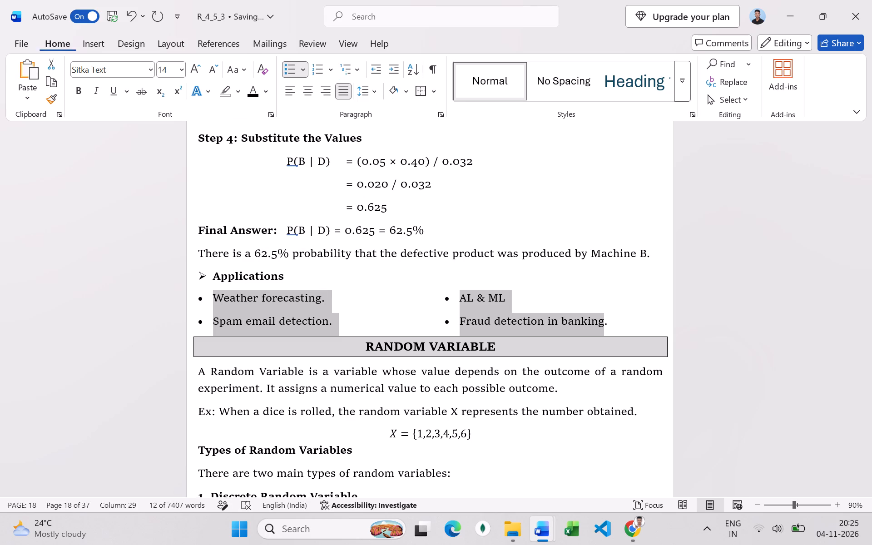
pyautogui.click(386, 71)
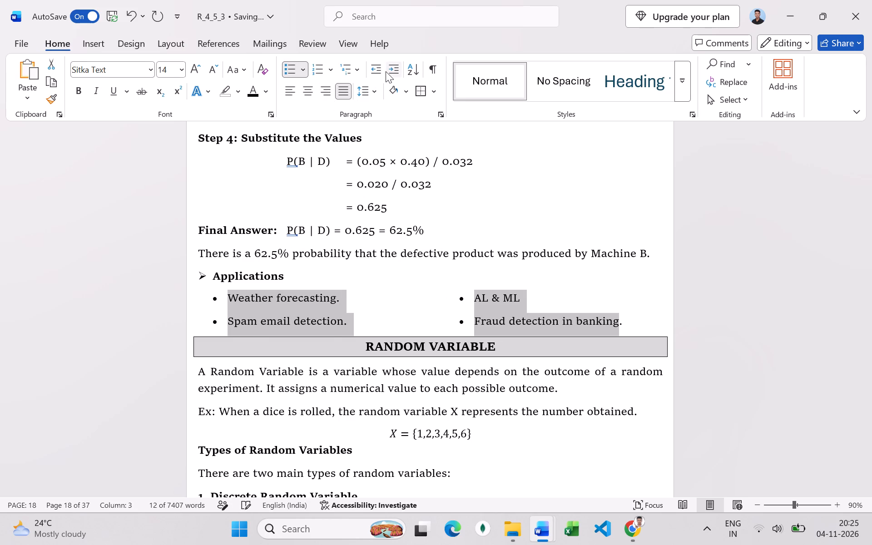
pyautogui.click(339, 384)
pyautogui.scroll(-3, 338, 385)
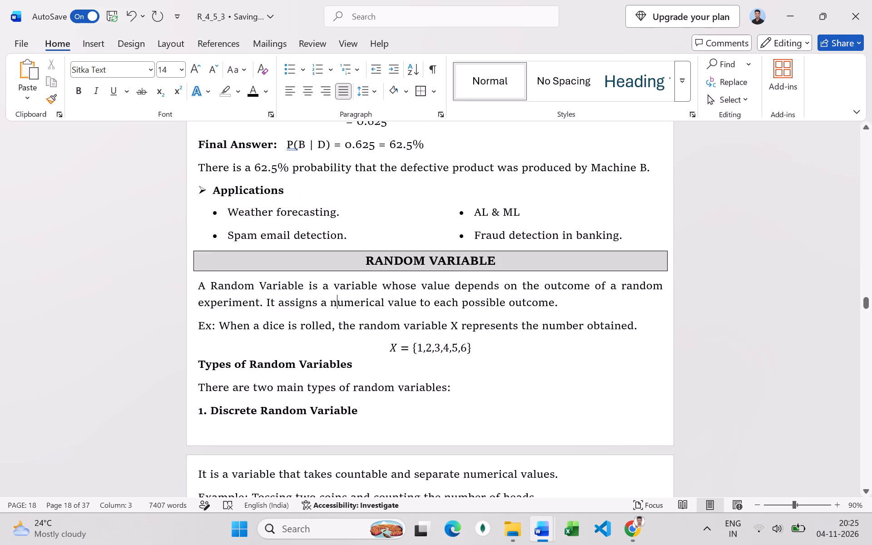
pyautogui.scroll(-2, 338, 385)
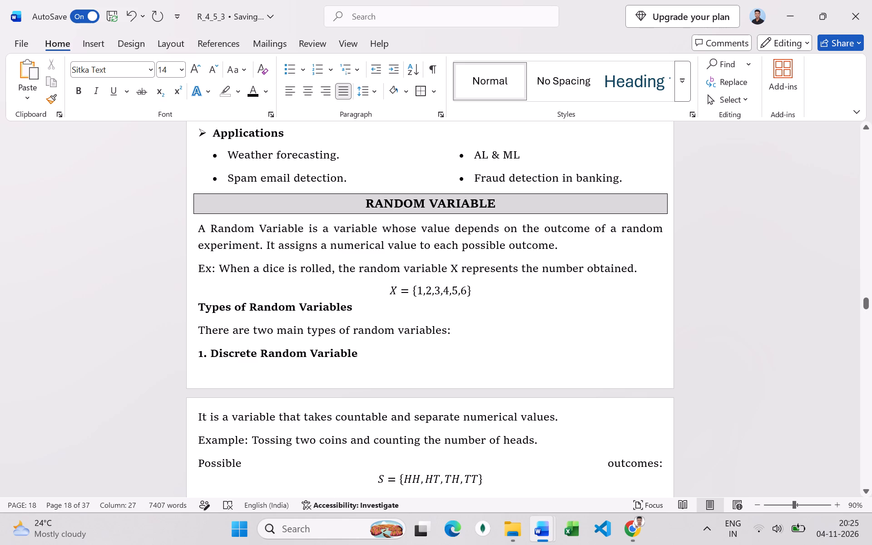
pyautogui.scroll(3, 327, 336)
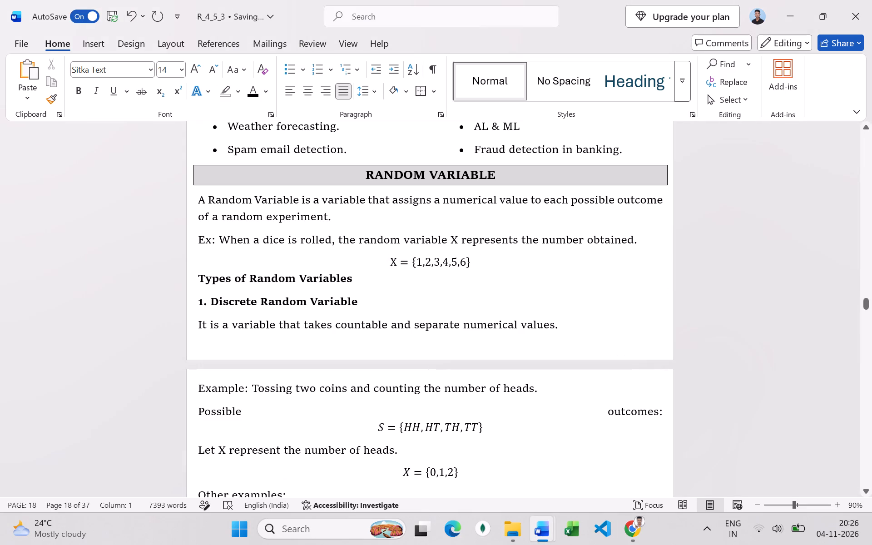
# Add a centred plain-text line X = {1,2,3,4,5,6} directly under the dice example sentence.
pyautogui.click(362, 268)
pyautogui.click(337, 261)
pyautogui.click(290, 263)
pyautogui.click(641, 233)
pyautogui.press('Return')
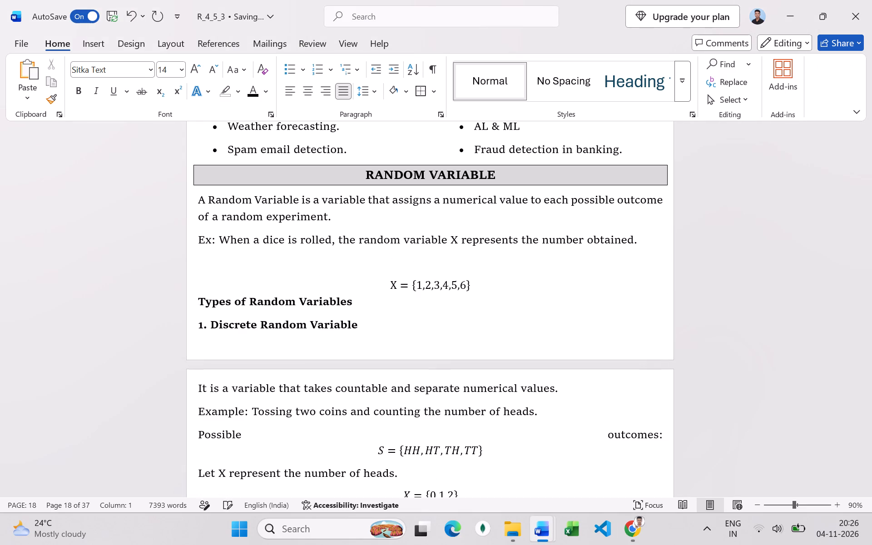
pyautogui.write('x')
pyautogui.press('space')
pyautogui.write('=')
pyautogui.press('space')
pyautogui.hotkey('shift', '{')
pyautogui.press('1')
pyautogui.write(',2,3,4,5,6')
pyautogui.hotkey('shift', '}')
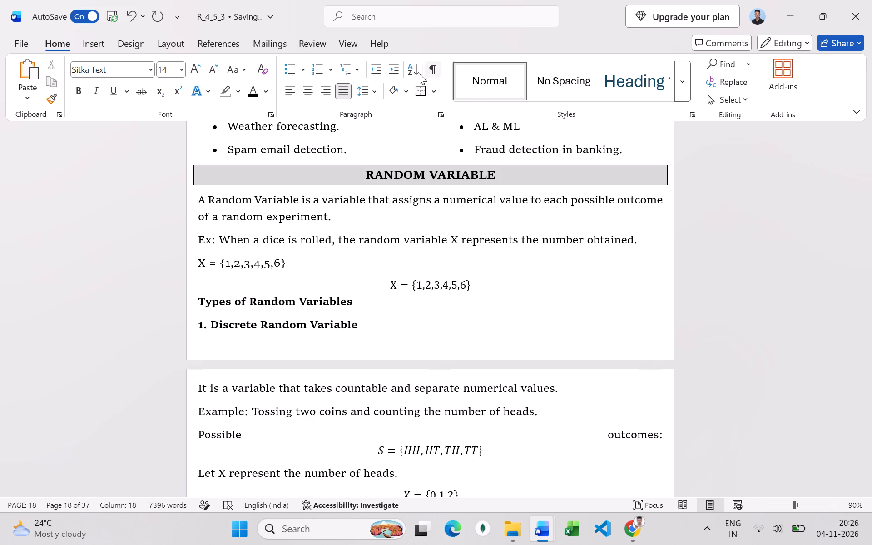
pyautogui.click(311, 91)
# Delete the old X = {1,2,3,4,5,6} equation object below the new plain-text line.
pyautogui.moveTo(497, 289); pyautogui.dragTo(360, 293)
pyautogui.click(387, 288)
pyautogui.moveTo(387, 288); pyautogui.dragTo(467, 286)
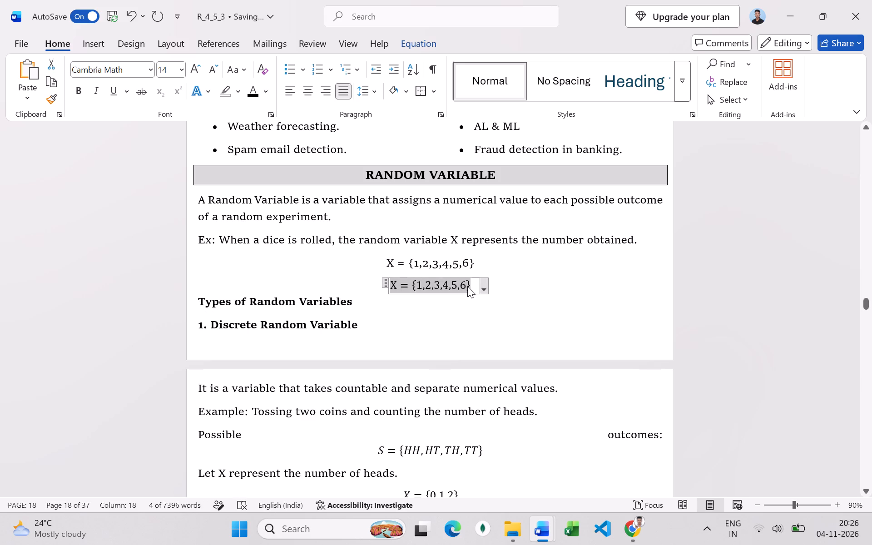
pyautogui.press('BackSpace')
pyautogui.press('BackSpace')
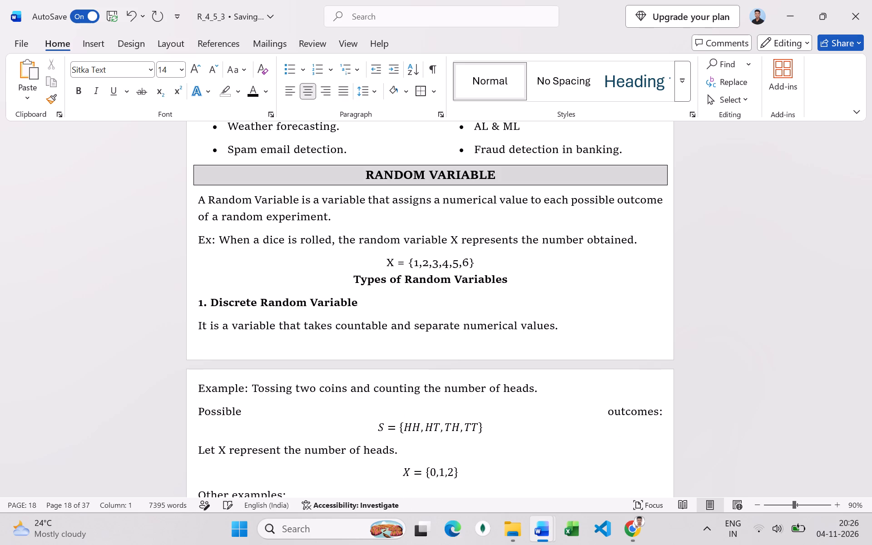
# Left-align the 'Types of Random Variables' heading.
pyautogui.moveTo(528, 282); pyautogui.dragTo(371, 270)
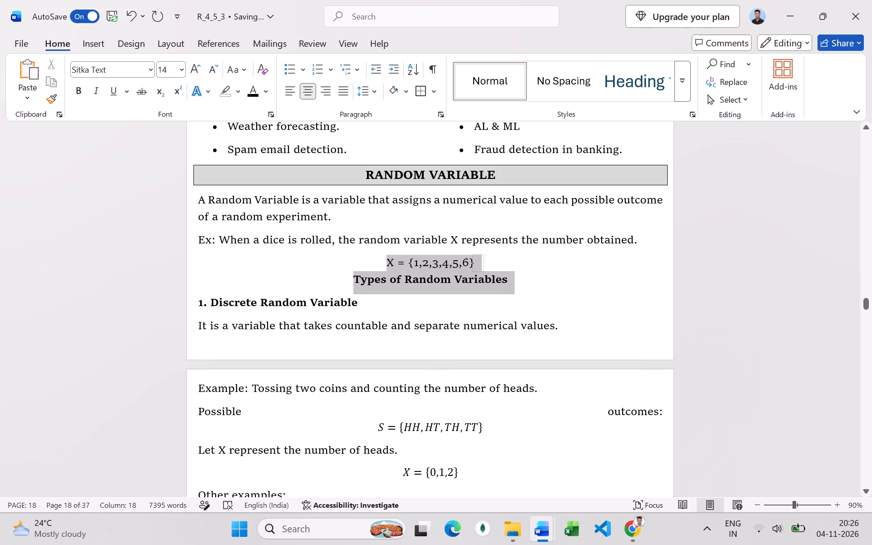
pyautogui.moveTo(371, 270); pyautogui.dragTo(355, 280)
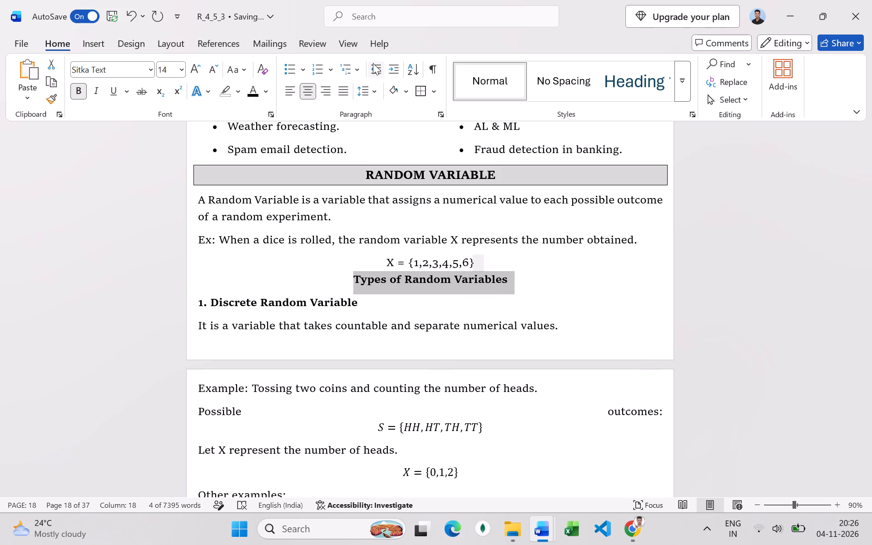
pyautogui.doubleClick(374, 63)
pyautogui.click(377, 67)
pyautogui.click(286, 85)
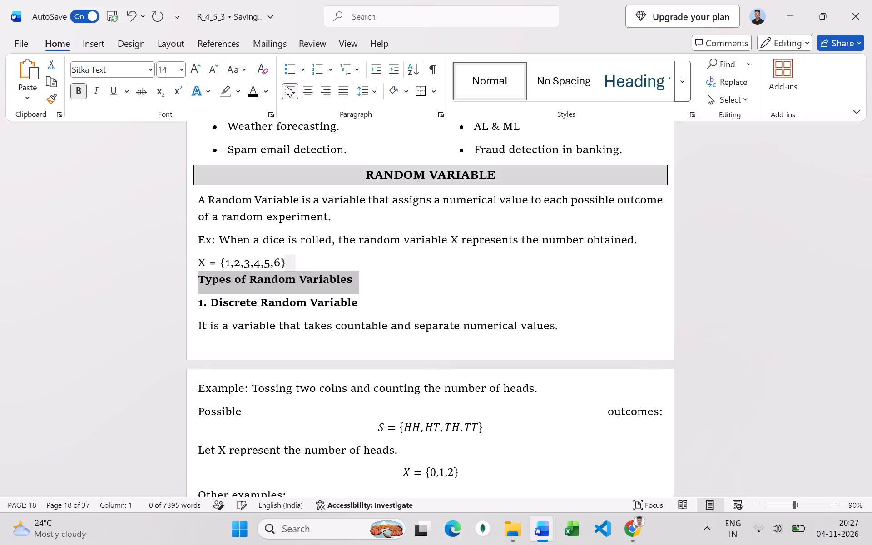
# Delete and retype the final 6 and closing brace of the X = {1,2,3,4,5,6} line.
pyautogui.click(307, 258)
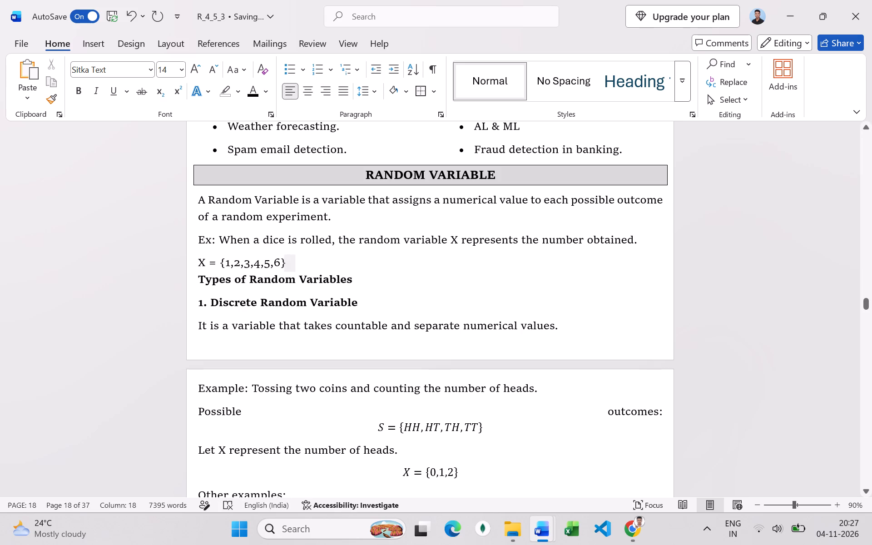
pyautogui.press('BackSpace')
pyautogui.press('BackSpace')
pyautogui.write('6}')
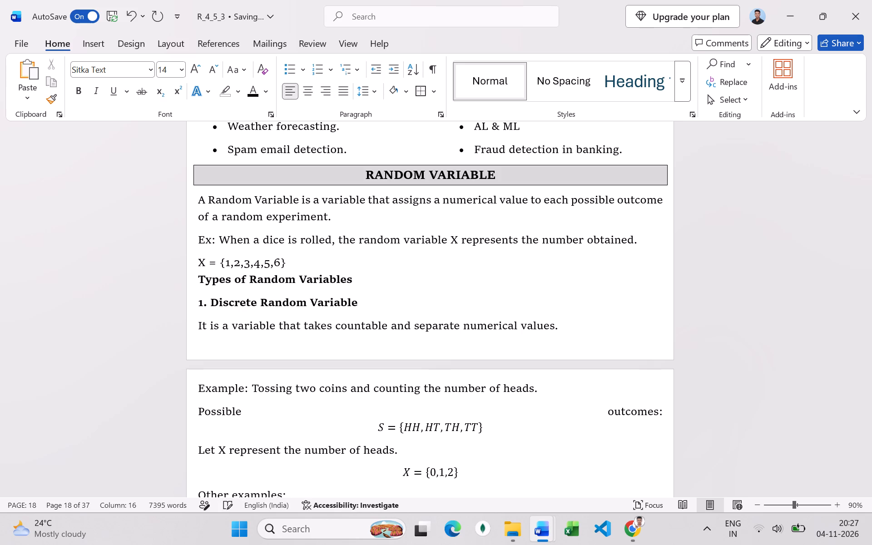
# Replace the line break between X = {1,2,3,4,5,6} and the 'Types of Random Variables' heading with a paragraph break.
pyautogui.click(305, 262)
pyautogui.click(312, 263)
pyautogui.moveTo(291, 263); pyautogui.dragTo(165, 271)
pyautogui.press('BackSpace')
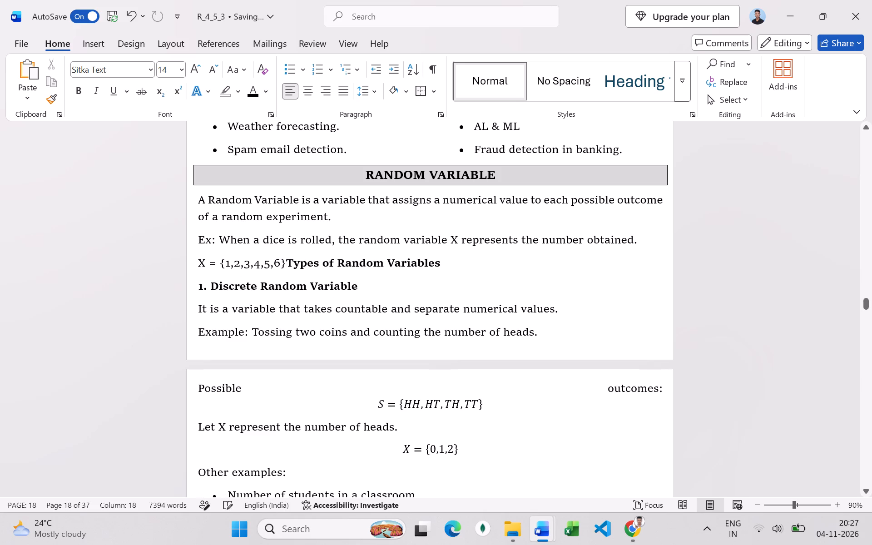
pyautogui.press('Return')
# Centre the X = {1,2,3,4,5,6} line under the dice example.
pyautogui.moveTo(328, 262); pyautogui.dragTo(181, 272)
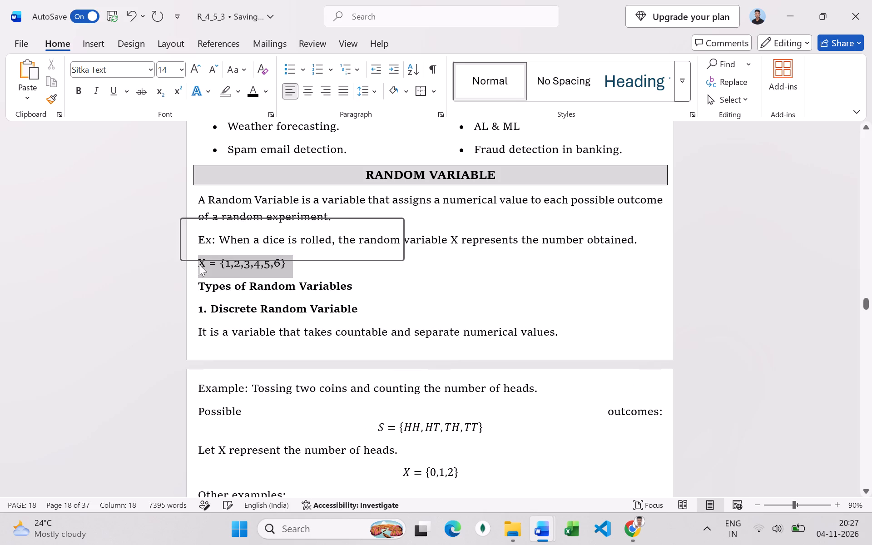
pyautogui.click(305, 97)
pyautogui.click(362, 298)
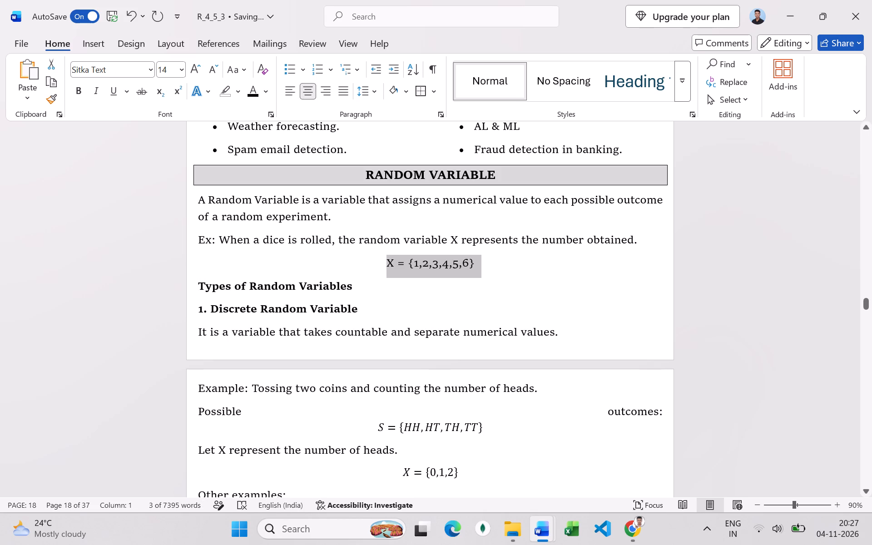
# Add an arrow bullet to the 'Types of Random Variables' heading and reduce its indent to the page margin.
pyautogui.moveTo(361, 287); pyautogui.dragTo(239, 285)
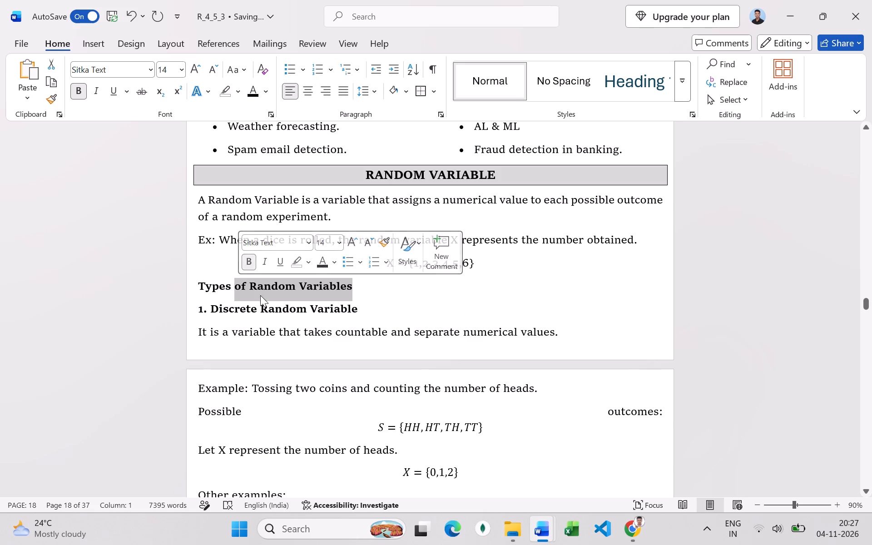
pyautogui.click(381, 338)
pyautogui.moveTo(363, 294); pyautogui.dragTo(162, 280)
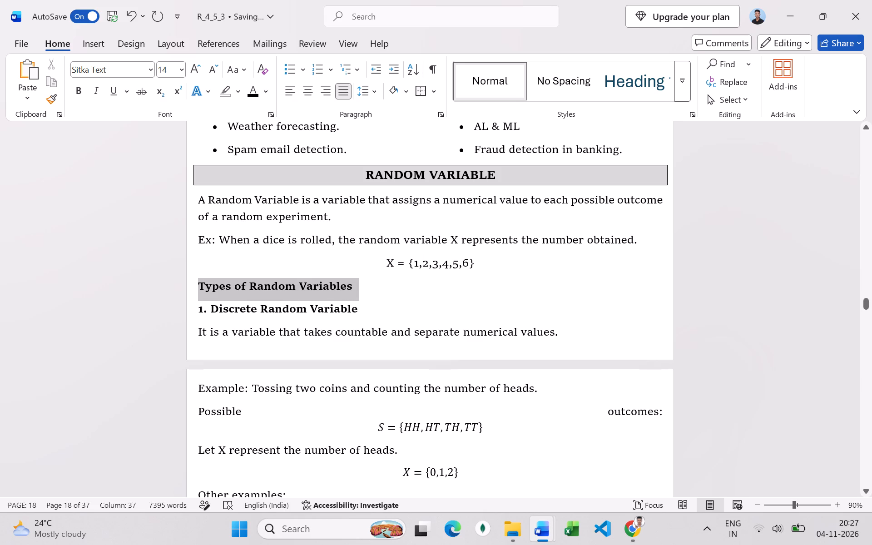
pyautogui.moveTo(162, 280); pyautogui.dragTo(157, 280)
pyautogui.click(302, 70)
pyautogui.click(305, 114)
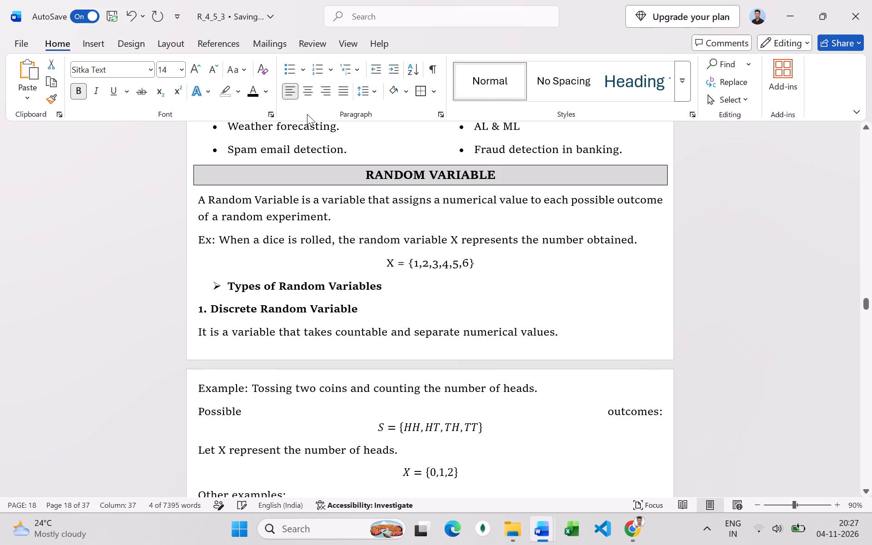
pyautogui.tripleClick(381, 69)
pyautogui.click(375, 339)
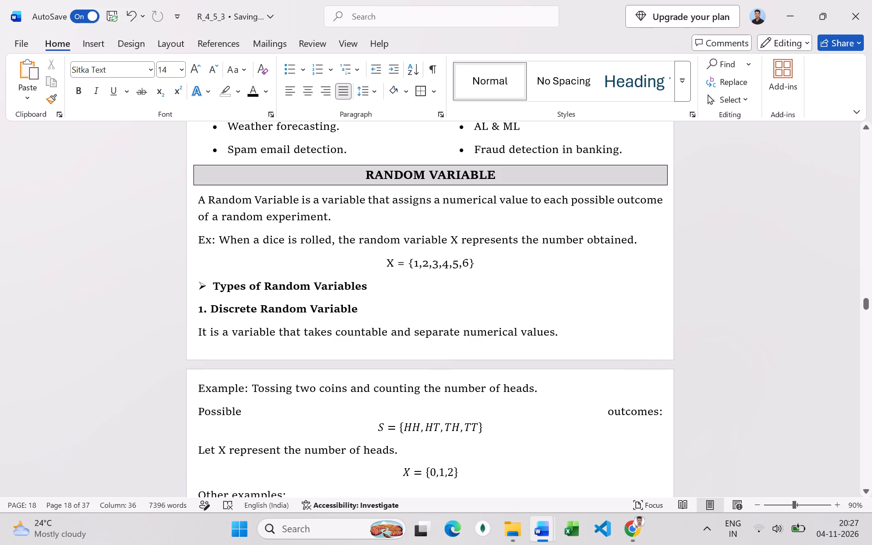
# Review the Discrete and Continuous Random Variable subsections, including their examples and equations.
pyautogui.scroll(-3, 334, 311)
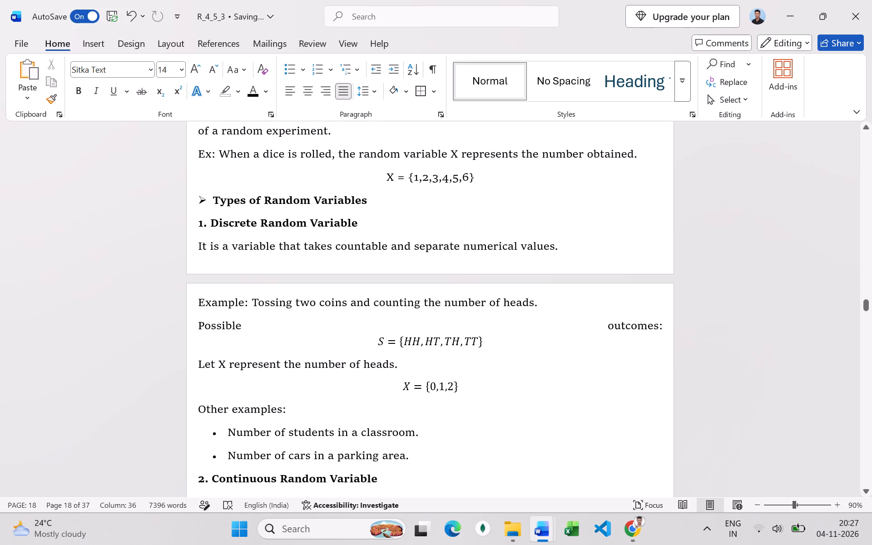
pyautogui.scroll(-3, 312, 299)
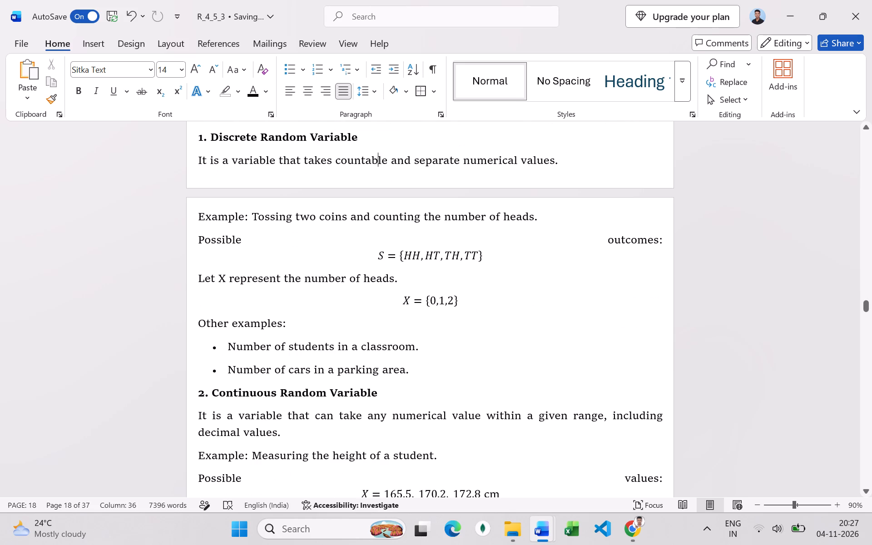
pyautogui.scroll(1, 312, 299)
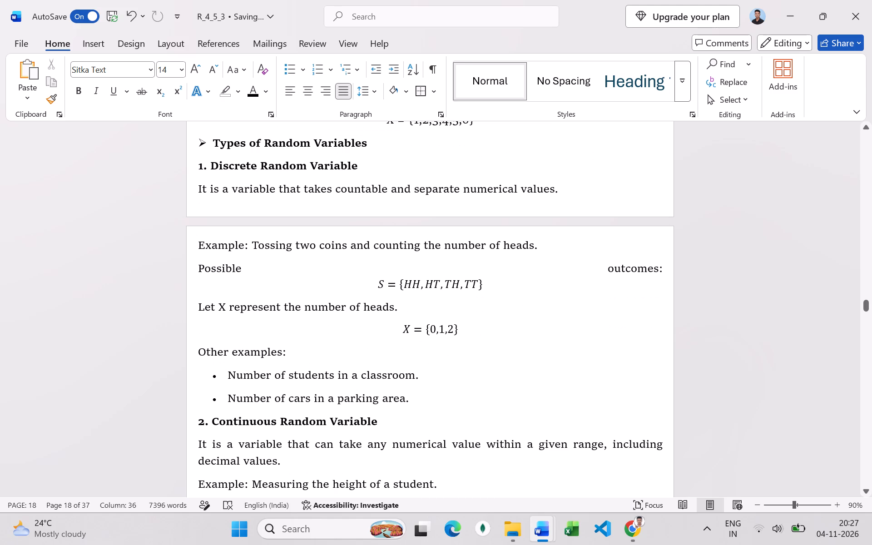
pyautogui.scroll(-6, 345, 297)
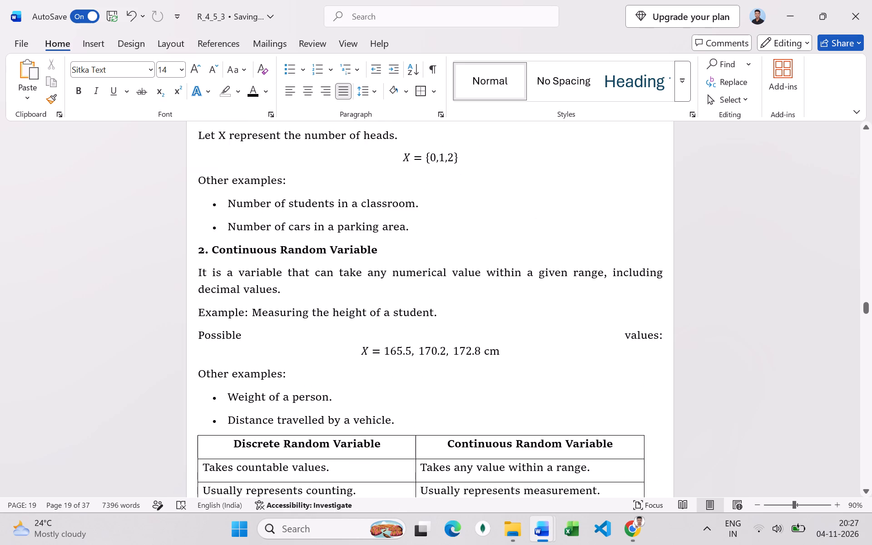
pyautogui.scroll(2, 345, 297)
pyautogui.scroll(-3, 345, 297)
pyautogui.scroll(3, 345, 297)
pyautogui.scroll(-1, 345, 297)
pyautogui.scroll(7, 345, 297)
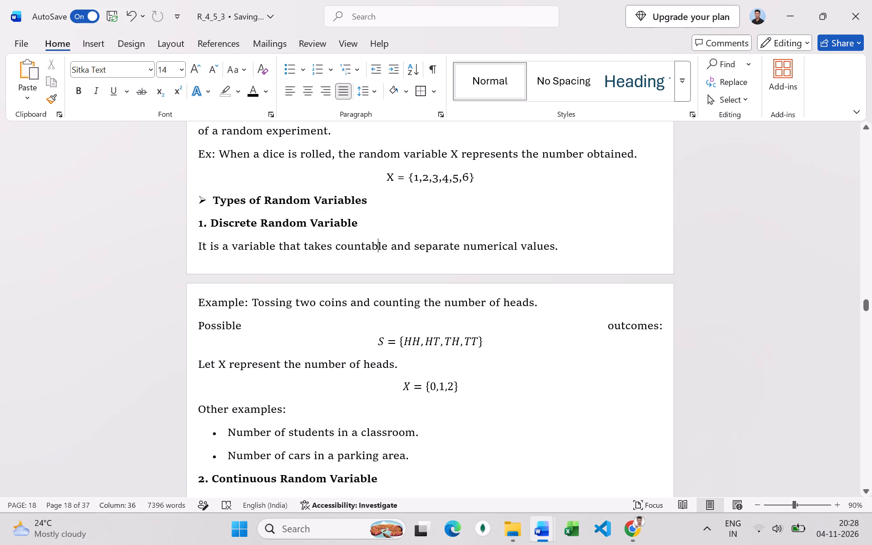
pyautogui.click(607, 322)
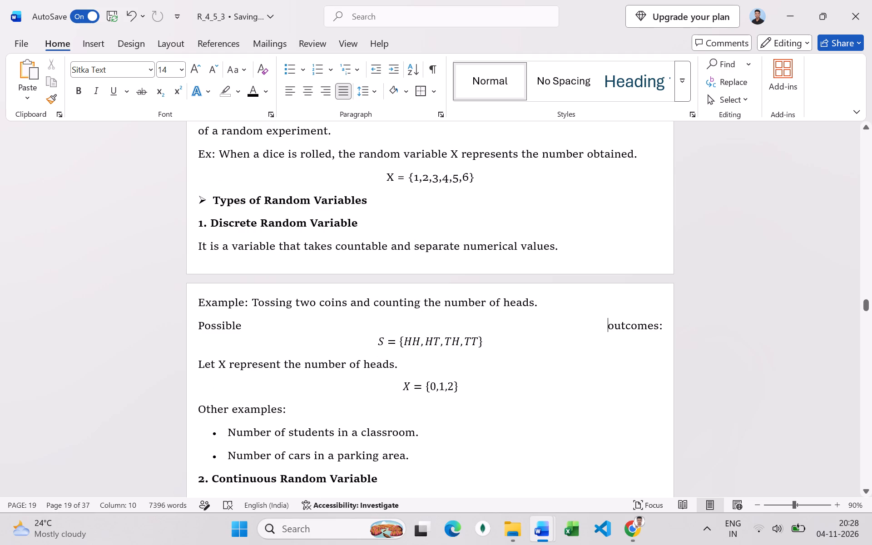
pyautogui.click(472, 378)
pyautogui.moveTo(473, 384); pyautogui.dragTo(279, 309)
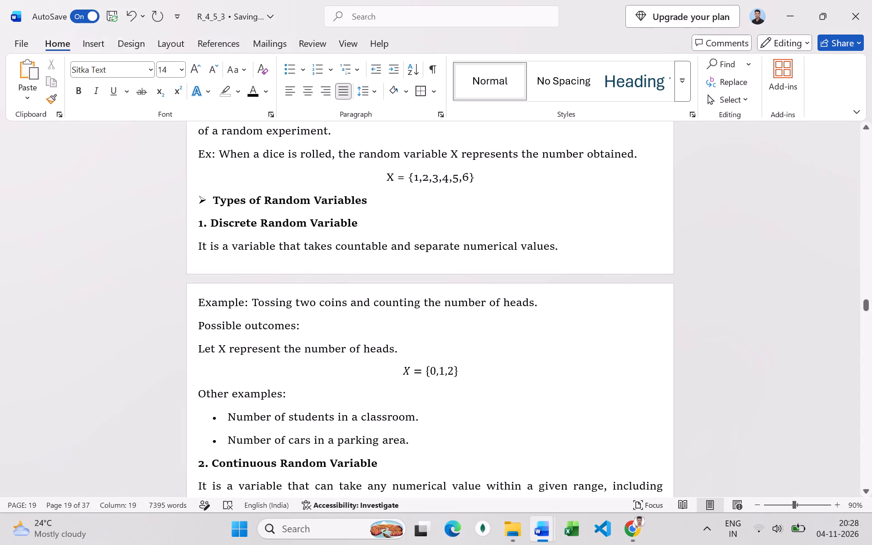
pyautogui.hotkey('ctrl', 'v')
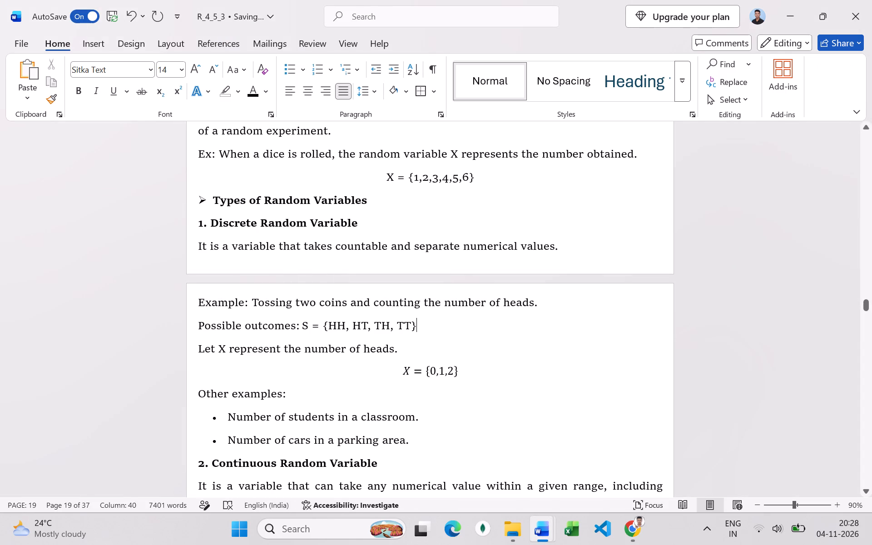
# Shorten 'Example' to 'Ex' in the line about tossing two coins.
pyautogui.click(190, 322)
pyautogui.click(245, 304)
pyautogui.press('BackSpace')
pyautogui.press('BackSpace')
pyautogui.press('BackSpace')
pyautogui.press('BackSpace')
pyautogui.press('BackSpace')
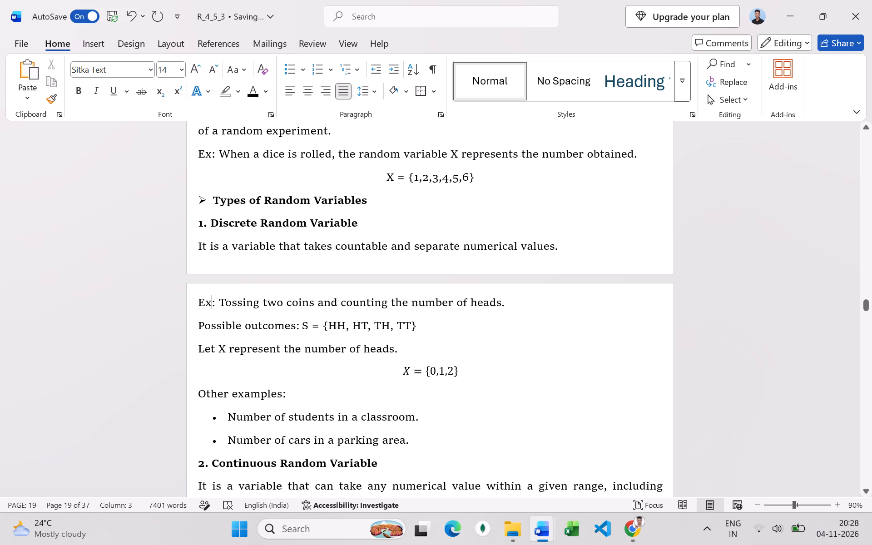
# Join the definition onto the 'Discrete Random Variable' heading line, separated by a colon.
pyautogui.click(193, 243)
pyautogui.press('BackSpace')
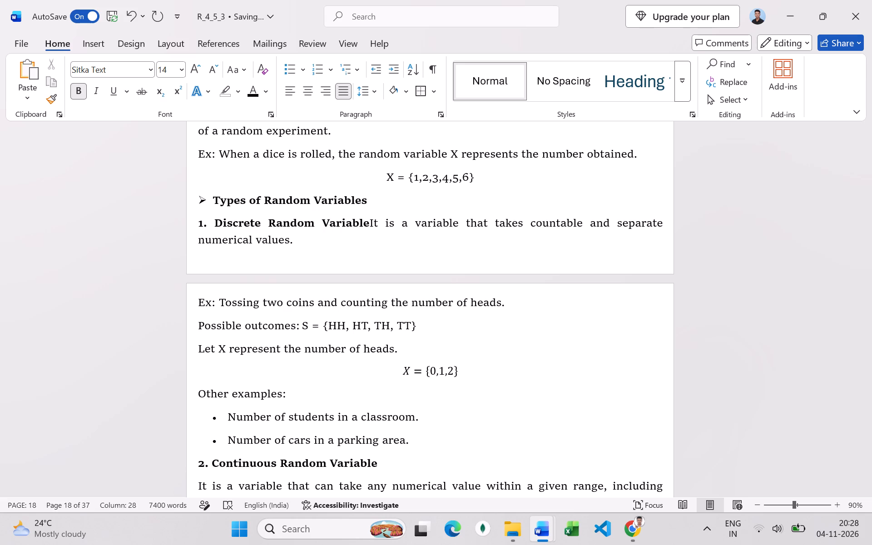
pyautogui.hotkey('shift', ':')
# Apply automatic numbering from the Discrete heading through the Continuous Random Variable heading, and reduce the indent to the page margin.
pyautogui.scroll(-2, 188, 217)
pyautogui.moveTo(253, 406); pyautogui.dragTo(194, 169)
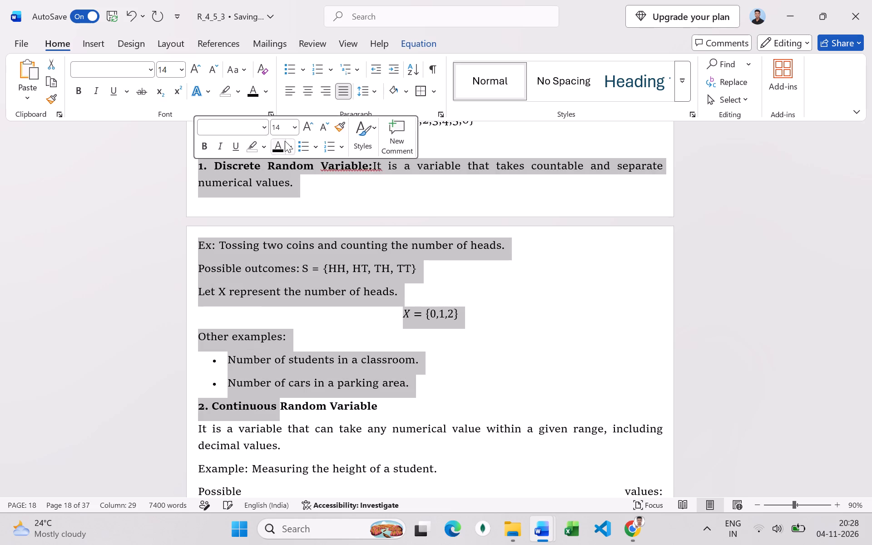
pyautogui.click(315, 73)
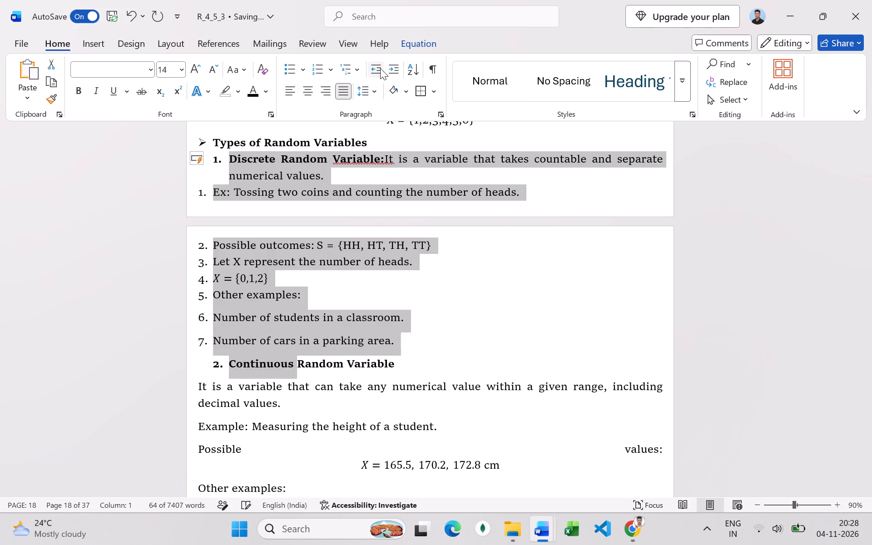
pyautogui.doubleClick(380, 68)
pyautogui.click(317, 195)
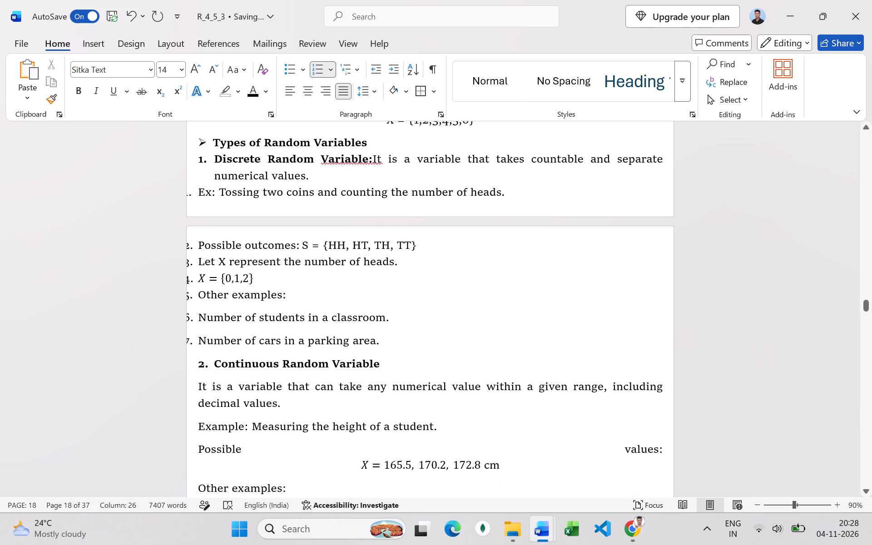
# Remove the numbering from the lines between 'Ex: Tossing two coins' and 'Number of cars in a parking area.' and indent them under the Discrete item.
pyautogui.moveTo(385, 343); pyautogui.dragTo(194, 199)
pyautogui.click(322, 68)
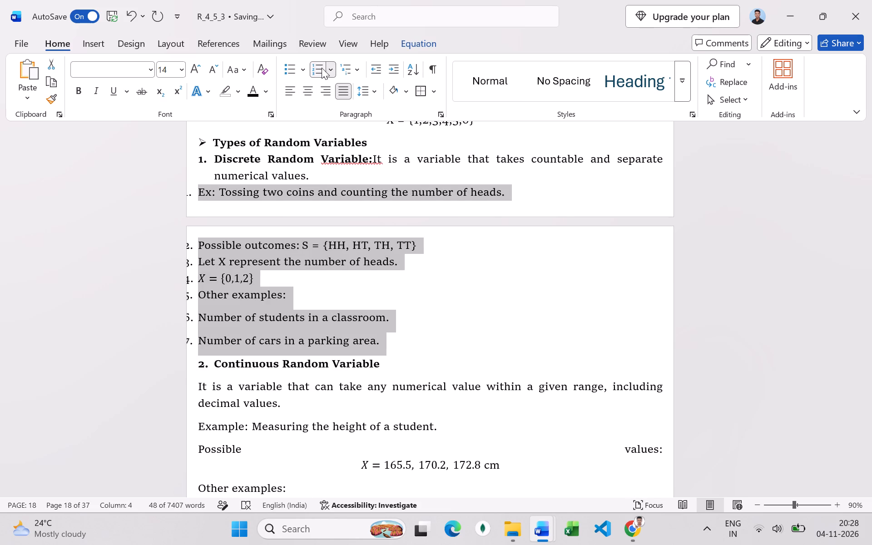
pyautogui.tripleClick(389, 67)
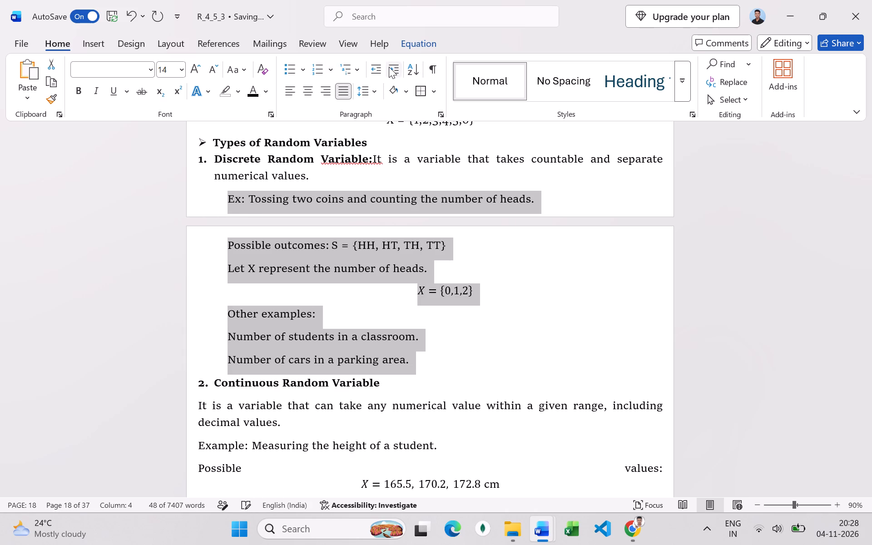
# Correct the missing space between 'Variable:' and 'It' in the Discrete Random Variable definition.
pyautogui.click(223, 161)
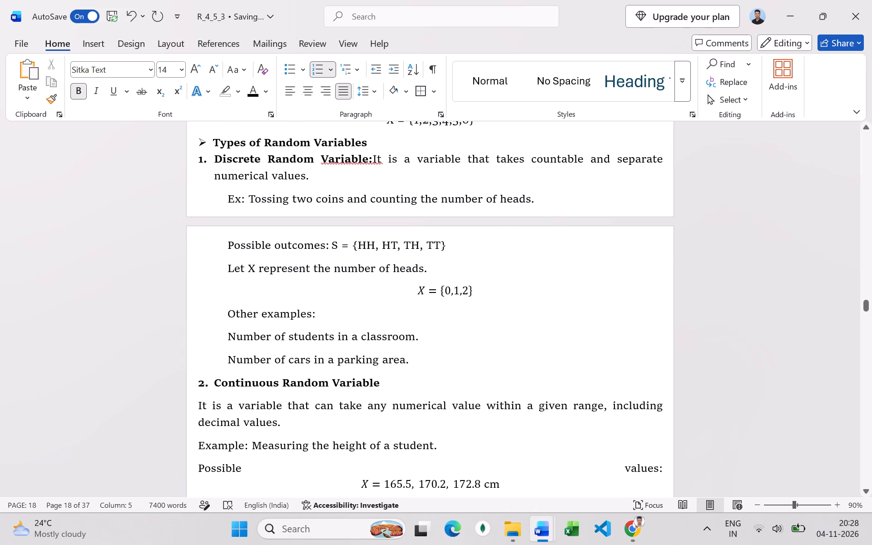
pyautogui.scroll(1, 295, 272)
pyautogui.rightClick(345, 189)
pyautogui.click(344, 207)
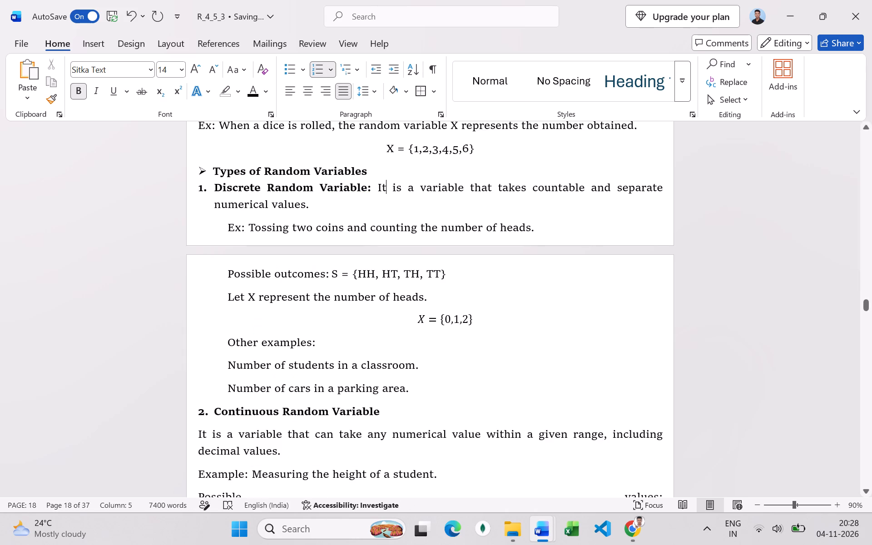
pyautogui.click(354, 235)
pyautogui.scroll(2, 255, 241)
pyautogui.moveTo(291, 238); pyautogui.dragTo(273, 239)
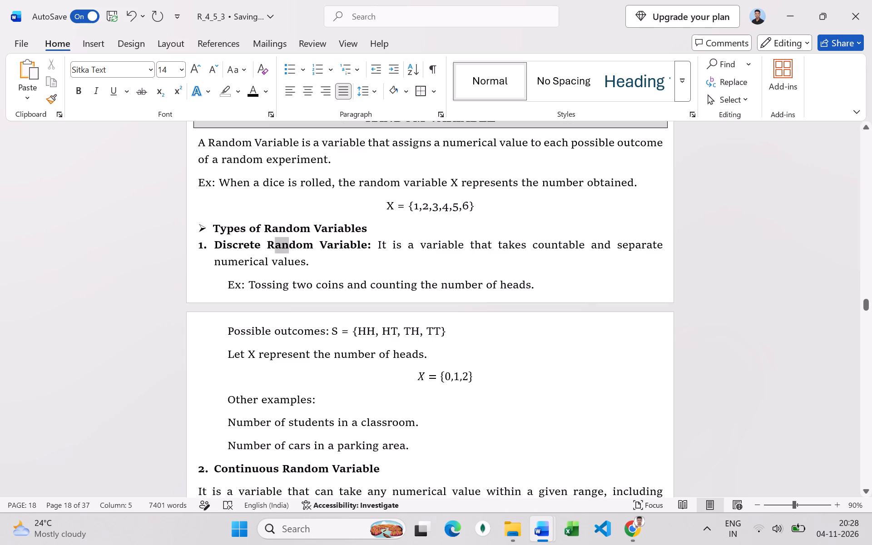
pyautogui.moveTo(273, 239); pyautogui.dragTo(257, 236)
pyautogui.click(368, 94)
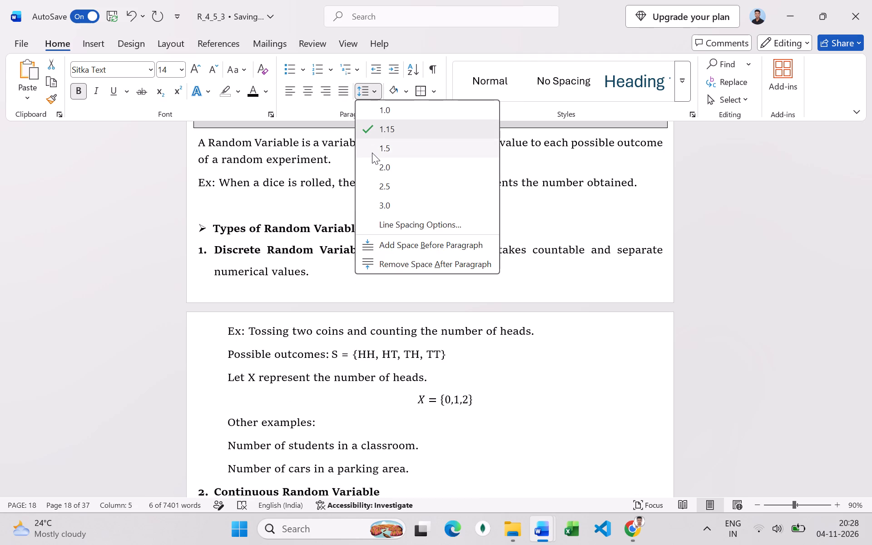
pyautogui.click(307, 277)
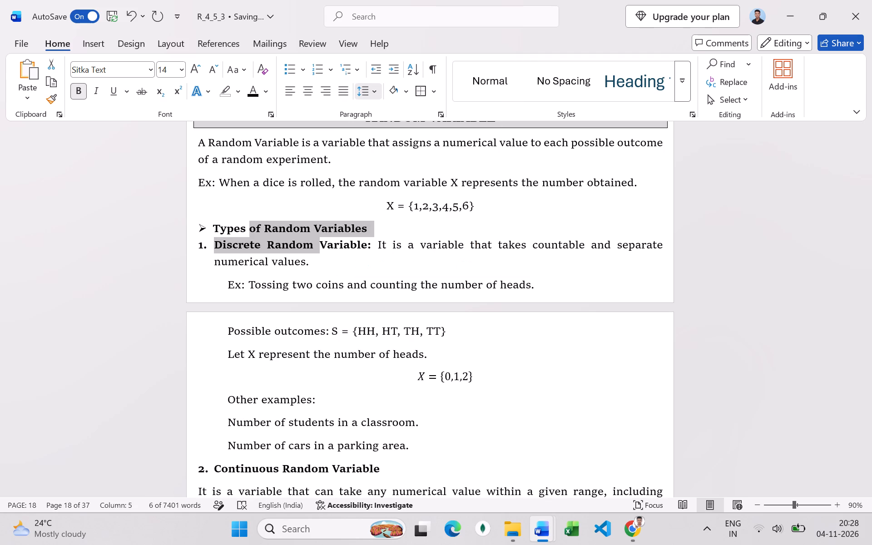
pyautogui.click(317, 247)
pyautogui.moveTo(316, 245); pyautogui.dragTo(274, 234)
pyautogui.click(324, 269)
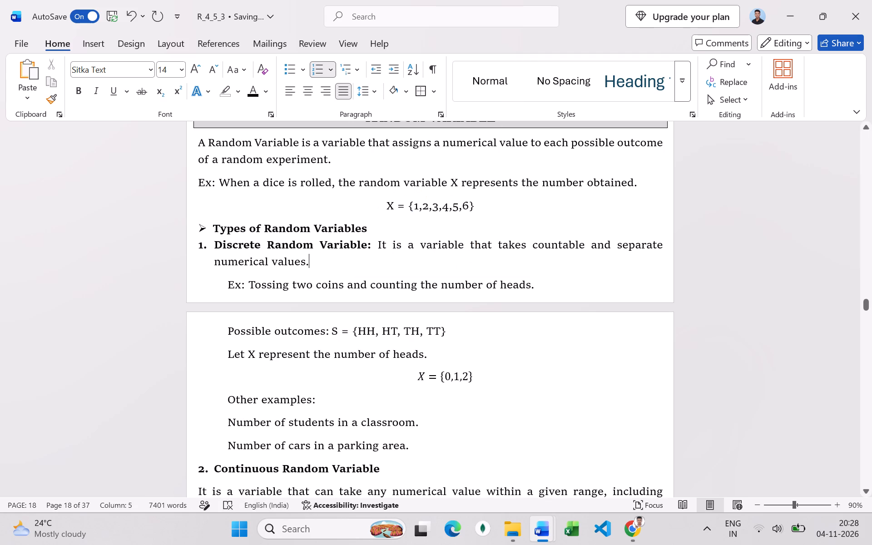
# Allow space between same-style paragraphs from the X = {1,2,3,4,5,6} line through the Discrete Random Variable item.
pyautogui.moveTo(356, 239); pyautogui.dragTo(307, 202)
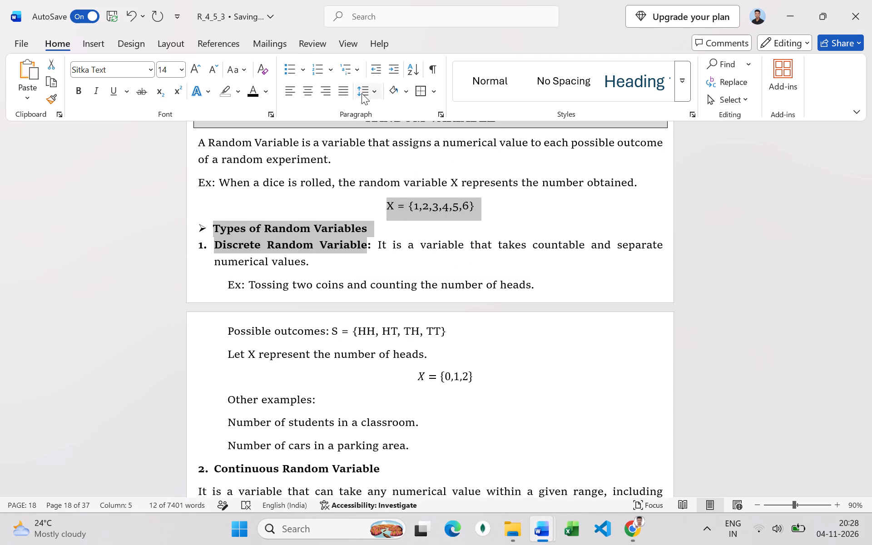
pyautogui.click(362, 93)
pyautogui.click(396, 223)
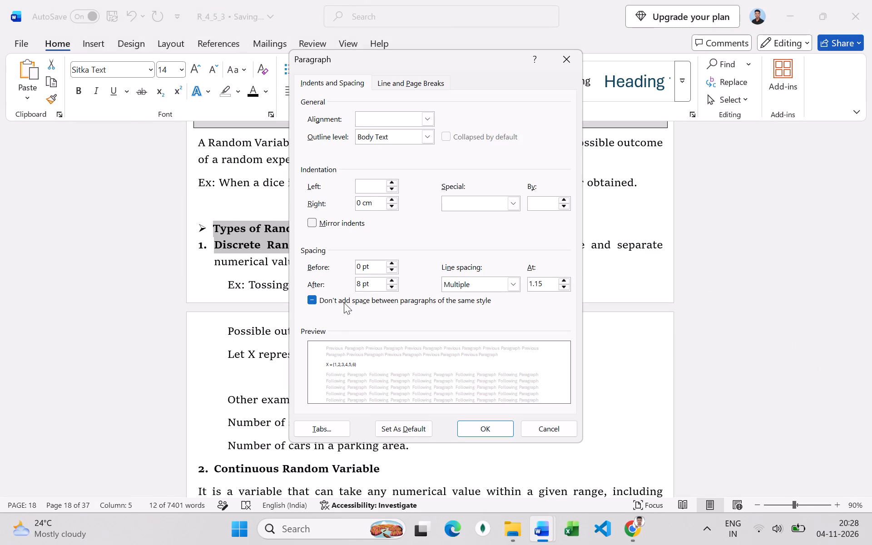
pyautogui.click(344, 302)
pyautogui.click(348, 287)
pyautogui.click(353, 296)
pyautogui.click(468, 427)
pyautogui.click(322, 287)
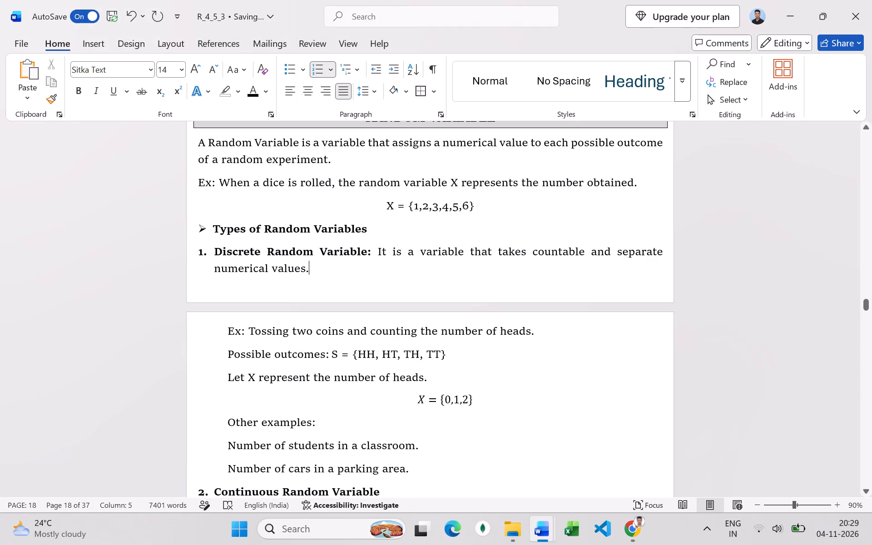
# Align the two-coins example by adding a tab after 'Ex:' and indenting the 'Possible outcomes' and 'Let X represent' lines to match.
pyautogui.scroll(-1, 327, 297)
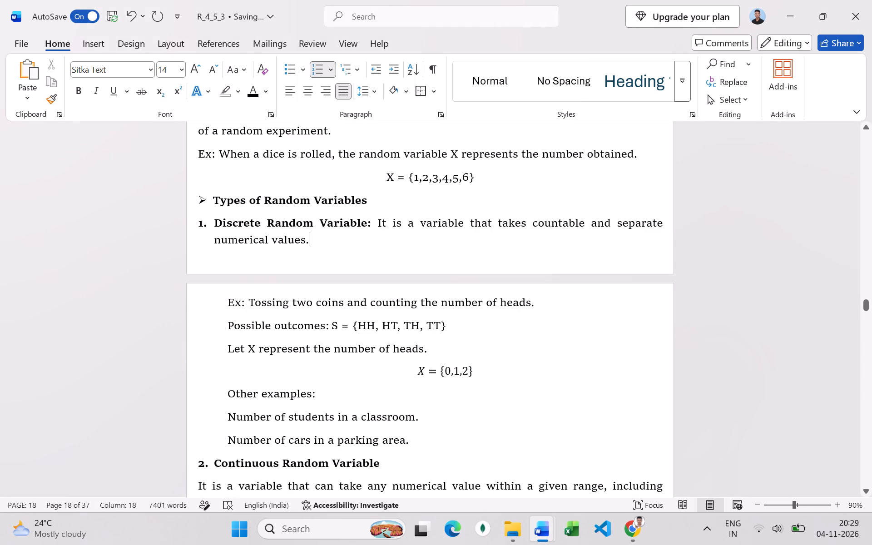
pyautogui.scroll(-1, 319, 308)
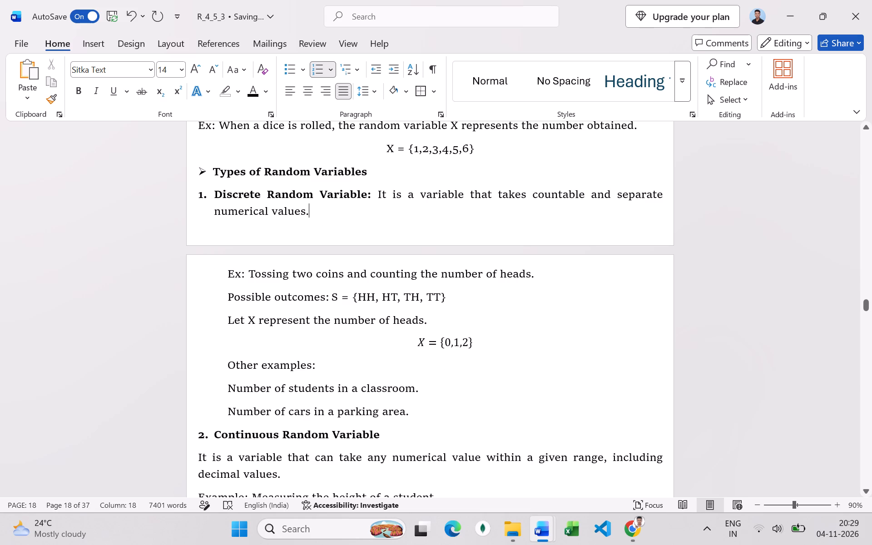
pyautogui.click(227, 294)
pyautogui.press('Tab')
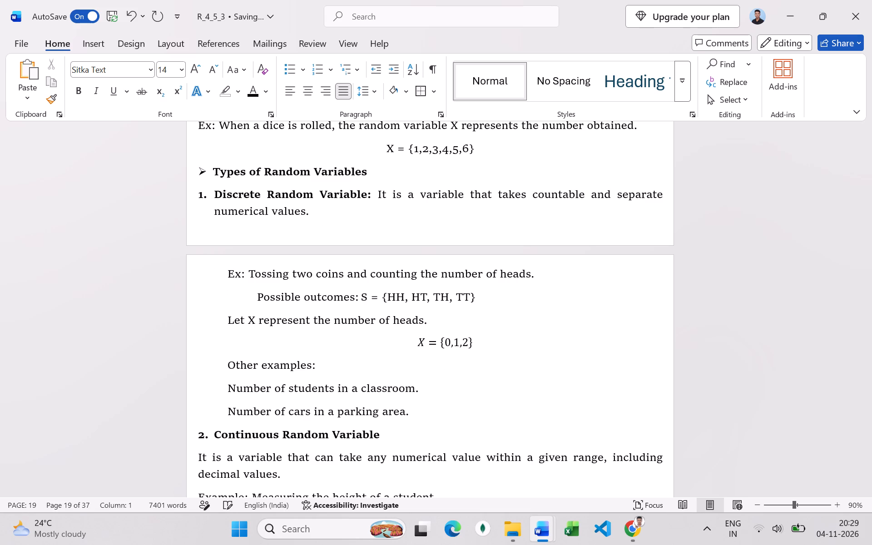
pyautogui.click(249, 271)
pyautogui.press('Tab')
pyautogui.click(258, 313)
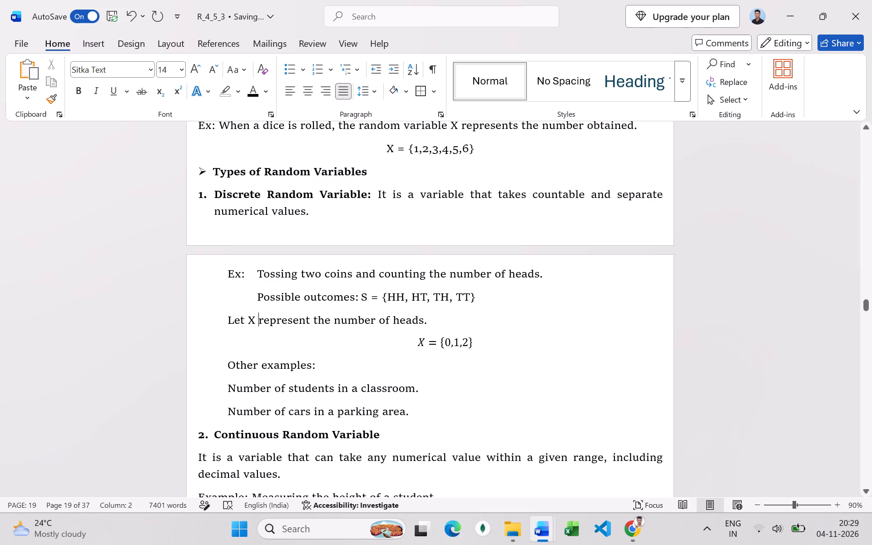
pyautogui.click(224, 324)
pyautogui.hotkey('alt', 'Tab')
pyautogui.hotkey('alt', 'Tab')
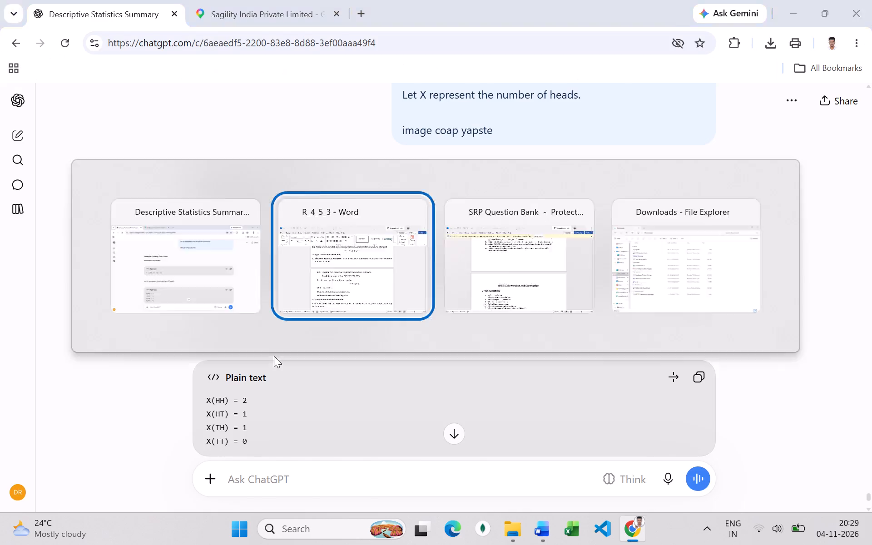
pyautogui.press('Tab')
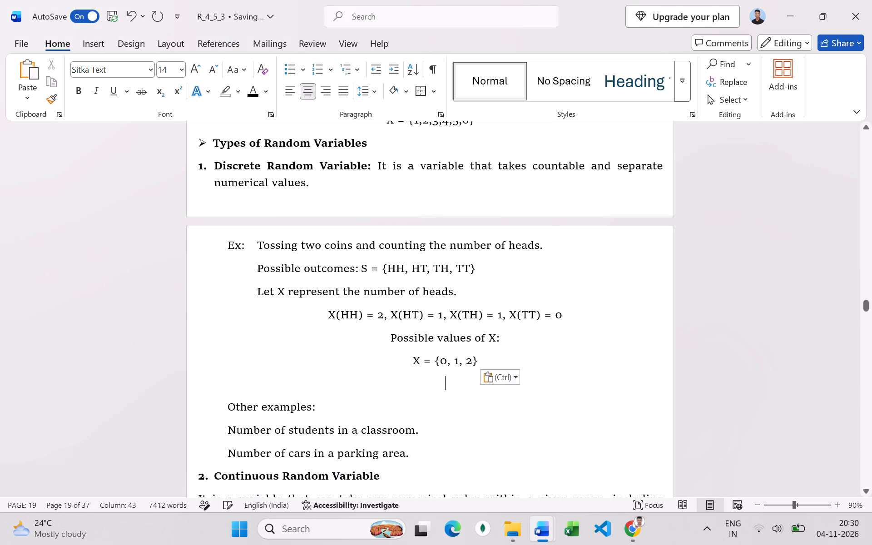
pyautogui.click(406, 360)
pyautogui.press('BackSpace')
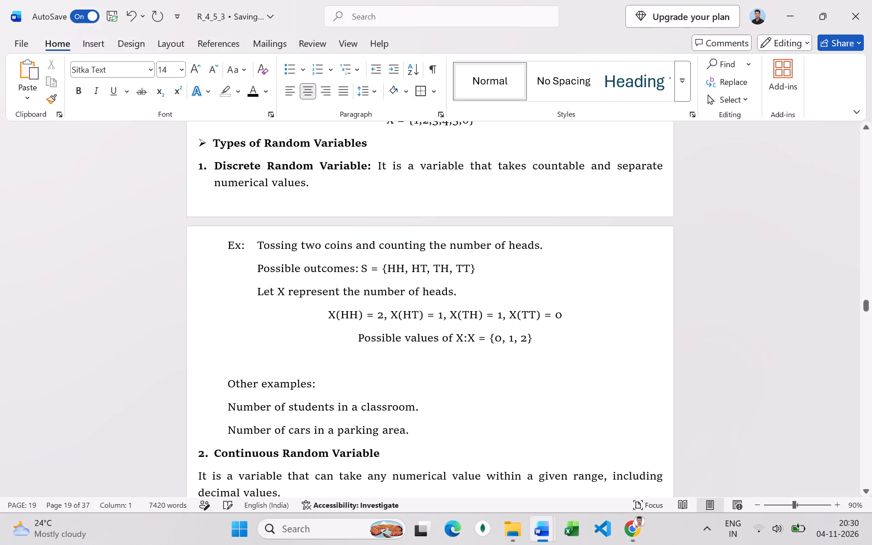
# Left-align the 'Possible values of X' line and indent it to match 'Let X represent the number of heads.'.
pyautogui.moveTo(554, 352); pyautogui.dragTo(370, 352)
pyautogui.click(375, 69)
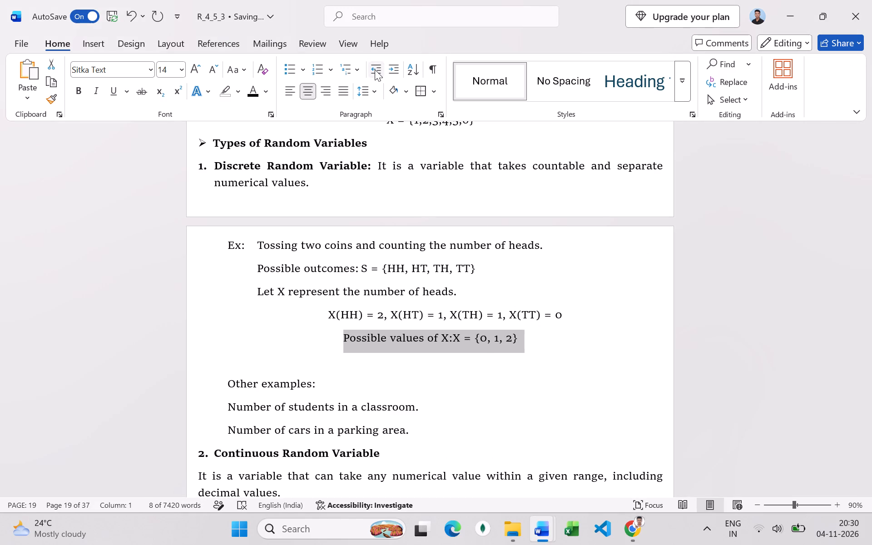
pyautogui.tripleClick(375, 69)
pyautogui.click(294, 90)
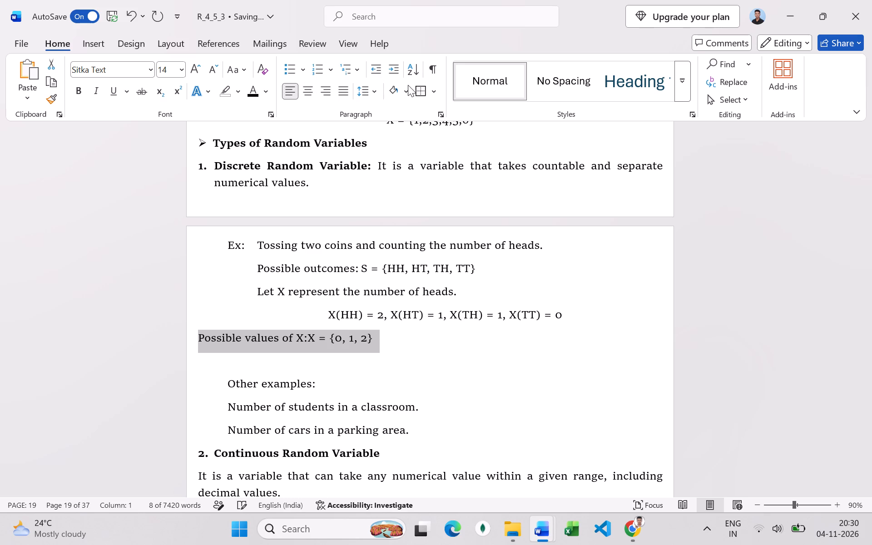
pyautogui.doubleClick(395, 66)
pyautogui.click(442, 332)
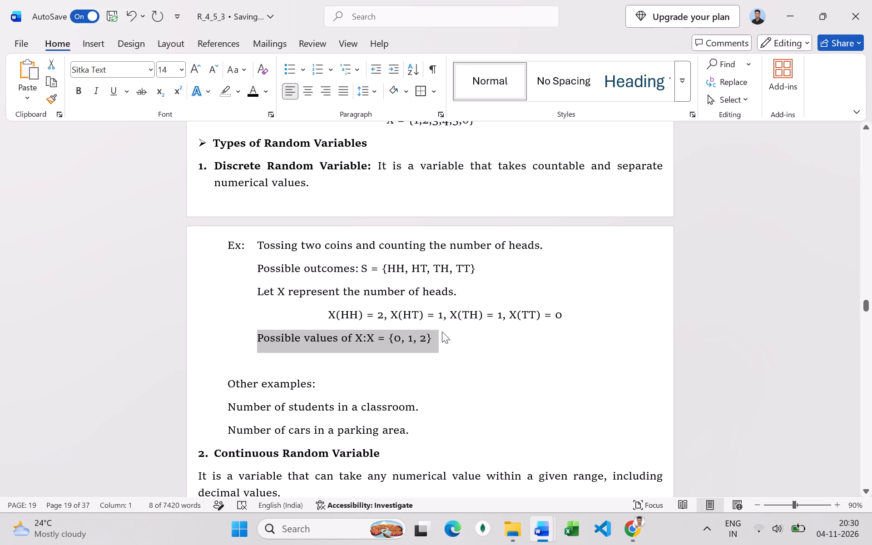
# Apply the recently used square bullet style to the two-coins example from 'Tossing two coins' through 'Possible values of X'.
pyautogui.moveTo(450, 342); pyautogui.dragTo(268, 241)
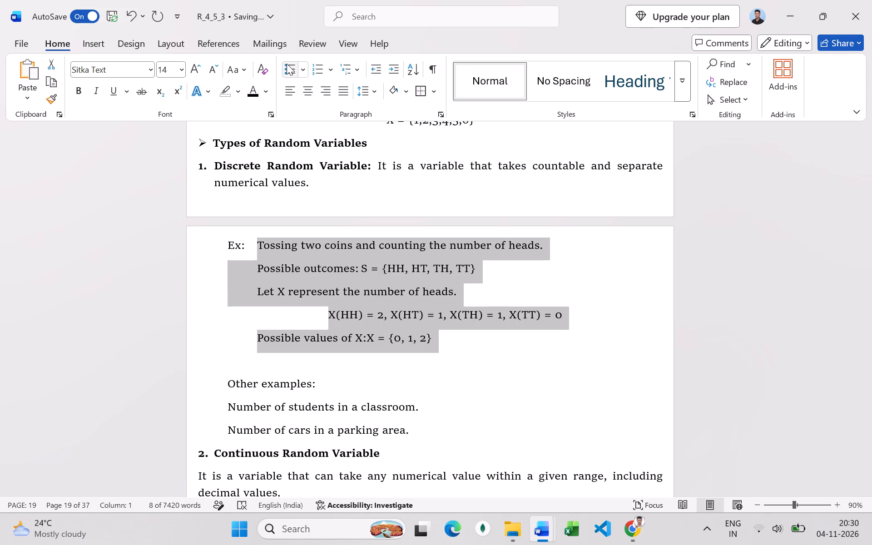
pyautogui.click(301, 68)
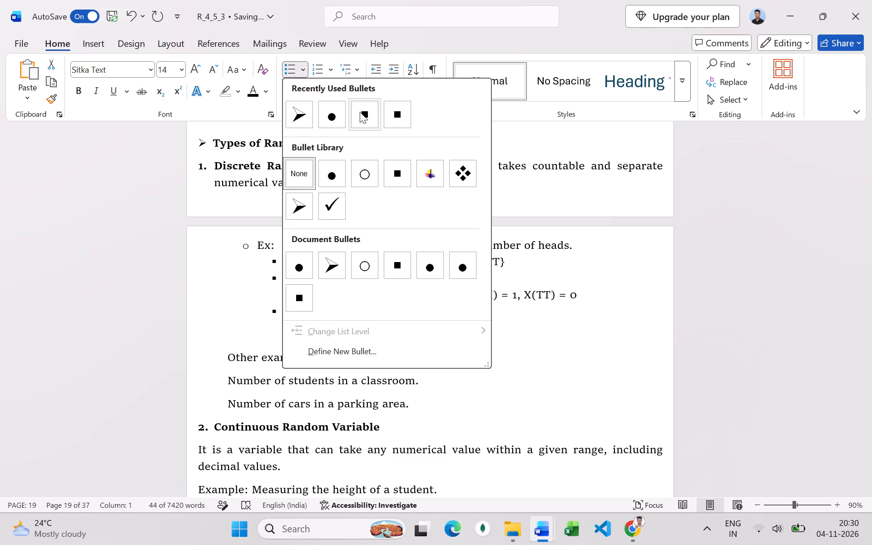
pyautogui.click(360, 112)
pyautogui.click(285, 241)
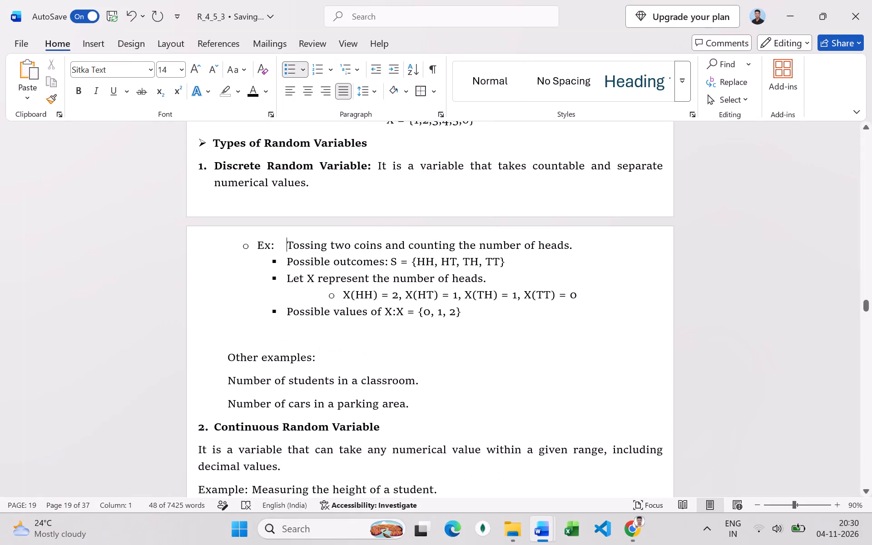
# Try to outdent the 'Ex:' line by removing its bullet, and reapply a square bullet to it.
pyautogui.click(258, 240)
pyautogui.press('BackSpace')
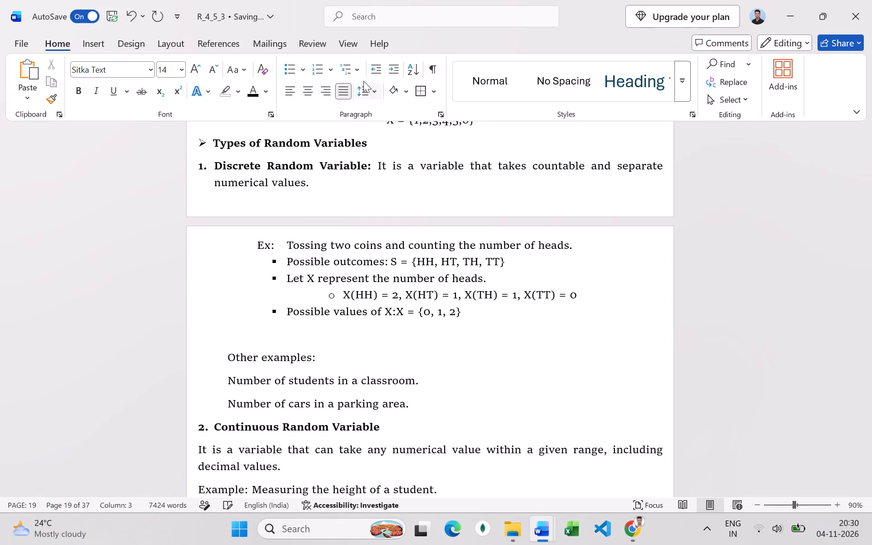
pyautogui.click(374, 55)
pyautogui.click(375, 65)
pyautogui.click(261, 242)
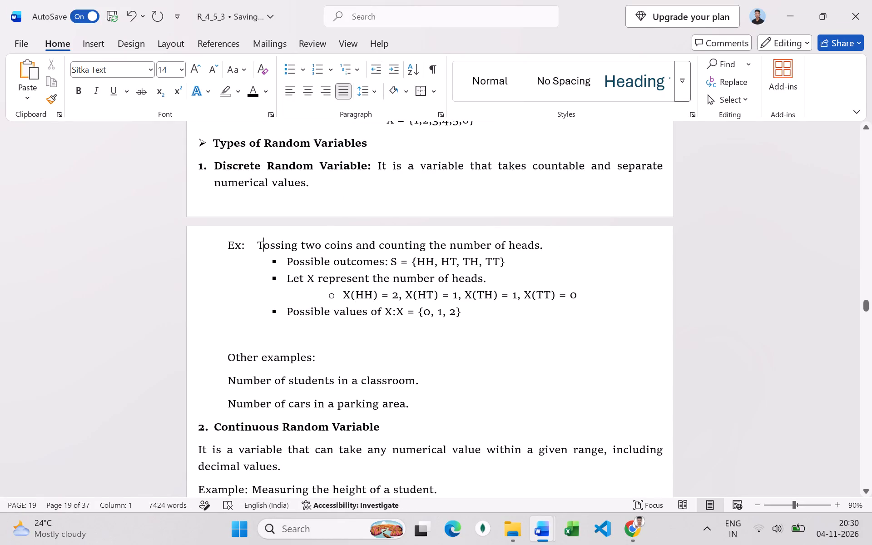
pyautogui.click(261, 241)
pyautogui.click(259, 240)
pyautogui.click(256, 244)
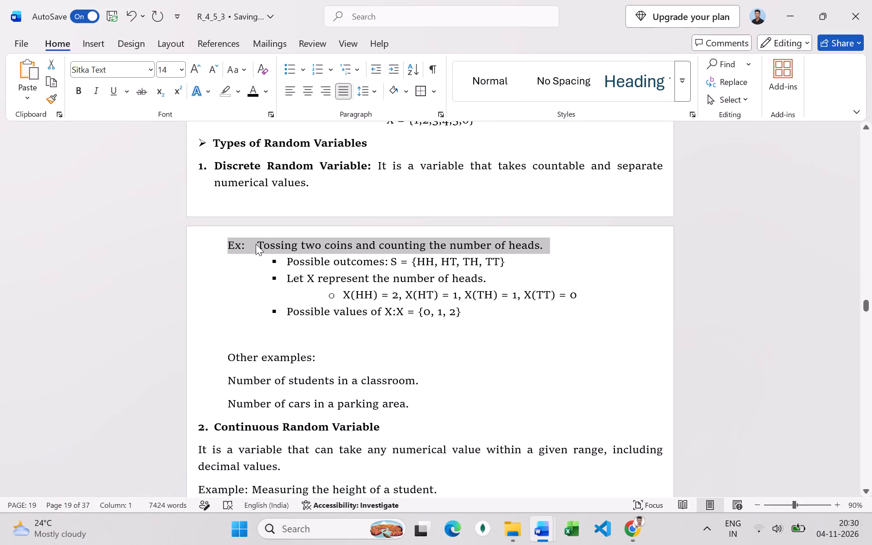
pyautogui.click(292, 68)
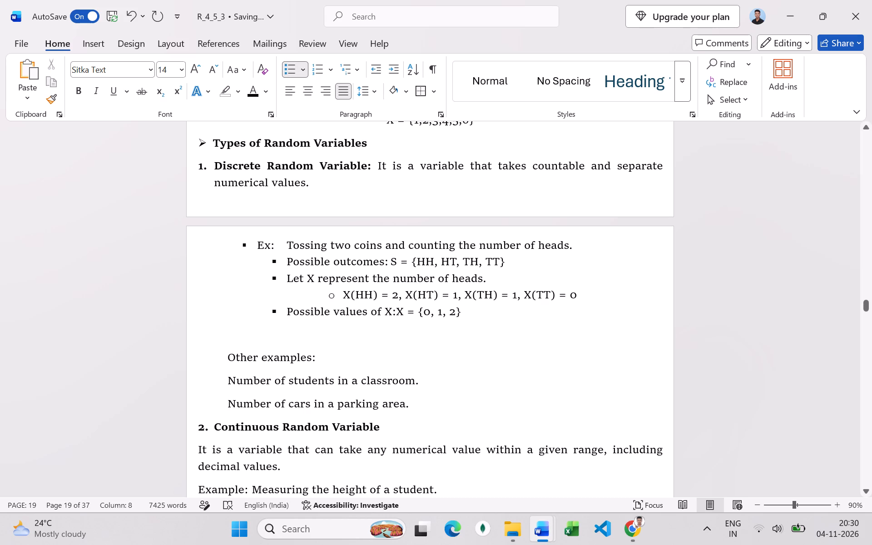
# Remove the 'Ex:' label, insert an empty line above, and make 'Tossing two coins…' a square-bulleted item aligned with the others.
pyautogui.press('BackSpace')
pyautogui.press('BackSpace')
pyautogui.press('BackSpace')
pyautogui.press('BackSpace')
pyautogui.press('BackSpace')
pyautogui.press('BackSpace')
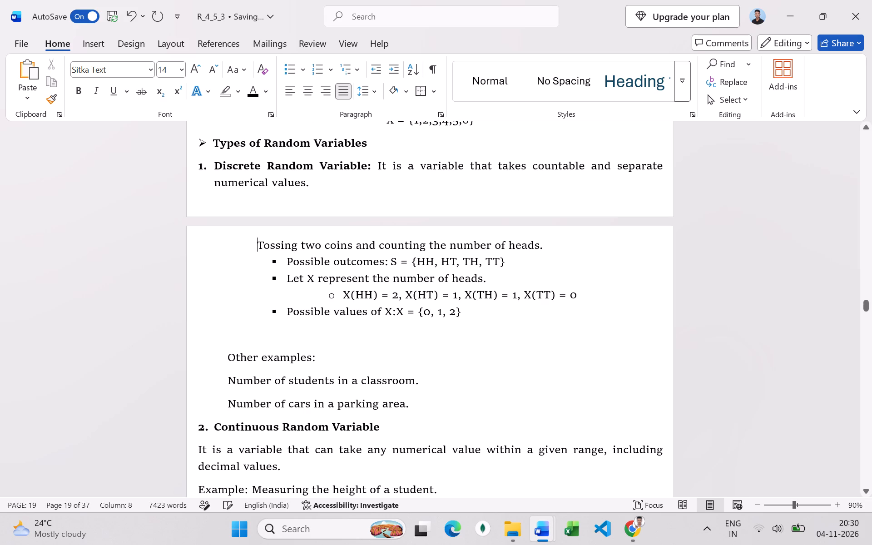
pyautogui.press('Return')
pyautogui.click(292, 243)
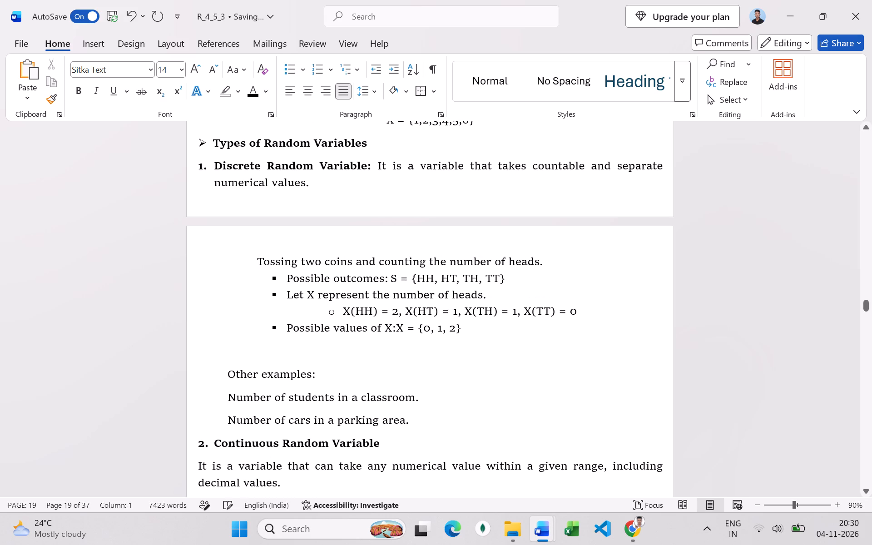
pyautogui.click(262, 262)
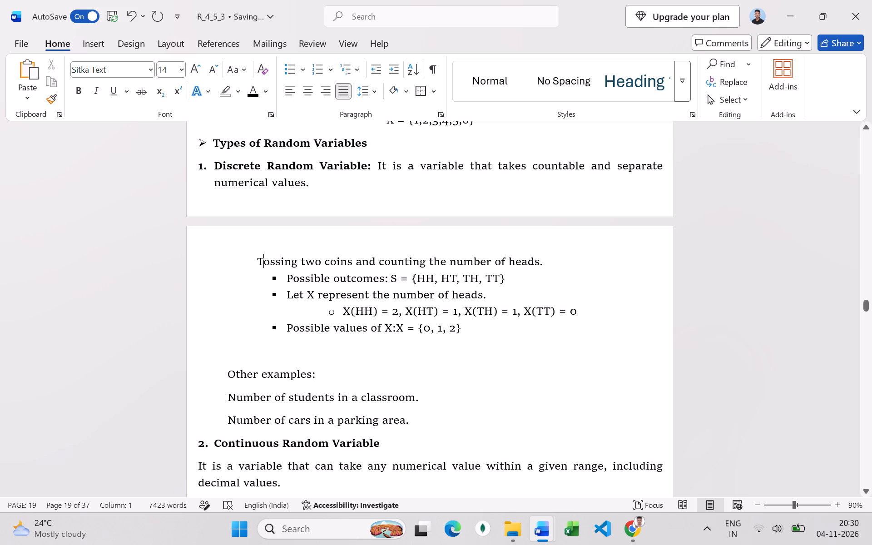
pyautogui.click(258, 270)
pyautogui.click(258, 268)
pyautogui.click(287, 66)
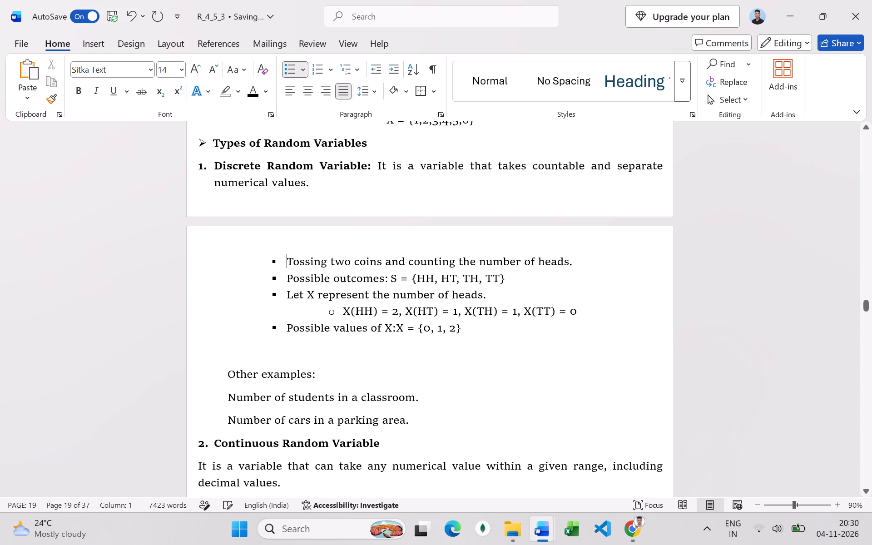
# Enter 'Example:' on the empty line above the bulleted items and decrease its indent one level.
pyautogui.click(272, 241)
pyautogui.write('Example:')
pyautogui.click(244, 240)
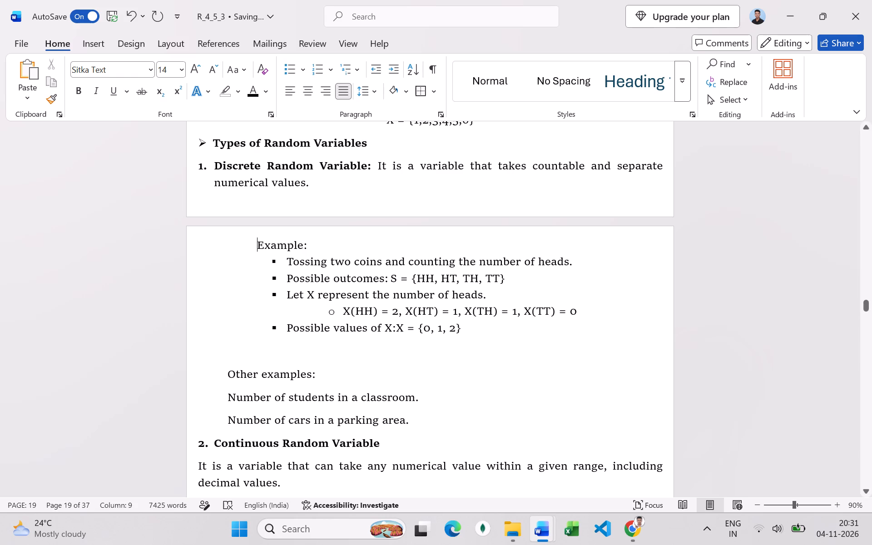
pyautogui.click(370, 66)
# Allow paragraph spacing between the two-coins bulleted items by turning off 'Don't add space between paragraphs of the same style'.
pyautogui.moveTo(476, 333); pyautogui.dragTo(281, 266)
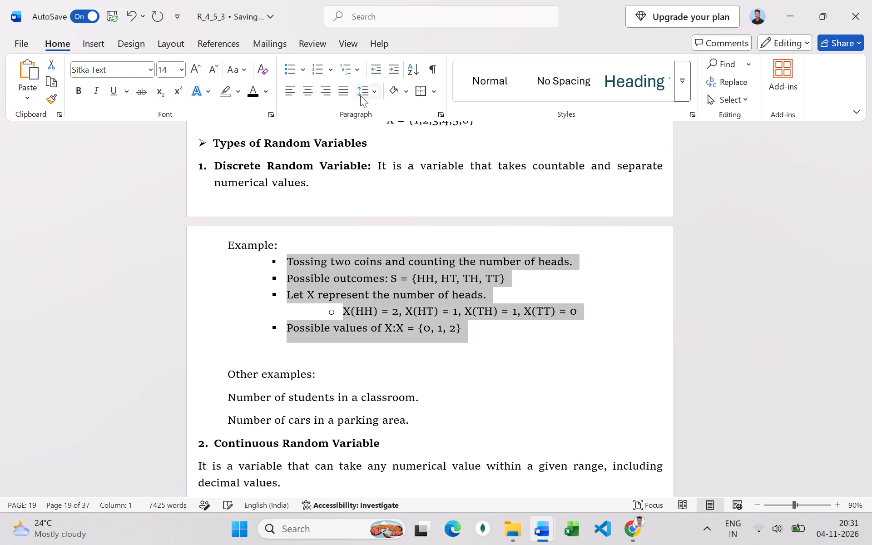
pyautogui.click(365, 90)
pyautogui.click(405, 226)
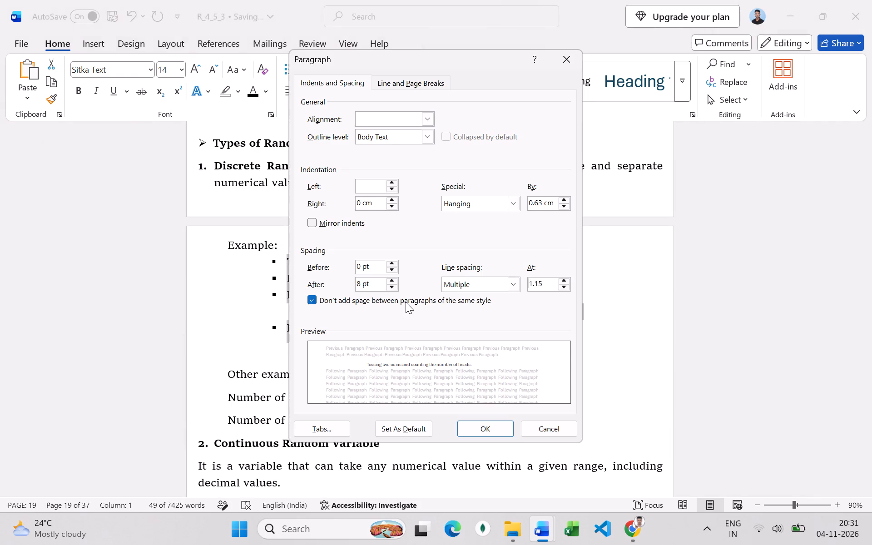
pyautogui.click(350, 298)
pyautogui.click(486, 423)
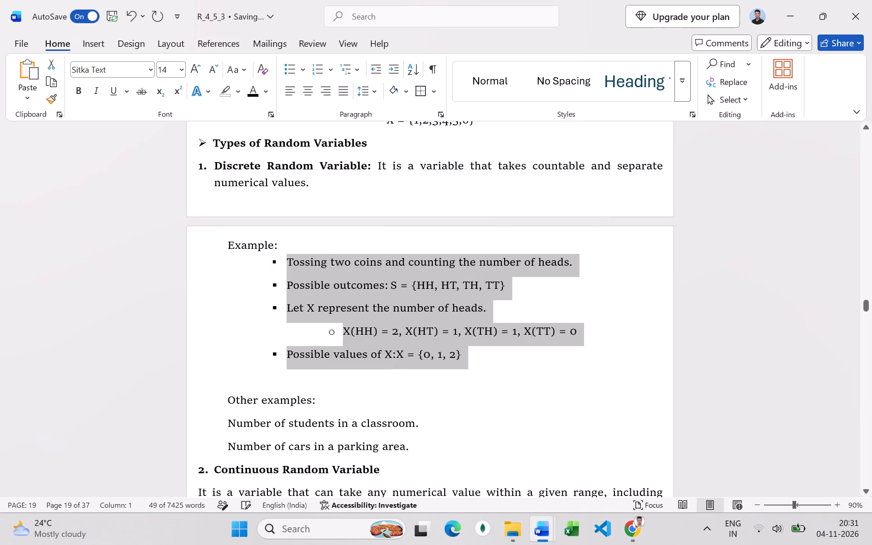
pyautogui.click(394, 381)
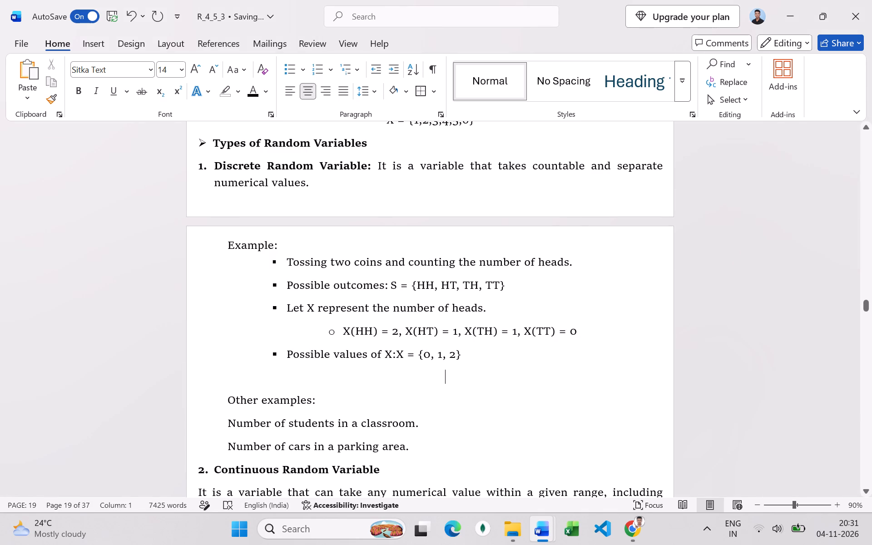
# Delete the 'Other examples:' lines on students and cars, along with the empty line below the two-coins list.
pyautogui.moveTo(431, 442); pyautogui.dragTo(222, 402)
pyautogui.press('BackSpace')
pyautogui.click(237, 378)
pyautogui.press('BackSpace')
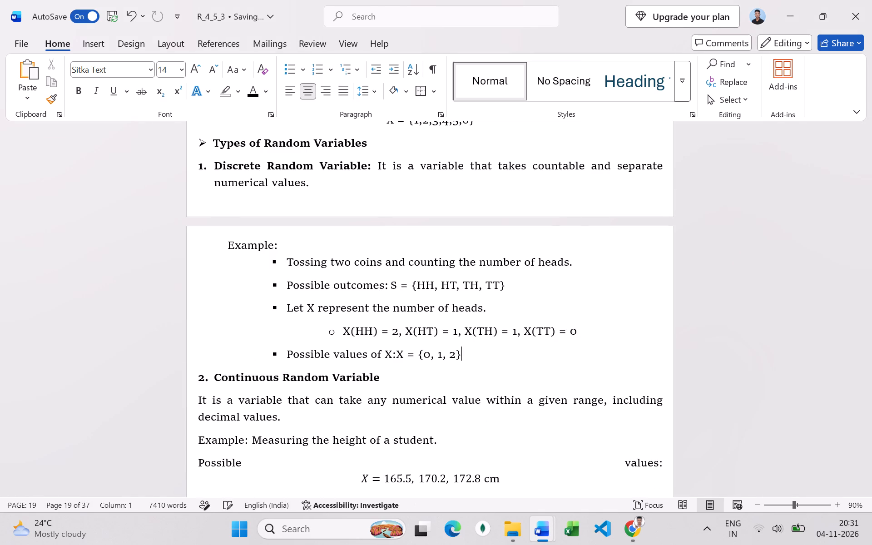
# Insert a space between 'Possible values of X:' and 'X = {0, 1, 2}'.
pyautogui.click(397, 402)
pyautogui.click(398, 360)
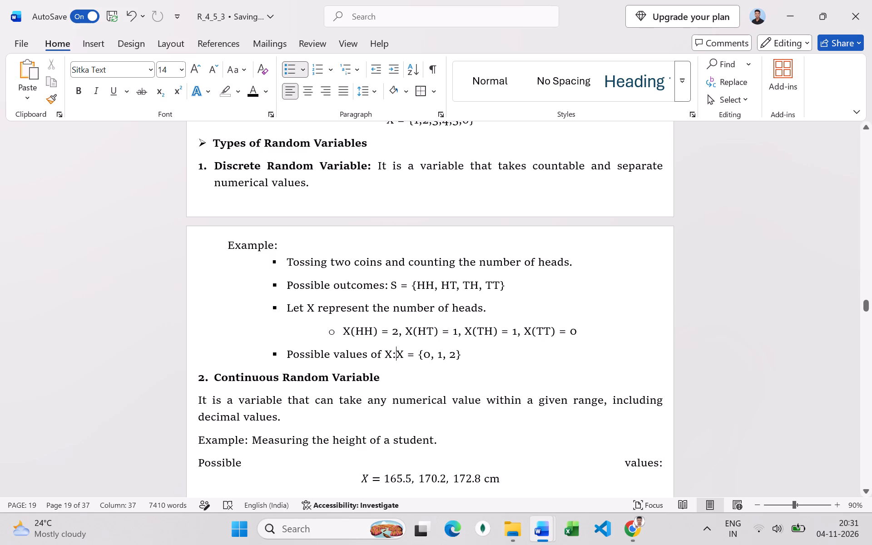
pyautogui.press('space')
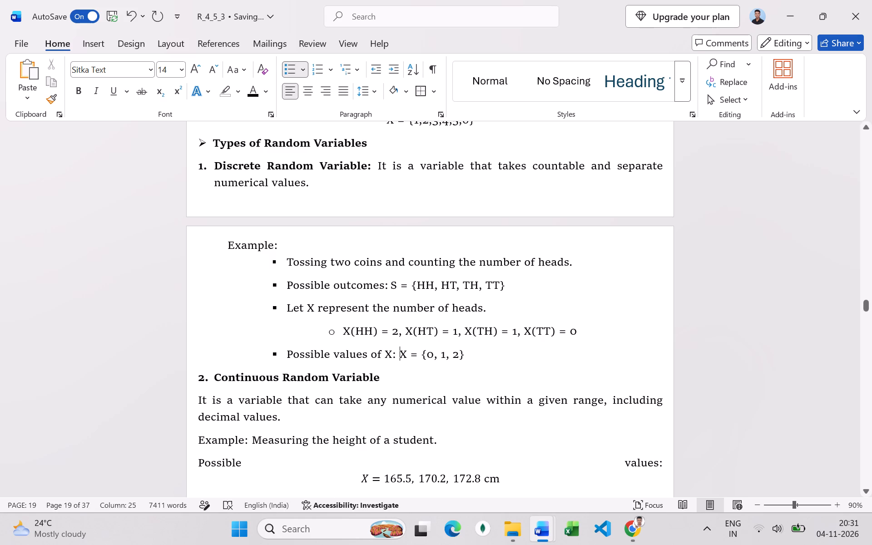
# Join the definition to the 'Continuous Random Variable' heading on one line, separated by a colon and a space.
pyautogui.scroll(-4, 377, 393)
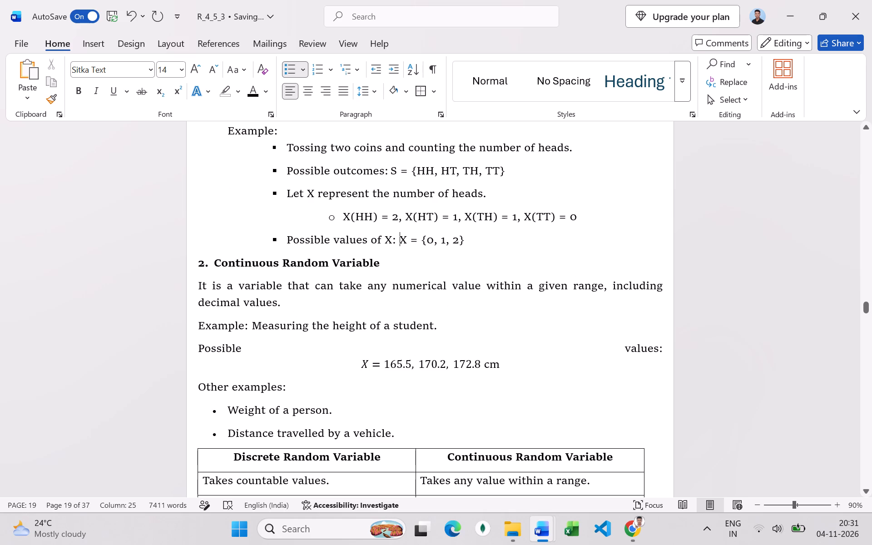
pyautogui.click(213, 264)
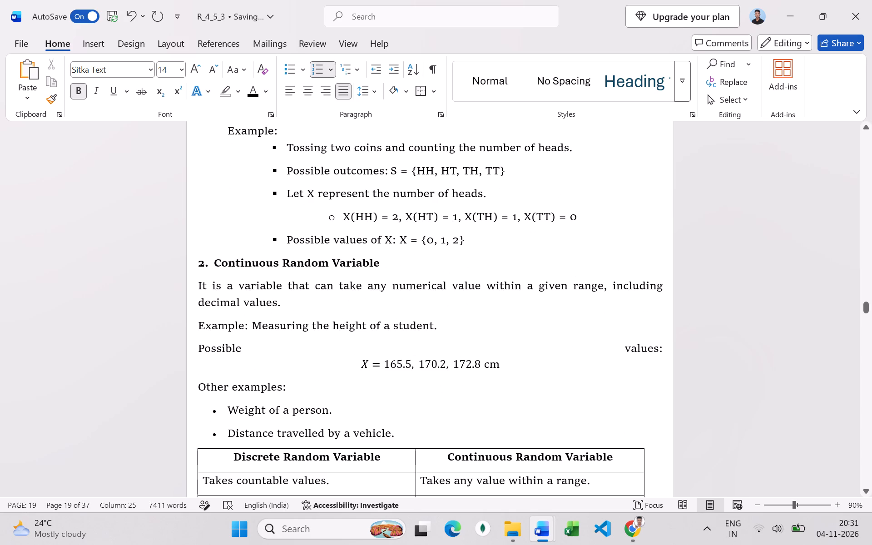
pyautogui.scroll(-2, 218, 293)
pyautogui.scroll(2, 218, 293)
pyautogui.click(192, 283)
pyautogui.press('BackSpace')
pyautogui.write(':')
pyautogui.press('space')
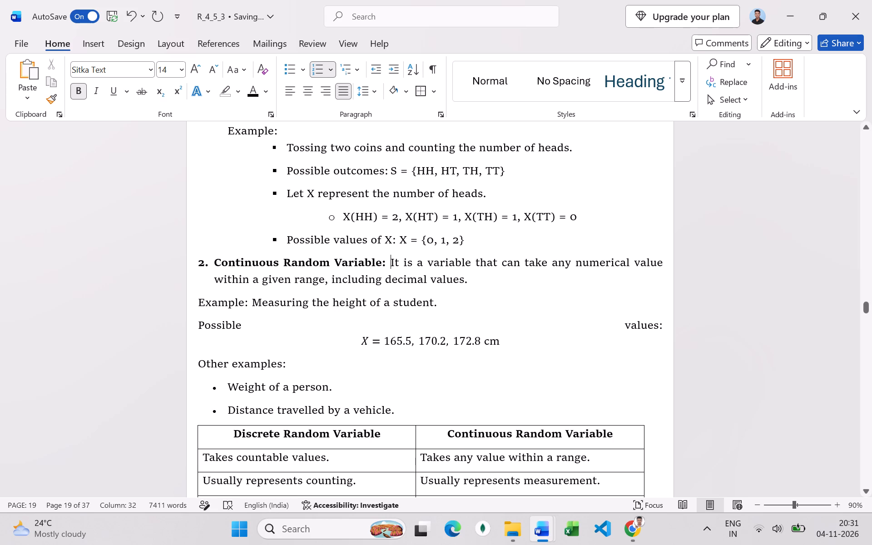
pyautogui.scroll(3, 287, 362)
pyautogui.scroll(2, 325, 389)
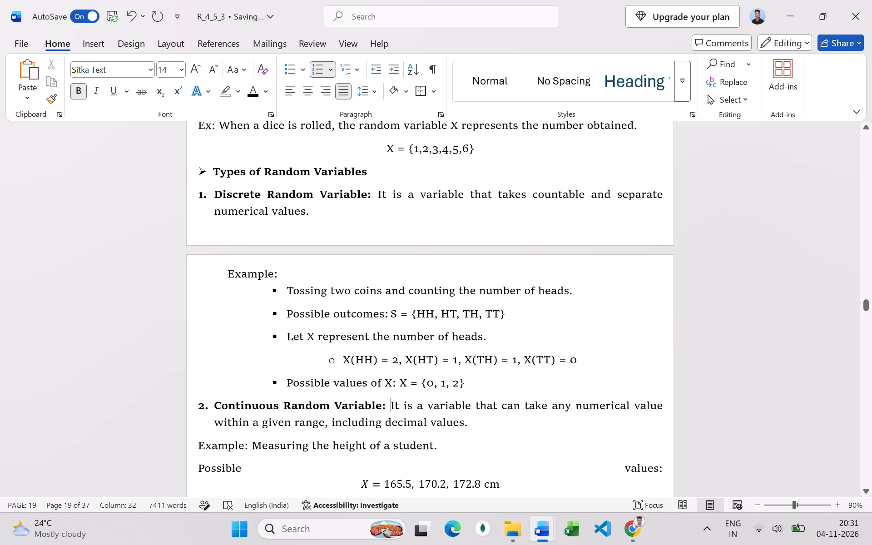
pyautogui.scroll(-4, 325, 389)
pyautogui.moveTo(193, 335); pyautogui.dragTo(366, 394)
pyautogui.hotkey('ctrl', 'c')
pyautogui.hotkey('alt', 'Tab')
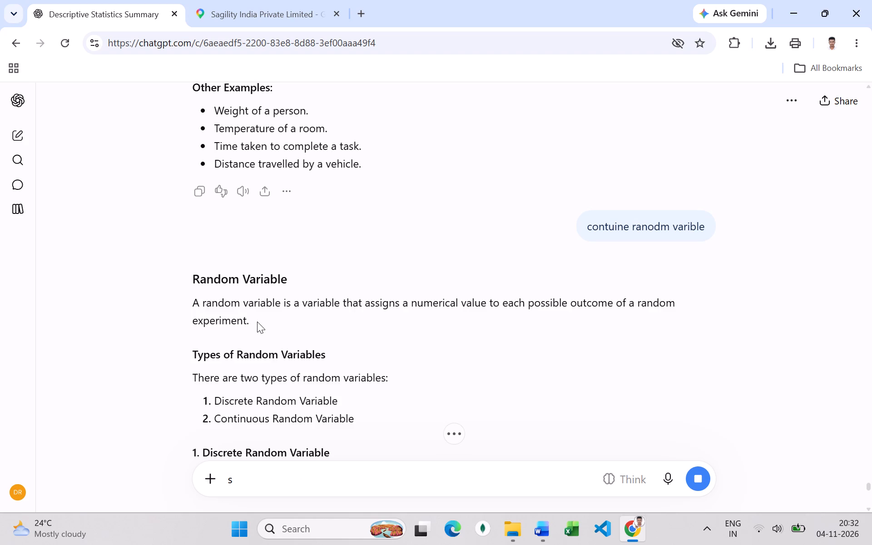
pyautogui.moveTo(249, 323); pyautogui.dragTo(143, 304)
pyautogui.scroll(-3, 247, 381)
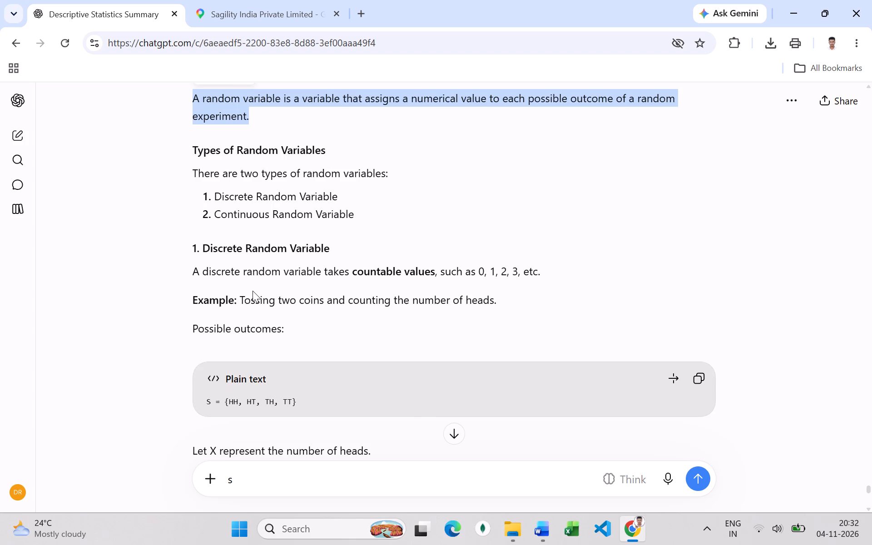
pyautogui.scroll(-6, 253, 291)
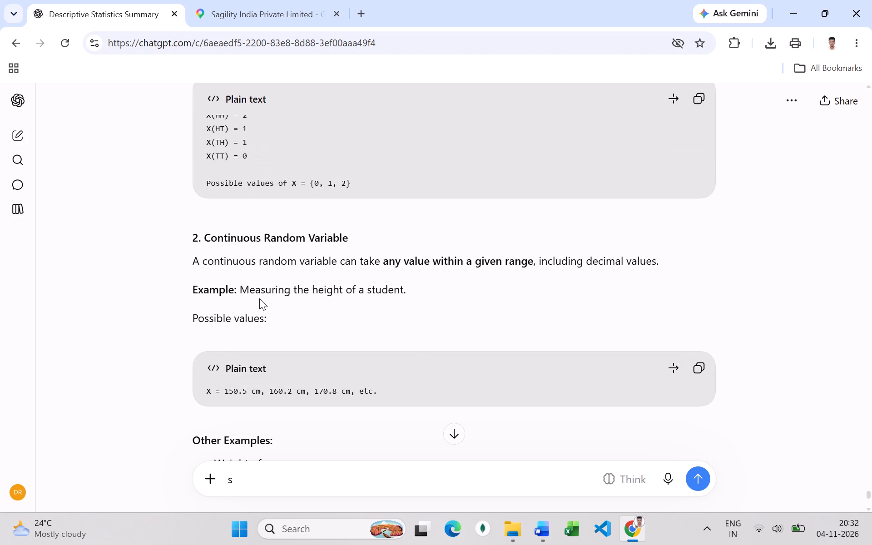
# Replace the Continuous Random Variable definition in Word with ChatGPT's 'A continuous random variable can take any value within a given range, including decimal values.'.
pyautogui.hotkey('alt', 'Tab')
pyautogui.scroll(4, 367, 306)
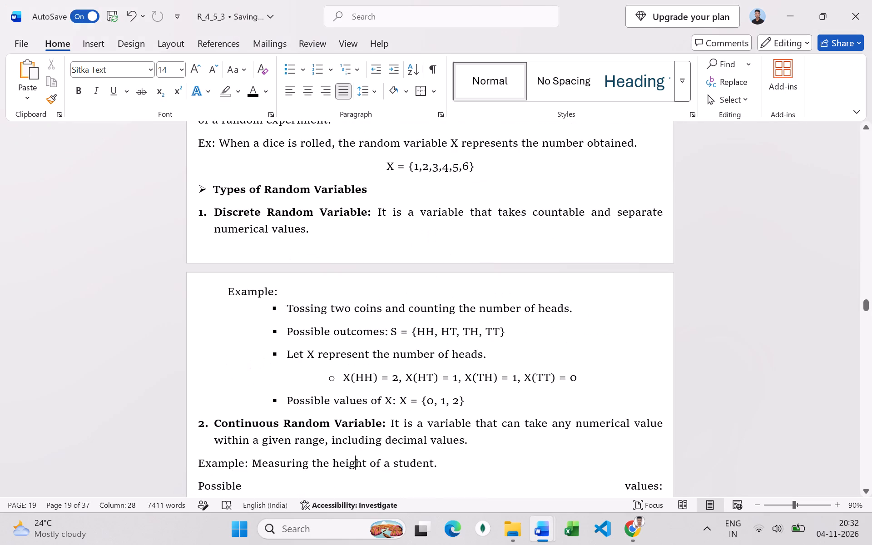
pyautogui.click(521, 255)
pyautogui.hotkey('alt', 'Tab')
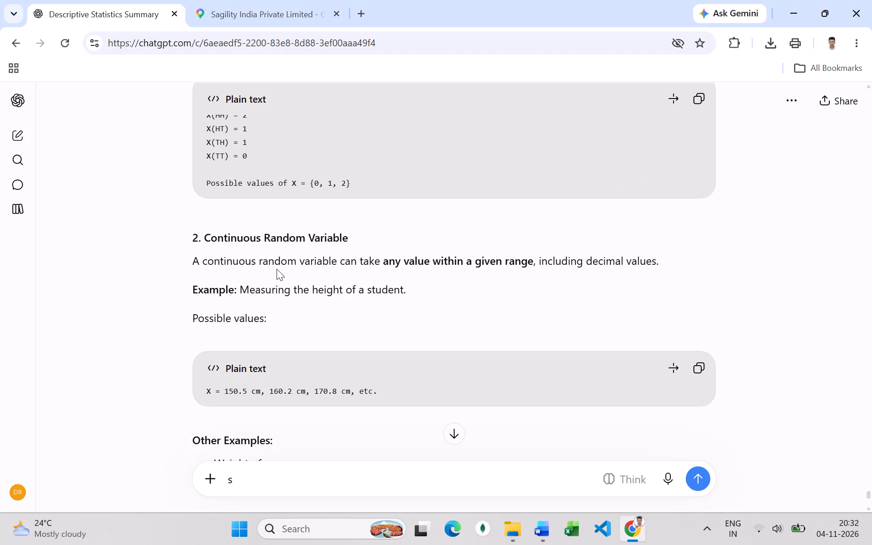
pyautogui.moveTo(183, 258); pyautogui.dragTo(684, 268)
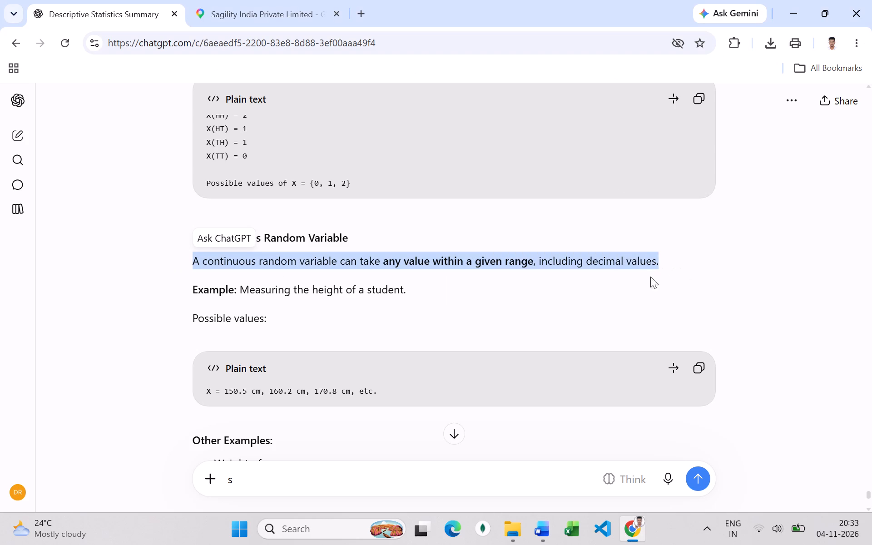
pyautogui.hotkey('ctrl', 'c')
pyautogui.hotkey('alt', 'Tab')
pyautogui.scroll(-1, 435, 408)
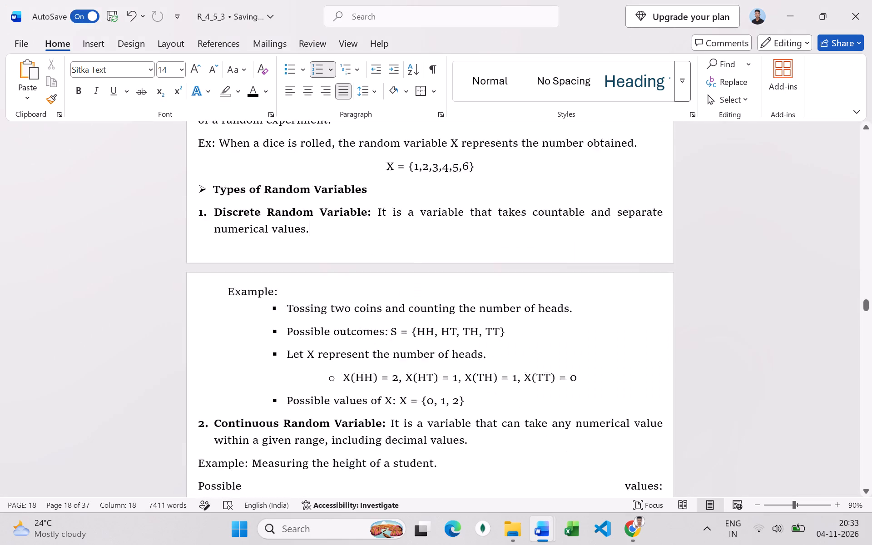
pyautogui.scroll(-2, 435, 408)
pyautogui.moveTo(486, 384); pyautogui.dragTo(399, 372)
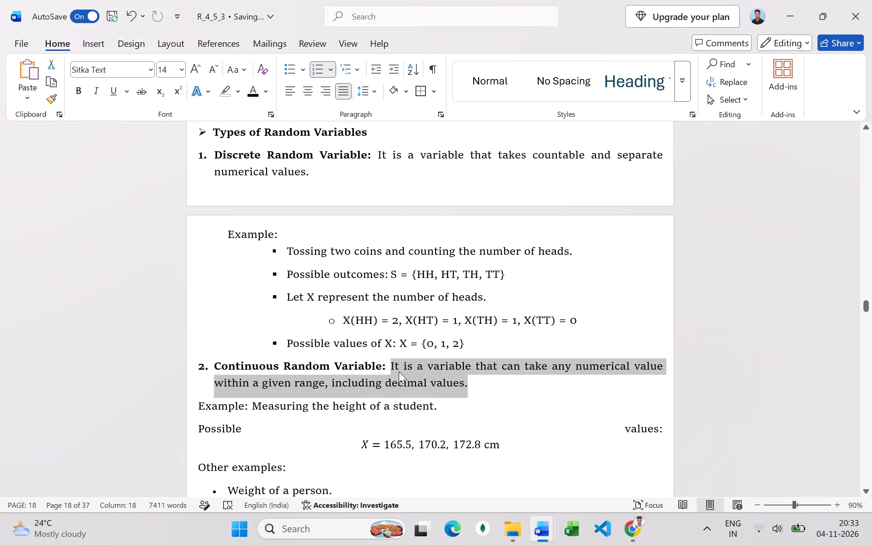
pyautogui.hotkey('ctrl', 'v')
pyautogui.click(420, 402)
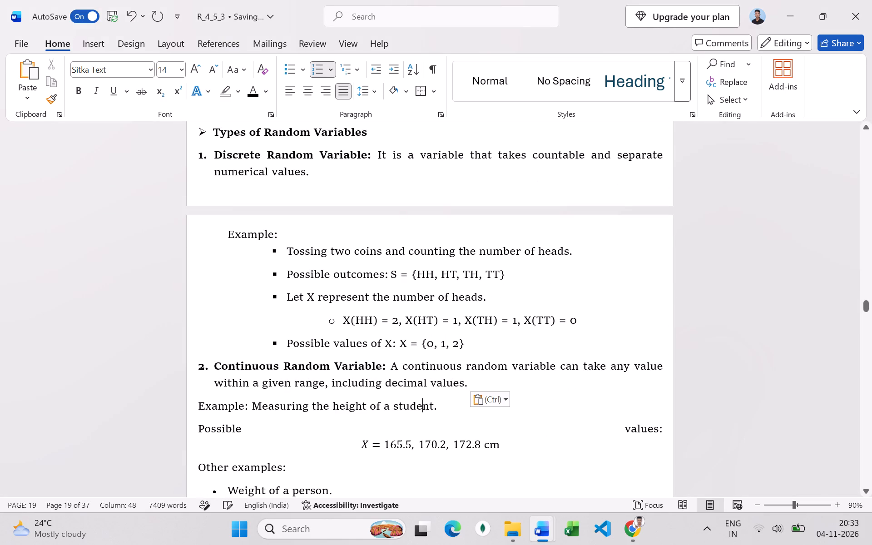
# Indent the 'Example: Measuring the height of a student.' line by one tab stop.
pyautogui.scroll(-3, 412, 409)
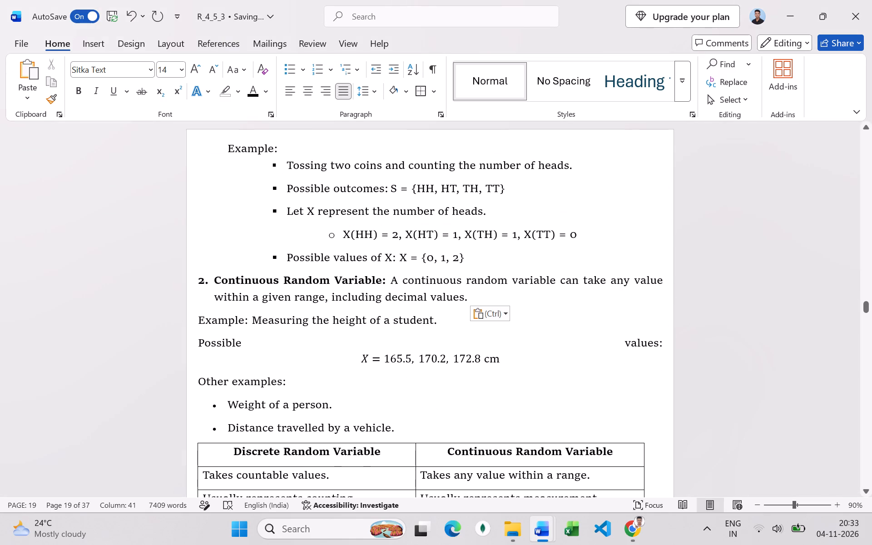
pyautogui.click(197, 327)
pyautogui.press('Tab')
pyautogui.press('Tab')
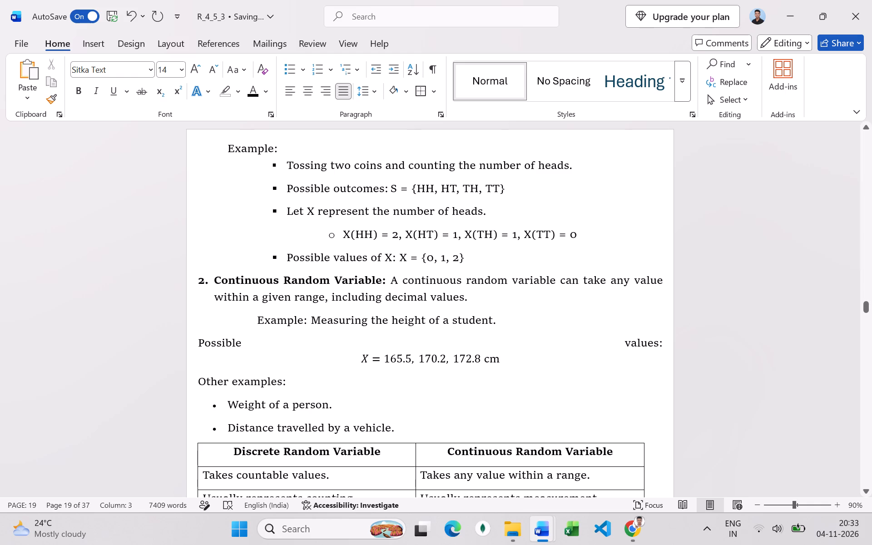
pyautogui.hotkey('ctrl', 'z')
pyautogui.press('Tab')
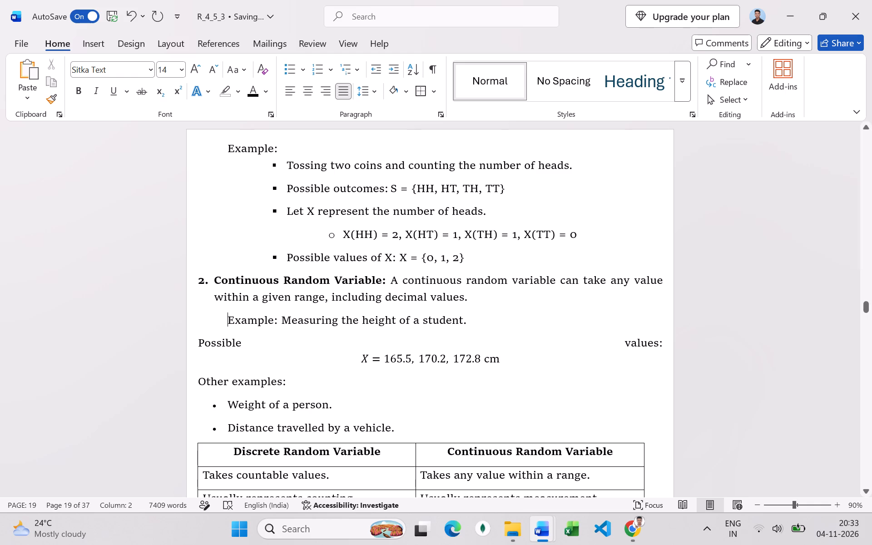
# Move 'Measuring the height of a student.' onto its own line and format it and 'Possible values:' as square bullets.
pyautogui.click(280, 325)
pyautogui.press('Return')
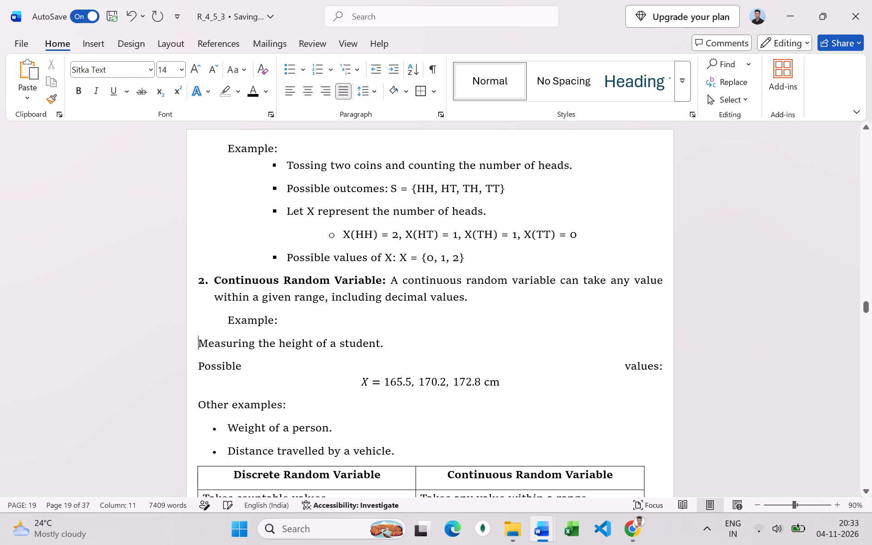
pyautogui.moveTo(250, 368); pyautogui.dragTo(194, 349)
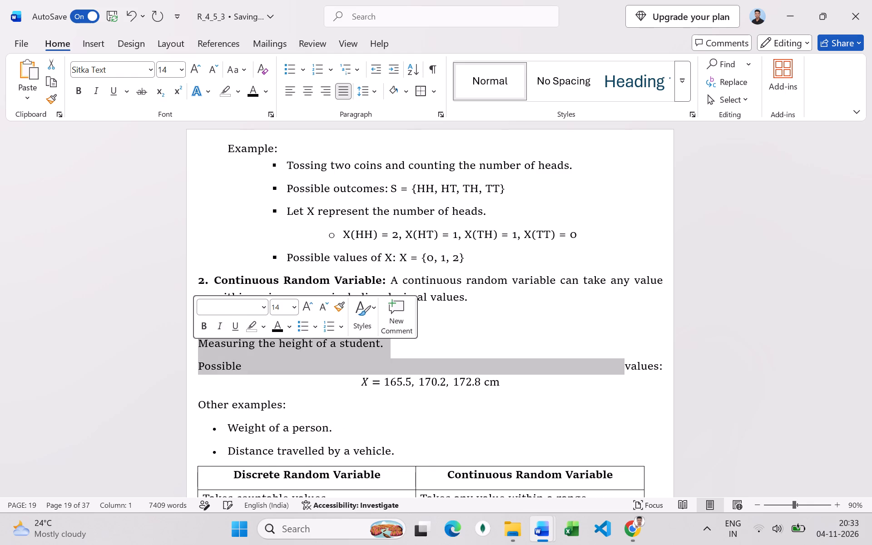
pyautogui.click(290, 70)
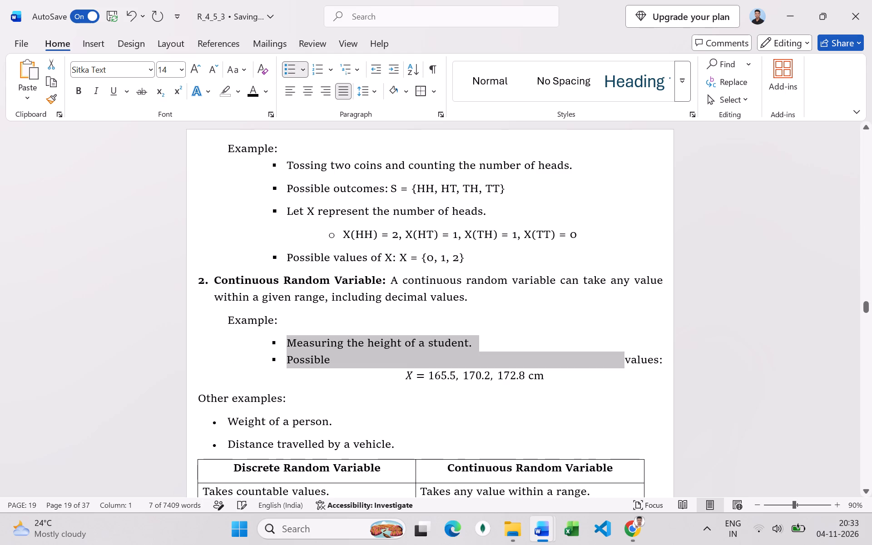
# Turn off 'Don't add space between paragraphs of the same style' for the two height example bullets.
pyautogui.click(365, 79)
pyautogui.click(365, 88)
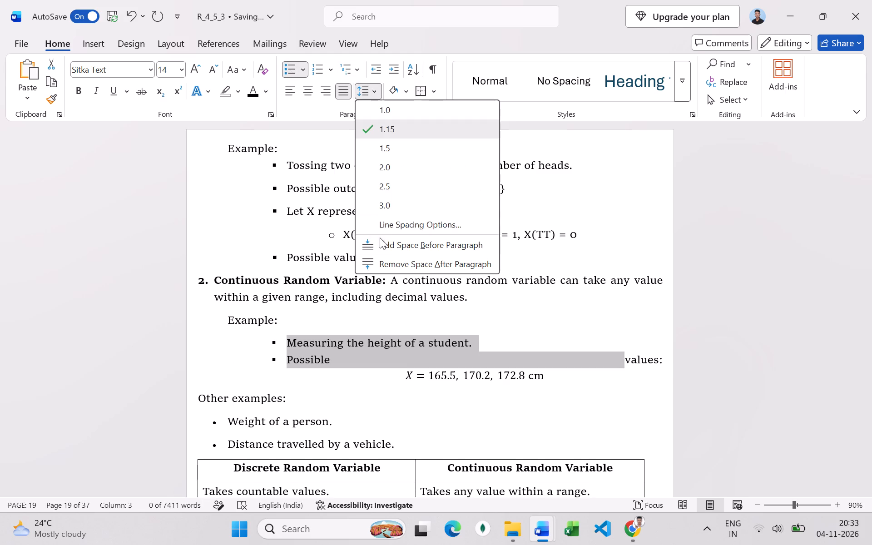
pyautogui.click(386, 230)
pyautogui.click(338, 297)
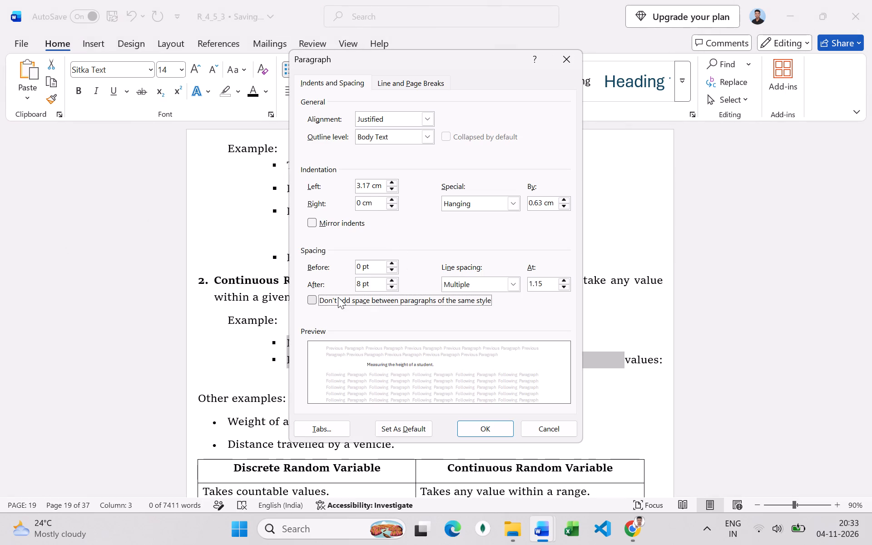
pyautogui.click(491, 434)
# Delete the centred X equation from the height example's 'Possible values:' bullet, leaving a space after the colon.
pyautogui.click(398, 386)
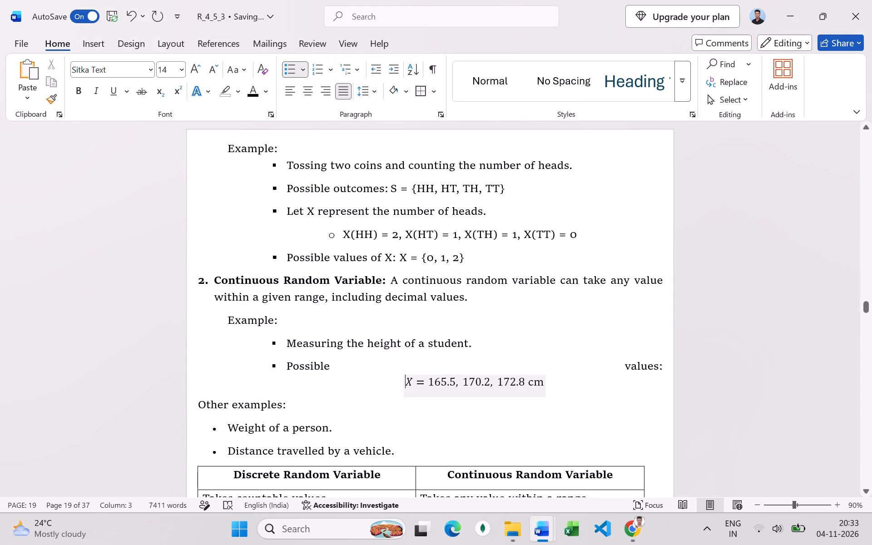
pyautogui.moveTo(549, 381); pyautogui.dragTo(372, 382)
pyautogui.press('BackSpace')
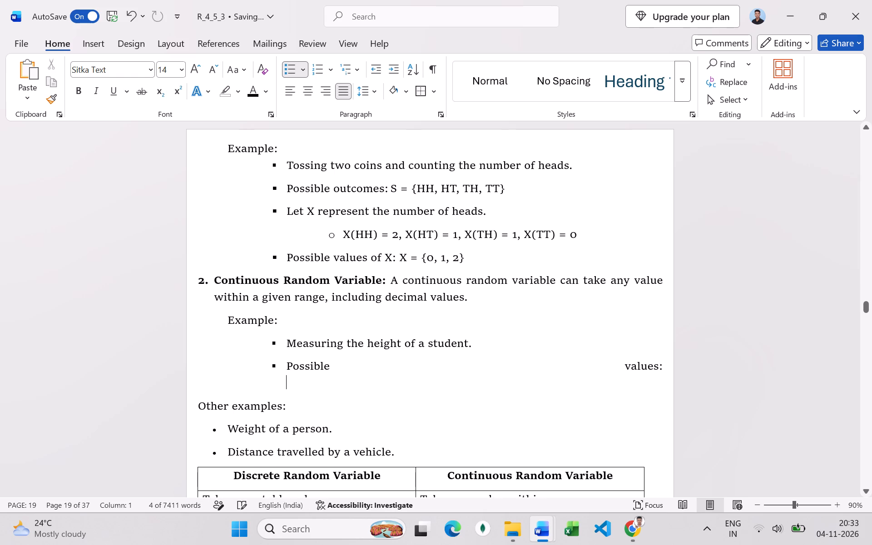
pyautogui.press('BackSpace')
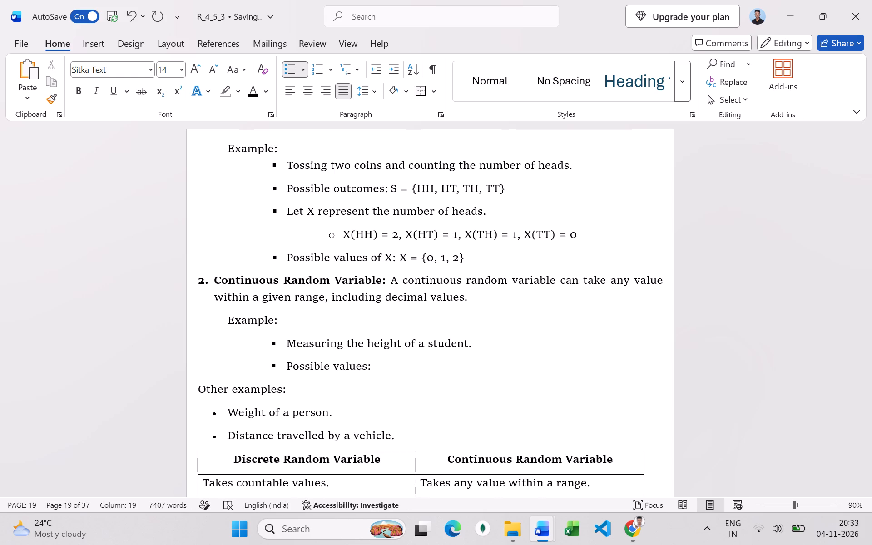
pyautogui.press('space')
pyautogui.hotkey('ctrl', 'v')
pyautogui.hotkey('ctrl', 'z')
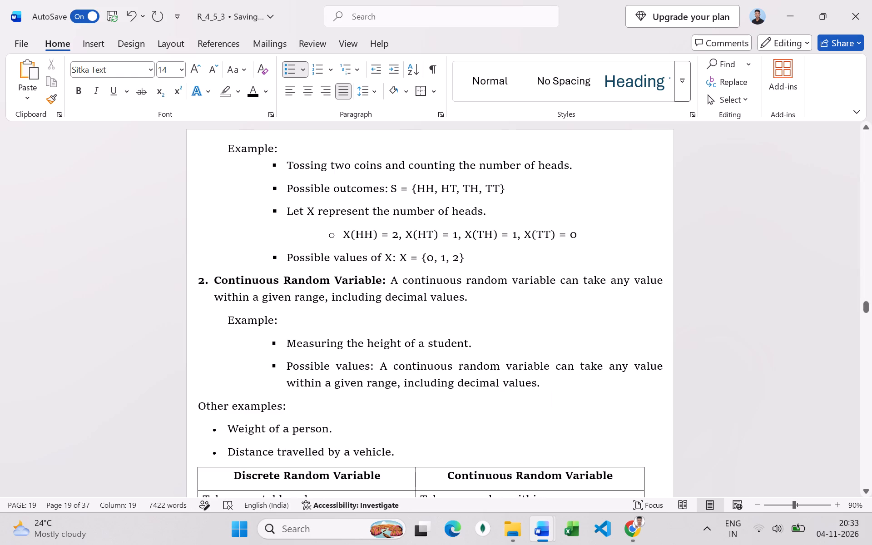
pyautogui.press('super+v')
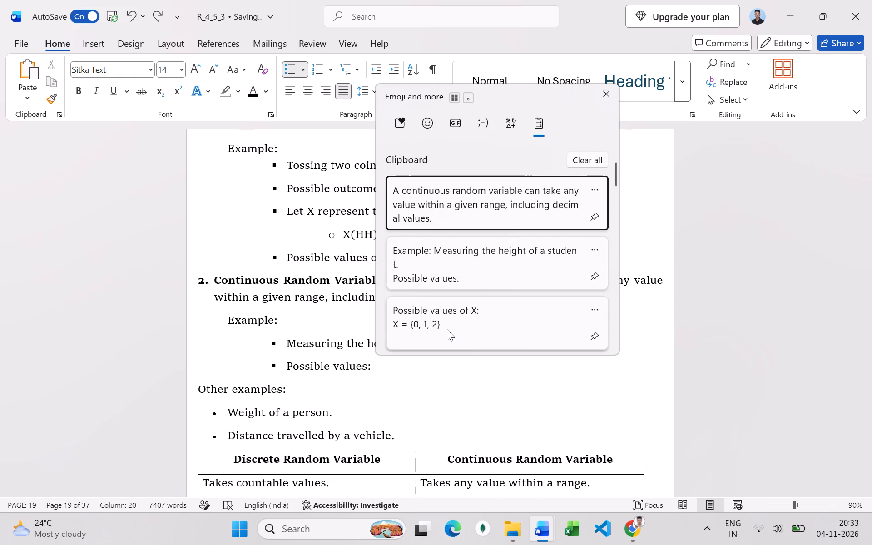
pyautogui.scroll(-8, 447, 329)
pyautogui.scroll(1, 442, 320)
# Copy 'X = 150.5 cm, 160.2 cm, 170.8 cm, etc.' from ChatGPT's plain-text block and paste it after 'Possible values:' in Word.
pyautogui.hotkey('alt', 'Tab')
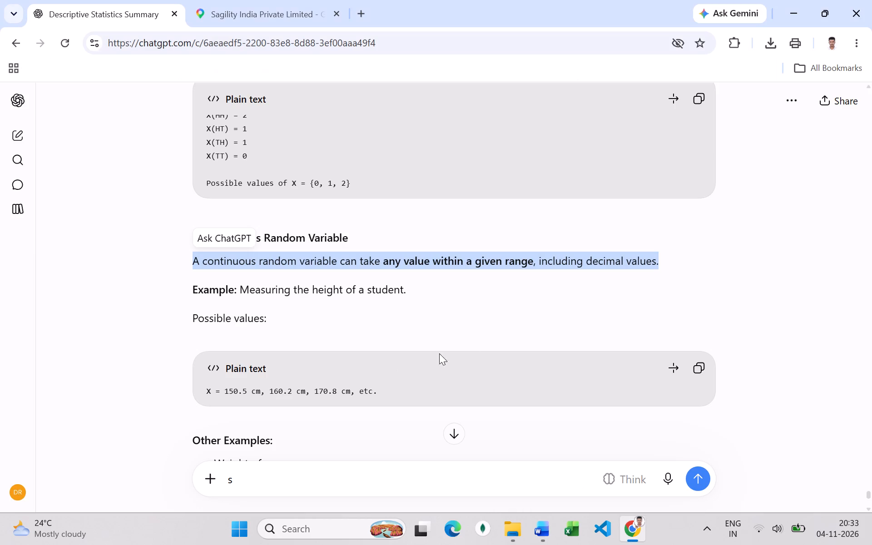
pyautogui.doubleClick(699, 370)
pyautogui.hotkey('alt', 'Tab')
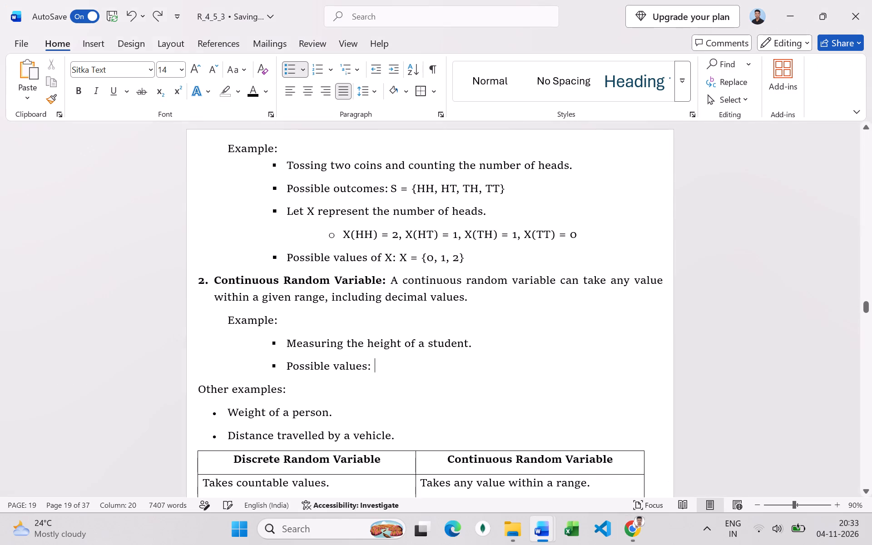
pyautogui.click(434, 367)
pyautogui.hotkey('ctrl', 'v')
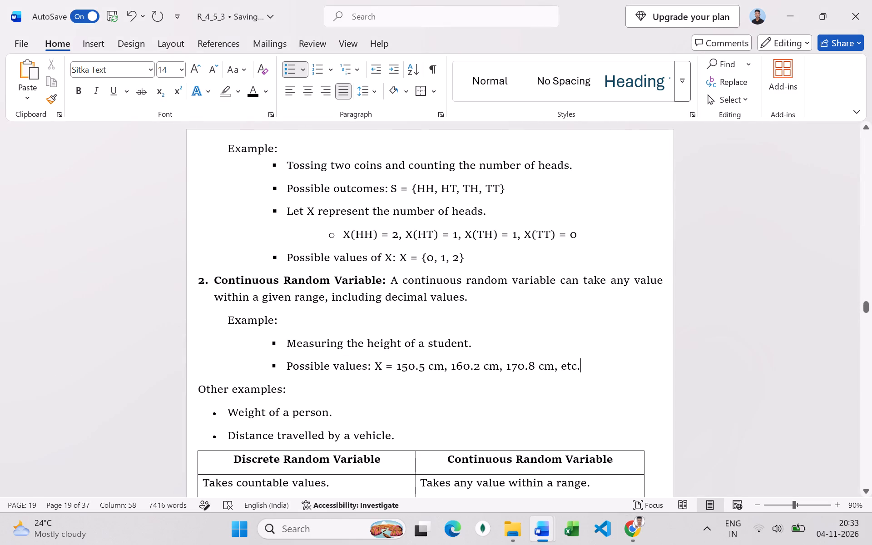
# Delete the 'Other examples:' line, its two bullets and the leftover empty line above the comparison table.
pyautogui.moveTo(409, 434); pyautogui.dragTo(187, 391)
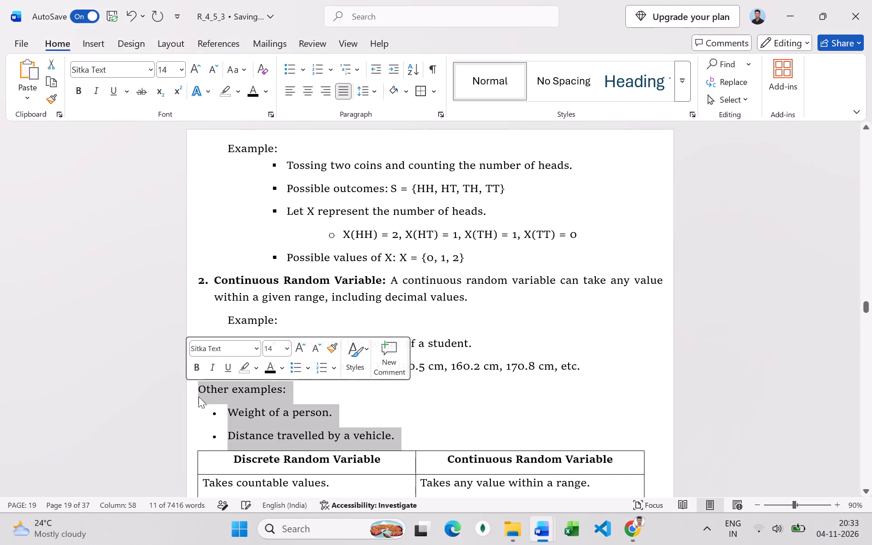
pyautogui.press('BackSpace')
pyautogui.press('BackSpace')
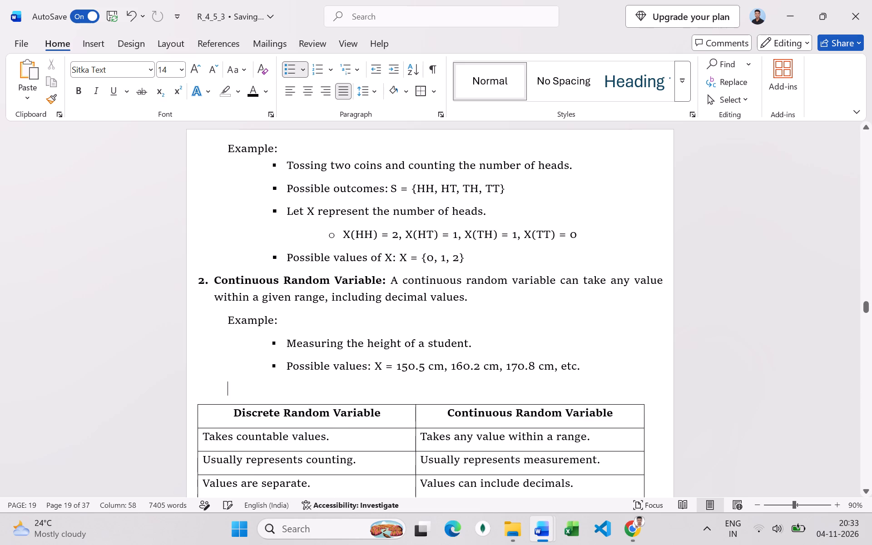
pyautogui.press('BackSpace')
# Look over the random variable notes and comparison table and the probability distribution sections that follow.
pyautogui.scroll(-2, 376, 398)
pyautogui.scroll(1, 379, 401)
pyautogui.scroll(-5, 379, 401)
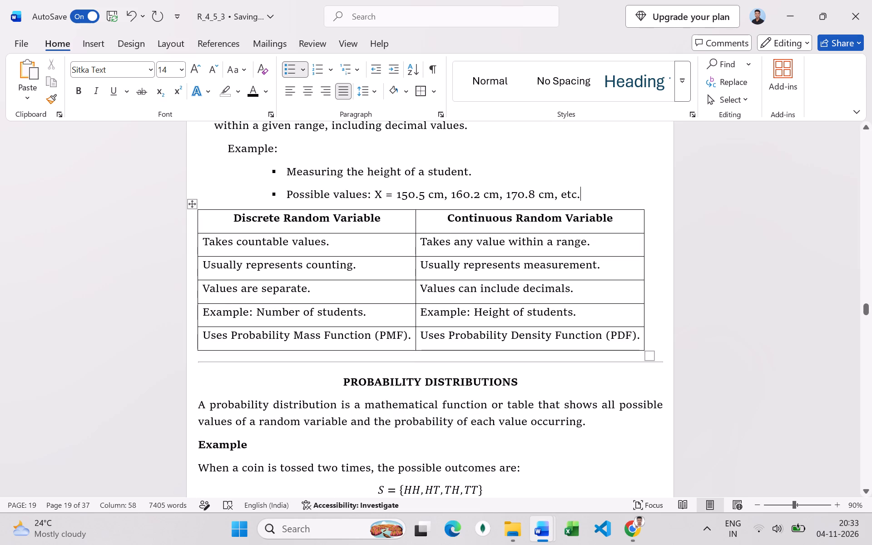
pyautogui.click(415, 290)
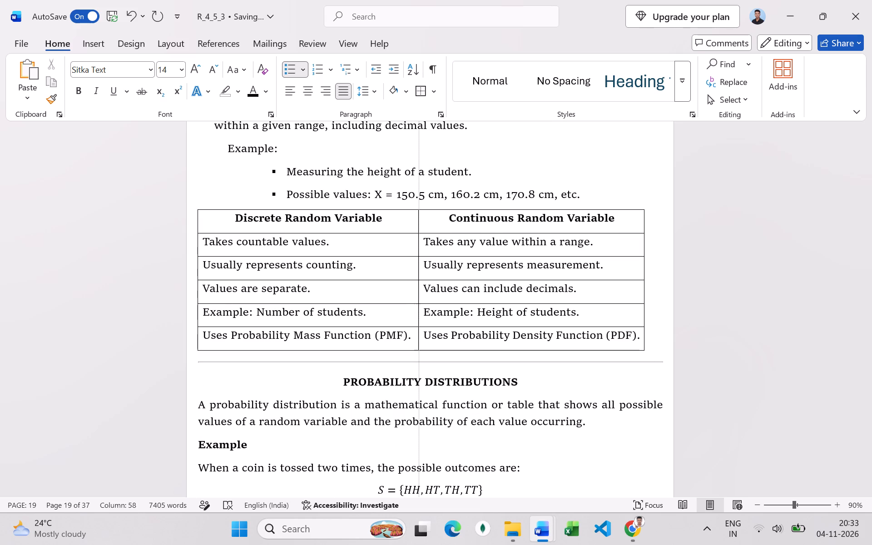
pyautogui.click(454, 302)
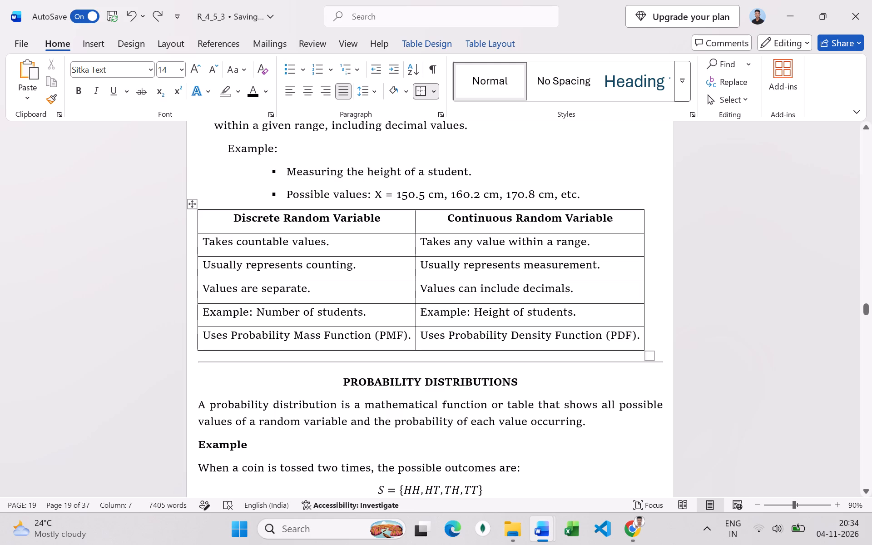
pyautogui.scroll(-11, 279, 270)
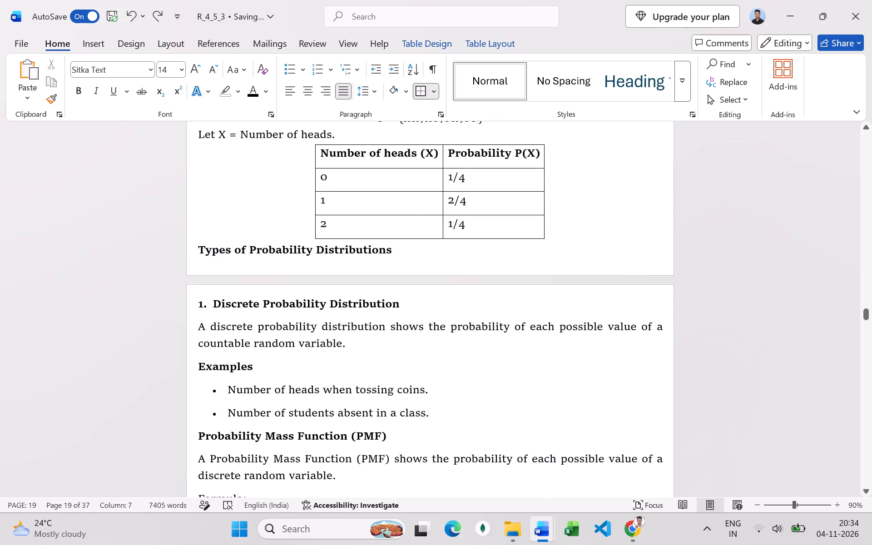
pyautogui.scroll(-17, 285, 291)
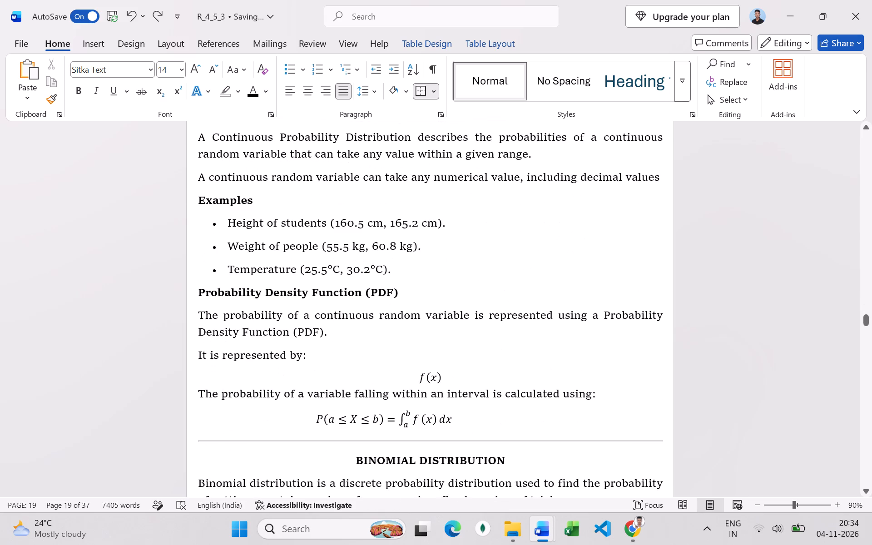
pyautogui.scroll(13, 280, 288)
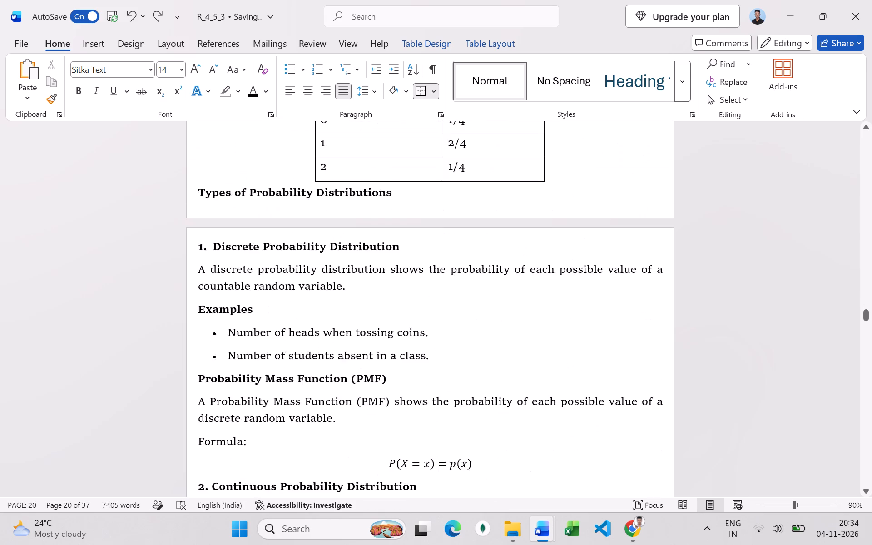
pyautogui.scroll(3, 276, 286)
pyautogui.scroll(-1, 276, 286)
pyautogui.scroll(17, 276, 286)
pyautogui.scroll(-1, 276, 286)
pyautogui.scroll(8, 276, 286)
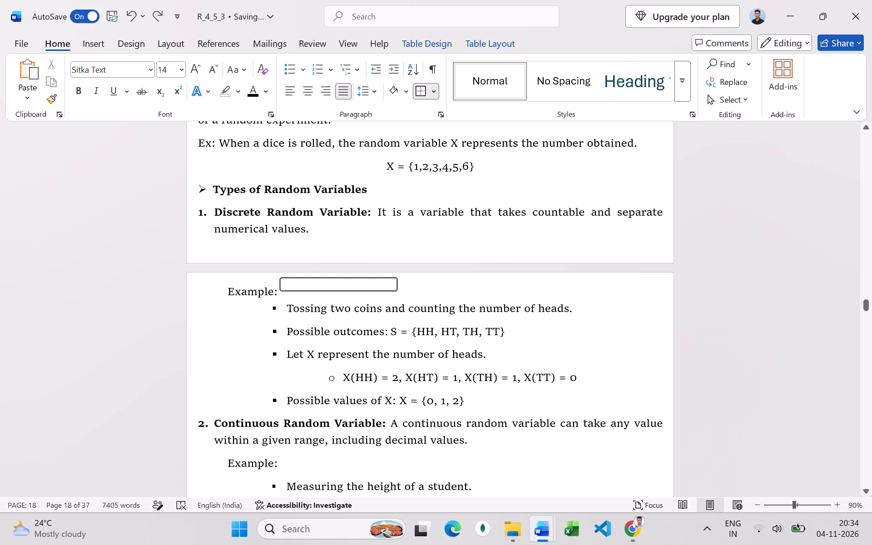
pyautogui.scroll(-5, 285, 271)
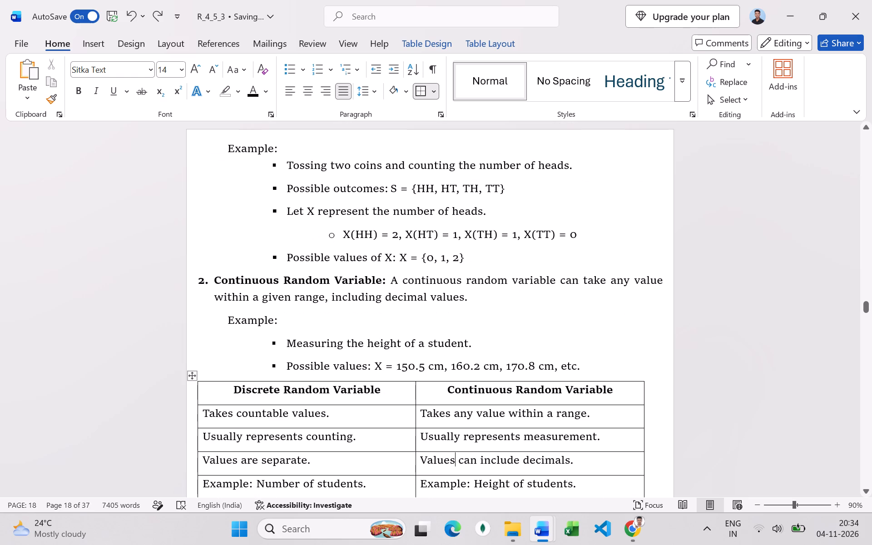
pyautogui.scroll(-4, 282, 267)
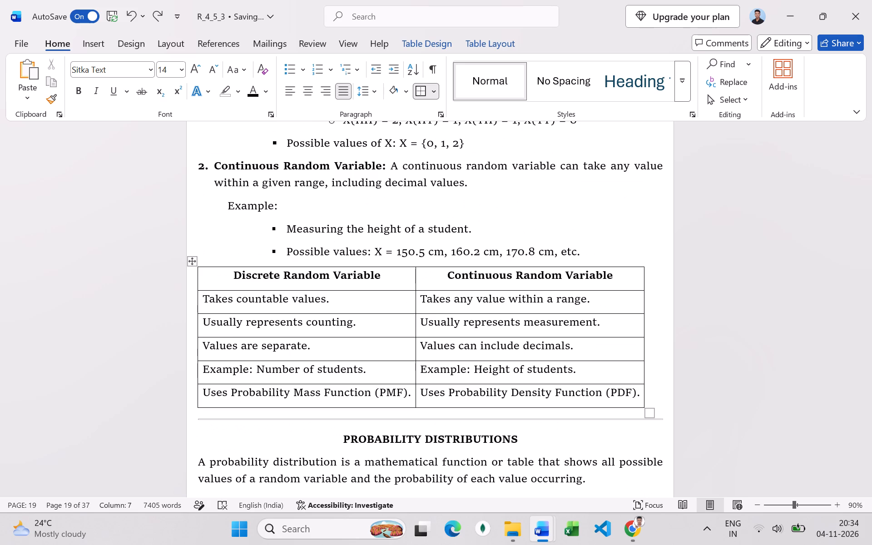
pyautogui.scroll(-4, 282, 257)
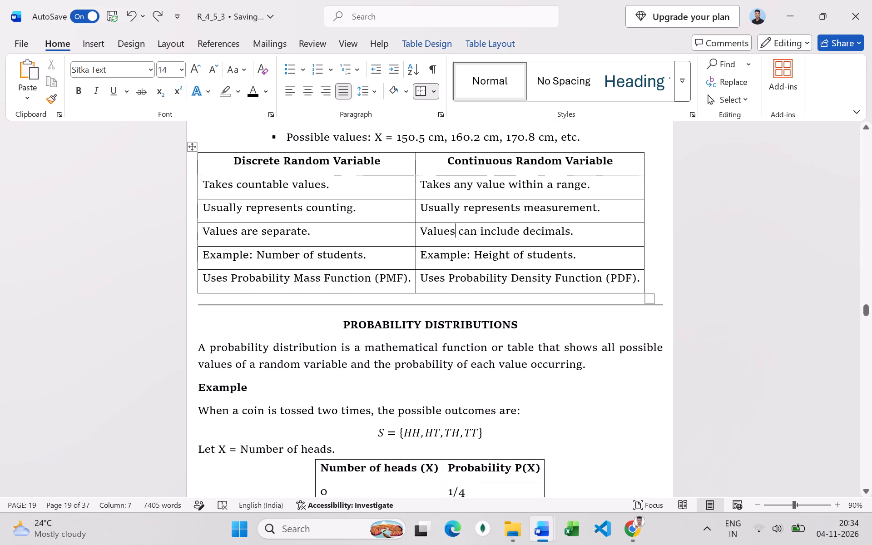
# Remove the horizontal line between the comparison table and the PROBABILITY DISTRIBUTIONS heading.
pyautogui.click(394, 303)
pyautogui.press('BackSpace')
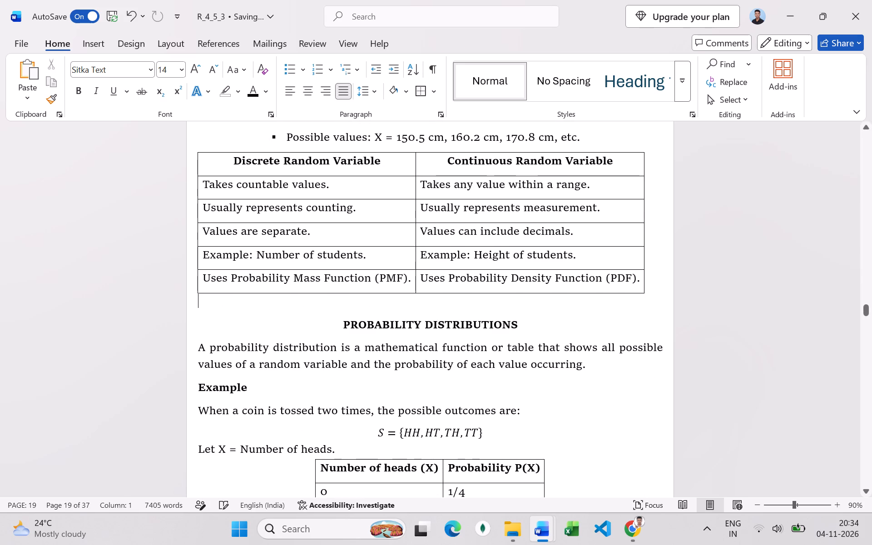
# Format the PROBABILITY DISTRIBUTIONS heading with grey shading, a box border and font size 16.
pyautogui.moveTo(541, 327); pyautogui.dragTo(313, 328)
pyautogui.click(403, 89)
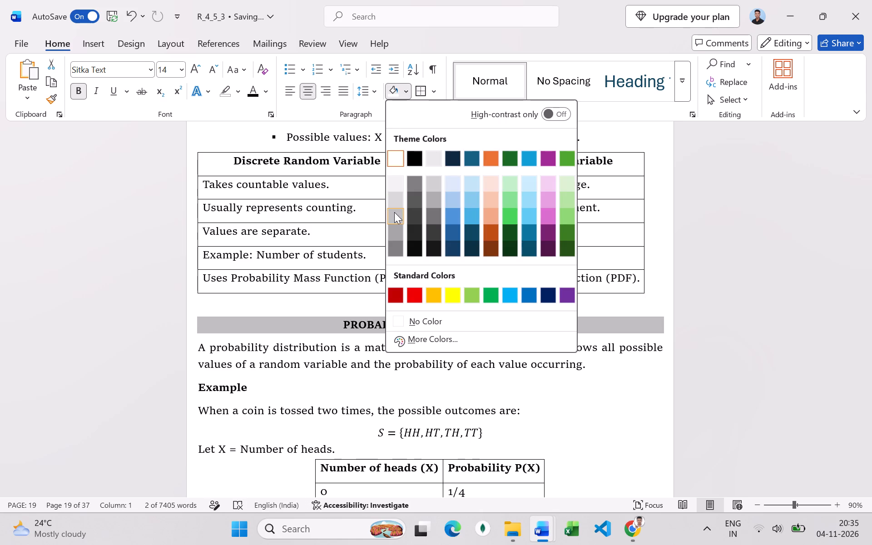
pyautogui.click(394, 212)
pyautogui.click(414, 91)
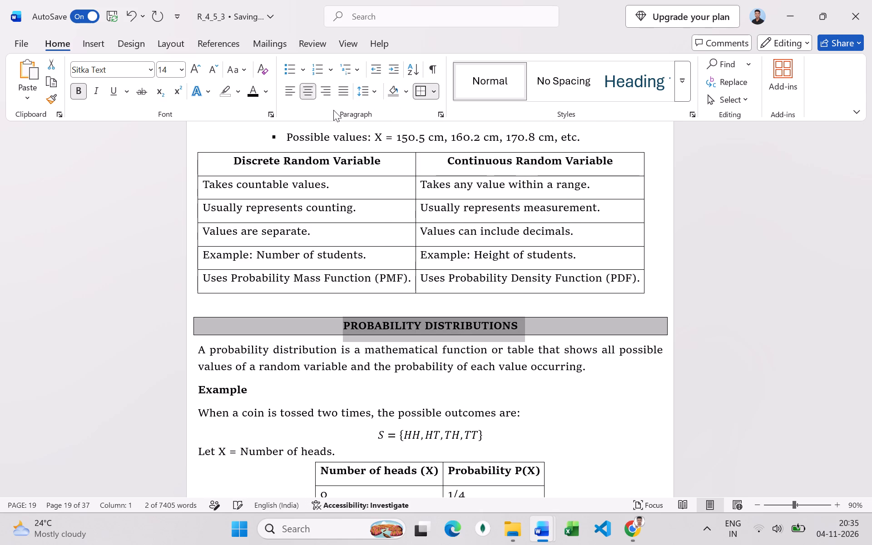
pyautogui.click(196, 73)
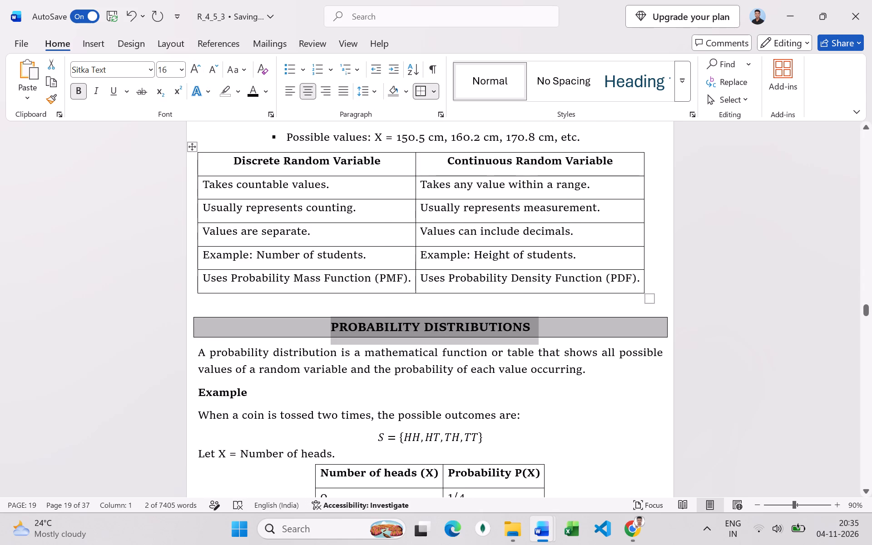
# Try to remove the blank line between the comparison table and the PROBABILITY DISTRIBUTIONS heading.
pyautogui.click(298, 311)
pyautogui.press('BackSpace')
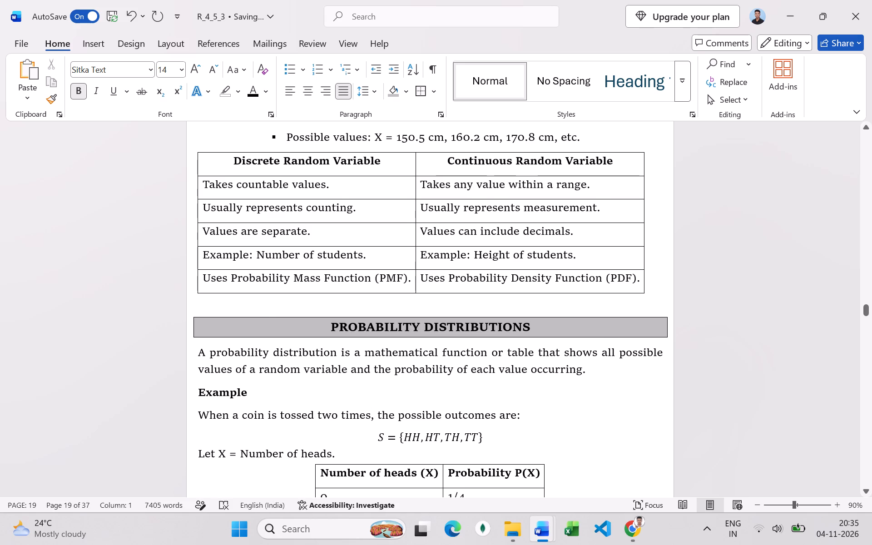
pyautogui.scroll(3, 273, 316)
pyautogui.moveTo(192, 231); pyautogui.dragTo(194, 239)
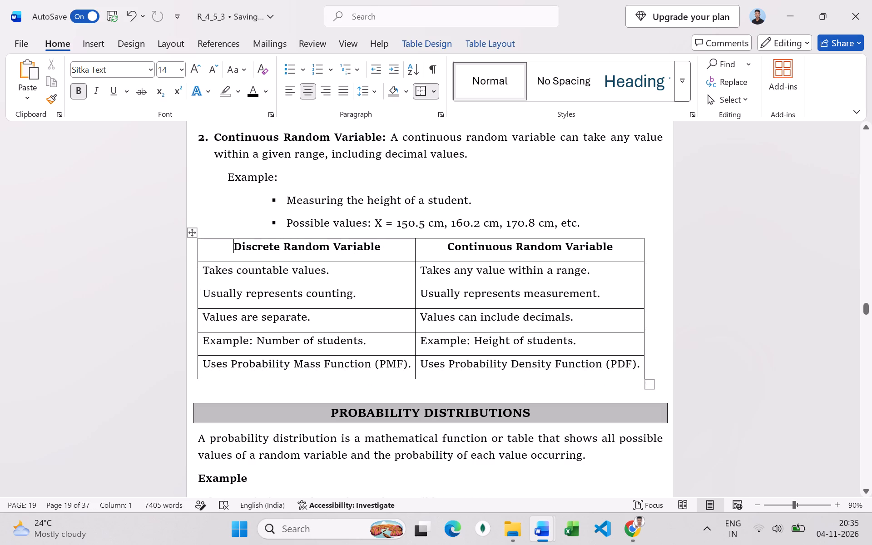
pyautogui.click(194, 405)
# Examine the Probability Distributions section, from its definition and coin example to the discrete distribution notes.
pyautogui.scroll(-4, 222, 417)
pyautogui.scroll(-7, 346, 380)
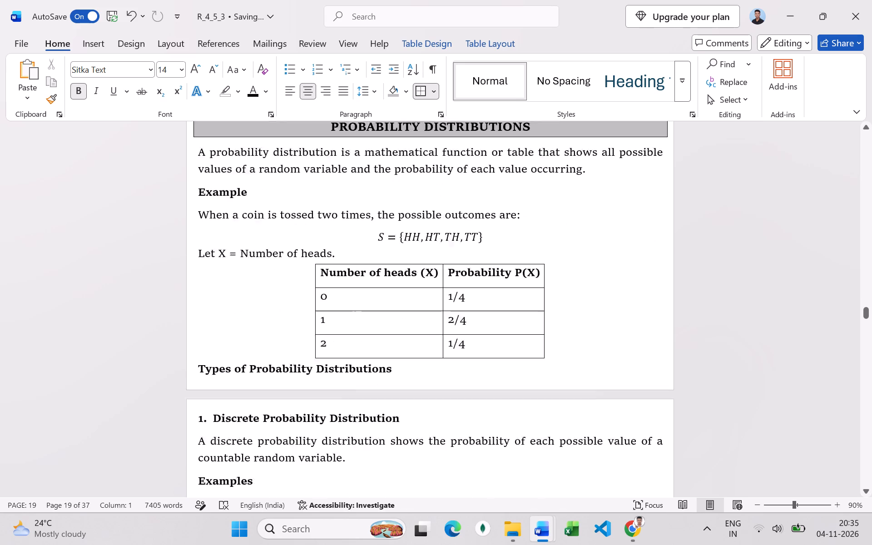
pyautogui.click(418, 305)
pyautogui.scroll(3, 399, 315)
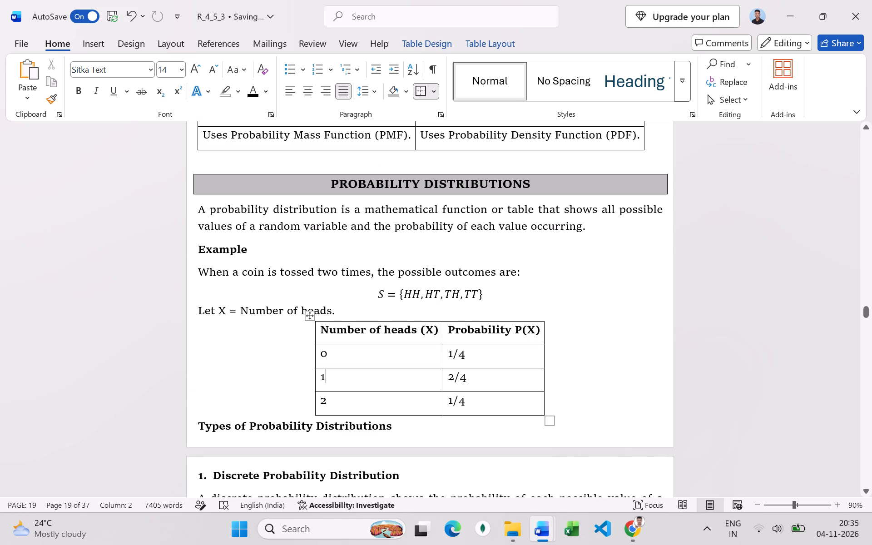
pyautogui.click(397, 221)
pyautogui.scroll(-5, 332, 238)
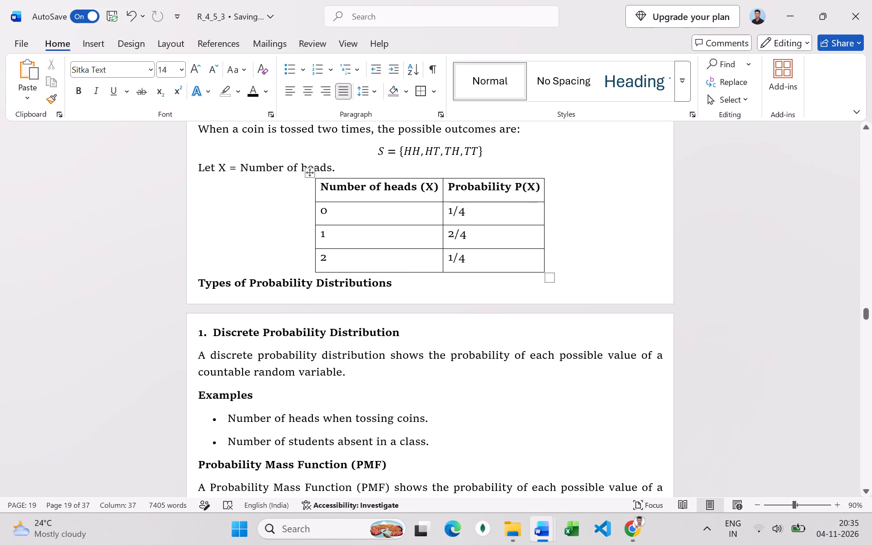
pyautogui.scroll(-7, 331, 238)
pyautogui.scroll(11, 331, 240)
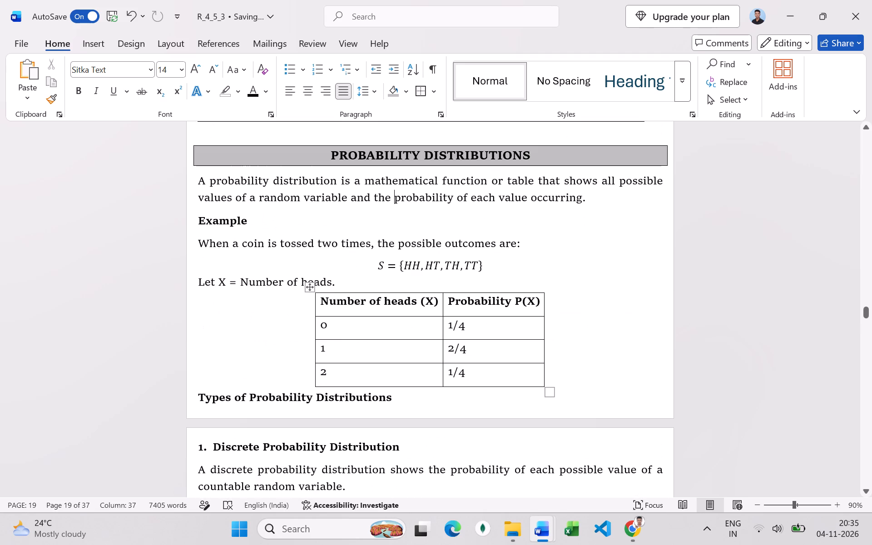
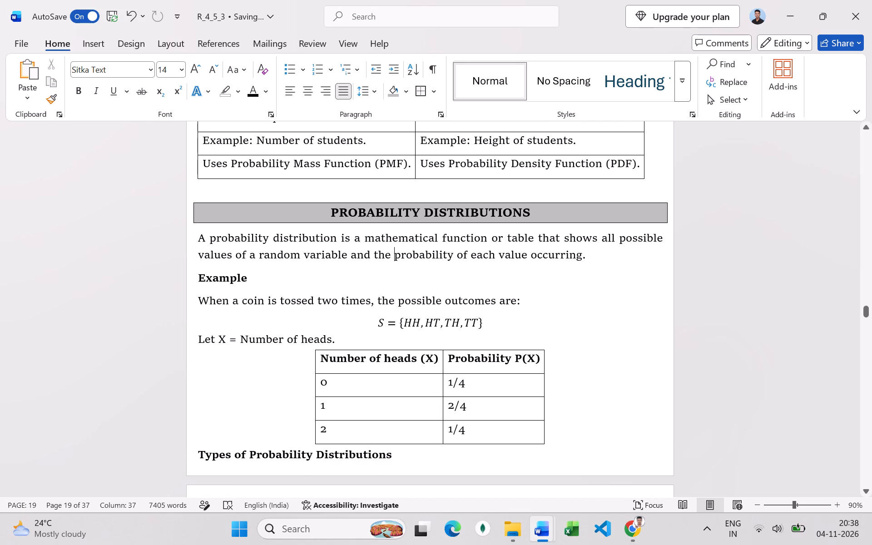
# Copy the two-coin example under Discrete Random Variable, from "Example:" through the possible values of X.
pyautogui.click(195, 300)
pyautogui.scroll(4, 240, 332)
pyautogui.scroll(-1, 240, 332)
pyautogui.scroll(6, 240, 332)
pyautogui.scroll(-1, 241, 332)
pyautogui.scroll(2, 241, 332)
pyautogui.scroll(5, 280, 320)
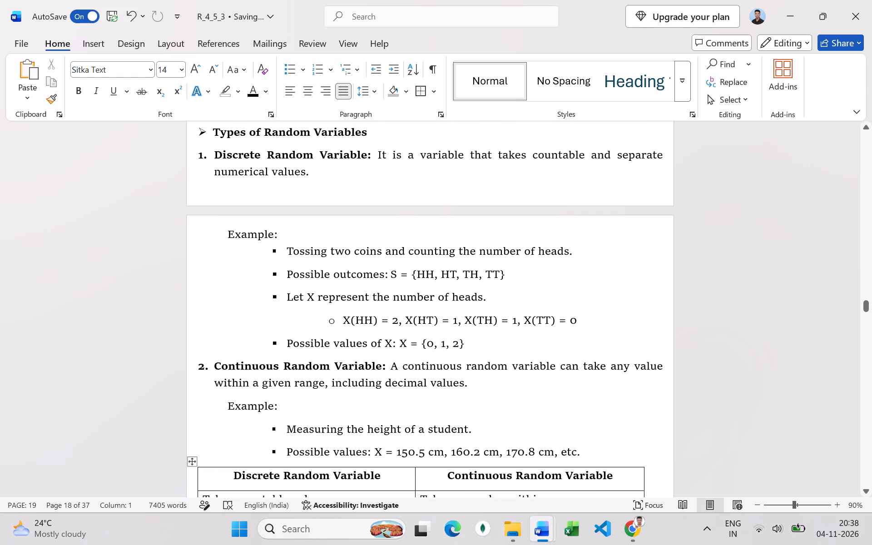
pyautogui.moveTo(468, 344); pyautogui.dragTo(195, 242)
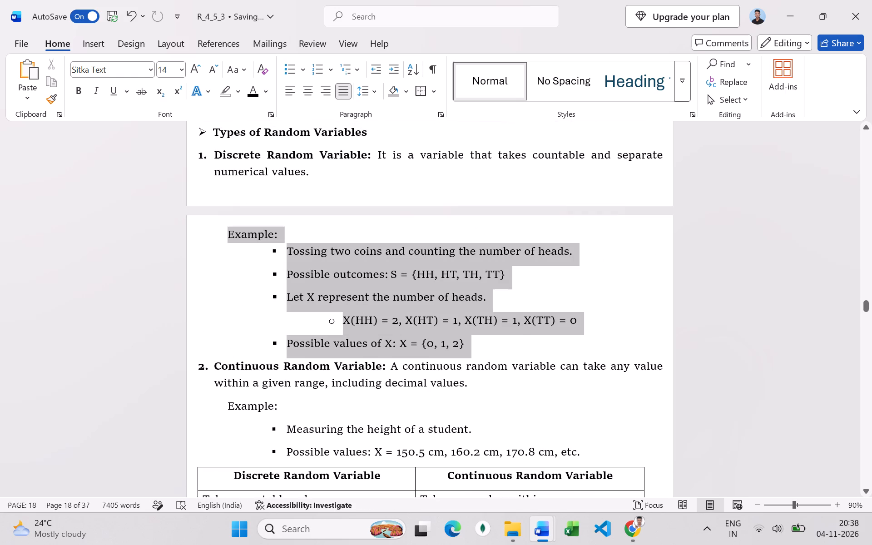
pyautogui.moveTo(195, 242); pyautogui.dragTo(214, 241)
pyautogui.hotkey('ctrl', 'c')
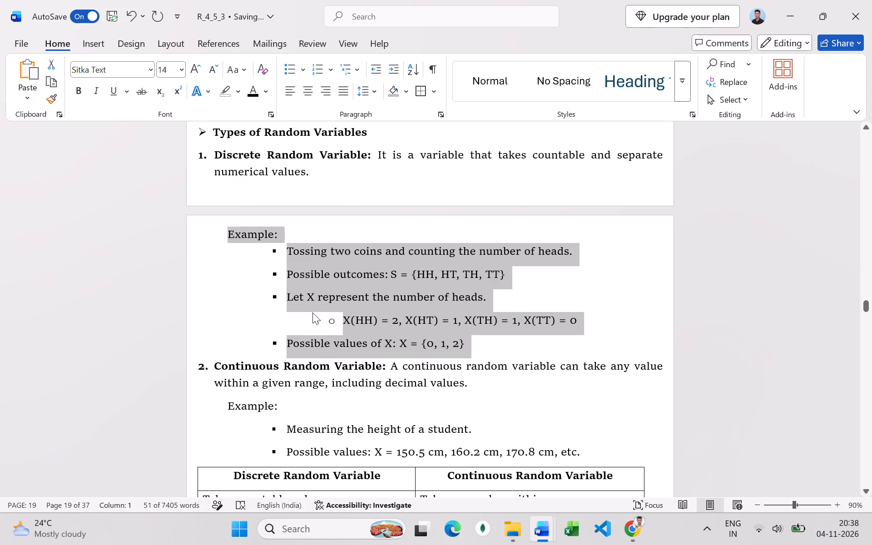
# Remove the bullet from the X(HH) = 2, X(HT) = 1, X(TH) = 1, X(TT) = 0 line of the discrete example.
pyautogui.click(313, 313)
pyautogui.press('BackSpace')
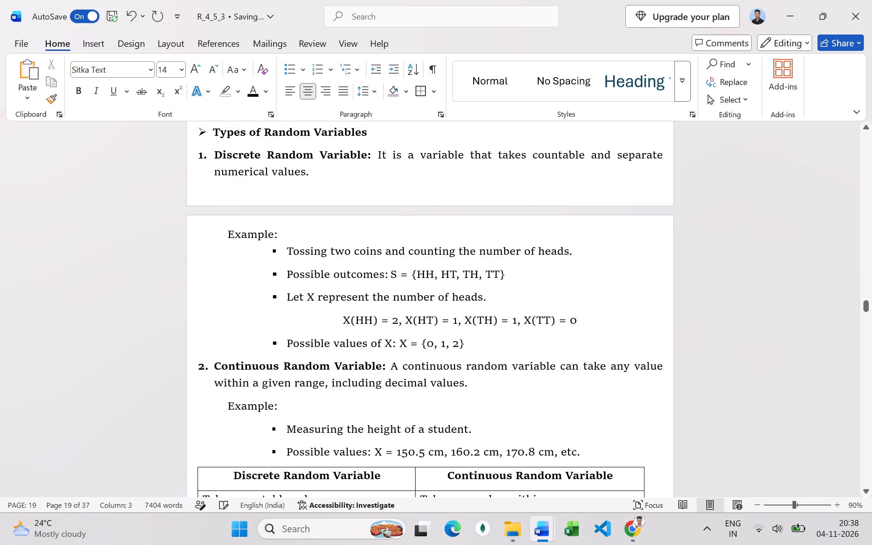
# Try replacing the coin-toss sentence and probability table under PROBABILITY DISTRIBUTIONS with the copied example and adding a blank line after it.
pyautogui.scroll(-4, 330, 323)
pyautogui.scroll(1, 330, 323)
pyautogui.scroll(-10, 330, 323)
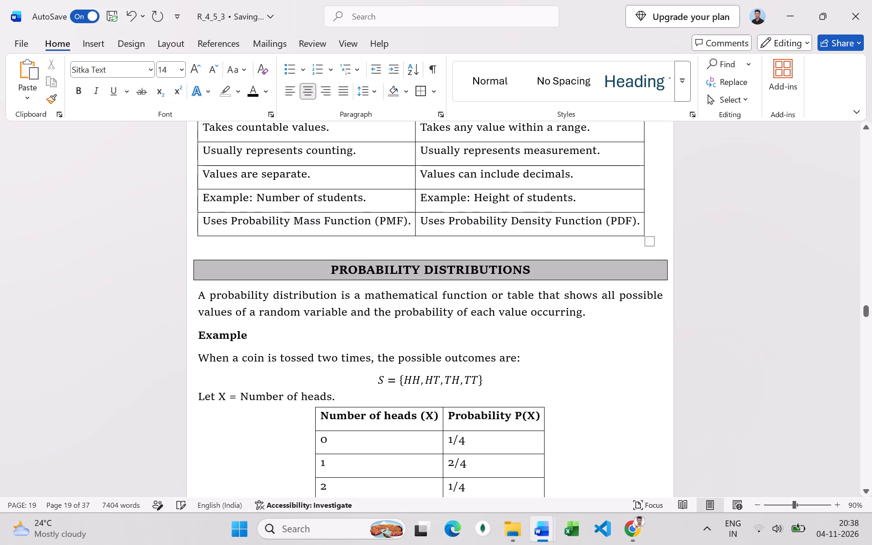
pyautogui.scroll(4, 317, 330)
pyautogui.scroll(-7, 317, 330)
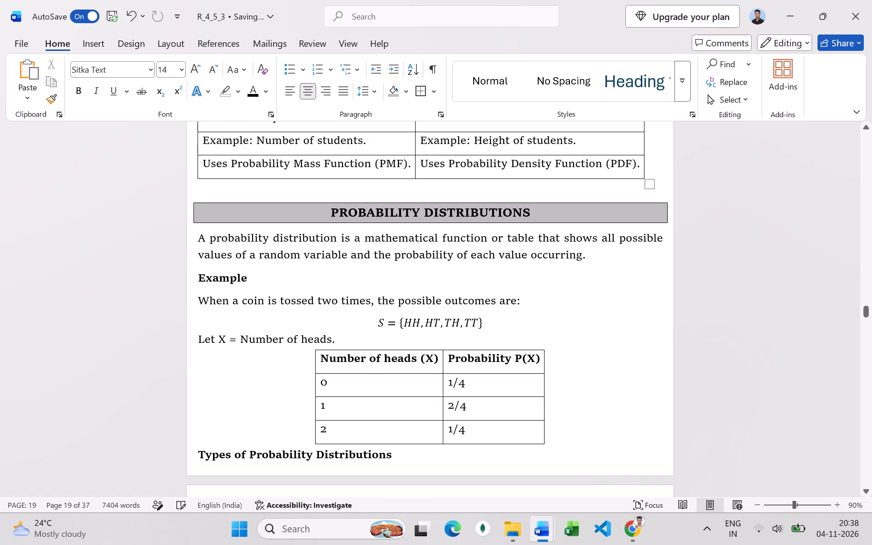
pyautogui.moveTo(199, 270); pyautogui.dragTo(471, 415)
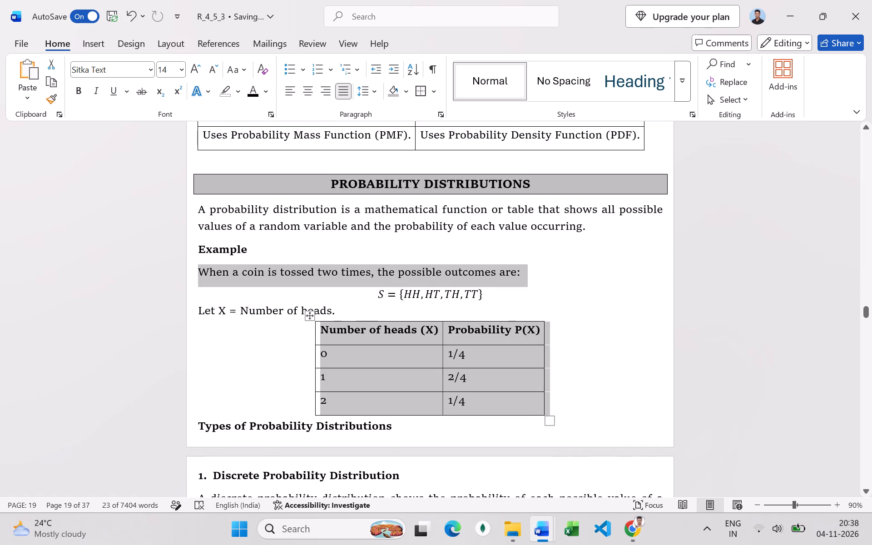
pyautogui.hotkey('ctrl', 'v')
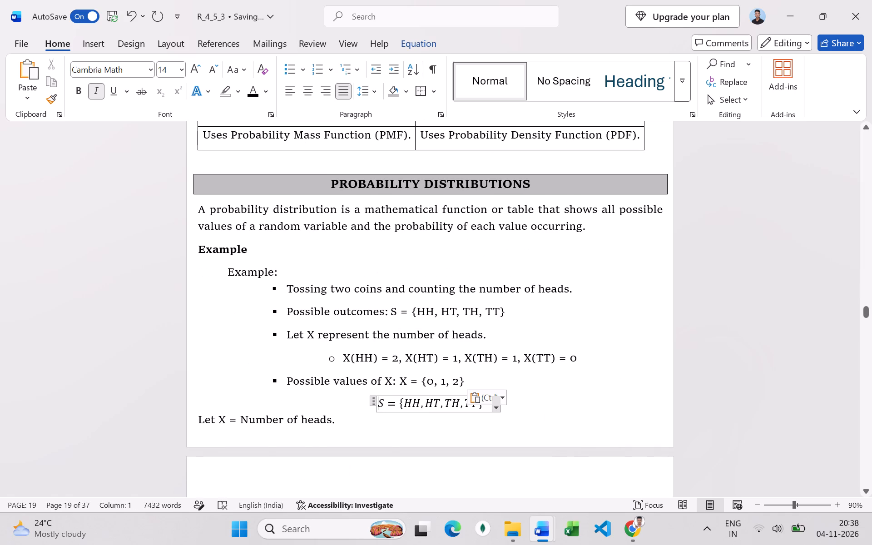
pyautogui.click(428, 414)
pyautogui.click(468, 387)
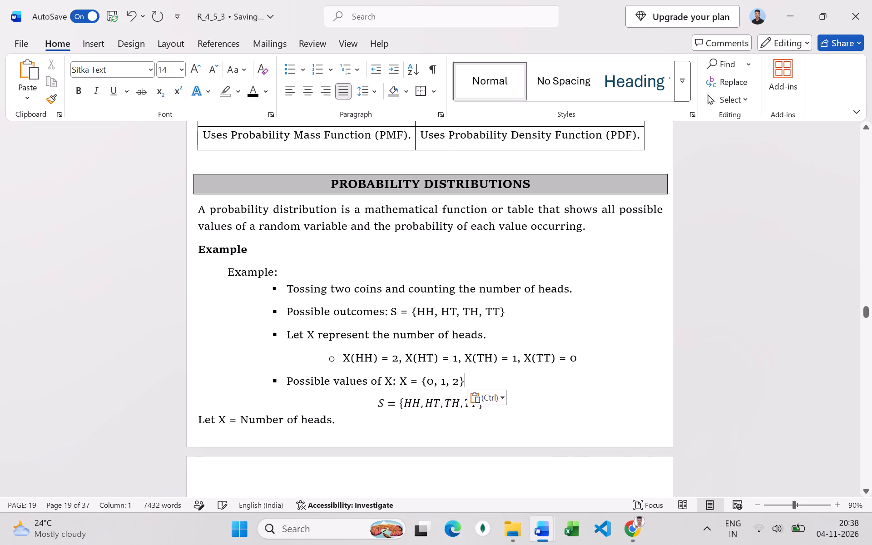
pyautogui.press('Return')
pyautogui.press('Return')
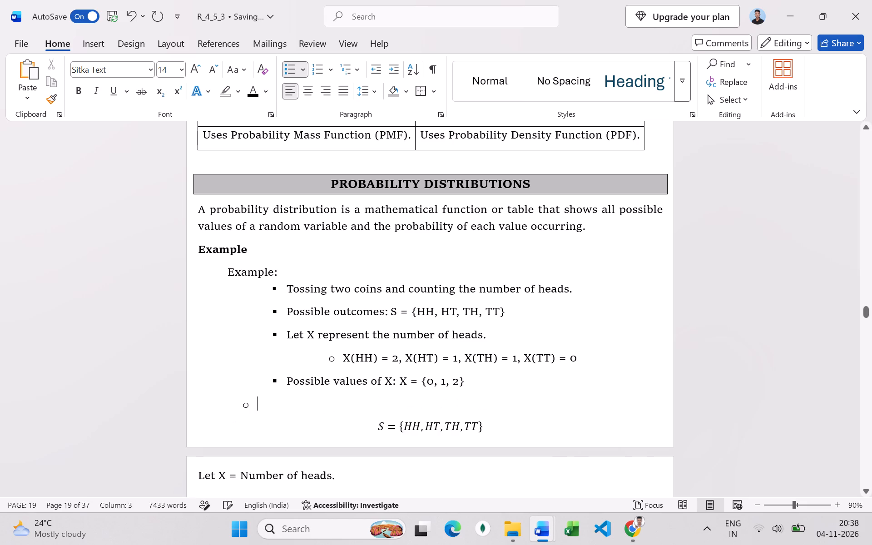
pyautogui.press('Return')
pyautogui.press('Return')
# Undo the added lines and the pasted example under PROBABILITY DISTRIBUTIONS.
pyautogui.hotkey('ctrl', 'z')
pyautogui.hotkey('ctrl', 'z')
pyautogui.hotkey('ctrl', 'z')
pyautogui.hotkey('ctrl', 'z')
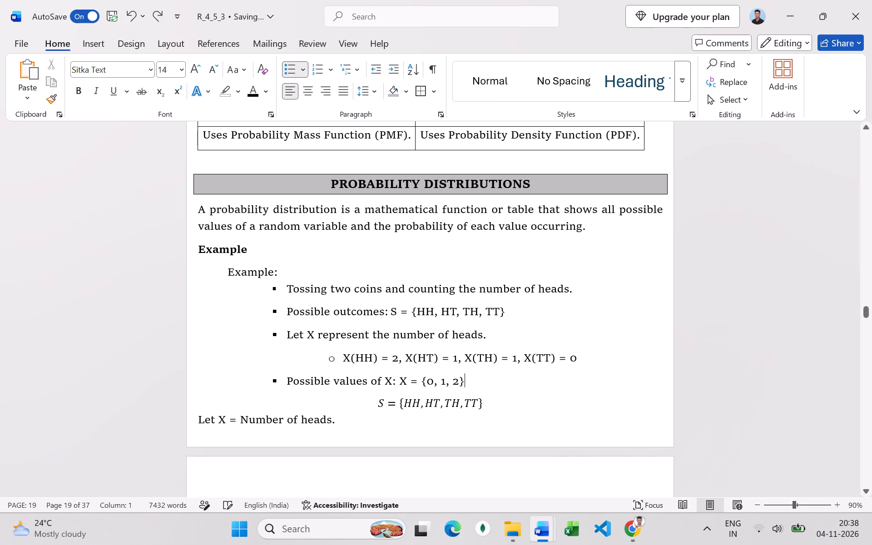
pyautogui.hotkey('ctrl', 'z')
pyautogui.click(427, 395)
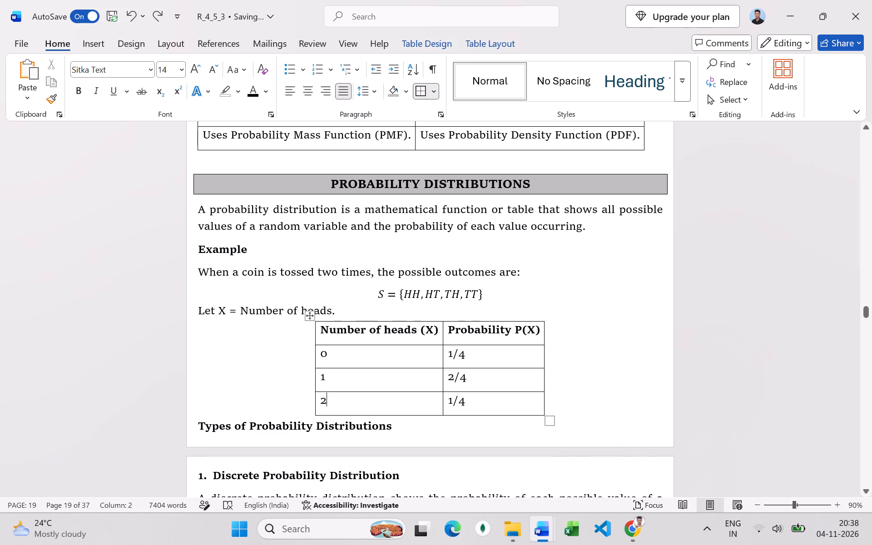
pyautogui.hotkey('alt', '`')
pyautogui.hotkey('alt', '`')
pyautogui.click(380, 302)
pyautogui.hotkey('alt', '`')
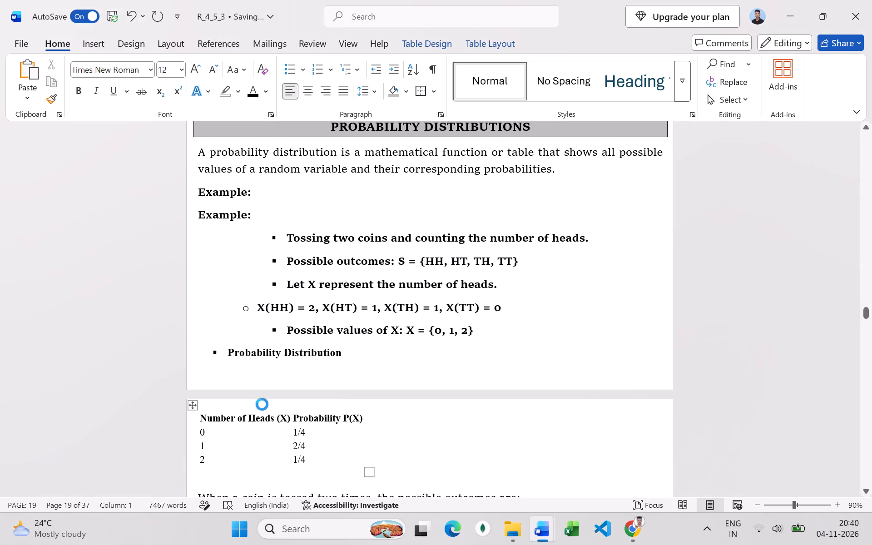
pyautogui.press('Return')
pyautogui.hotkey('ctrl', 'v')
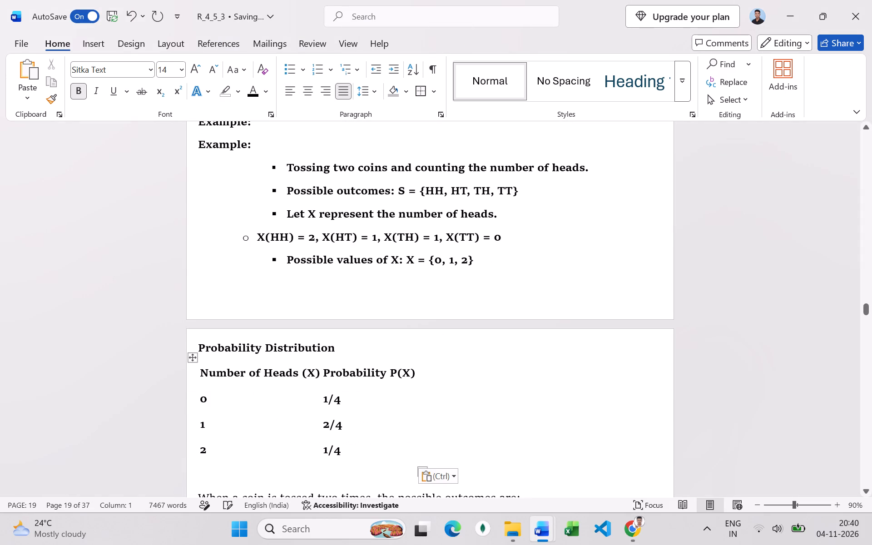
# Copy ChatGPT's Total Probability heading with its P(X) formula and paste it below the probability table in Word.
pyautogui.hotkey('alt', 'Tab')
pyautogui.scroll(-5, 266, 266)
pyautogui.scroll(1, 298, 204)
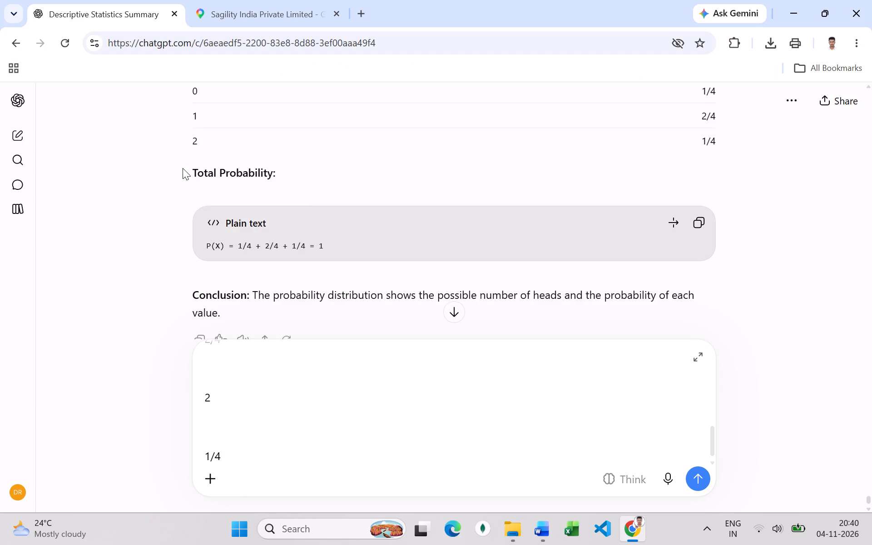
pyautogui.moveTo(182, 166); pyautogui.dragTo(356, 252)
pyautogui.hotkey('ctrl', 'c')
pyautogui.hotkey('alt', 'Tab')
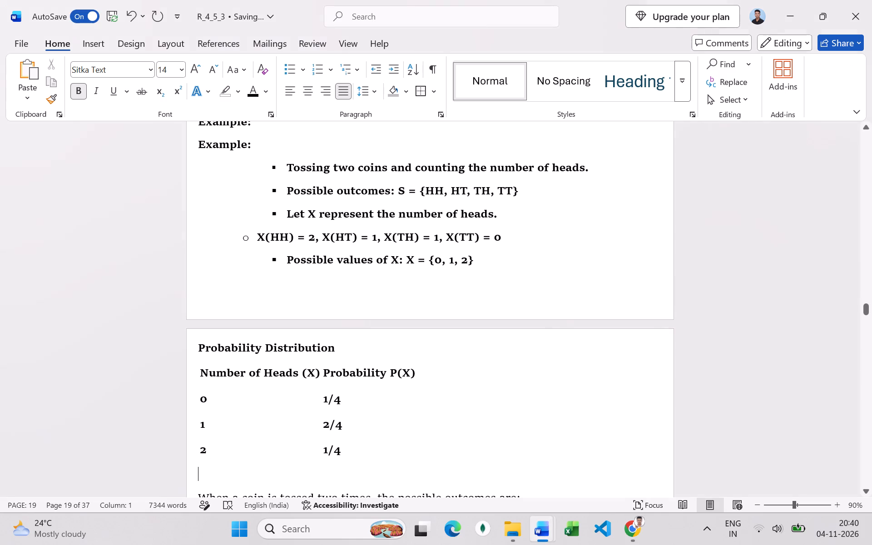
pyautogui.hotkey('ctrl', 'v')
# Delete the duplicate Example heading above the two-coin bullets.
pyautogui.scroll(4, 342, 306)
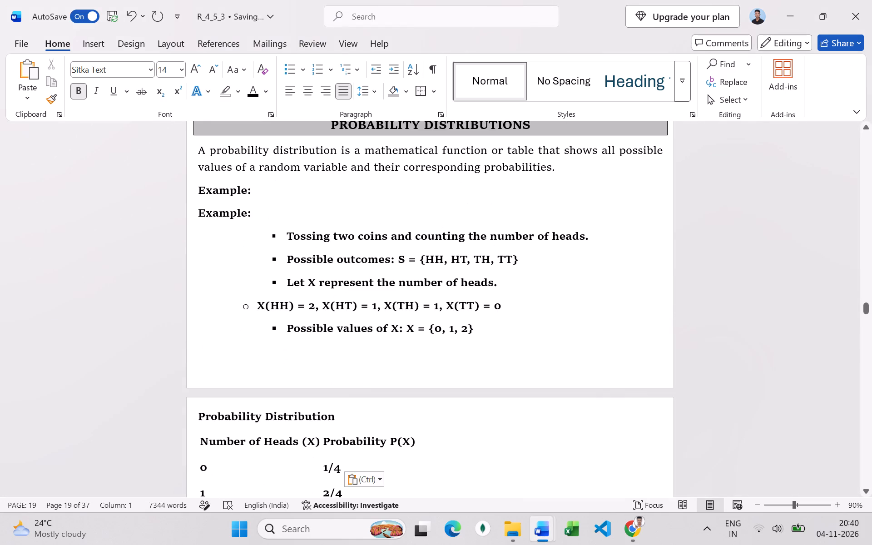
pyautogui.moveTo(262, 216); pyautogui.dragTo(178, 211)
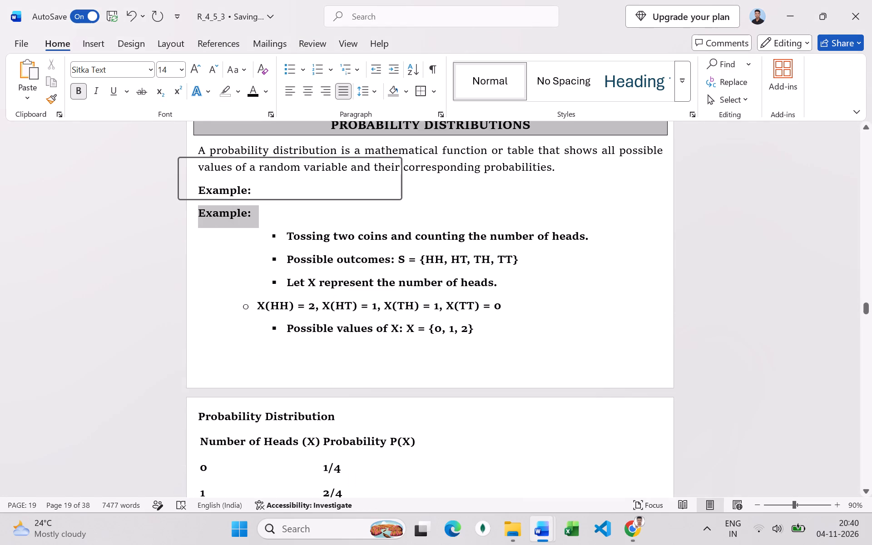
pyautogui.press('BackSpace')
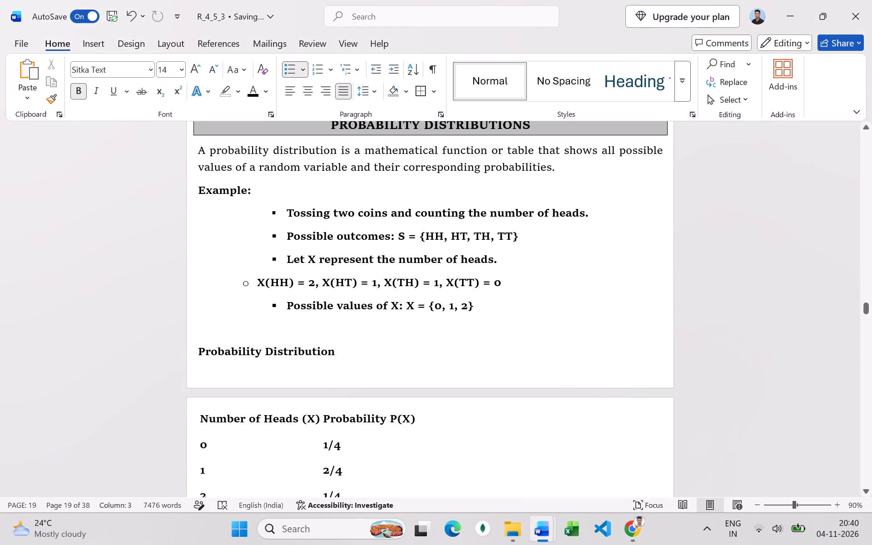
# Remove bold from the first three example bullets, from tossing two coins through "Let X represent the number of heads.".
pyautogui.moveTo(530, 239); pyautogui.dragTo(298, 209)
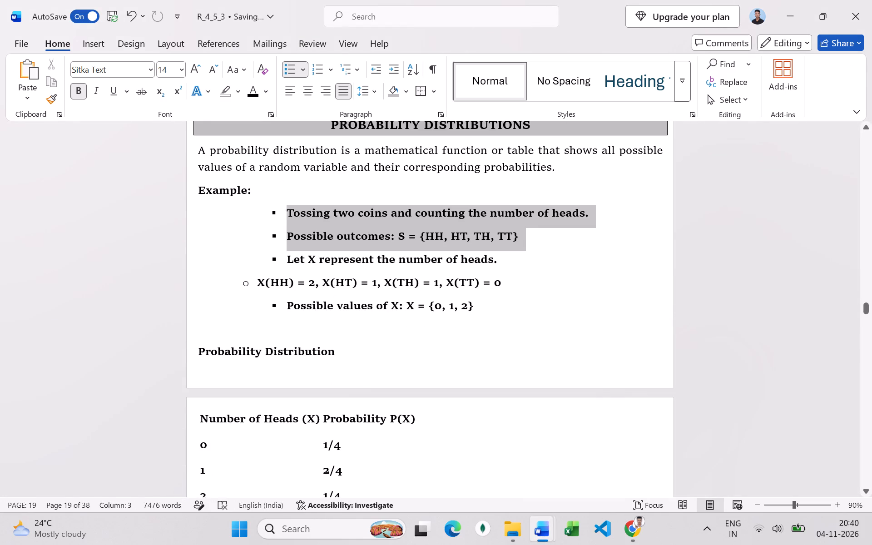
pyautogui.moveTo(298, 209); pyautogui.dragTo(283, 207)
pyautogui.click(291, 186)
pyautogui.click(327, 253)
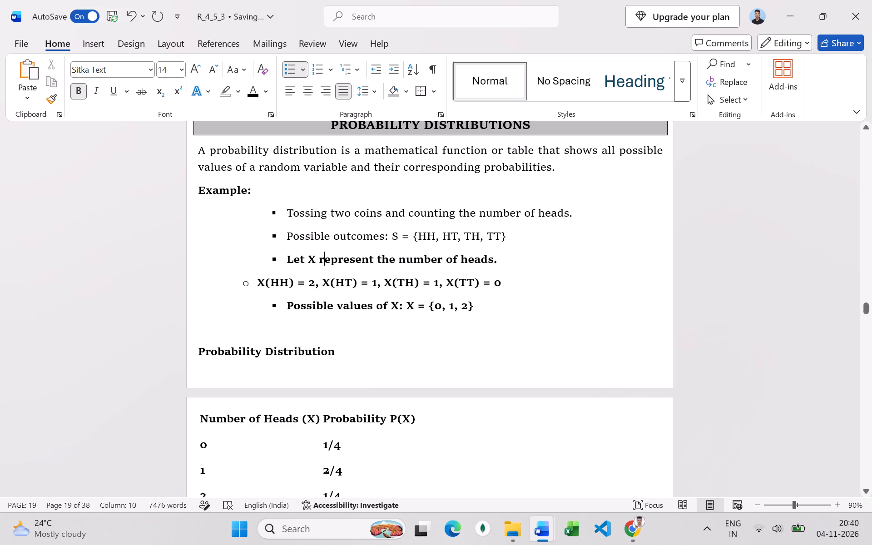
pyautogui.moveTo(524, 264); pyautogui.dragTo(292, 268)
pyautogui.click(300, 243)
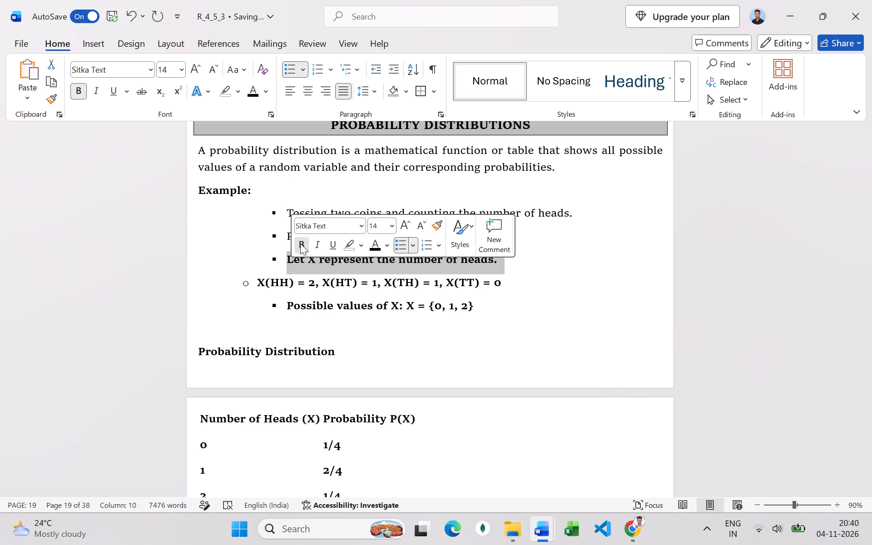
# Remove the bullet from the X(HH) = 2, X(HT) = 1 line, indent it further and make it non-bold.
pyautogui.click(253, 283)
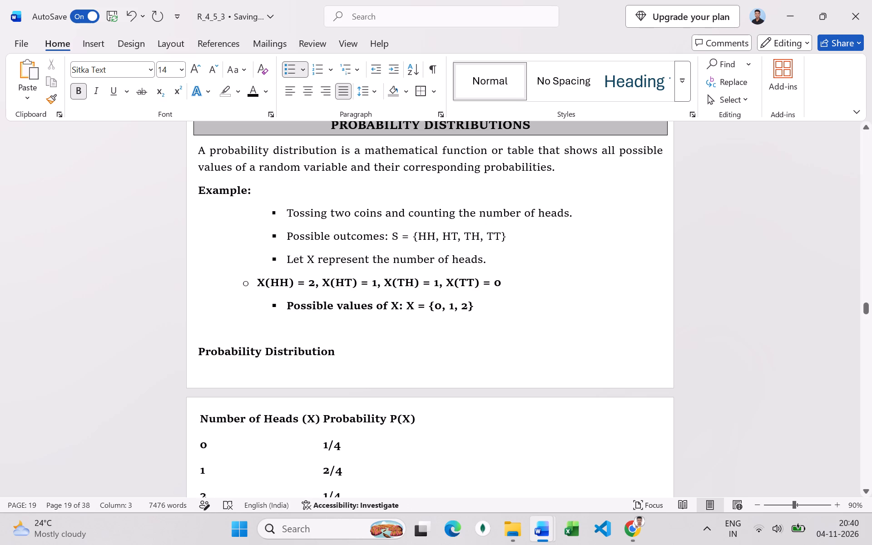
pyautogui.press('BackSpace')
pyautogui.tripleClick(391, 76)
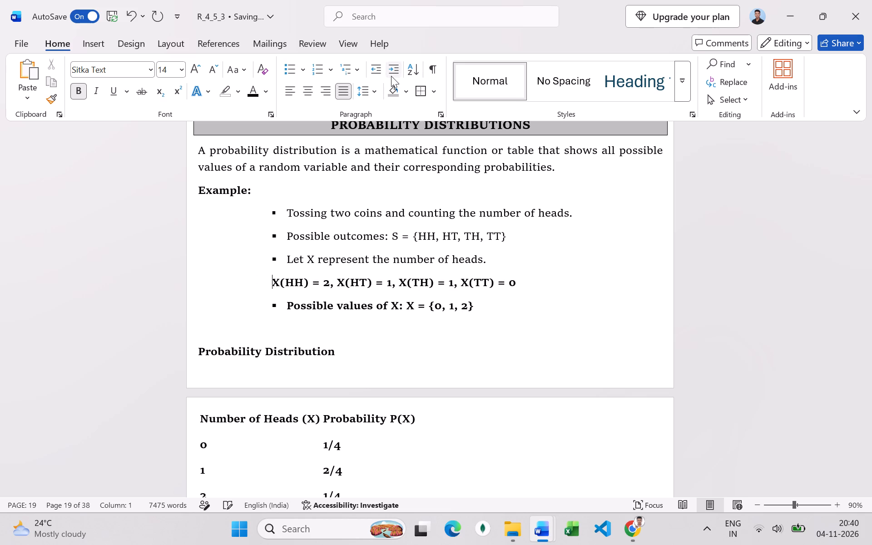
pyautogui.click(391, 76)
pyautogui.moveTo(596, 282); pyautogui.dragTo(577, 282)
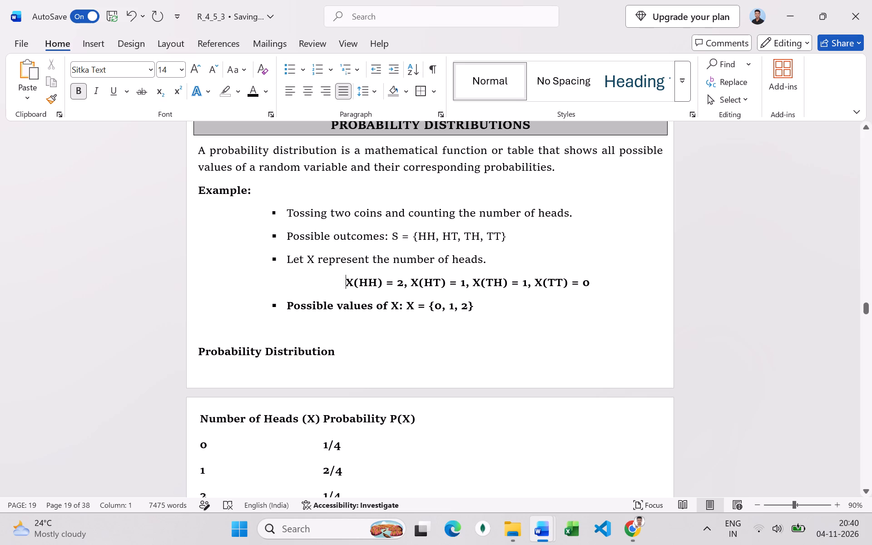
pyautogui.moveTo(577, 282); pyautogui.dragTo(343, 289)
pyautogui.click(348, 262)
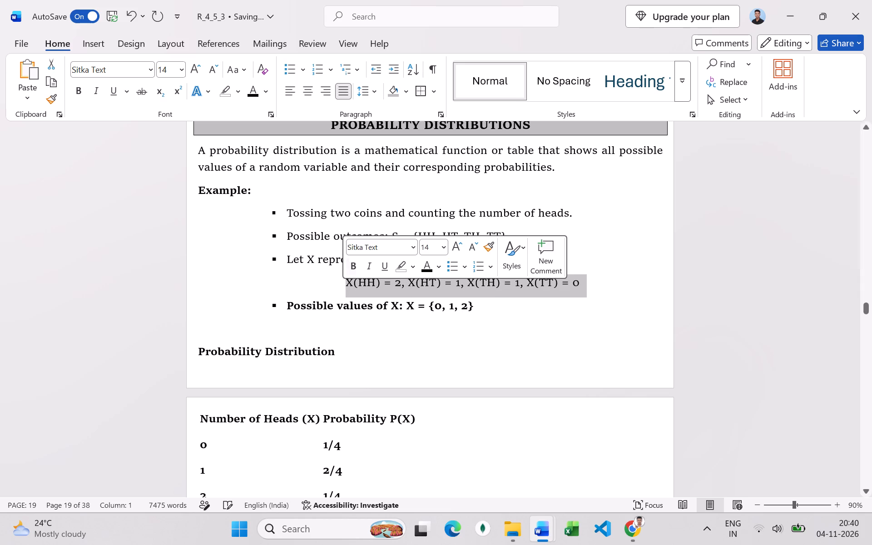
# Remove bold from the "Possible values of X: X = {0, 1, 2}" bullet.
pyautogui.moveTo(482, 297); pyautogui.dragTo(299, 312)
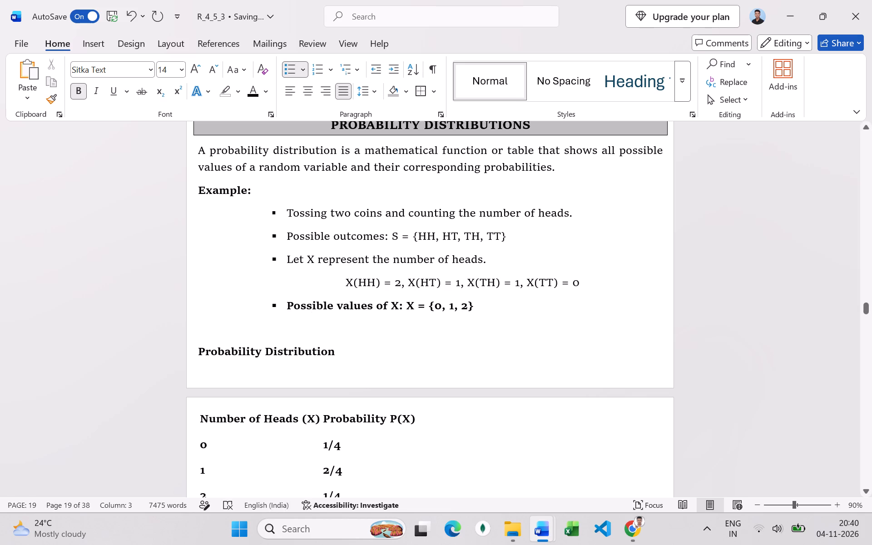
pyautogui.click(490, 309)
pyautogui.moveTo(488, 311); pyautogui.dragTo(281, 315)
pyautogui.click(290, 292)
pyautogui.click(323, 345)
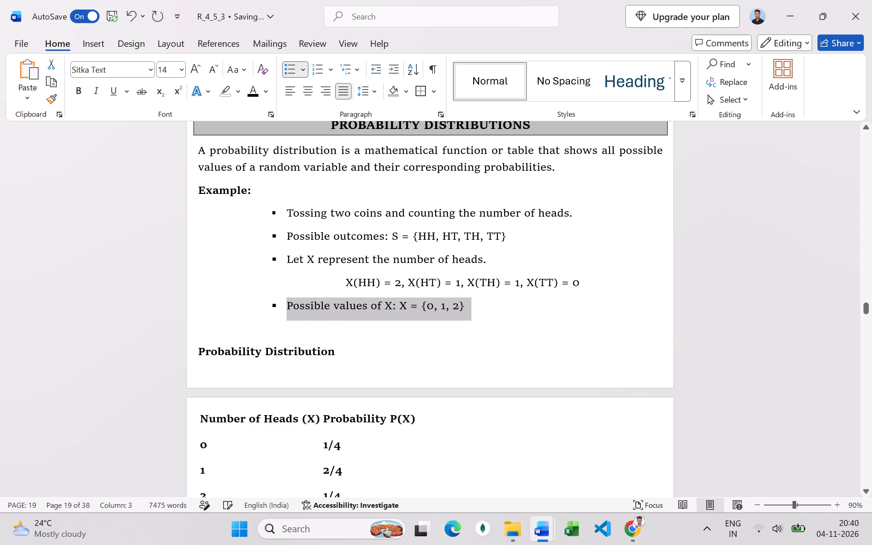
# Turn the Probability Distribution line into a non-bold bullet directly below the possible values of X.
pyautogui.click(195, 351)
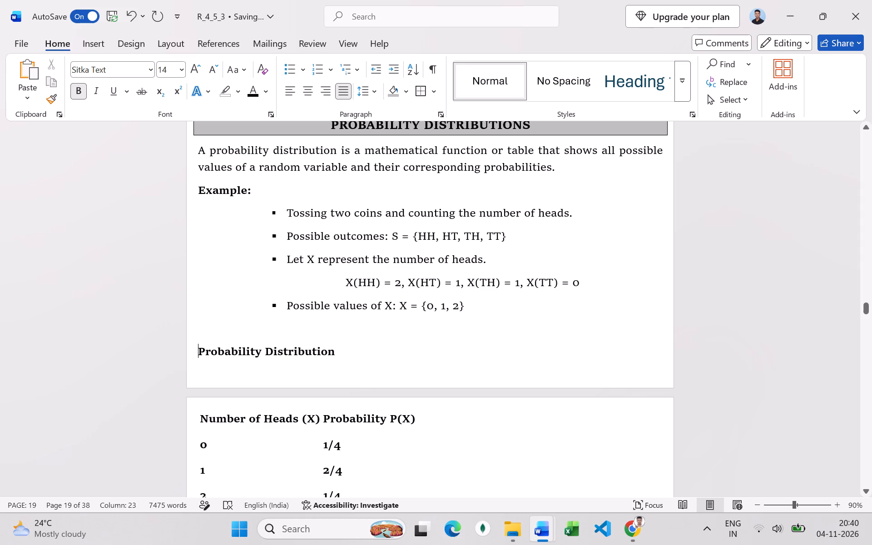
pyautogui.press('BackSpace')
pyautogui.press('BackSpace')
pyautogui.press('Return')
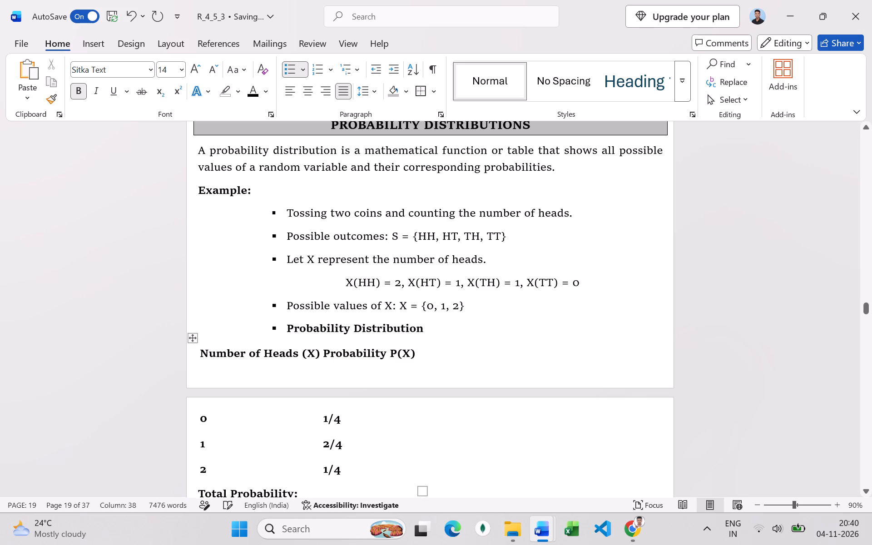
pyautogui.moveTo(454, 337); pyautogui.dragTo(258, 333)
pyautogui.click(267, 317)
pyautogui.click(296, 354)
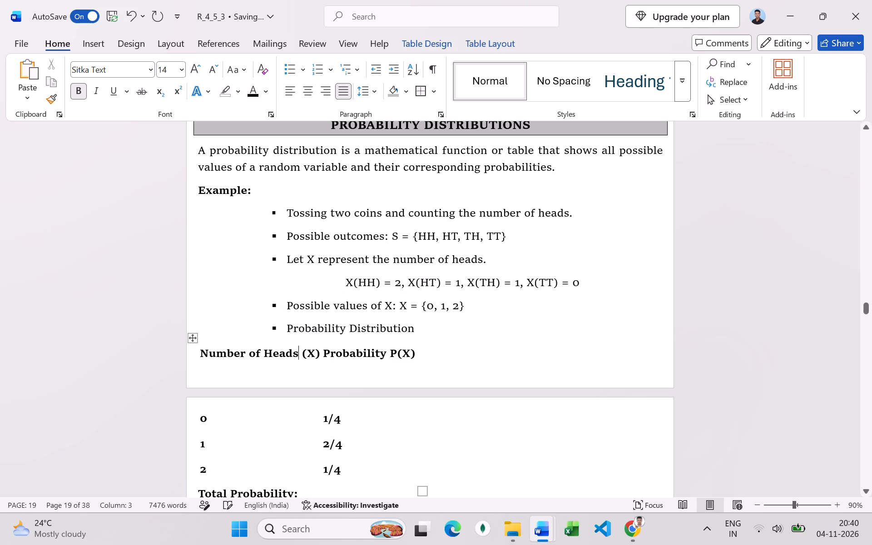
# Apply the full grid table style to the number-of-heads probability table.
pyautogui.scroll(-3, 298, 356)
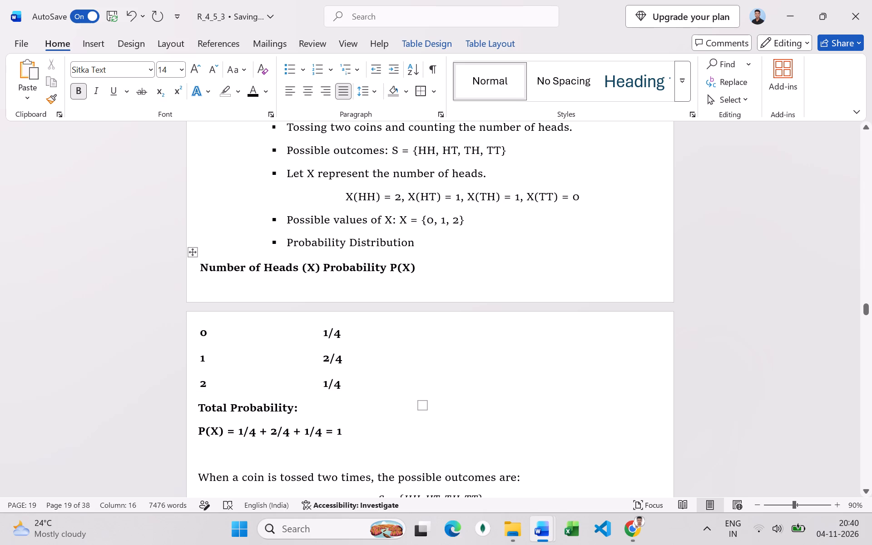
pyautogui.click(195, 250)
pyautogui.click(429, 44)
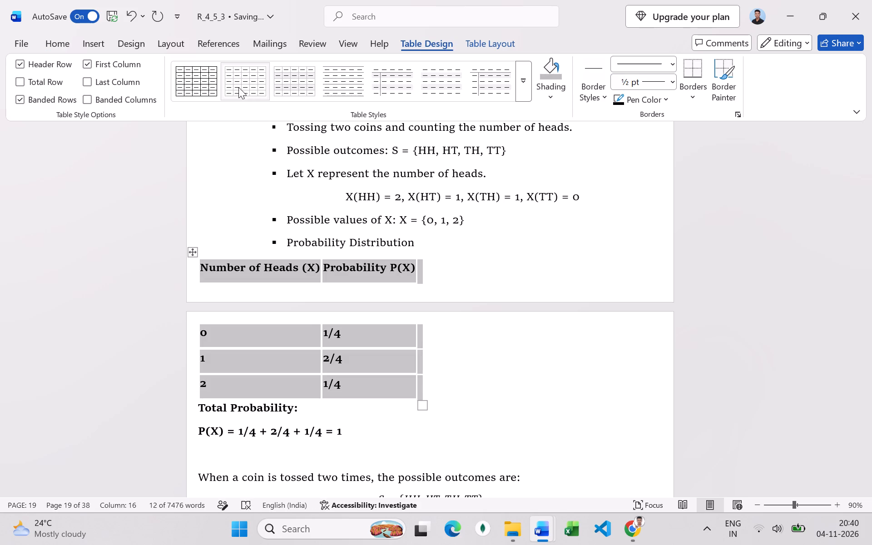
pyautogui.click(214, 85)
# Move the probability table to the right side of the page, beside the two-coin example text.
pyautogui.moveTo(193, 259); pyautogui.dragTo(194, 258)
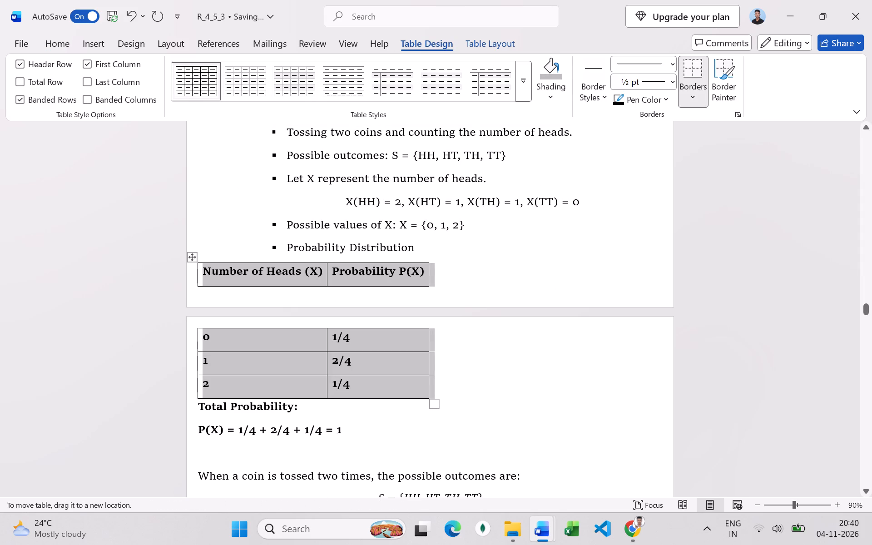
pyautogui.moveTo(194, 258); pyautogui.dragTo(434, 282)
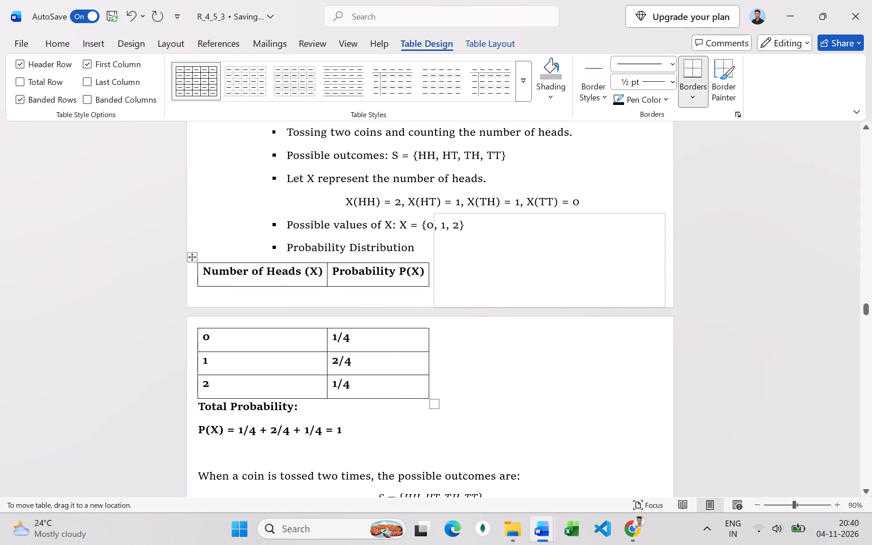
pyautogui.moveTo(434, 282); pyautogui.dragTo(436, 281)
# Decrease the indent of the first three example bullets by two levels.
pyautogui.scroll(2, 391, 300)
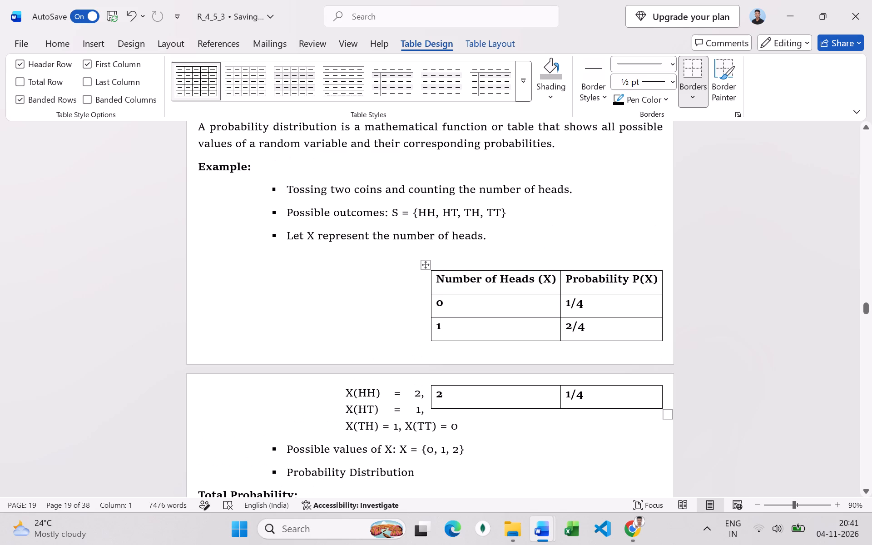
pyautogui.moveTo(494, 236); pyautogui.dragTo(272, 195)
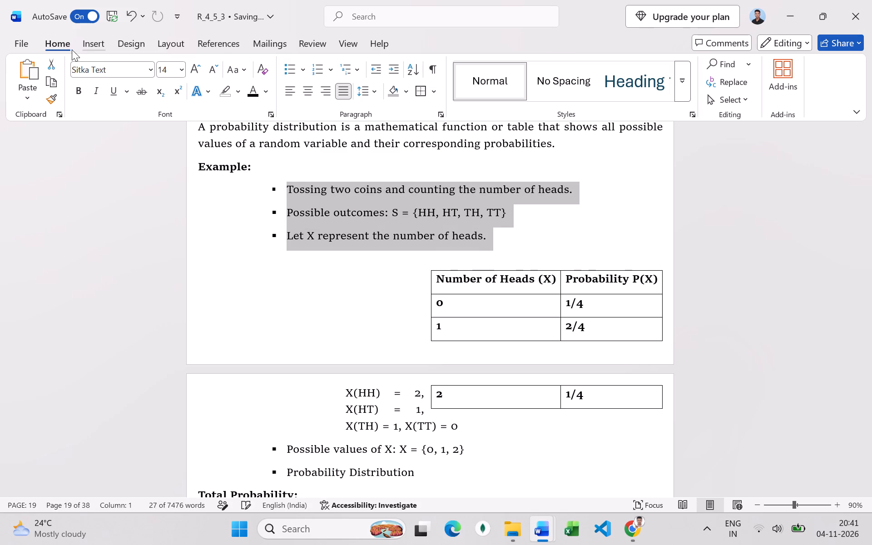
pyautogui.click(378, 69)
pyautogui.click(378, 69)
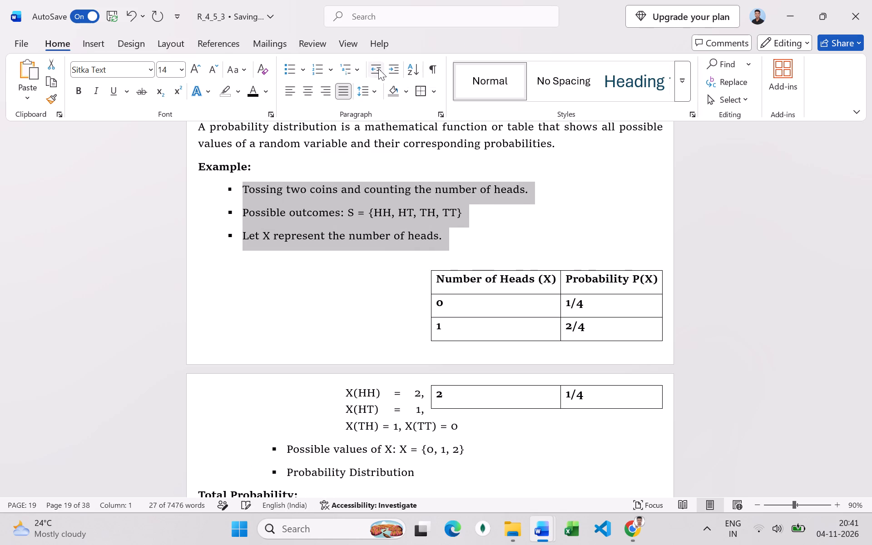
# Move the number-of-heads probability table down below the example bullets, beside the Total Probability text.
pyautogui.click(427, 315)
pyautogui.moveTo(426, 268); pyautogui.dragTo(413, 417)
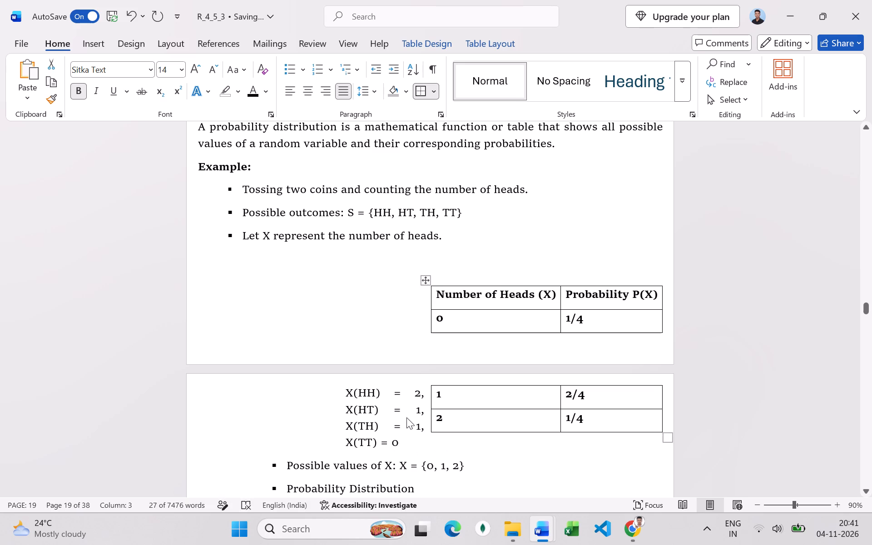
pyautogui.moveTo(426, 278); pyautogui.dragTo(450, 443)
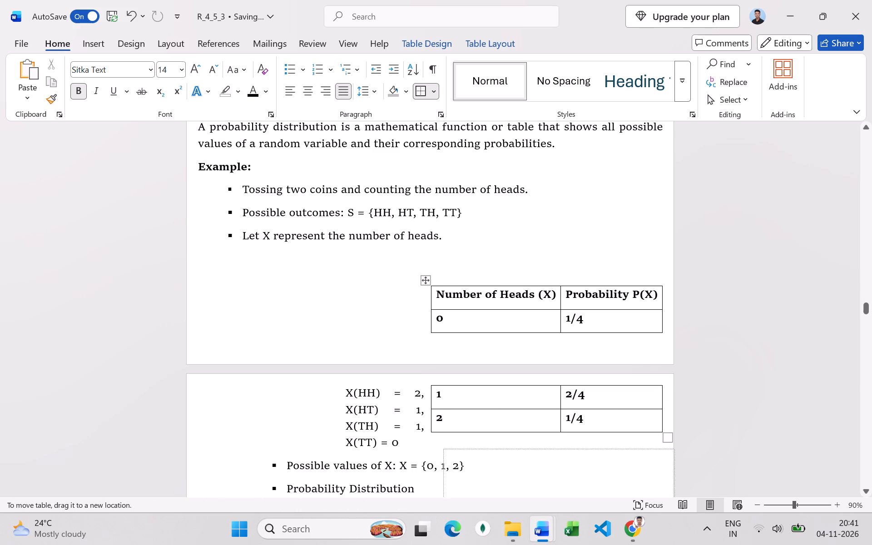
pyautogui.moveTo(450, 443); pyautogui.dragTo(409, 448)
pyautogui.scroll(-4, 365, 318)
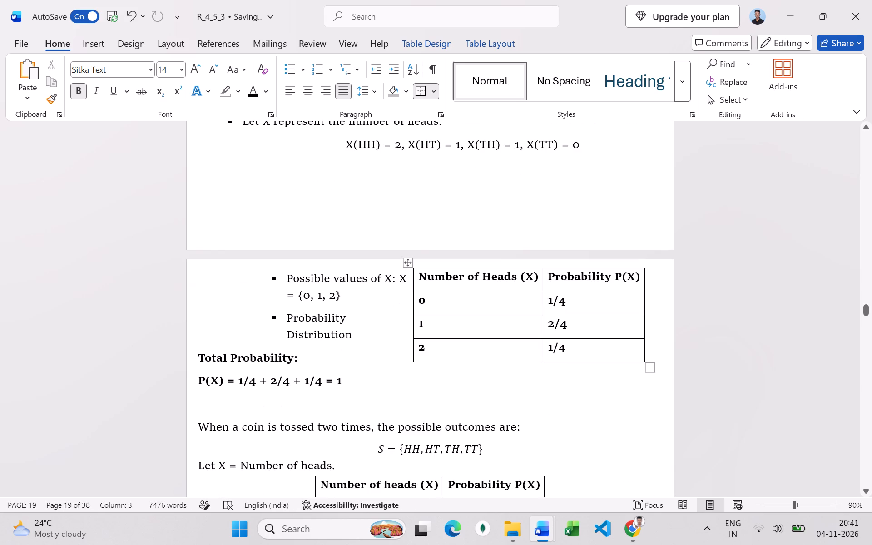
pyautogui.moveTo(407, 261); pyautogui.dragTo(421, 358)
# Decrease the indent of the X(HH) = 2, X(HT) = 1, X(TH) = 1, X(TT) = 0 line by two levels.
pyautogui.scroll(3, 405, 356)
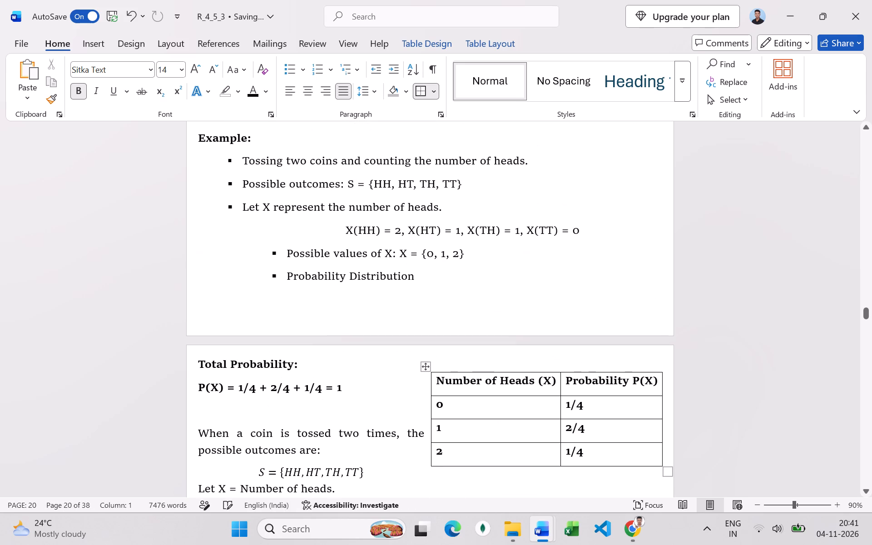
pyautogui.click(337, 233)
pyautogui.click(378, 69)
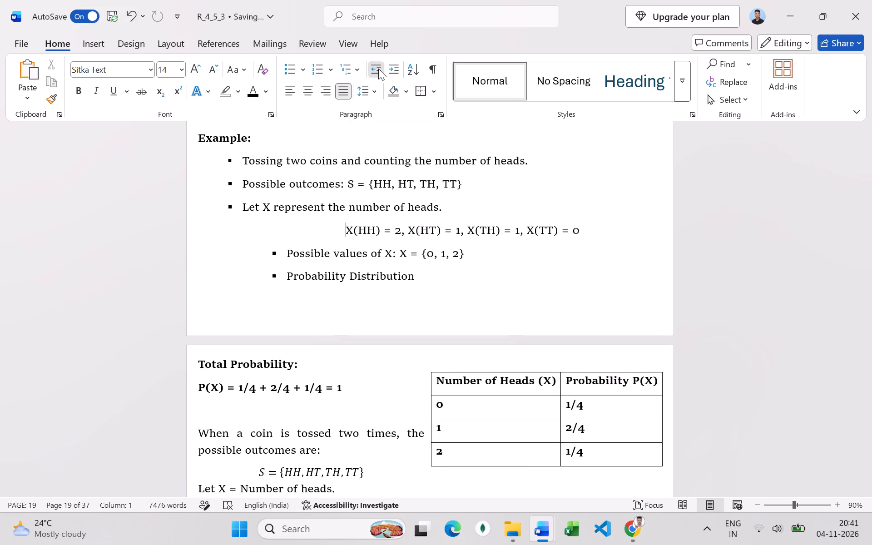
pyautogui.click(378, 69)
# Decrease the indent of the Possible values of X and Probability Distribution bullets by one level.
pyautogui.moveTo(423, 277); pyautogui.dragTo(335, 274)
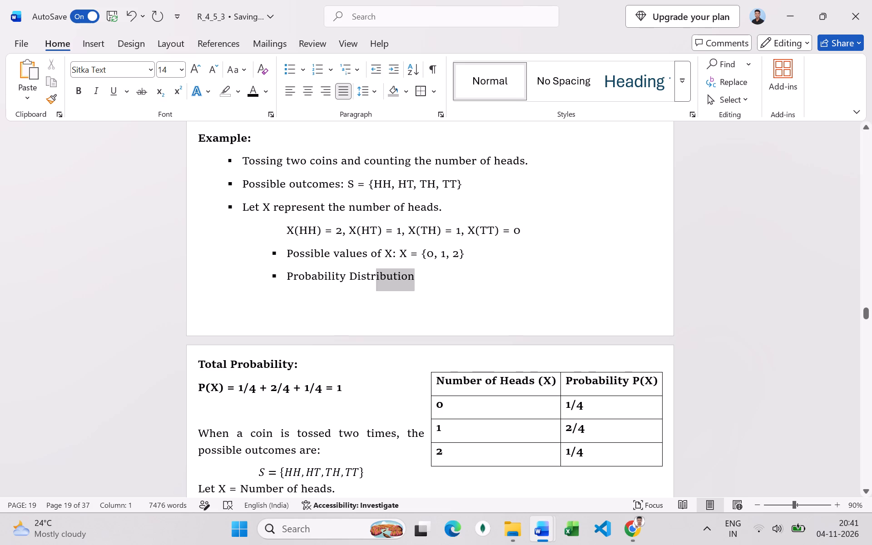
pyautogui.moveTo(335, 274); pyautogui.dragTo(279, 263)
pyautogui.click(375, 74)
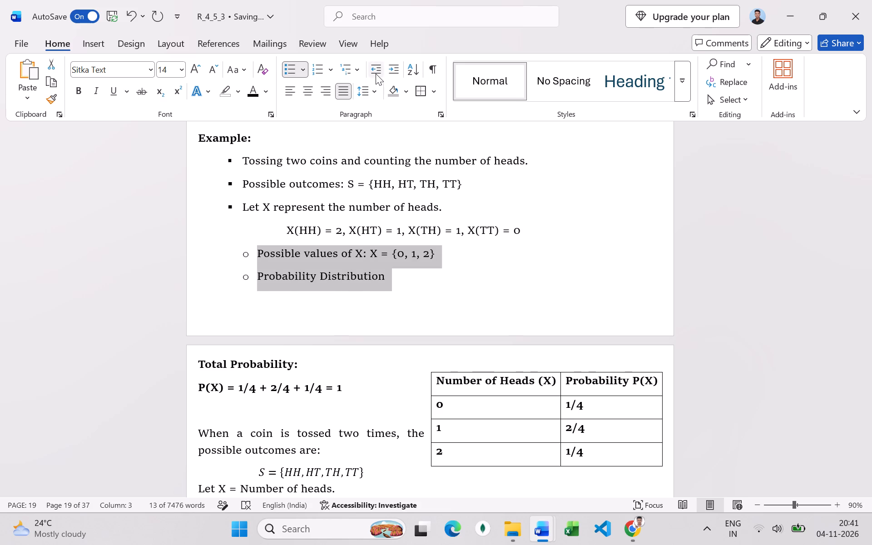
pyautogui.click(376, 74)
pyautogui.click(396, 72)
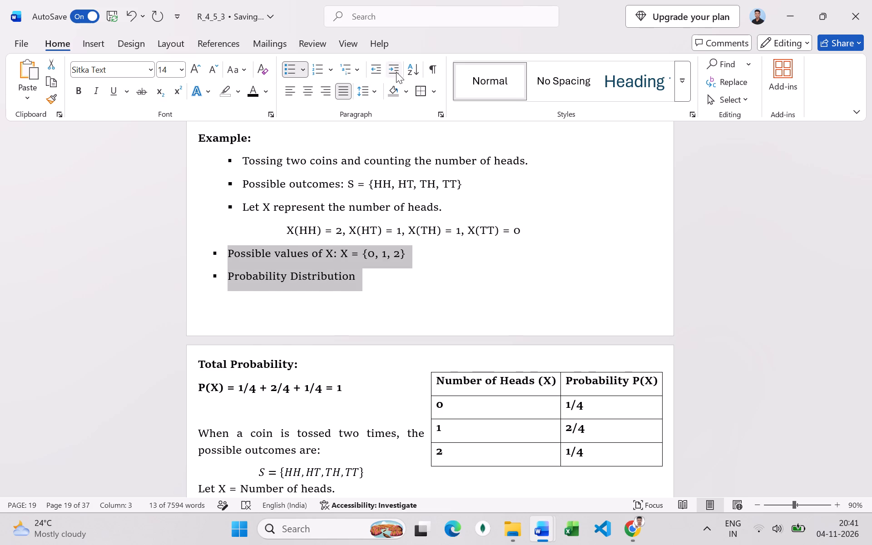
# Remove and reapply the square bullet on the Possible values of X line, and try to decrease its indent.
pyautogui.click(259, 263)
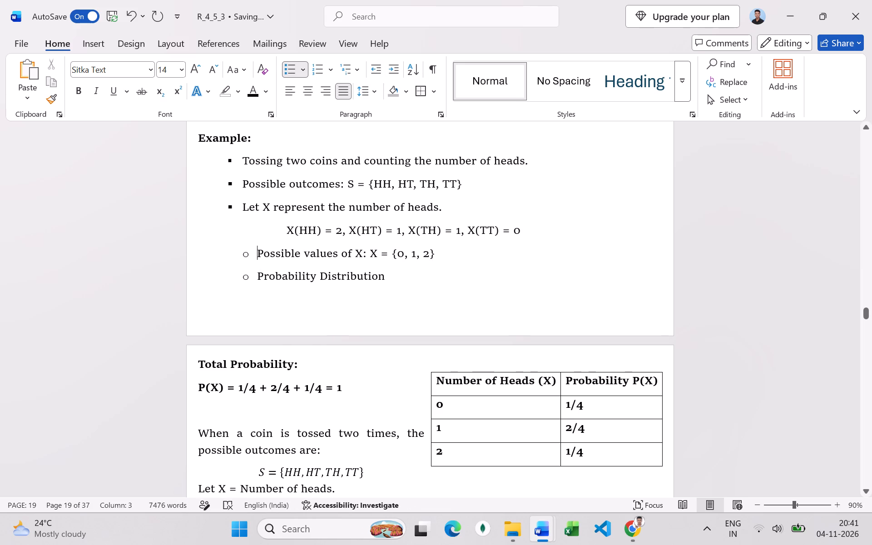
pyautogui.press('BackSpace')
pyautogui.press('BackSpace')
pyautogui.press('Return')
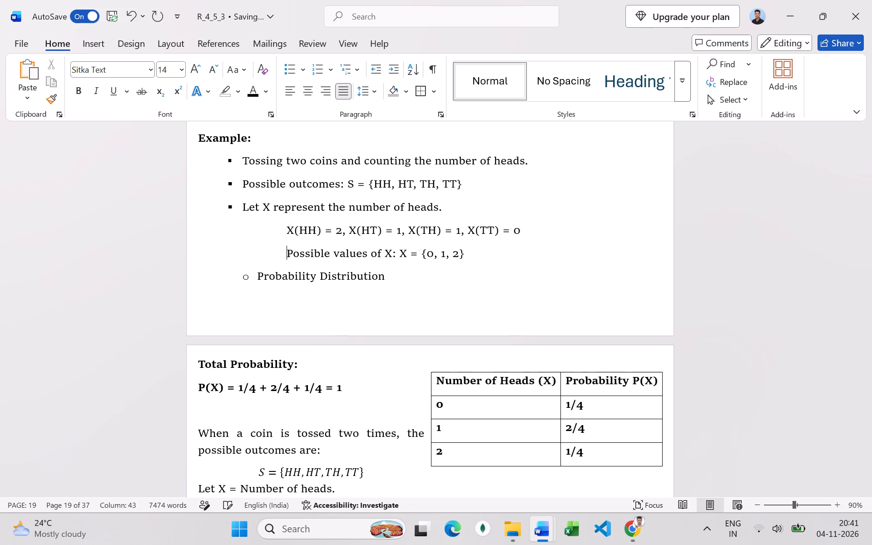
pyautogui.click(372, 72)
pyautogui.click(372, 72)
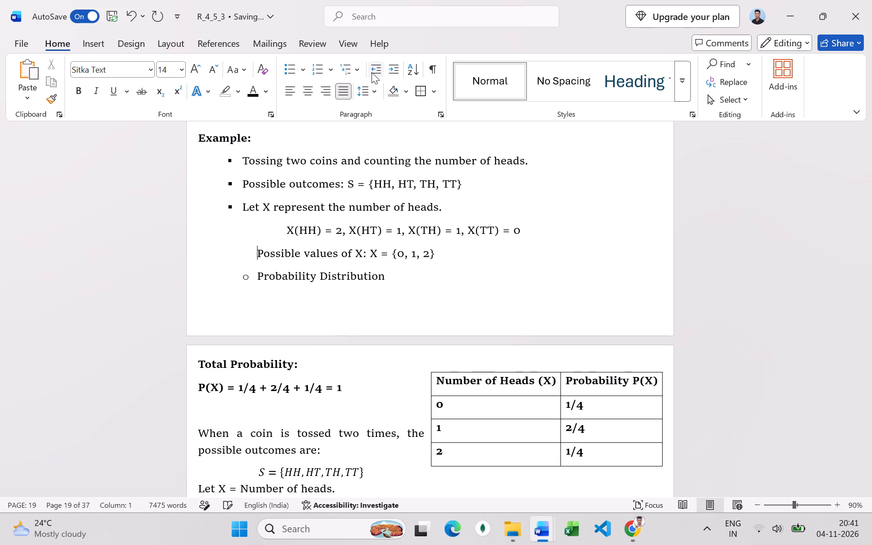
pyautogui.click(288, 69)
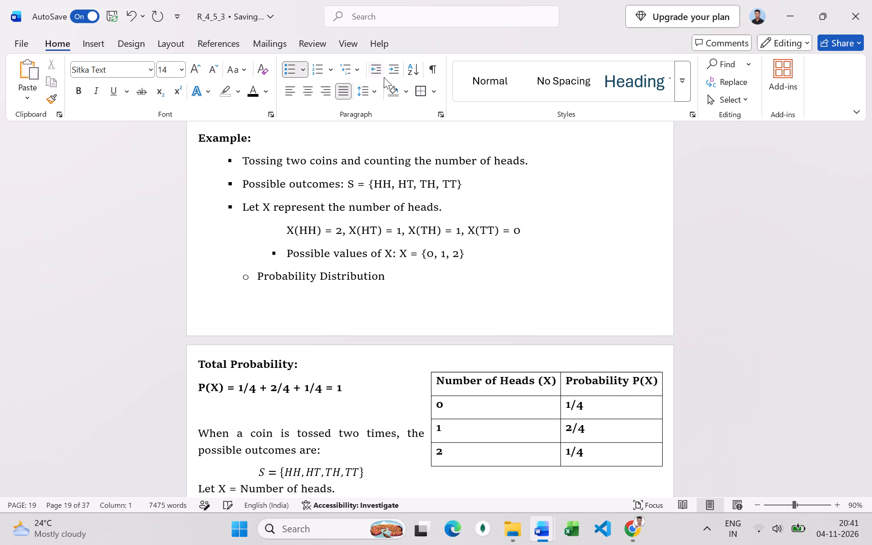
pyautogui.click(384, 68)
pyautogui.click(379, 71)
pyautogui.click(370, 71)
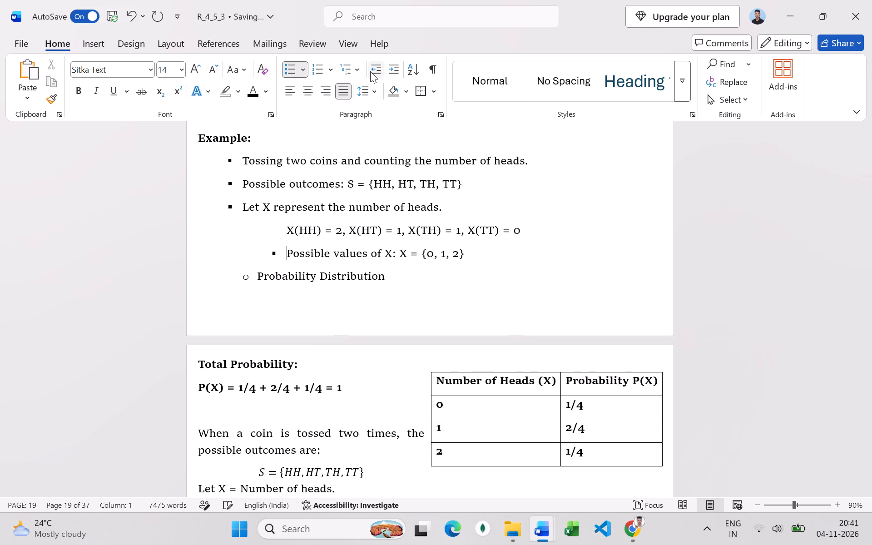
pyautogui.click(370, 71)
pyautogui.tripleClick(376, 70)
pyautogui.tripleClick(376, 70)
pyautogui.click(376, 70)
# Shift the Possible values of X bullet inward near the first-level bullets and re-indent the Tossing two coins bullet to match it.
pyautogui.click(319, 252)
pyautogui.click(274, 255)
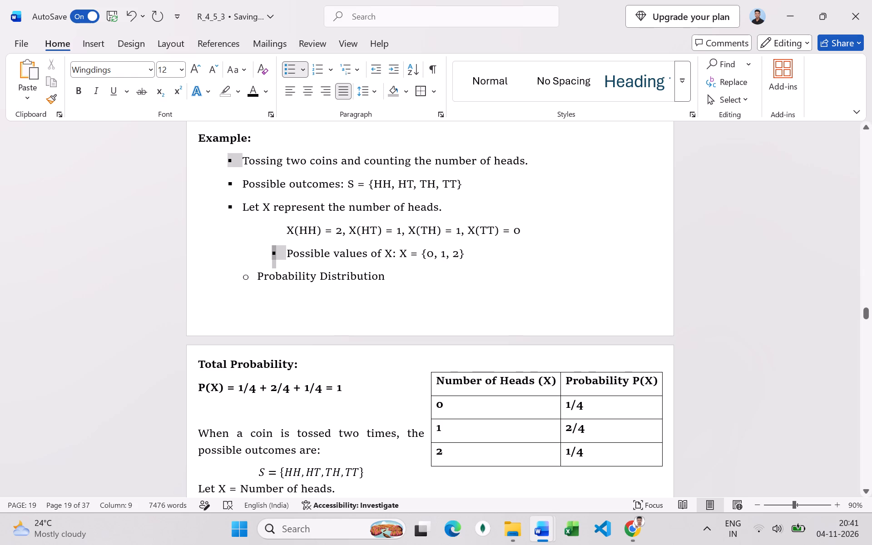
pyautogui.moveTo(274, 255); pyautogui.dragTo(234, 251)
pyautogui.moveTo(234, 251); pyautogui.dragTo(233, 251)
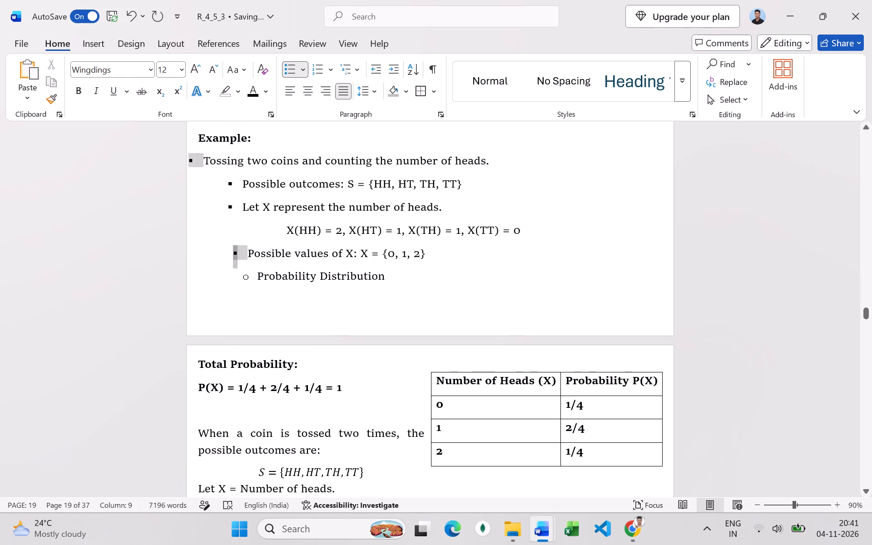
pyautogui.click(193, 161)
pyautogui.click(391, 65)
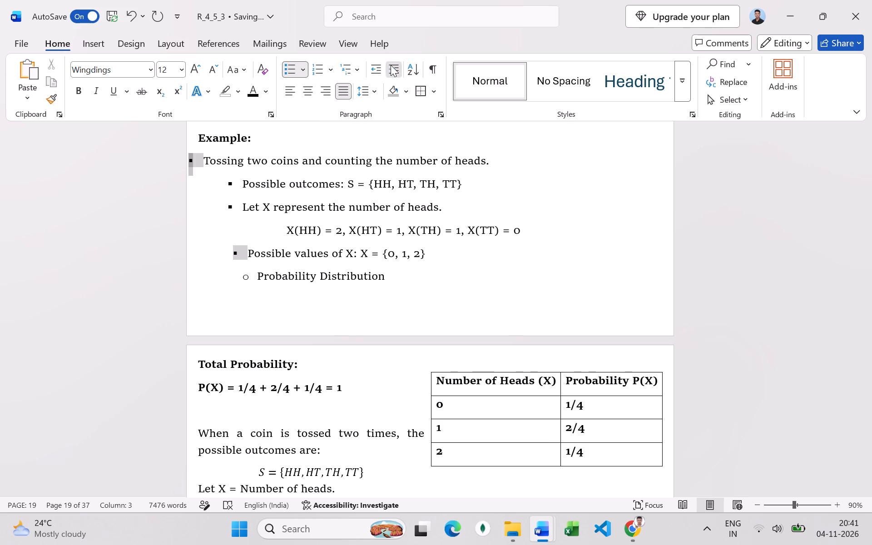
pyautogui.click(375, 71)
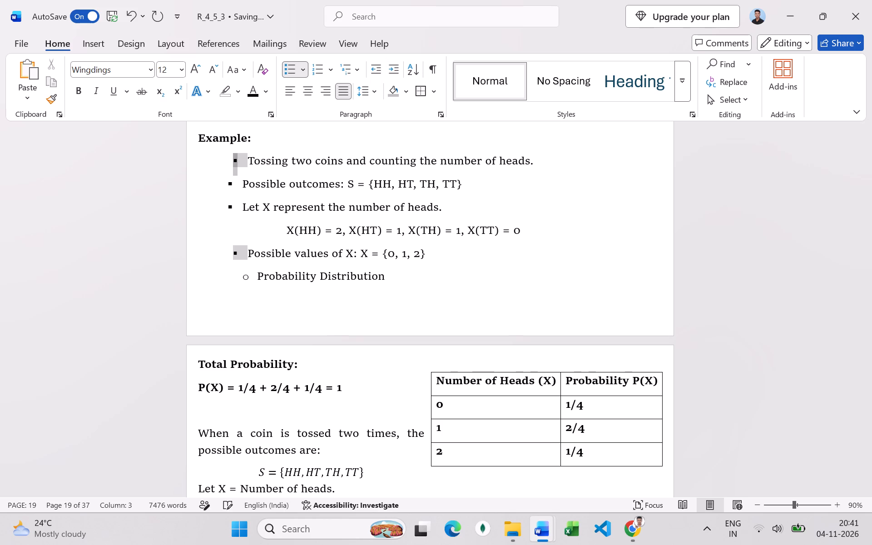
# Remove the bullets from all six lines of the two-coin example and left-align them.
pyautogui.click(290, 285)
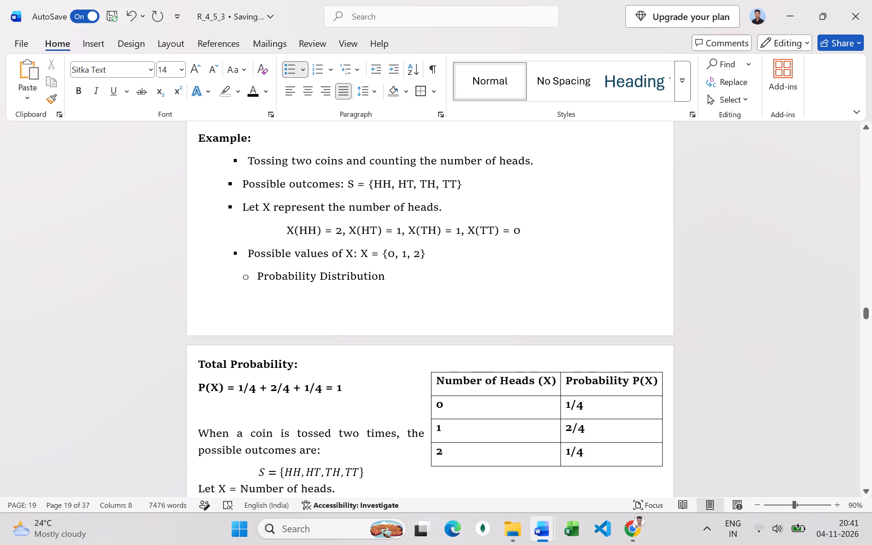
pyautogui.moveTo(386, 281); pyautogui.dragTo(233, 185)
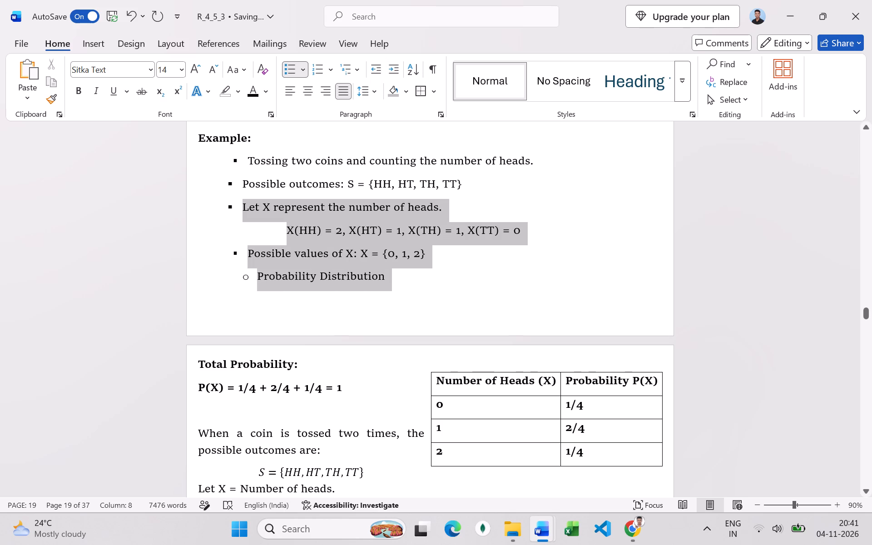
pyautogui.moveTo(233, 185); pyautogui.dragTo(227, 168)
pyautogui.click(290, 69)
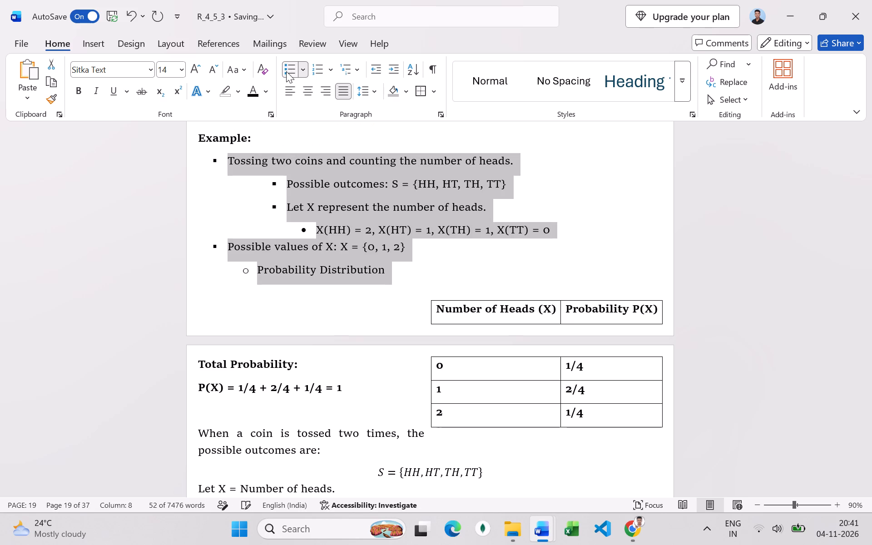
pyautogui.click(296, 89)
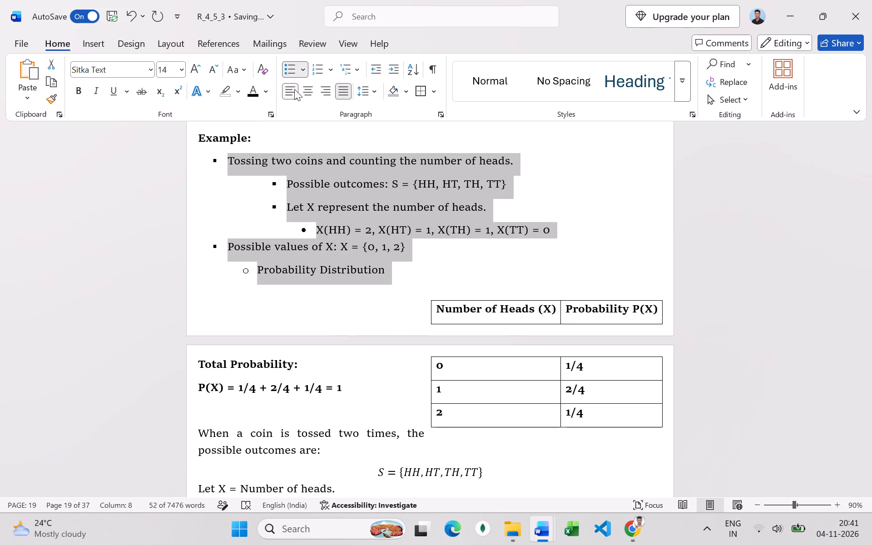
pyautogui.click(293, 90)
pyautogui.click(287, 71)
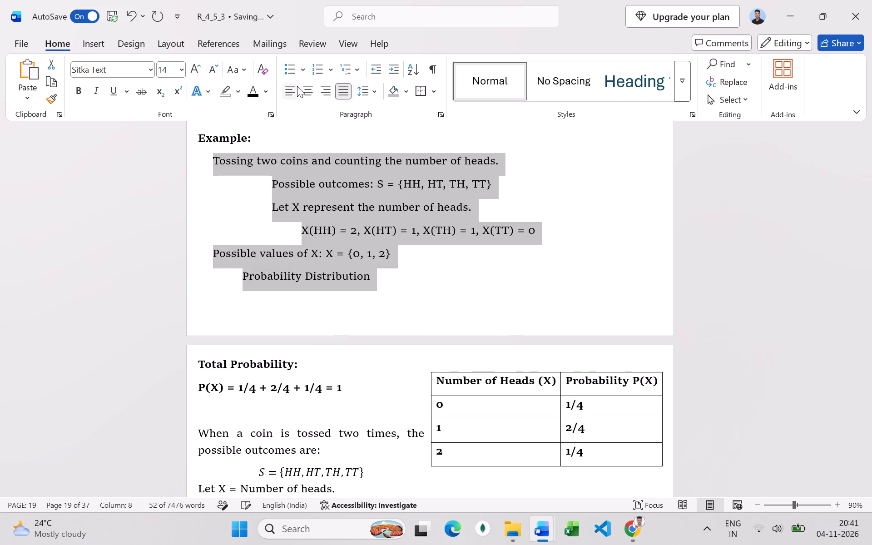
pyautogui.click(289, 93)
# Bring the five lines below the Tossing two coins line to its indent, keeping each as a separate paragraph.
pyautogui.click(271, 183)
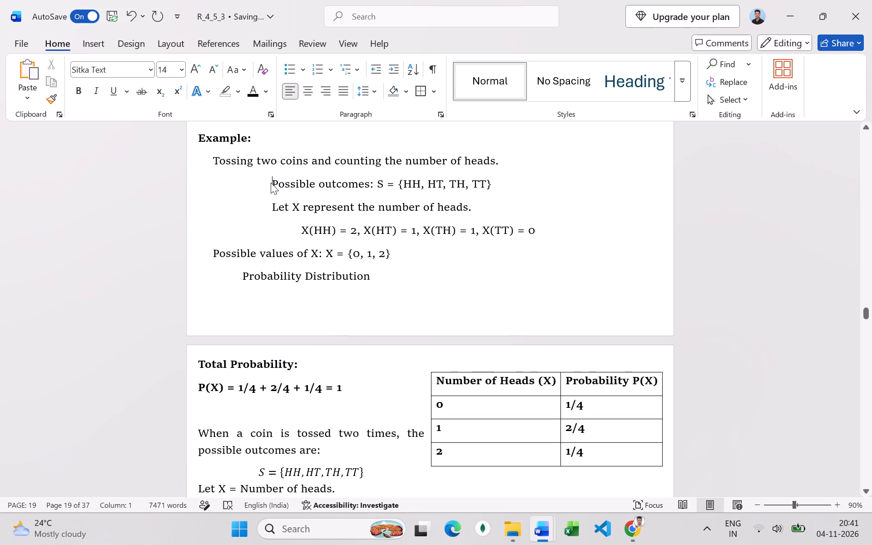
pyautogui.press('BackSpace')
pyautogui.press('Return')
pyautogui.click(268, 203)
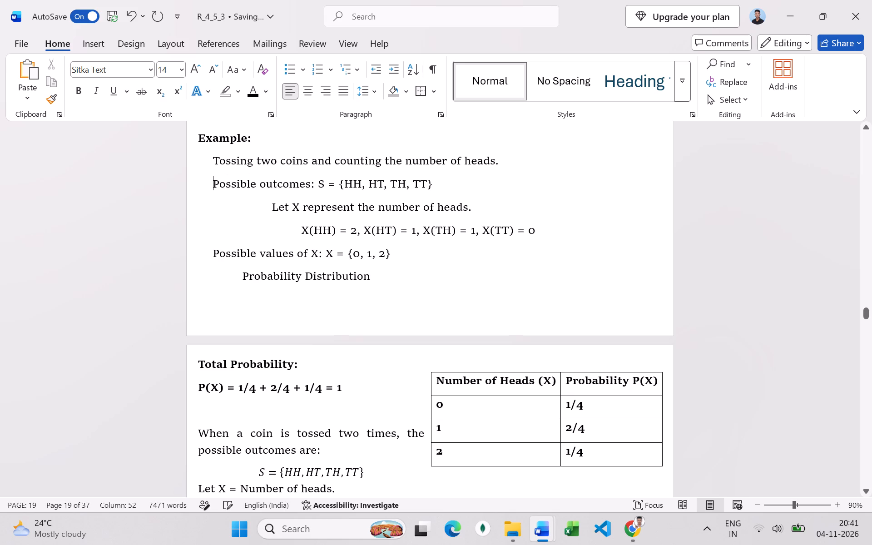
pyautogui.press('BackSpace')
pyautogui.press('Return')
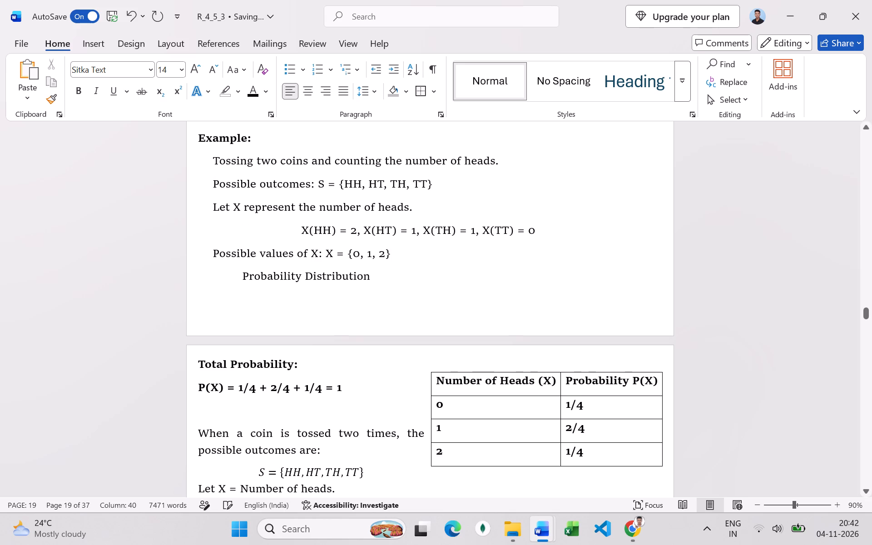
pyautogui.click(299, 223)
pyautogui.press('BackSpace')
pyautogui.press('Return')
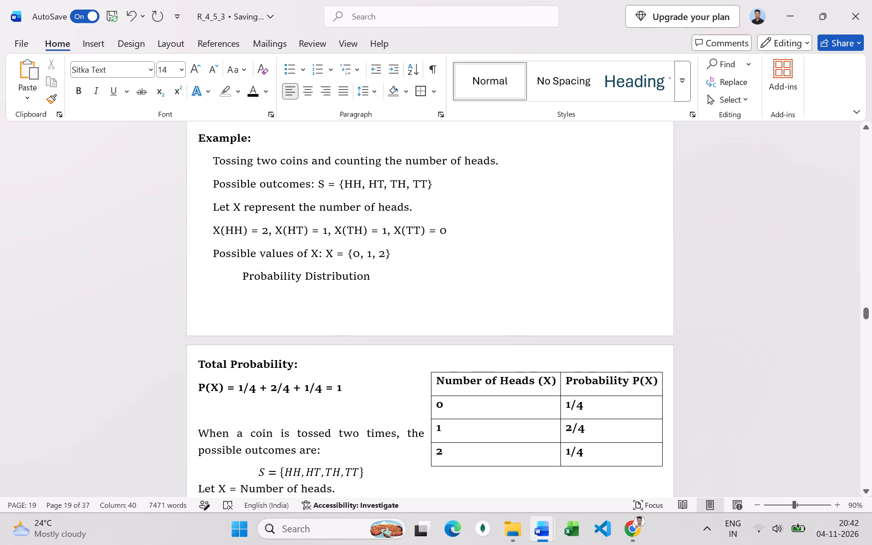
pyautogui.click(207, 249)
pyautogui.press('BackSpace')
pyautogui.press('Return')
pyautogui.click(241, 280)
pyautogui.press('BackSpace')
pyautogui.press('Return')
# Apply square bullets to all six lines of the two-coin example.
pyautogui.moveTo(359, 276); pyautogui.dragTo(240, 187)
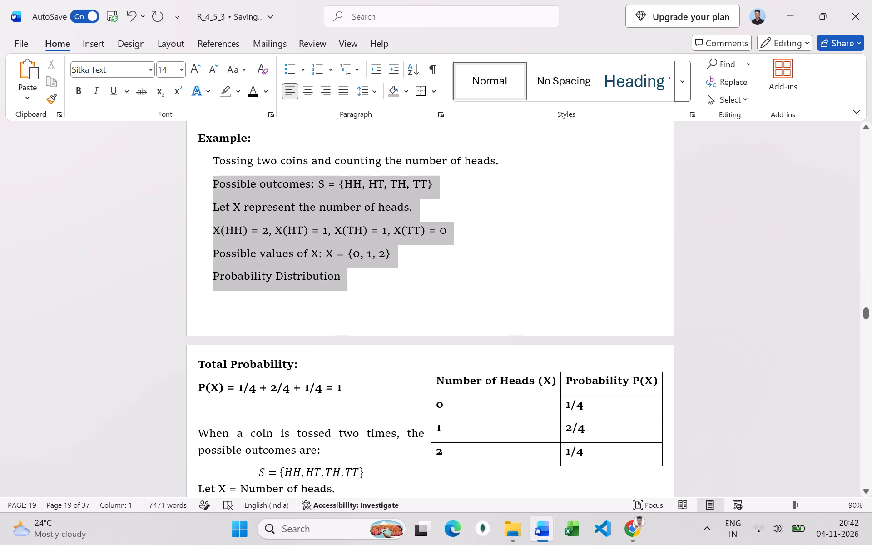
pyautogui.moveTo(240, 187); pyautogui.dragTo(214, 170)
pyautogui.click(288, 73)
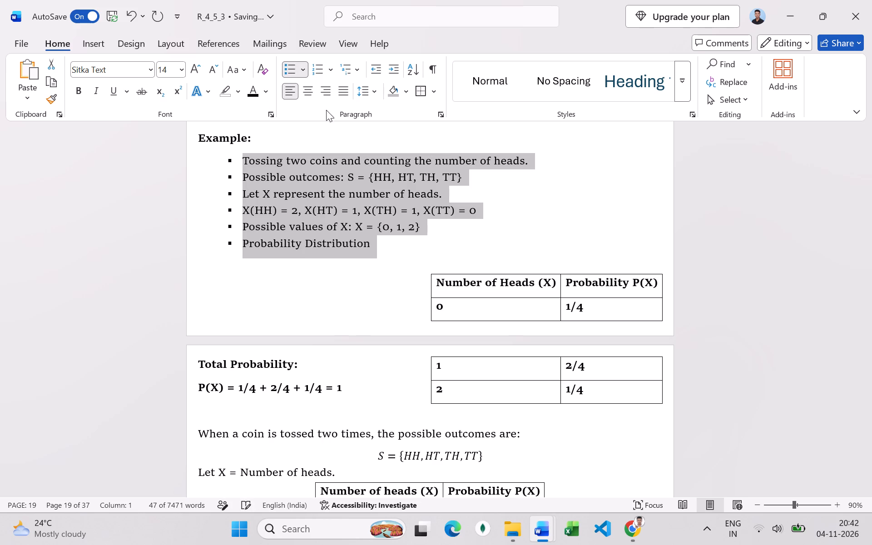
# Turn off the option that omits space between same-style paragraphs for the six example bullets.
pyautogui.click(369, 89)
pyautogui.click(401, 223)
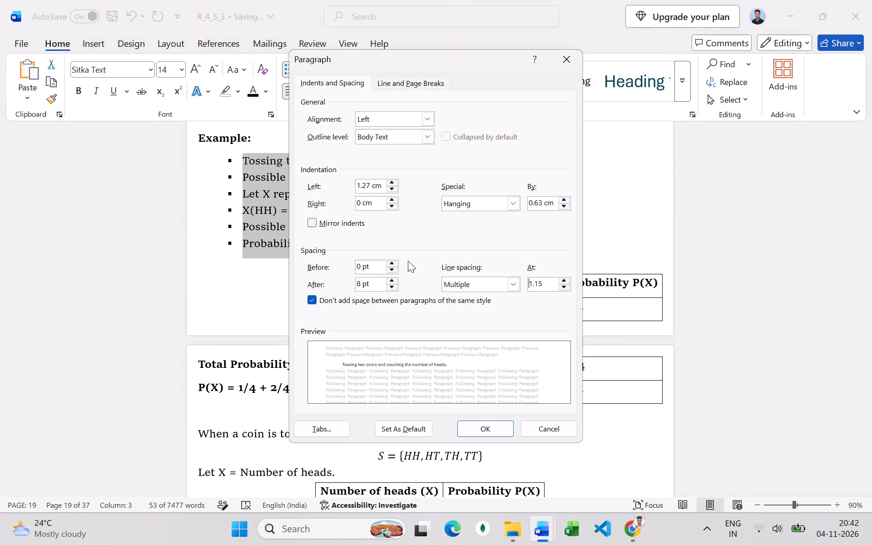
pyautogui.click(307, 294)
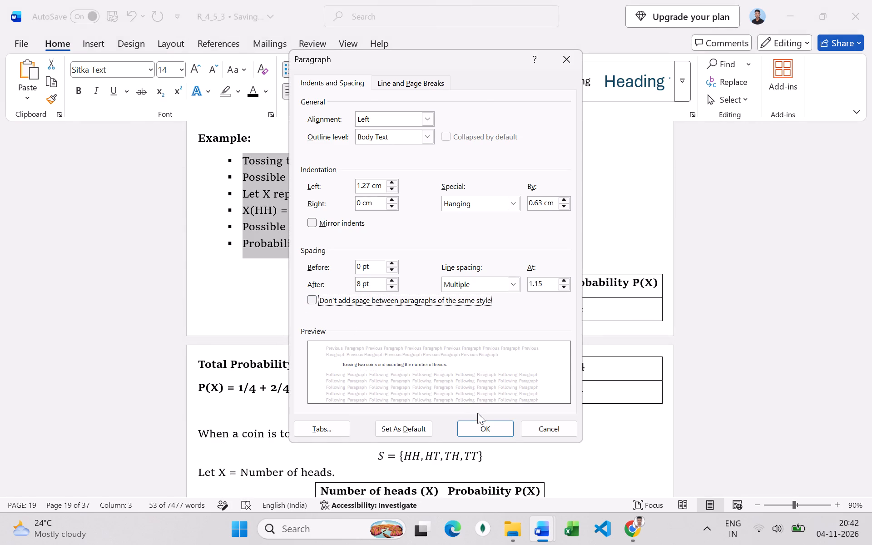
pyautogui.click(489, 426)
pyautogui.click(384, 296)
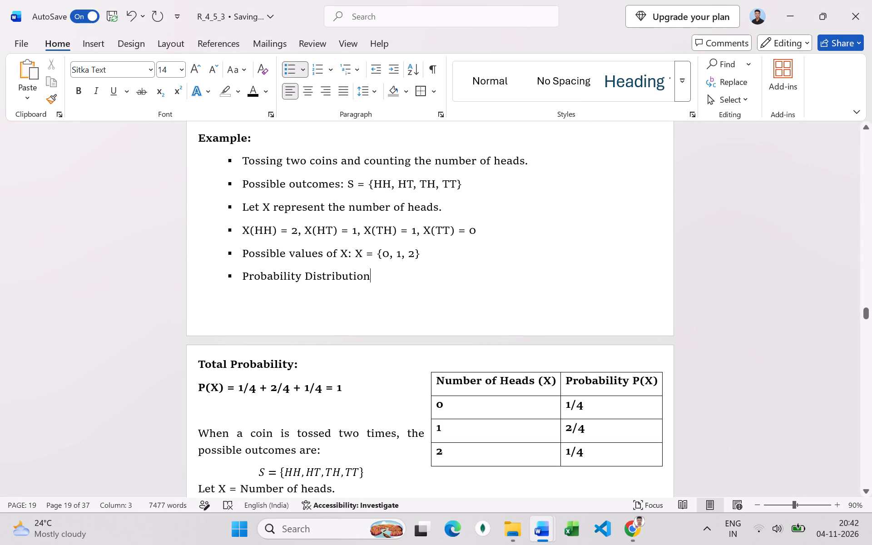
# Remove the bullet from the X(HH) = 2, X(HT) = 1, X(TH) = 1, X(TT) = 0 line, keeping its text indent.
pyautogui.click(243, 233)
pyautogui.press('BackSpace')
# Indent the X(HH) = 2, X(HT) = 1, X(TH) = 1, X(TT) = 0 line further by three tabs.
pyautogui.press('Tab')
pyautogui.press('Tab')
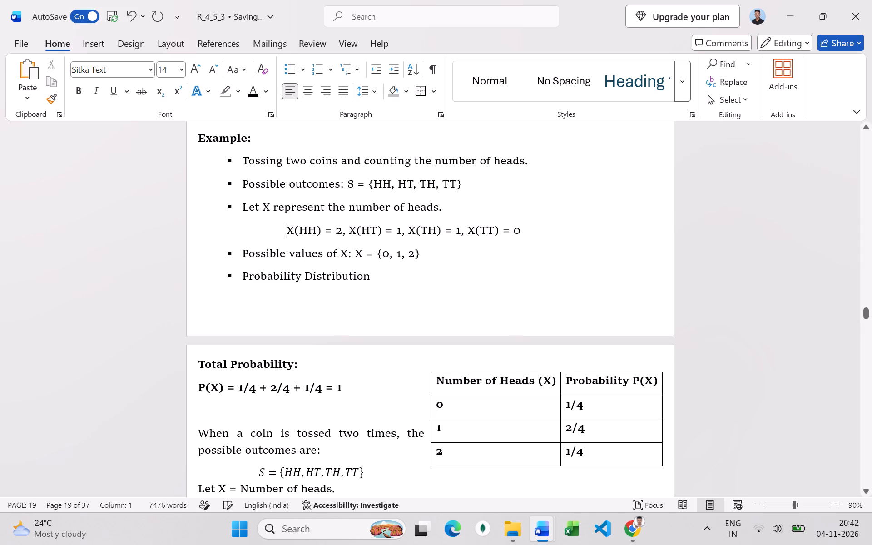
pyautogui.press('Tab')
# Join the Tossing two coins bullet onto the Example: line as plain text, separated by a space.
pyautogui.click(243, 163)
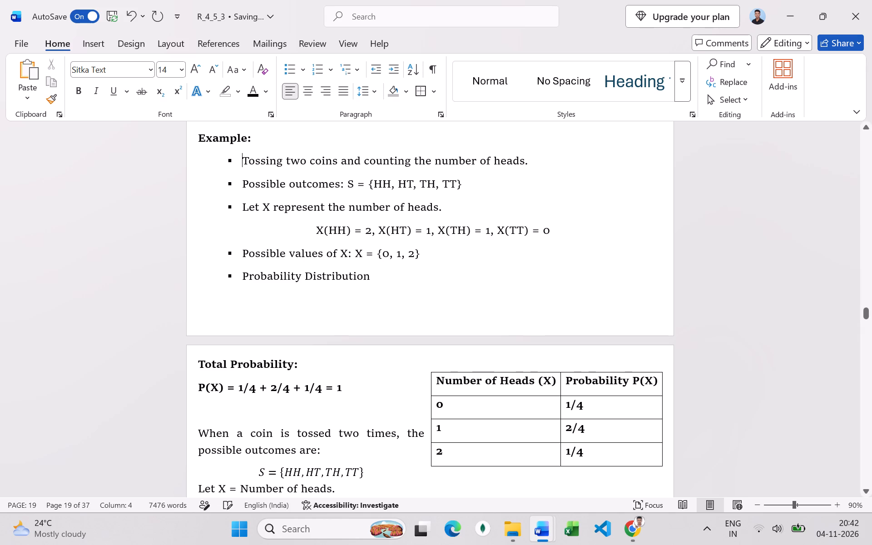
pyautogui.press('BackSpace')
pyautogui.press('BackSpace')
pyautogui.press('space')
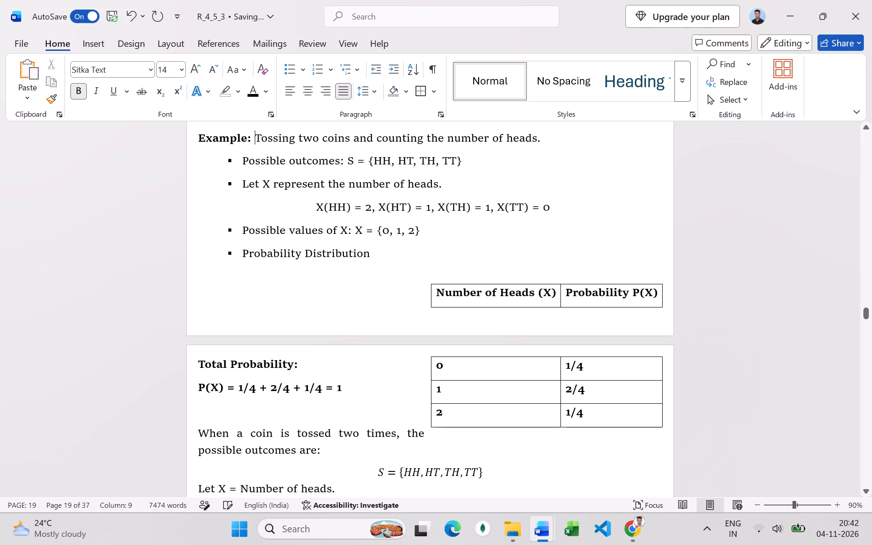
# Remove bold from all cells of the Number of Heads and Probability table.
pyautogui.scroll(2, 312, 166)
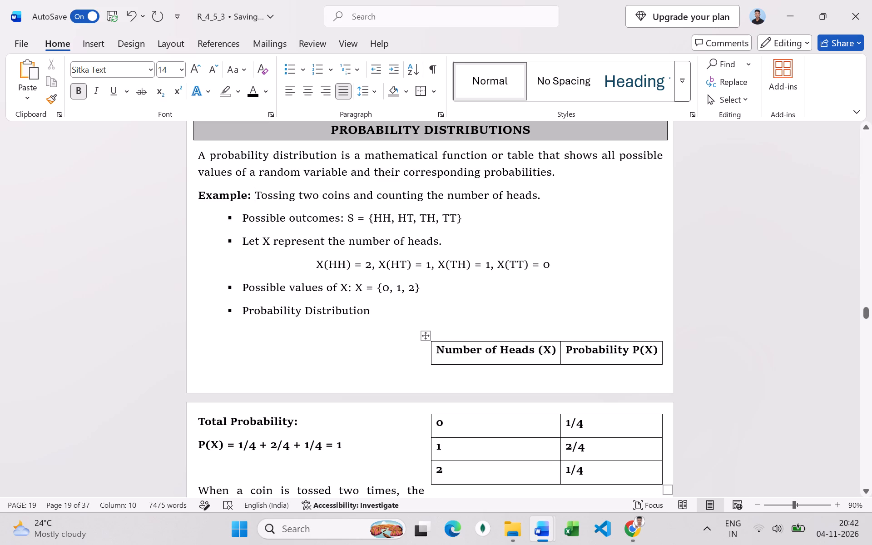
pyautogui.moveTo(601, 466); pyautogui.dragTo(494, 399)
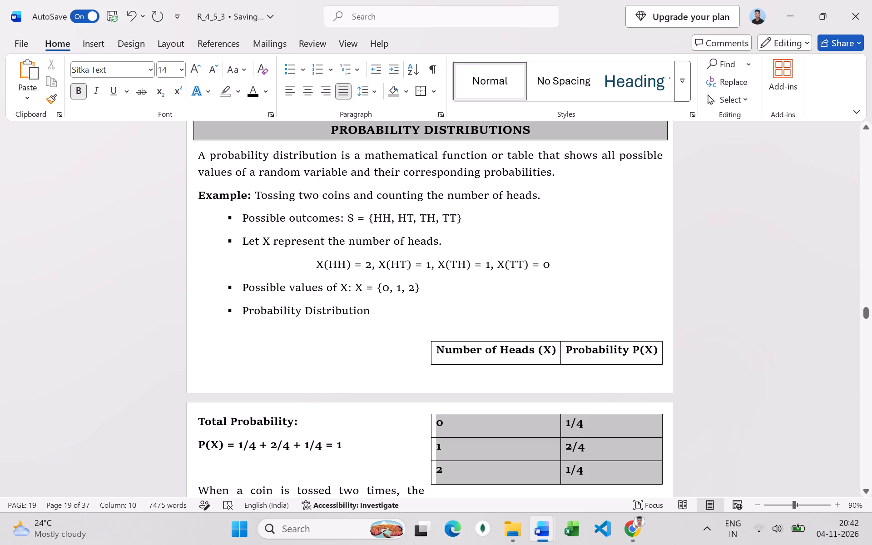
pyautogui.moveTo(494, 399); pyautogui.dragTo(434, 347)
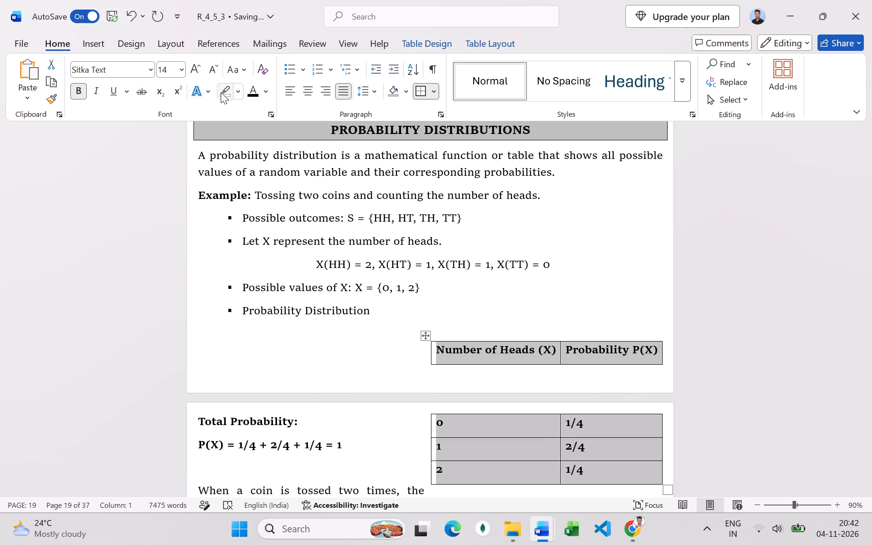
pyautogui.click(77, 94)
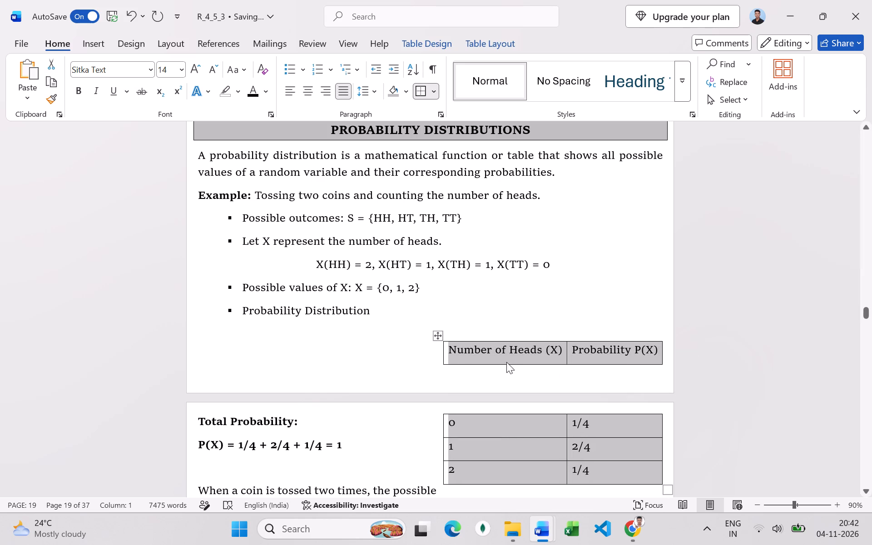
# Replace the word Number with "NO." in the probability table's first header, keeping a space before of.
pyautogui.click(516, 353)
pyautogui.moveTo(495, 349); pyautogui.dragTo(450, 347)
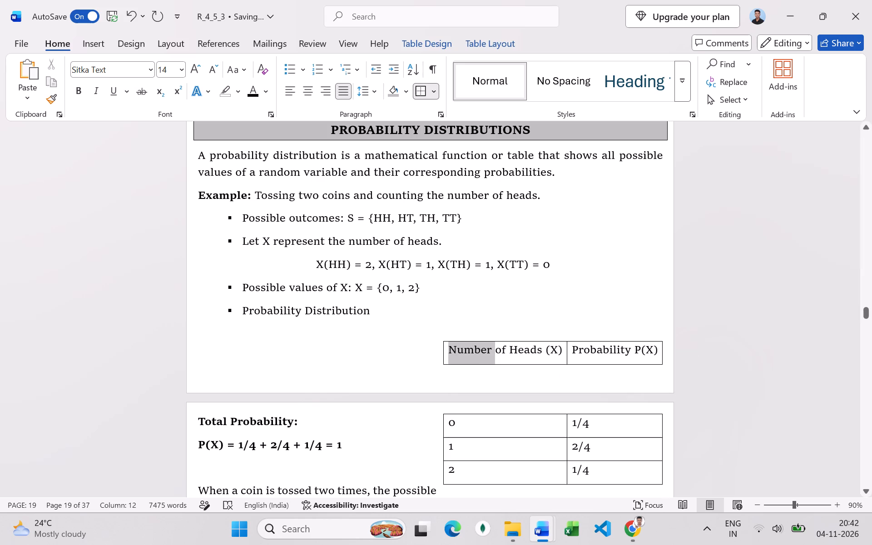
pyautogui.moveTo(450, 347); pyautogui.dragTo(450, 347)
pyautogui.write('NO')
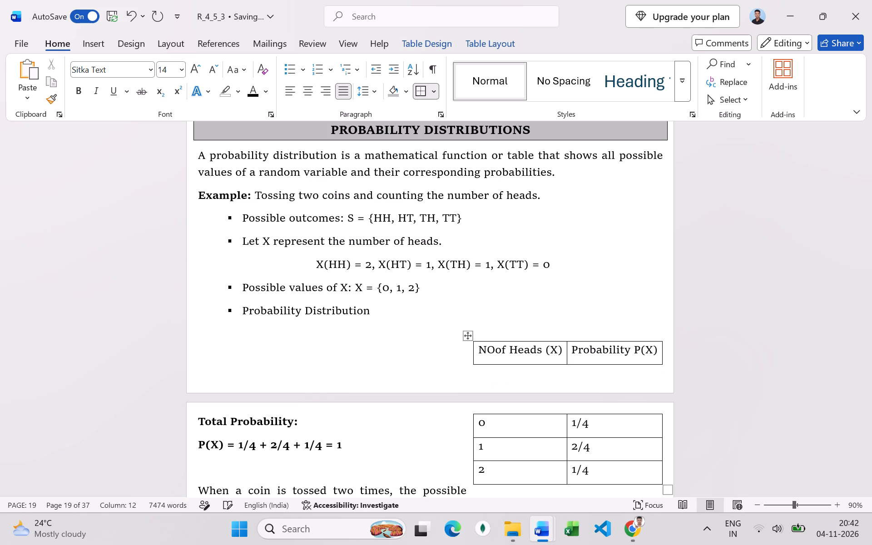
pyautogui.press('space')
pyautogui.press('BackSpace')
pyautogui.write('.')
pyautogui.press('space')
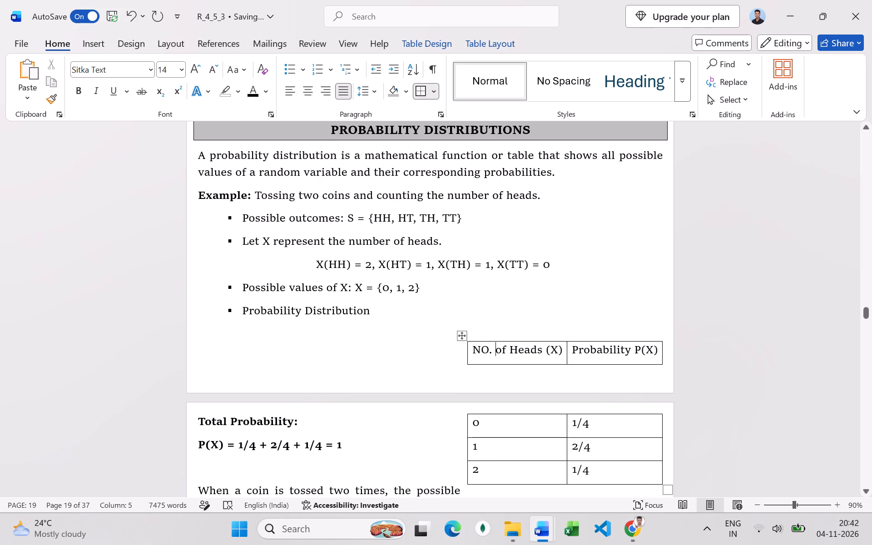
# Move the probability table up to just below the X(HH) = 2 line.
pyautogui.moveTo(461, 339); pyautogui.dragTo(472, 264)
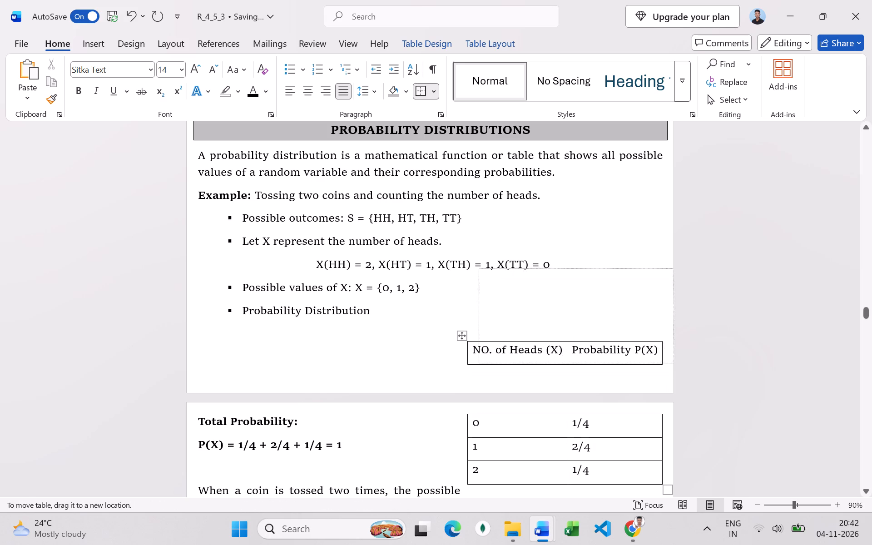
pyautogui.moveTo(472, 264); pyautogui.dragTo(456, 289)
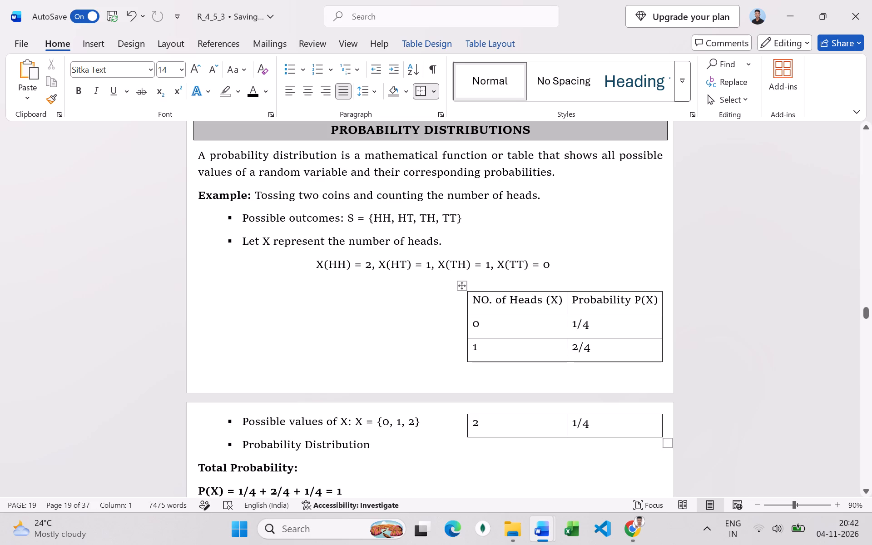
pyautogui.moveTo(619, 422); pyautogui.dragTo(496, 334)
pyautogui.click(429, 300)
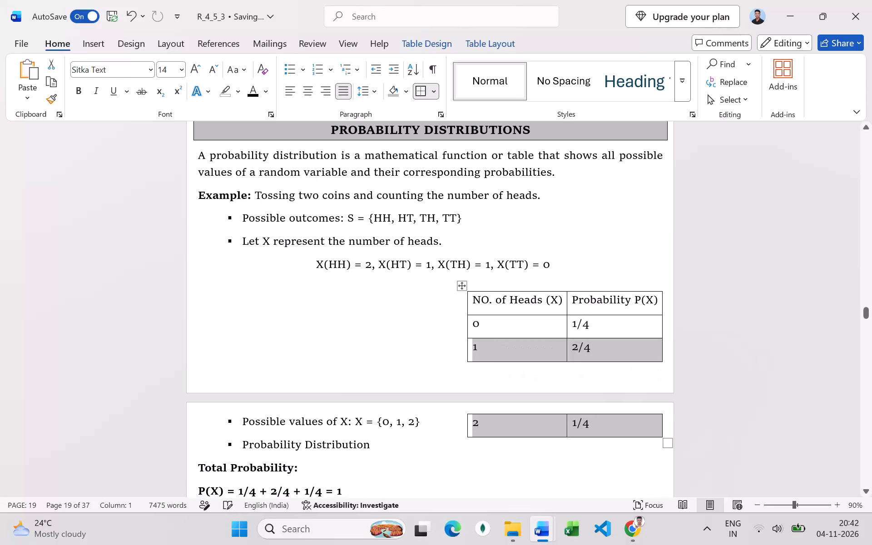
# Decrease the paragraph indent of the X(HH) = 2, X(HT) = 1, X(TH) = 1, X(TT) = 0 line to the minimum.
pyautogui.moveTo(562, 269); pyautogui.dragTo(319, 264)
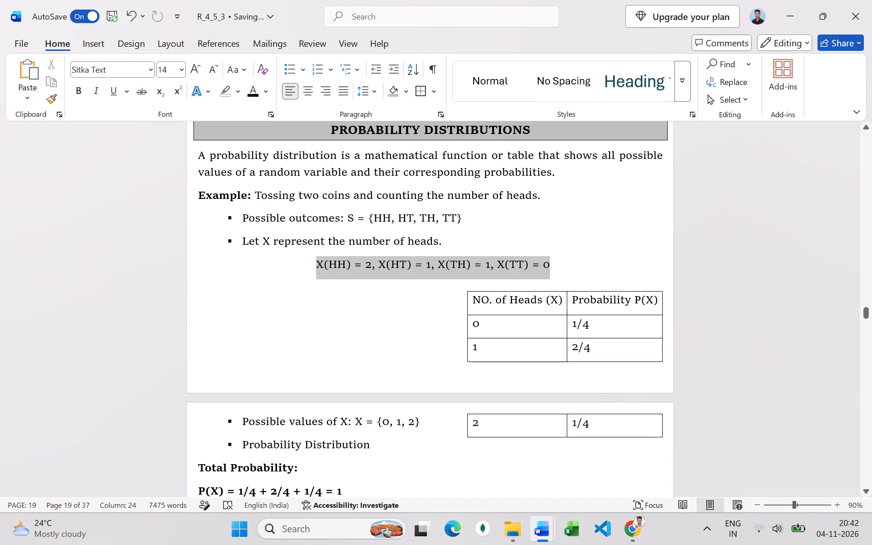
pyautogui.moveTo(319, 264); pyautogui.dragTo(310, 263)
pyautogui.click(374, 69)
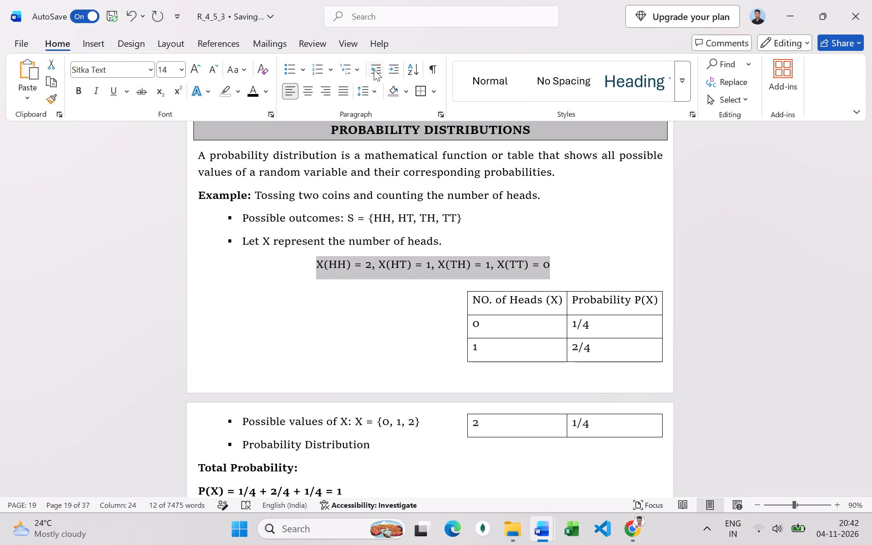
pyautogui.click(374, 69)
pyautogui.click(374, 69)
pyautogui.click(374, 69)
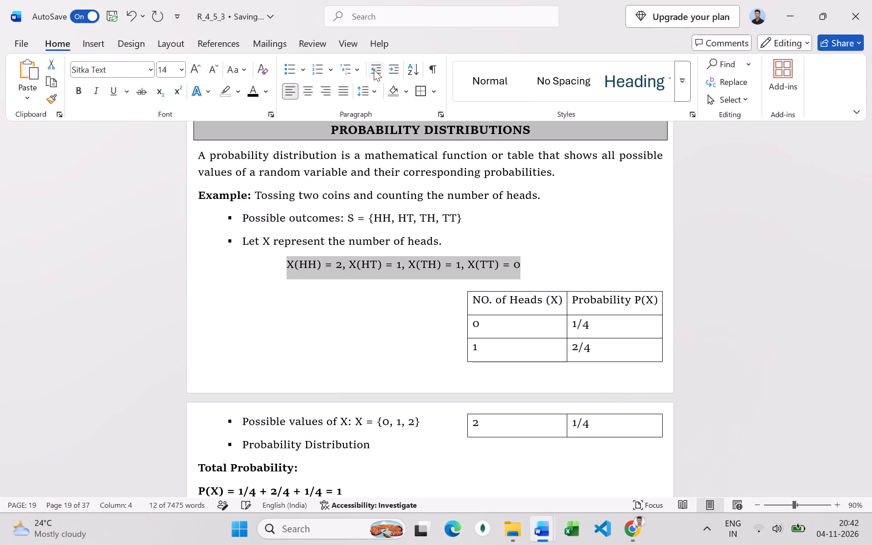
pyautogui.click(374, 69)
pyautogui.tripleClick(374, 69)
pyautogui.doubleClick(374, 69)
# Move the probability table further up so it sits beside the example bullets, starting level with Let X represent the number of heads.
pyautogui.click(490, 303)
pyautogui.moveTo(465, 284); pyautogui.dragTo(479, 241)
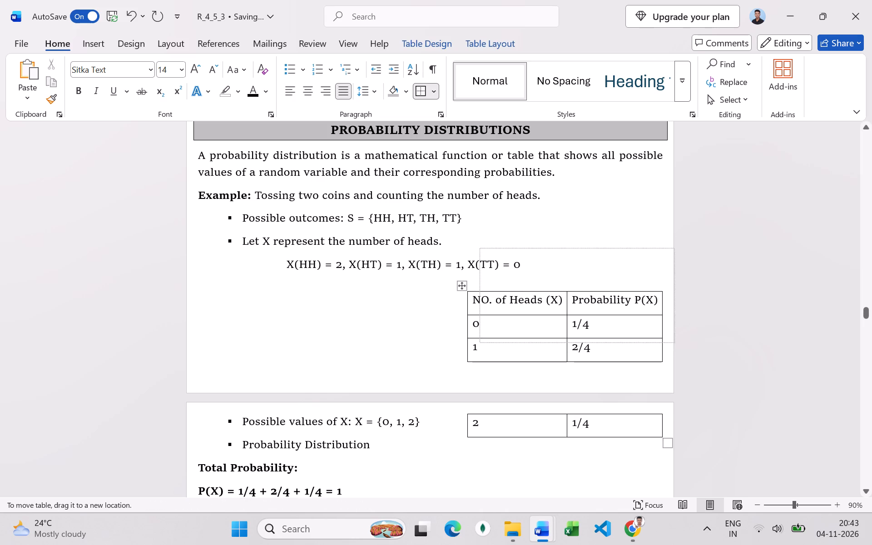
pyautogui.moveTo(479, 241); pyautogui.dragTo(480, 230)
pyautogui.click(480, 230)
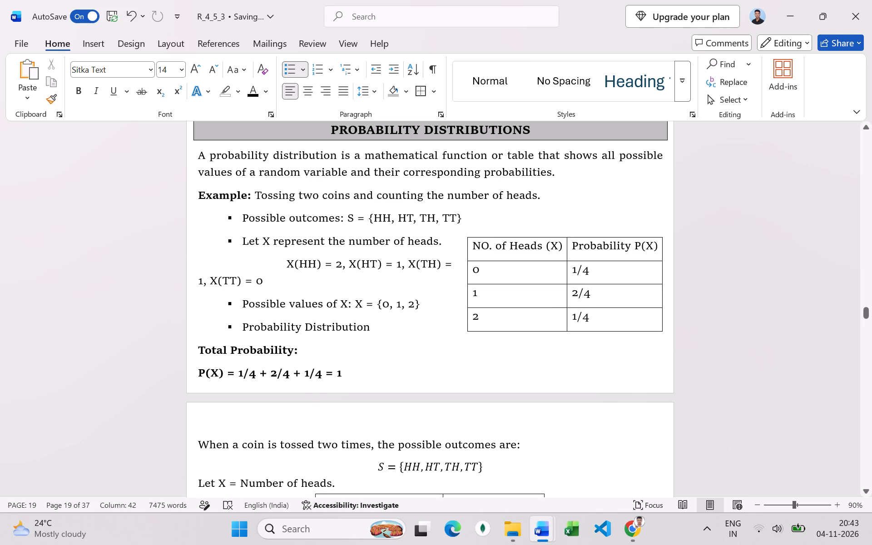
# Delete the leading tabs of the X(HH) = 2 line so it starts at the page margin and fits on one line.
pyautogui.moveTo(451, 263); pyautogui.dragTo(291, 270)
pyautogui.click(287, 272)
pyautogui.click(371, 67)
pyautogui.press('BackSpace')
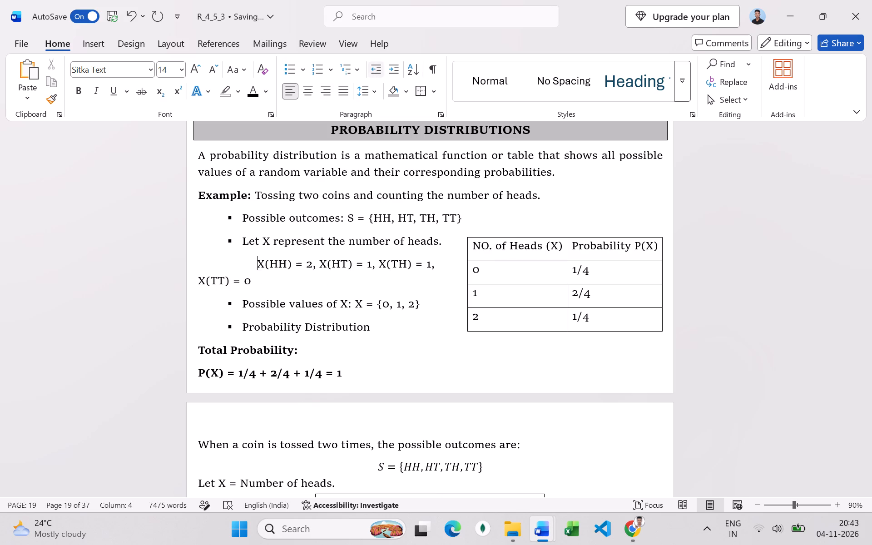
pyautogui.press('BackSpace')
pyautogui.press('BackSpace')
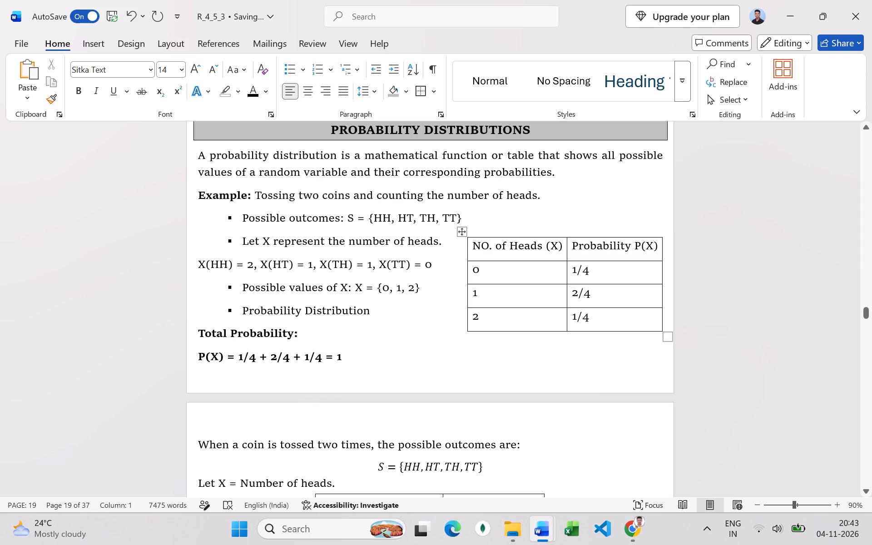
# Narrow both columns of the probability table so each header wraps onto two lines.
pyautogui.moveTo(566, 273); pyautogui.dragTo(541, 274)
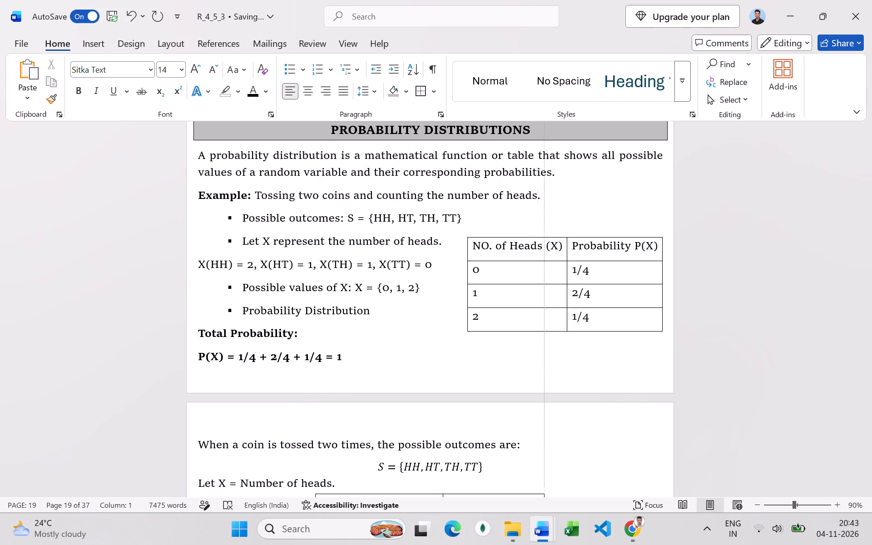
pyautogui.moveTo(541, 274); pyautogui.dragTo(536, 274)
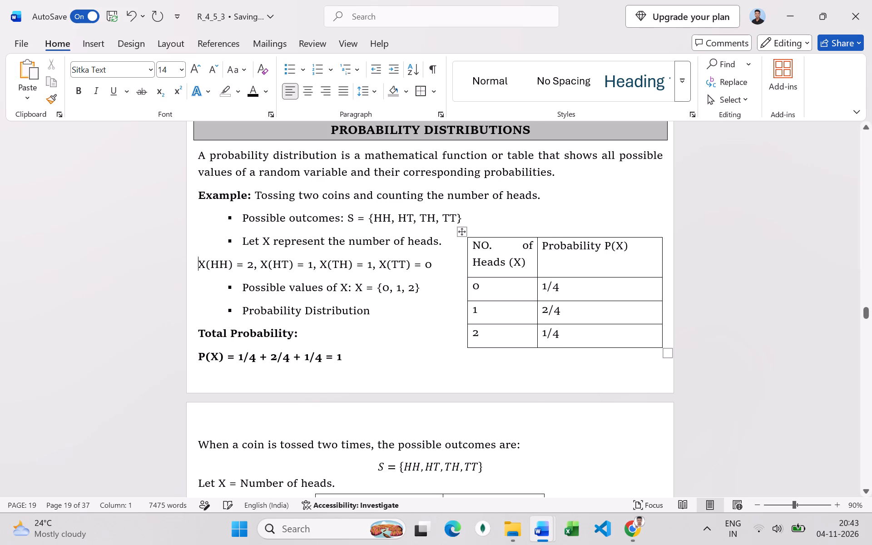
pyautogui.moveTo(662, 289); pyautogui.dragTo(628, 289)
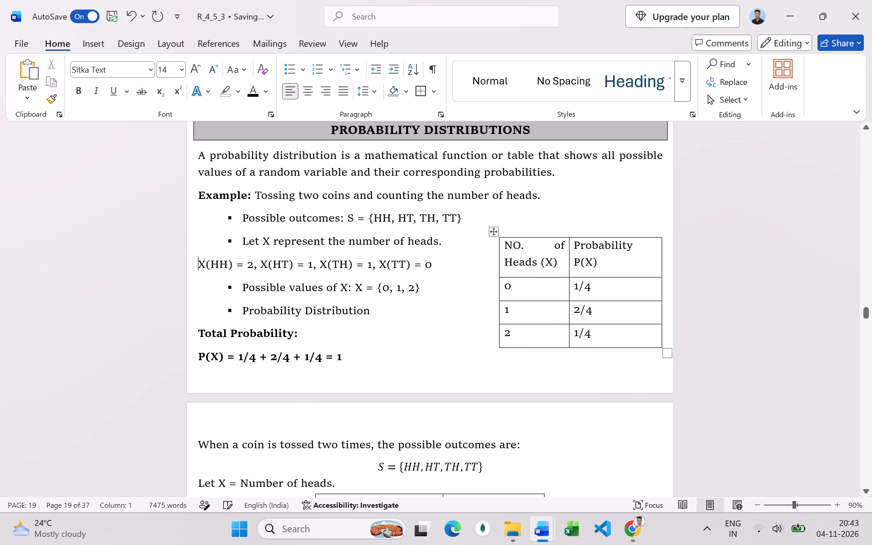
pyautogui.moveTo(660, 272); pyautogui.dragTo(645, 272)
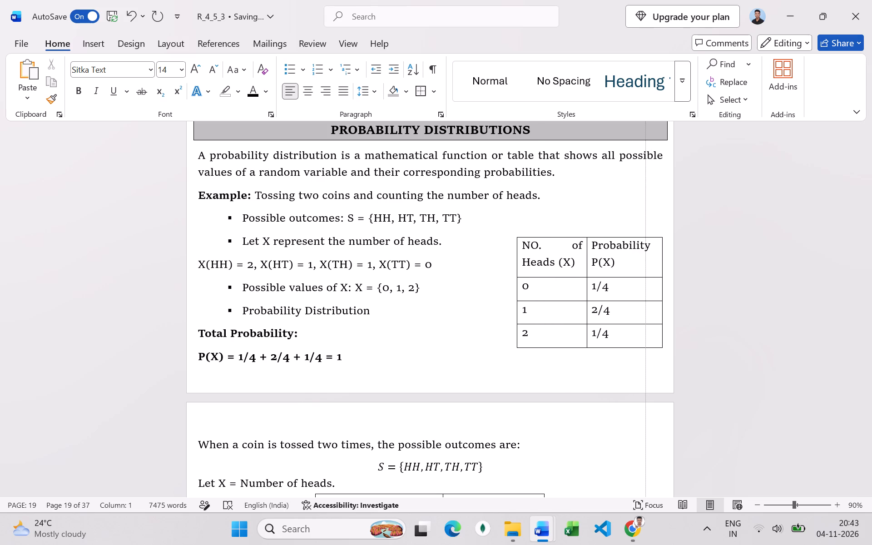
pyautogui.moveTo(645, 272); pyautogui.dragTo(646, 272)
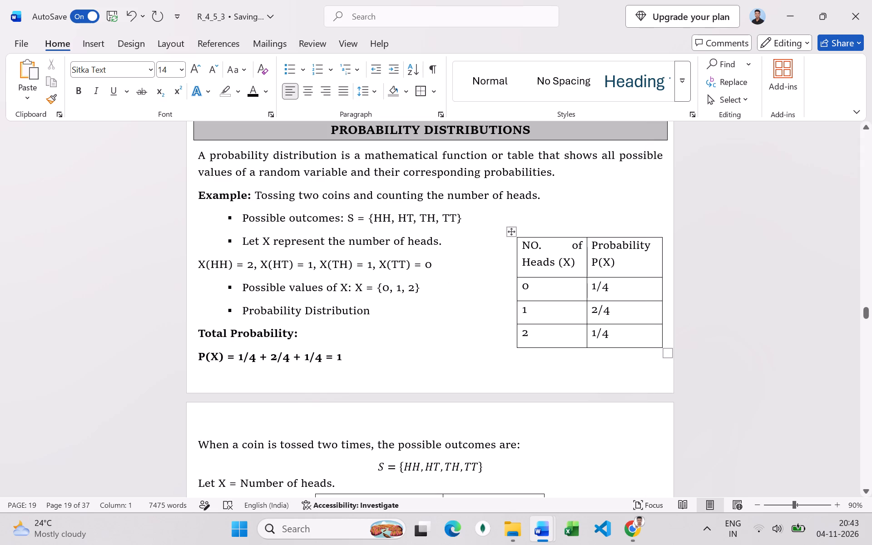
# Delete the space between NO. and of in the table's first header.
pyautogui.click(566, 251)
pyautogui.press('BackSpace')
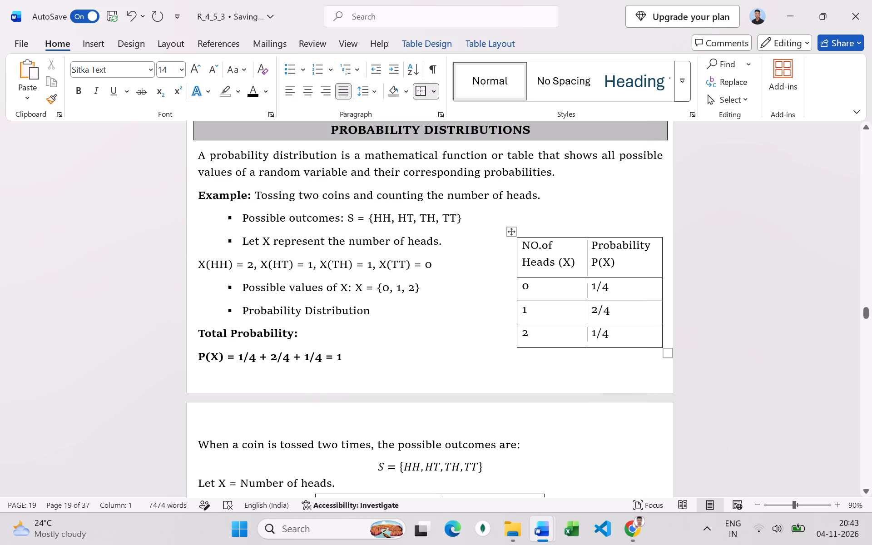
# Tighten both probability table columns around their header text, keeping the column divider aligned across all rows.
pyautogui.click(587, 260)
pyautogui.click(588, 263)
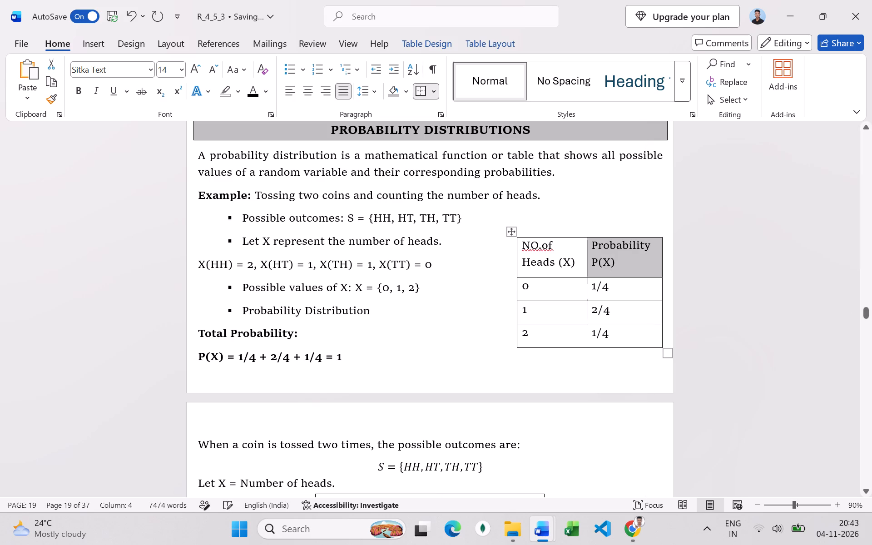
pyautogui.click(587, 263)
pyautogui.click(586, 263)
pyautogui.moveTo(586, 263); pyautogui.dragTo(580, 263)
pyautogui.click(536, 322)
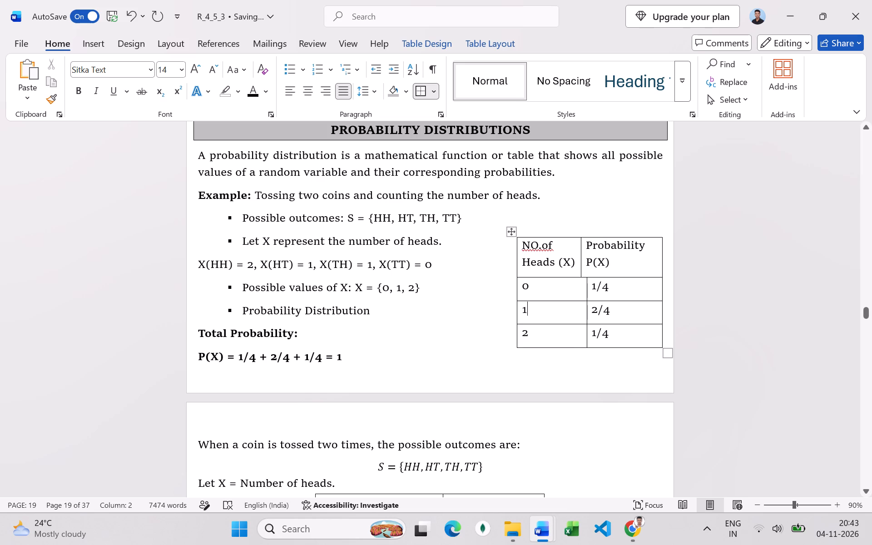
pyautogui.moveTo(587, 290); pyautogui.dragTo(577, 290)
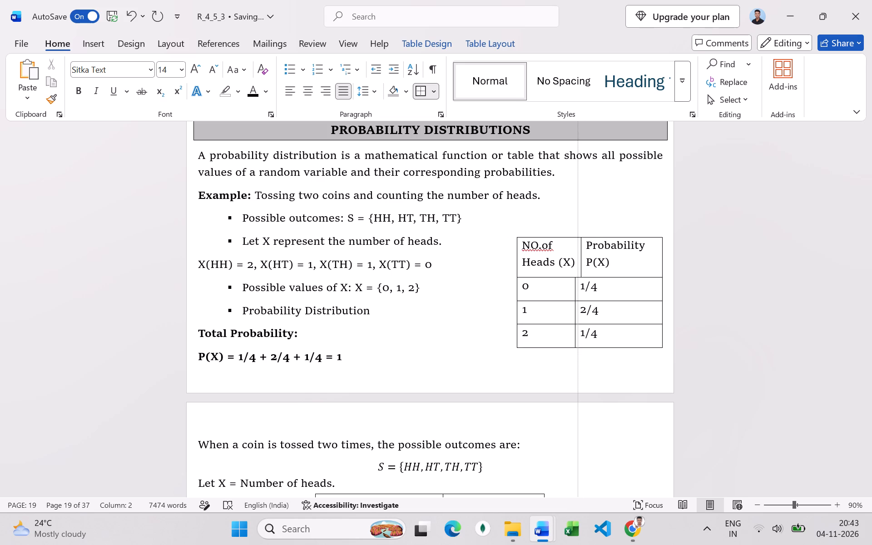
pyautogui.moveTo(577, 290); pyautogui.dragTo(580, 290)
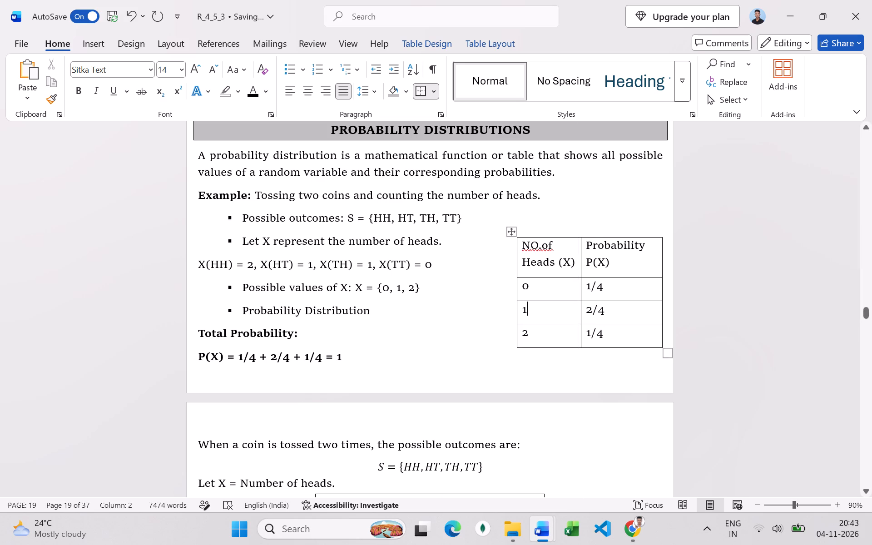
pyautogui.moveTo(661, 276); pyautogui.dragTo(652, 277)
pyautogui.click(414, 330)
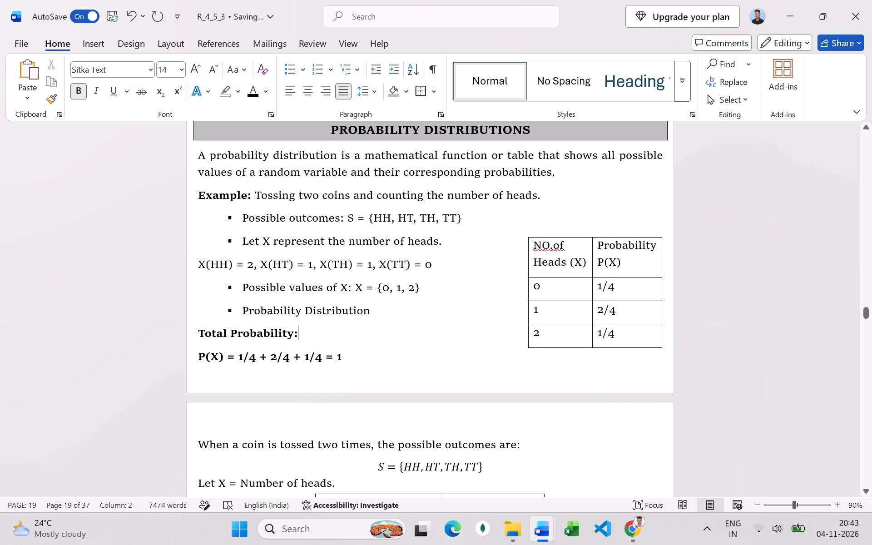
# Indent the X(HH) = 2 line with three leading tabs so it sits beneath its bullet's text.
pyautogui.click(201, 259)
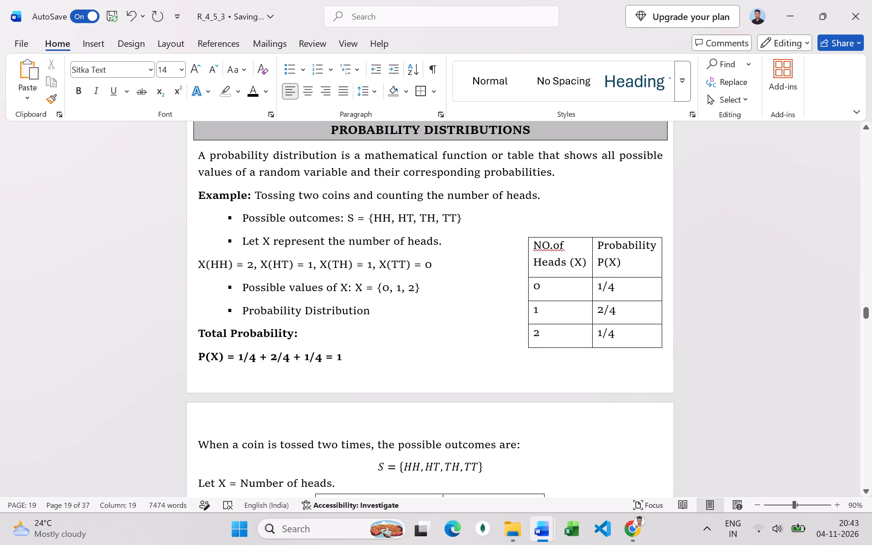
pyautogui.press('Tab')
pyautogui.press('Tab')
pyautogui.press('Tab')
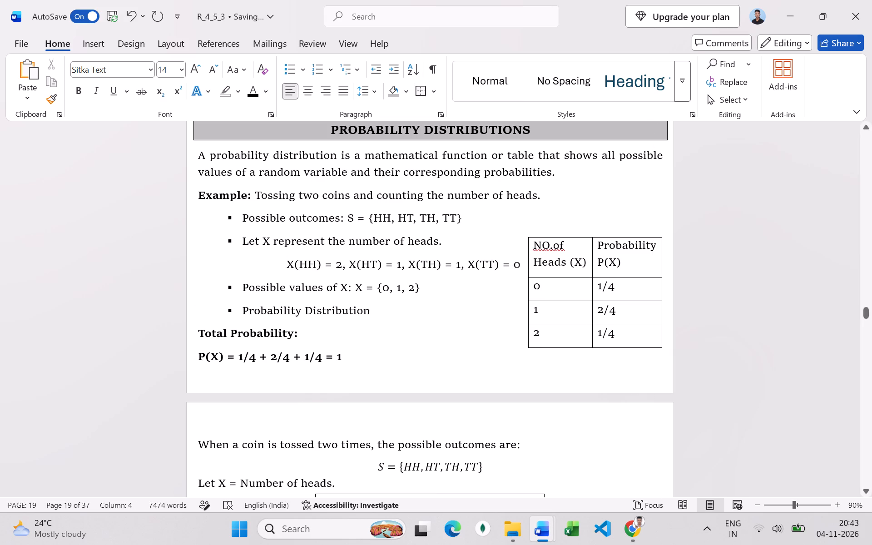
# Add a right arrow after the Probability Distribution bullet text, without a stray hyphen before it.
pyautogui.click(394, 315)
pyautogui.press('space')
pyautogui.write('---')
pyautogui.hotkey('shift', '>')
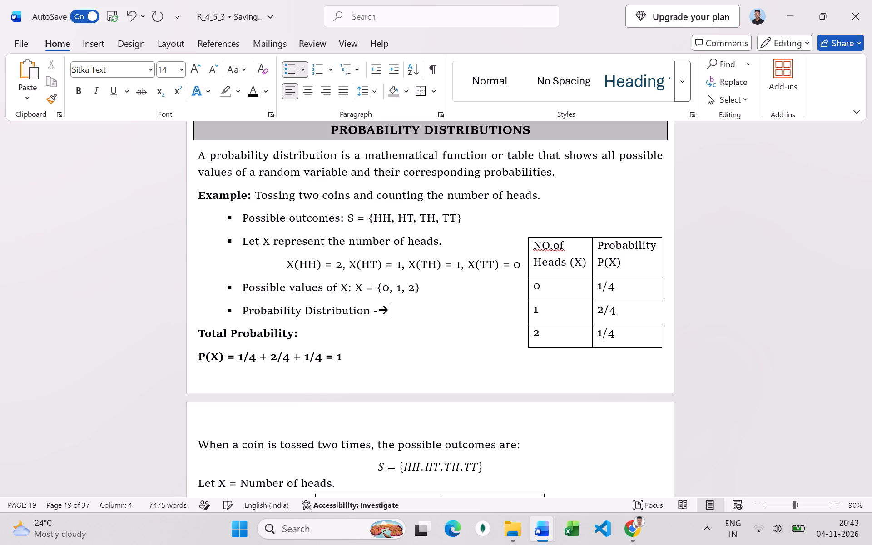
pyautogui.click(375, 309)
pyautogui.press('Right')
pyautogui.press('BackSpace')
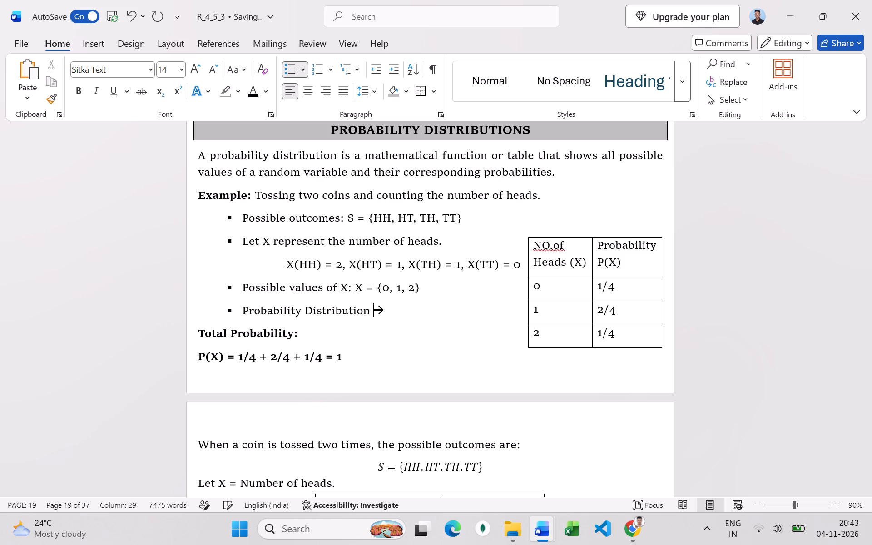
# Turn the Total Probability: line into a square bullet continuing the list under Probability Distribution.
pyautogui.press('Right')
pyautogui.press('Right')
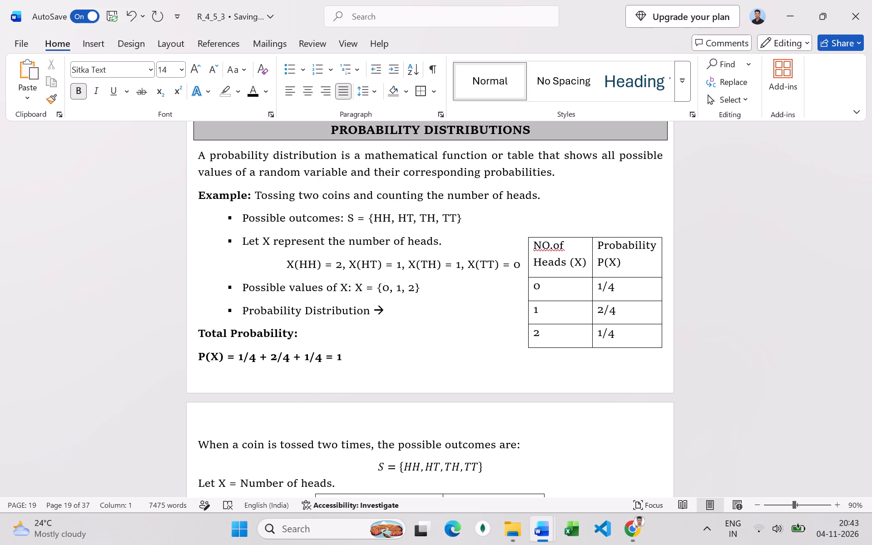
pyautogui.press('BackSpace')
pyautogui.press('Return')
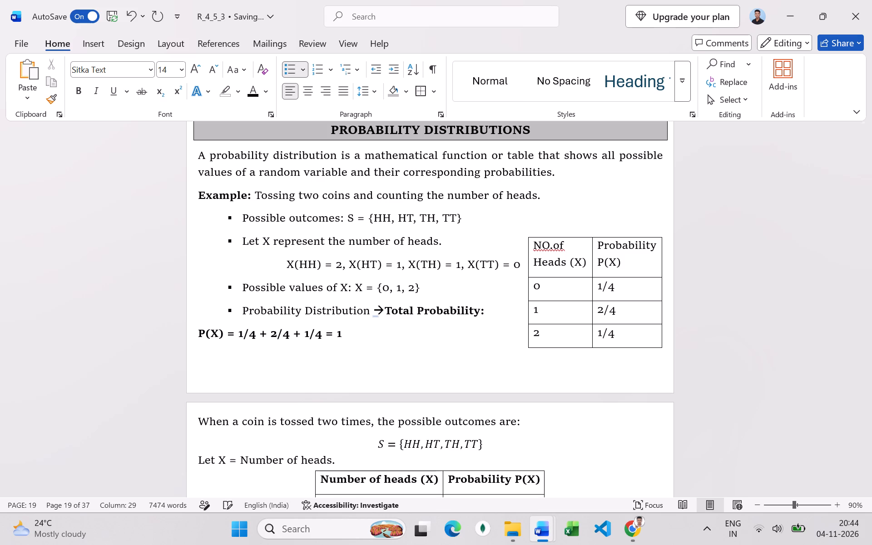
# Indent the P(X) = 1/4 + 2/4 + 1/4 = 1 line with three leading tabs.
pyautogui.moveTo(207, 354); pyautogui.dragTo(201, 354)
pyautogui.click(198, 354)
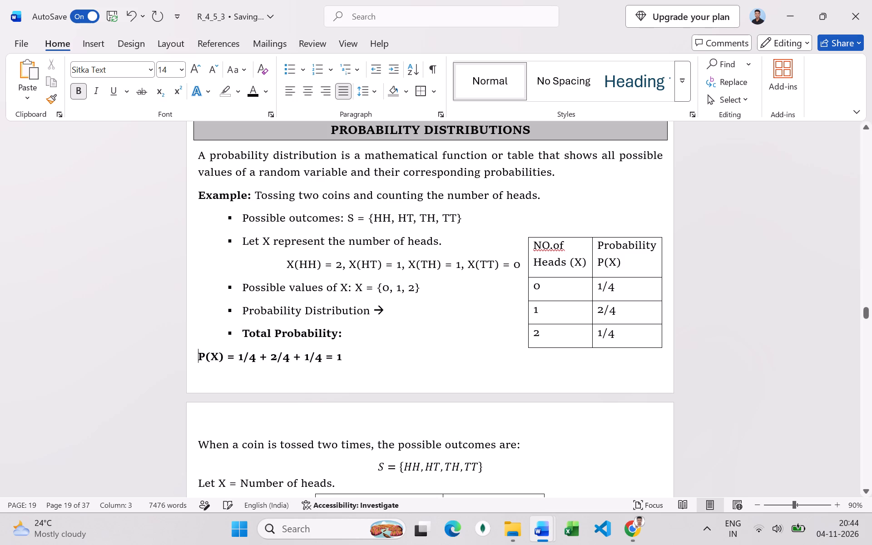
pyautogui.press('Tab')
pyautogui.press('Tab')
pyautogui.press('Tab')
# Remove the bold from the Total Probability: bullet and the P(X) sum line below it.
pyautogui.moveTo(357, 332); pyautogui.dragTo(257, 323)
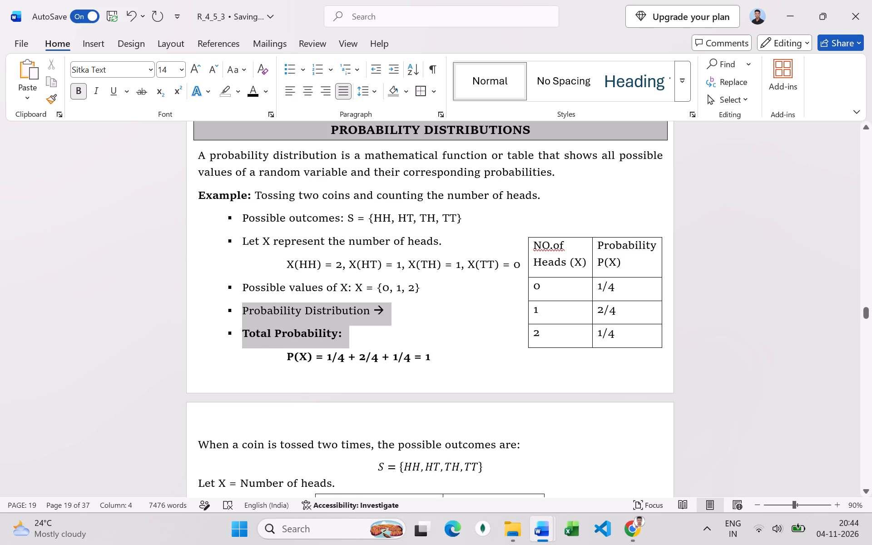
pyautogui.moveTo(257, 323); pyautogui.dragTo(255, 335)
pyautogui.hotkey('ctrl', 'b')
pyautogui.click(286, 393)
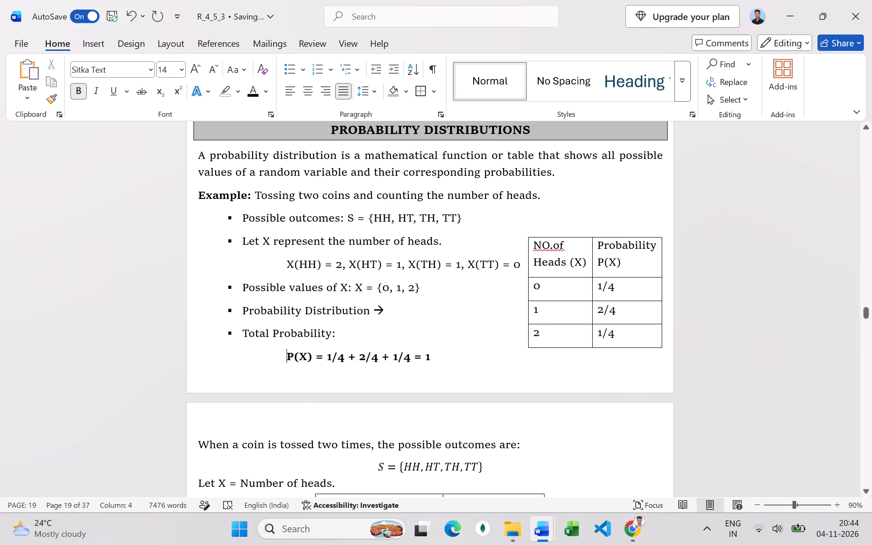
pyautogui.moveTo(473, 360); pyautogui.dragTo(287, 363)
pyautogui.hotkey('ctrl', 'b')
pyautogui.click(350, 380)
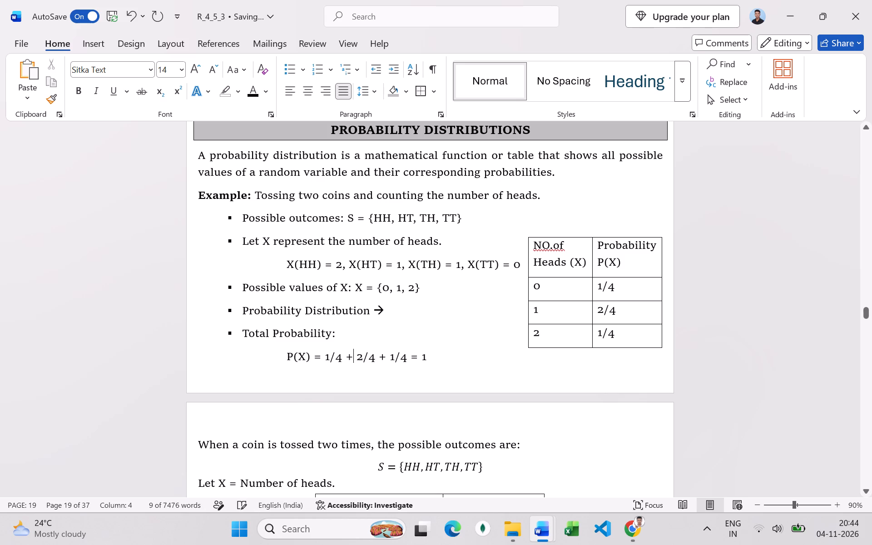
# Delete the repeated two-toss coin example, including its outcomes equation, the Let X line and the Number of heads table.
pyautogui.scroll(-3, 343, 396)
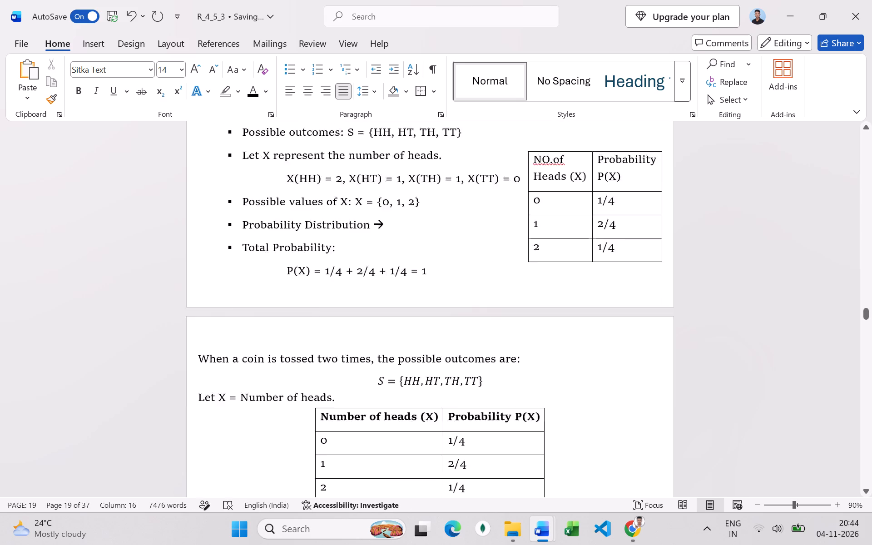
pyautogui.scroll(-4, 343, 396)
pyautogui.scroll(-1, 420, 413)
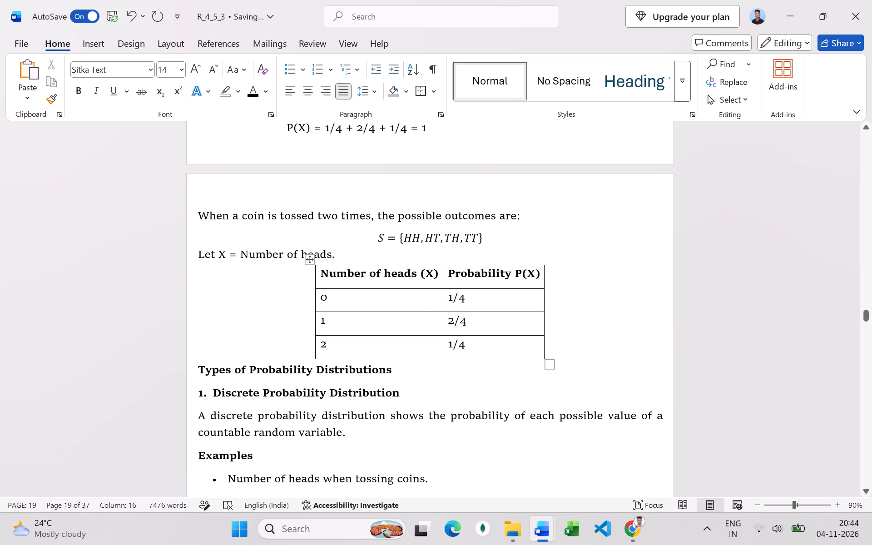
pyautogui.moveTo(586, 372); pyautogui.dragTo(191, 232)
pyautogui.click(210, 253)
pyautogui.moveTo(192, 224); pyautogui.dragTo(538, 349)
pyautogui.press('BackSpace')
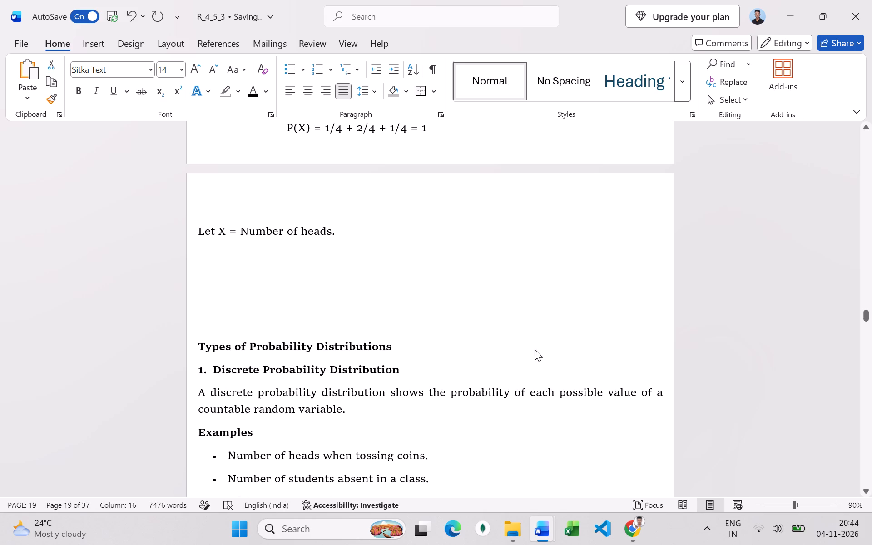
pyautogui.moveTo(458, 256); pyautogui.dragTo(205, 209)
pyautogui.press('BackSpace')
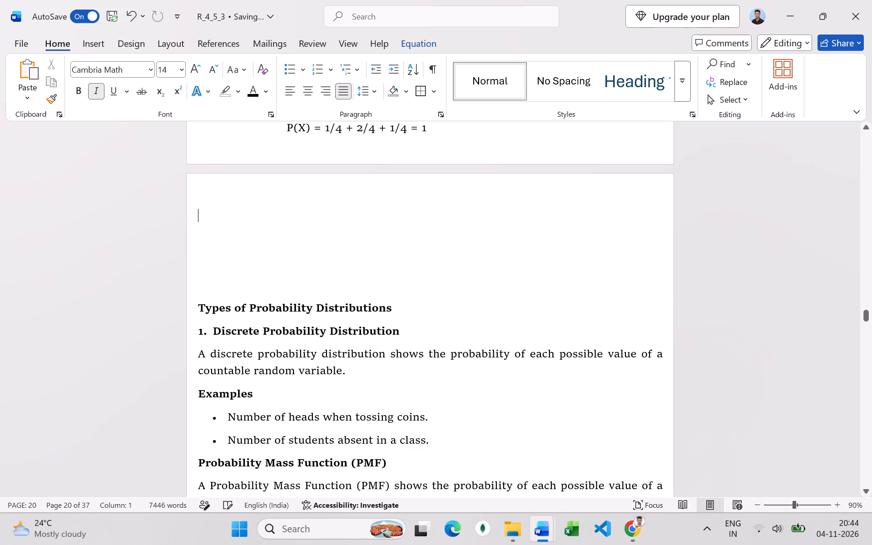
# Delete the empty lines above Types of Probability Distributions so the heading starts at the top of its page.
pyautogui.click(210, 285)
pyautogui.press('BackSpace')
pyautogui.press('BackSpace')
pyautogui.press('BackSpace')
pyautogui.press('BackSpace')
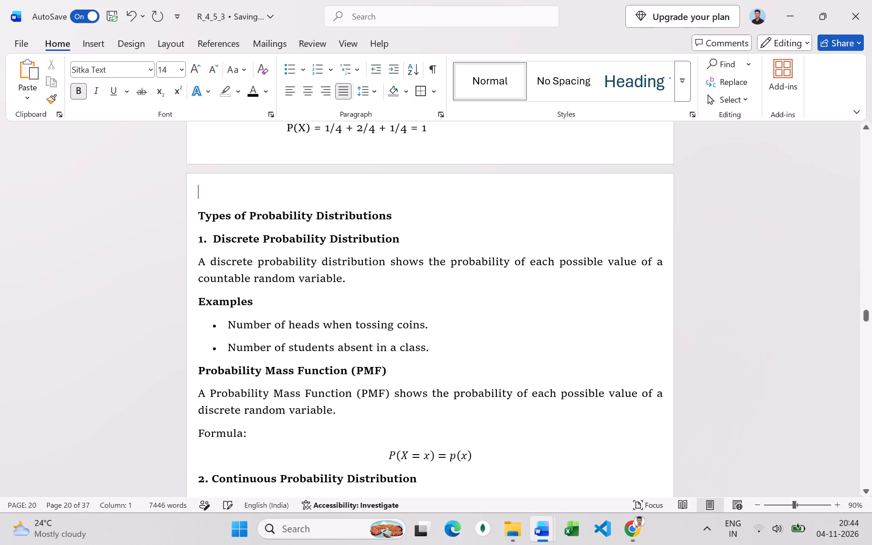
pyautogui.press('BackSpace')
# Give the Types of Probability Distributions heading an arrowhead bullet and reduce its indent to the page margin.
pyautogui.scroll(4, 287, 203)
pyautogui.moveTo(396, 304); pyautogui.dragTo(220, 314)
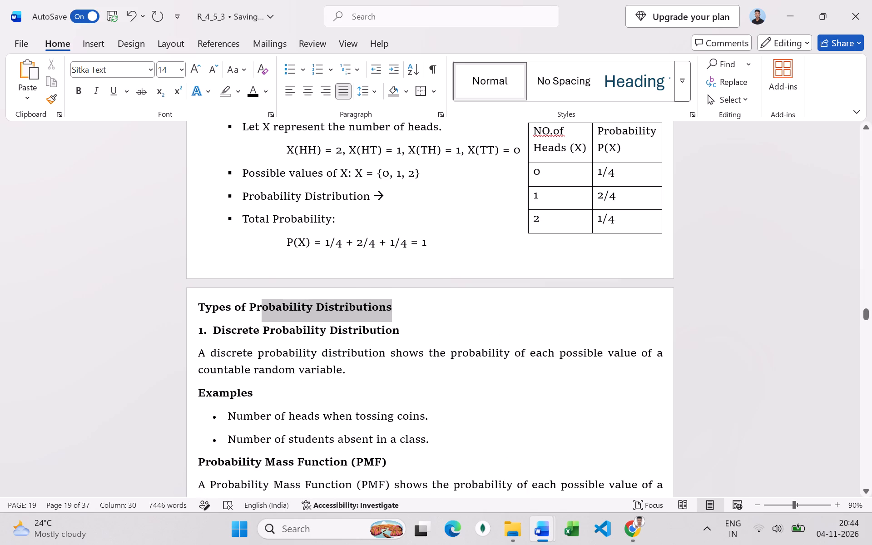
pyautogui.moveTo(220, 314); pyautogui.dragTo(191, 314)
pyautogui.click(242, 66)
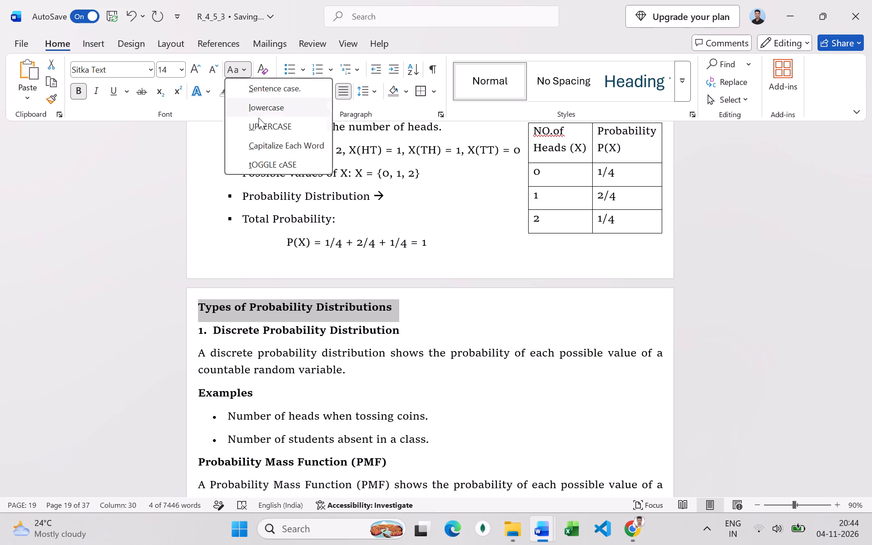
pyautogui.click(304, 69)
pyautogui.click(329, 121)
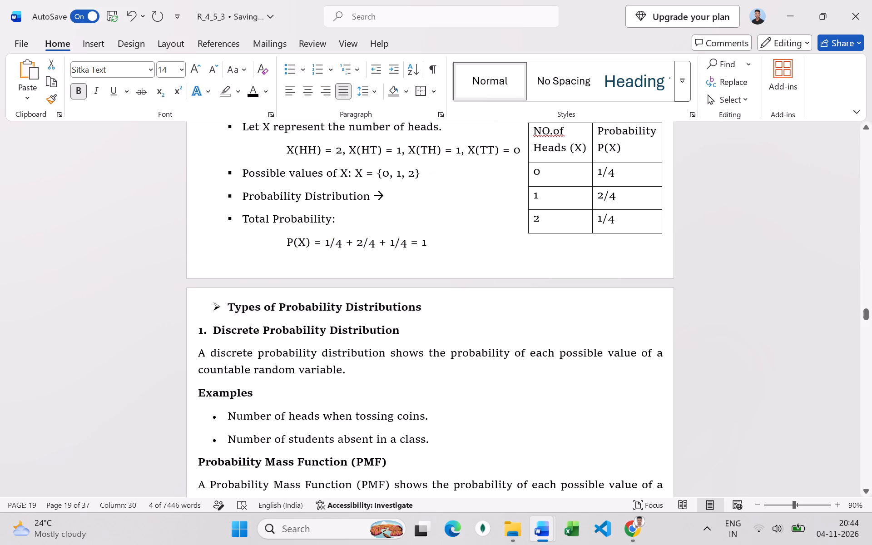
pyautogui.tripleClick(375, 70)
pyautogui.click(375, 70)
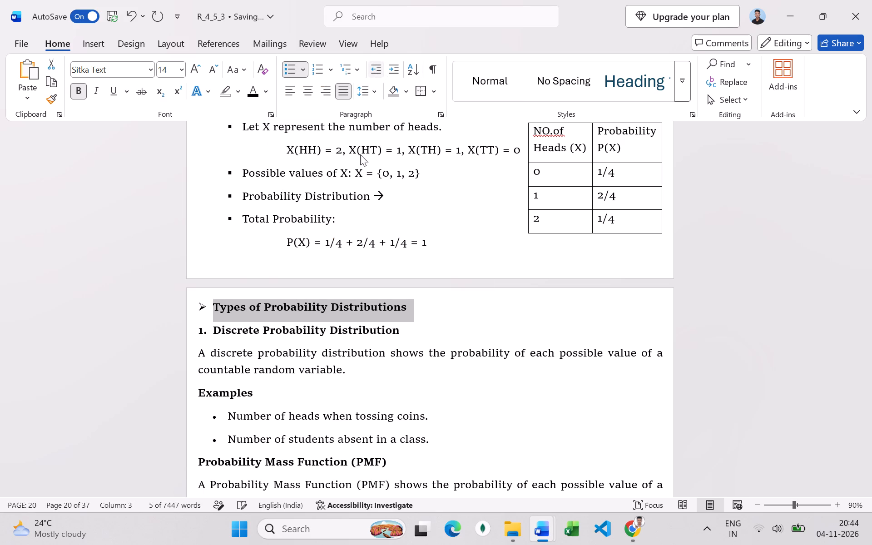
pyautogui.click(349, 398)
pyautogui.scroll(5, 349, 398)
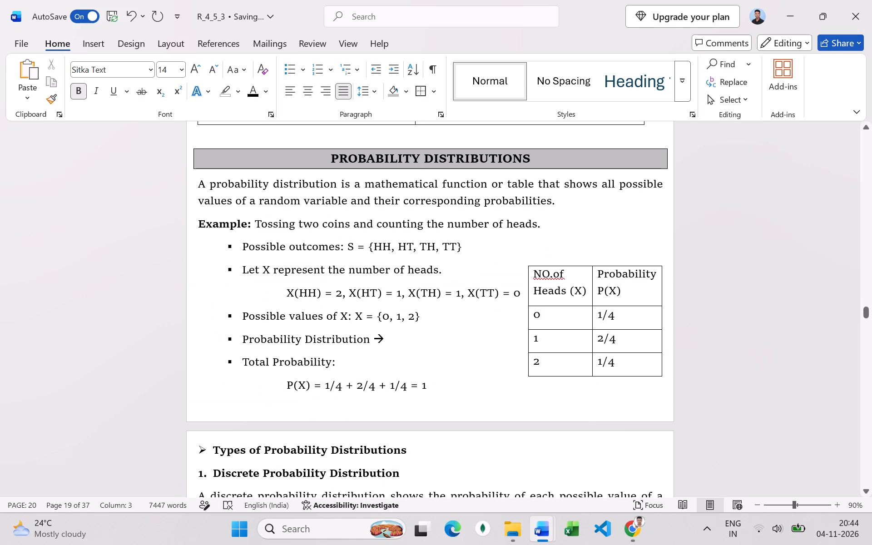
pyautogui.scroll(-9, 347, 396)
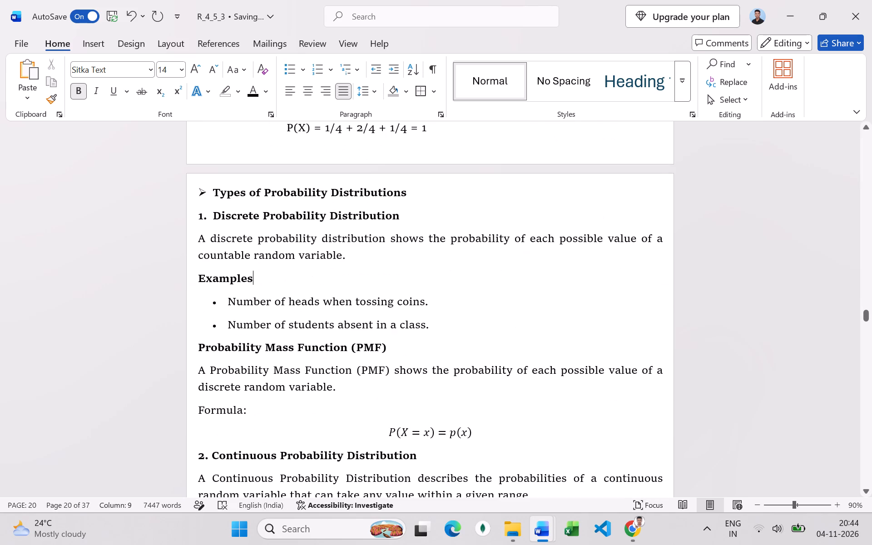
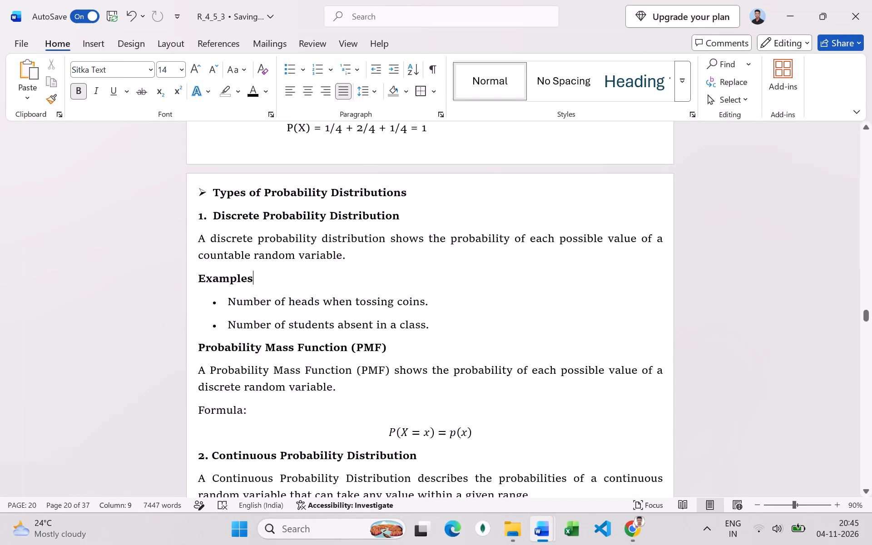
# Review the Types of Probability Distributions subsection and compare its examples with those under Types of Random Variables.
pyautogui.scroll(2, 263, 267)
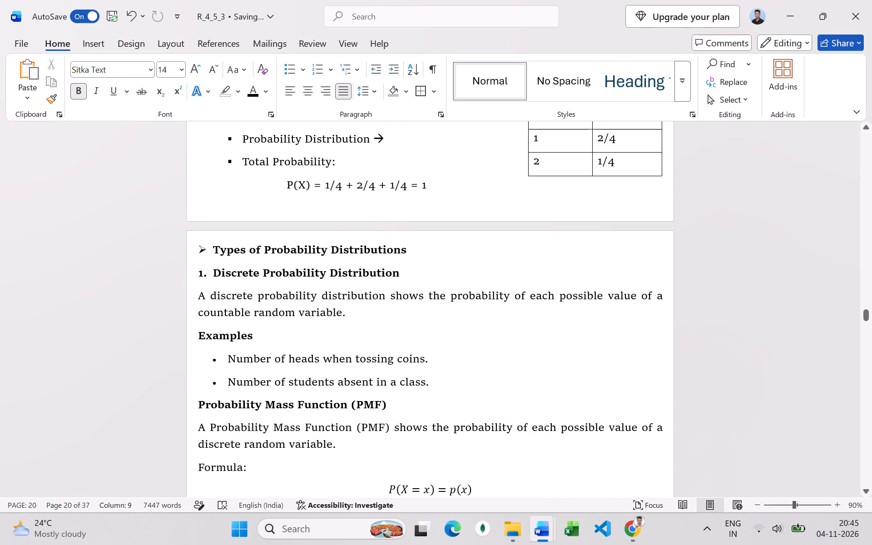
pyautogui.scroll(-4, 344, 343)
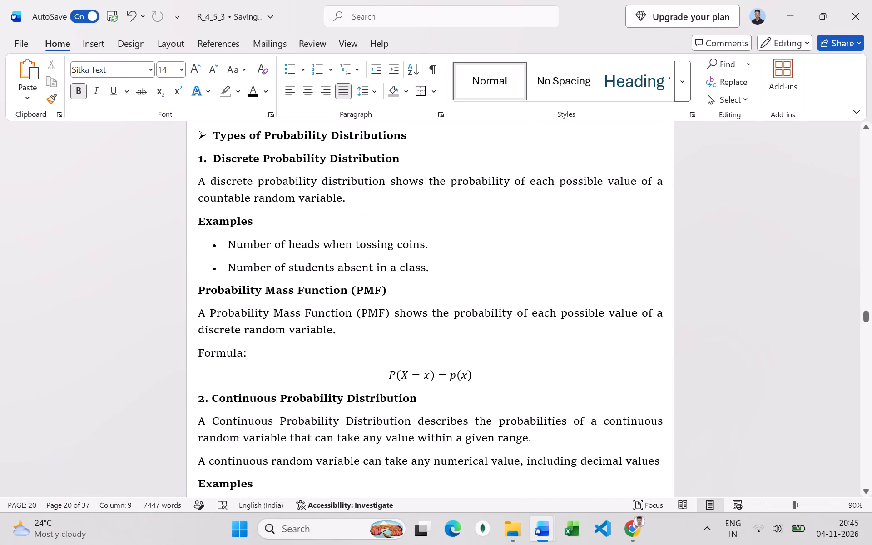
pyautogui.scroll(-6, 344, 343)
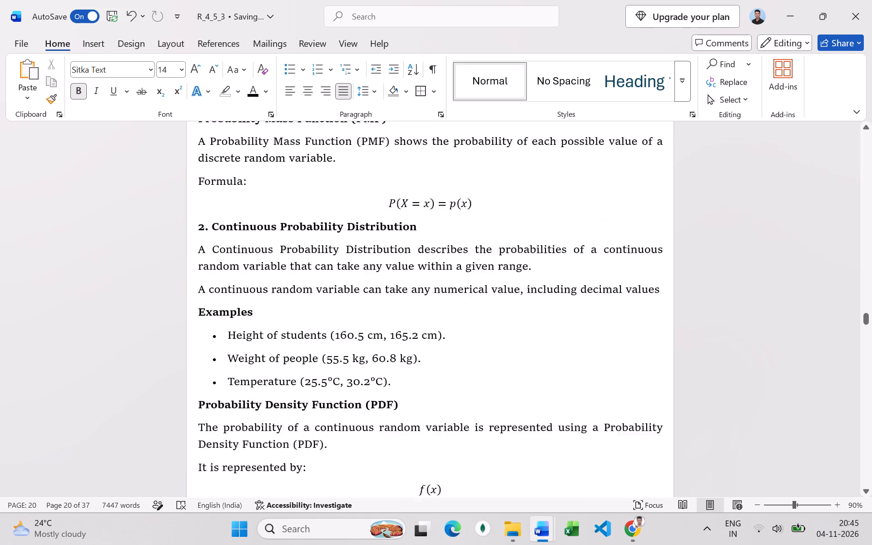
pyautogui.scroll(-2, 344, 343)
pyautogui.scroll(2, 368, 334)
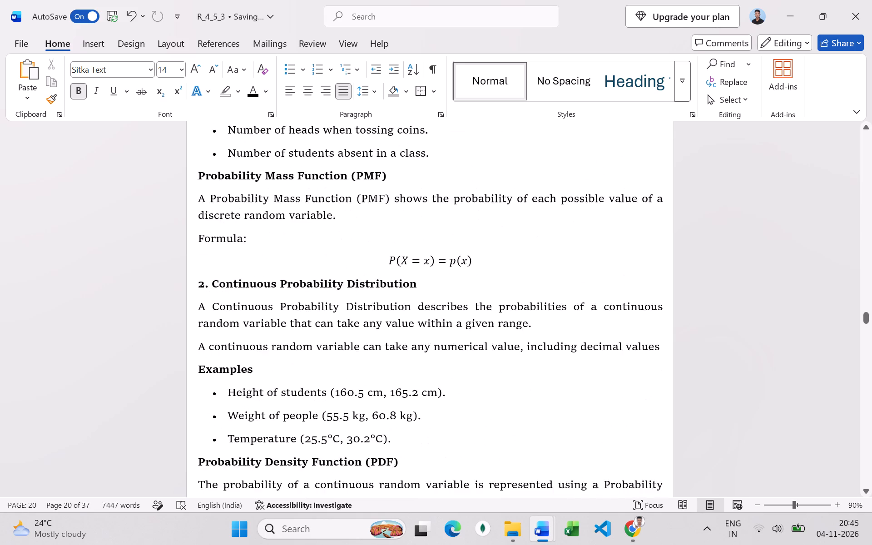
pyautogui.scroll(4, 368, 334)
pyautogui.scroll(-2, 385, 248)
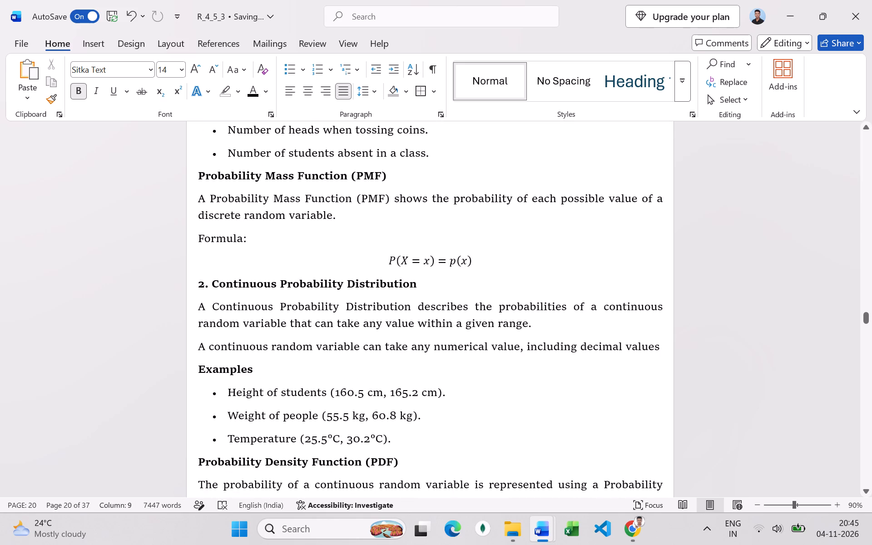
pyautogui.scroll(2, 385, 248)
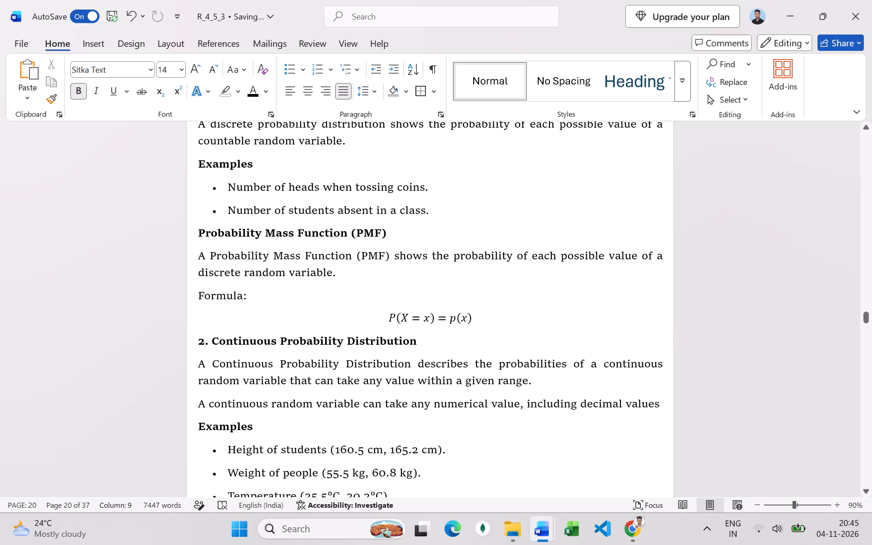
pyautogui.scroll(2, 376, 278)
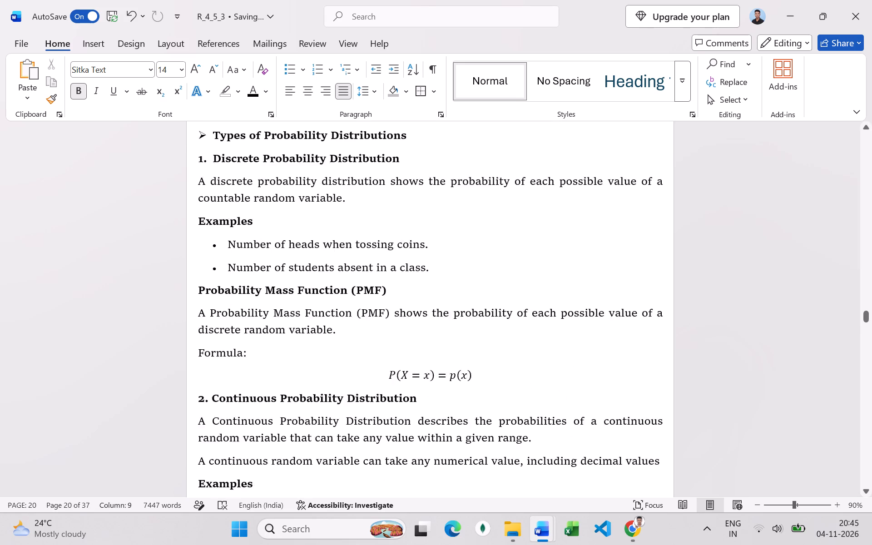
pyautogui.scroll(1, 376, 278)
pyautogui.moveTo(430, 292); pyautogui.dragTo(232, 280)
pyautogui.scroll(11, 254, 283)
pyautogui.scroll(-1, 286, 240)
pyautogui.scroll(8, 286, 240)
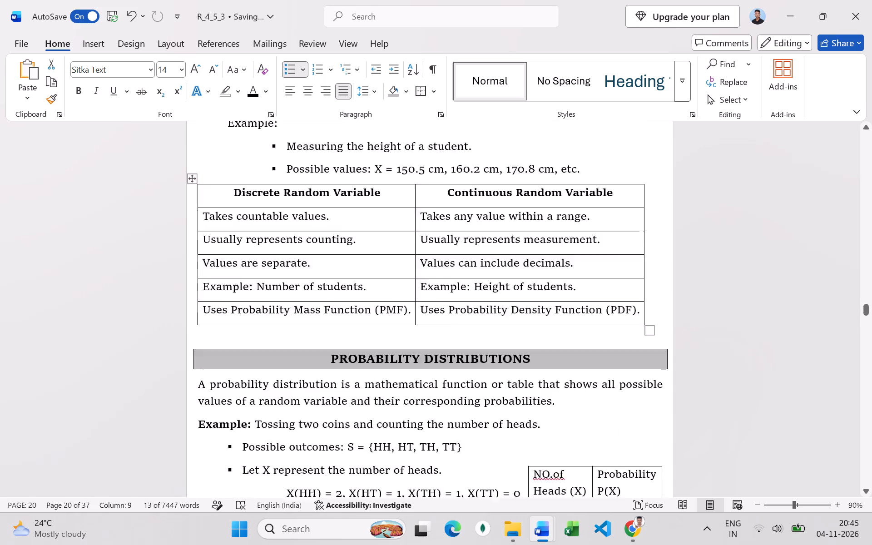
pyautogui.scroll(6, 294, 244)
pyautogui.scroll(2, 327, 260)
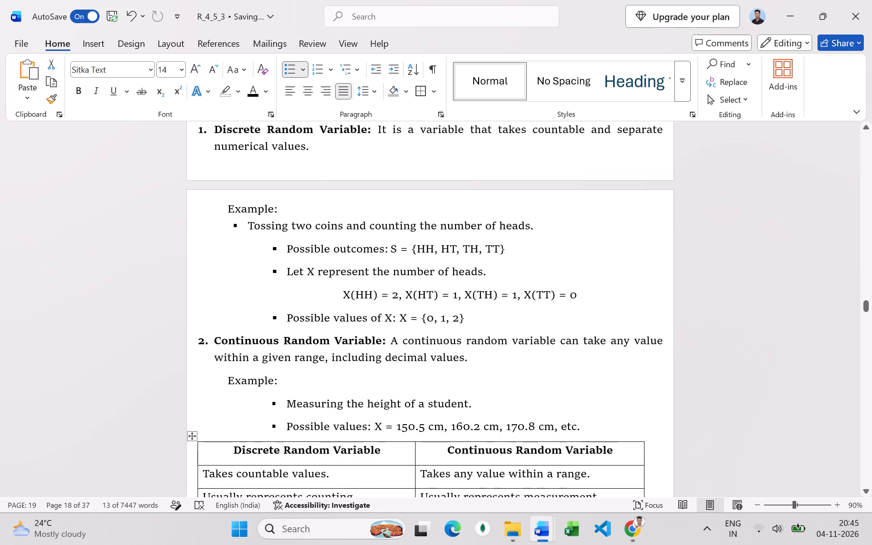
# Switch to ChatGPT in Chrome and clear the leftover draft from the message box.
pyautogui.hotkey('alt', 'Tab')
pyautogui.scroll(-5, 298, 384)
pyautogui.click(297, 388)
pyautogui.hotkey('ctrl', 'a')
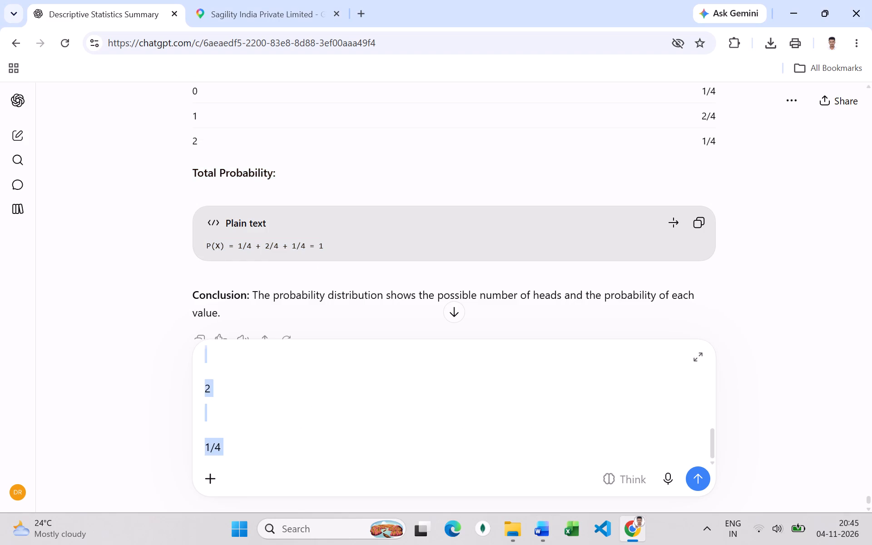
pyautogui.press('BackSpace')
pyautogui.hotkey('alt', 'Tab')
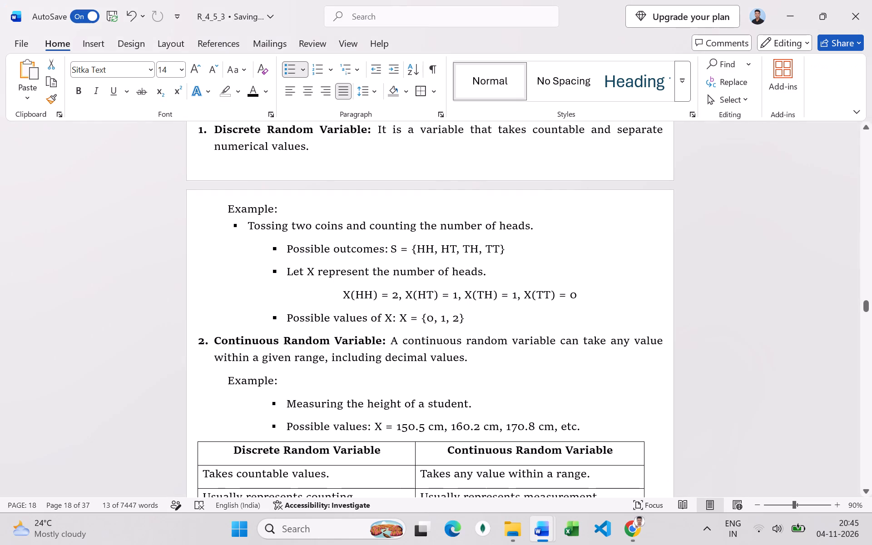
pyautogui.click(310, 299)
pyautogui.scroll(3, 321, 299)
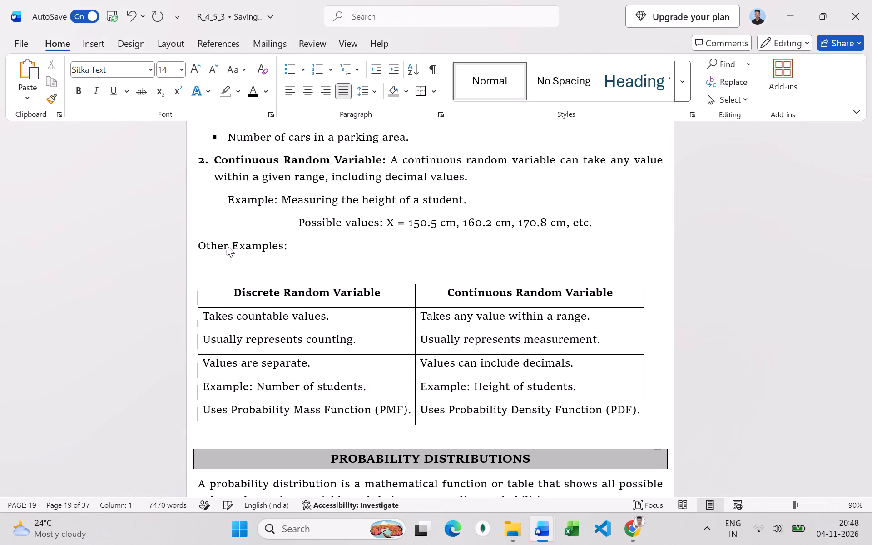
pyautogui.moveTo(262, 273); pyautogui.dragTo(156, 266)
pyautogui.press('BackSpace')
# Convert the five numbered continuous random variable examples to square bullets.
pyautogui.moveTo(402, 365); pyautogui.dragTo(301, 344)
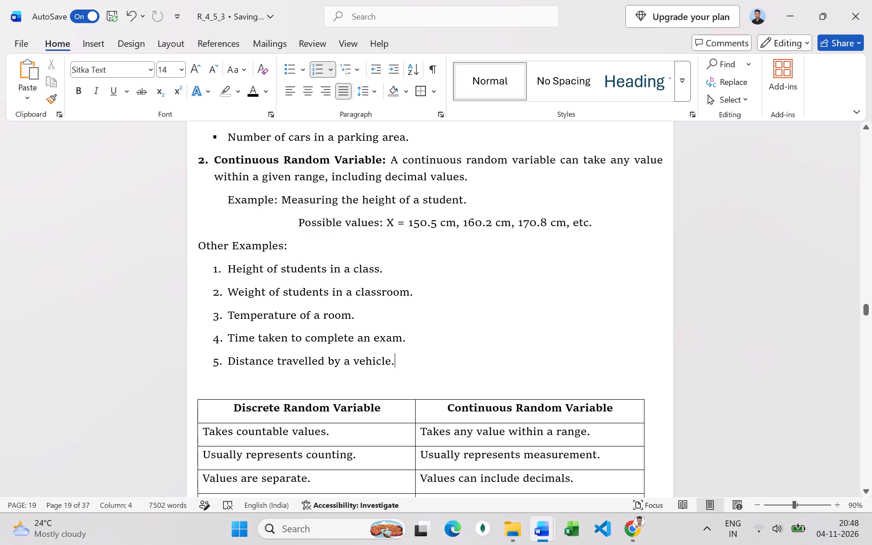
pyautogui.moveTo(301, 344); pyautogui.dragTo(212, 268)
pyautogui.click(285, 73)
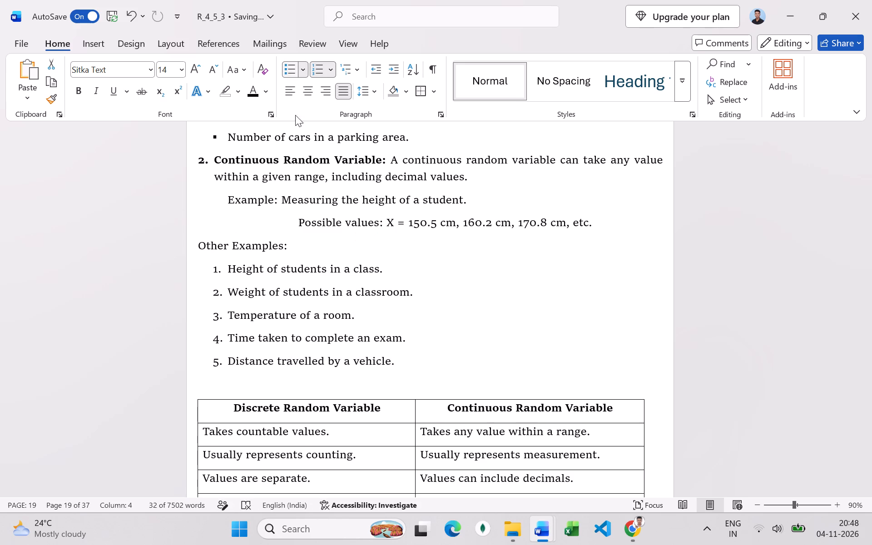
pyautogui.click(297, 302)
# Delete the "Height of students in a class." and "Distance travelled by a vehicle." bullets and the blank line above the comparison table.
pyautogui.moveTo(382, 270); pyautogui.dragTo(221, 268)
pyautogui.press('BackSpace')
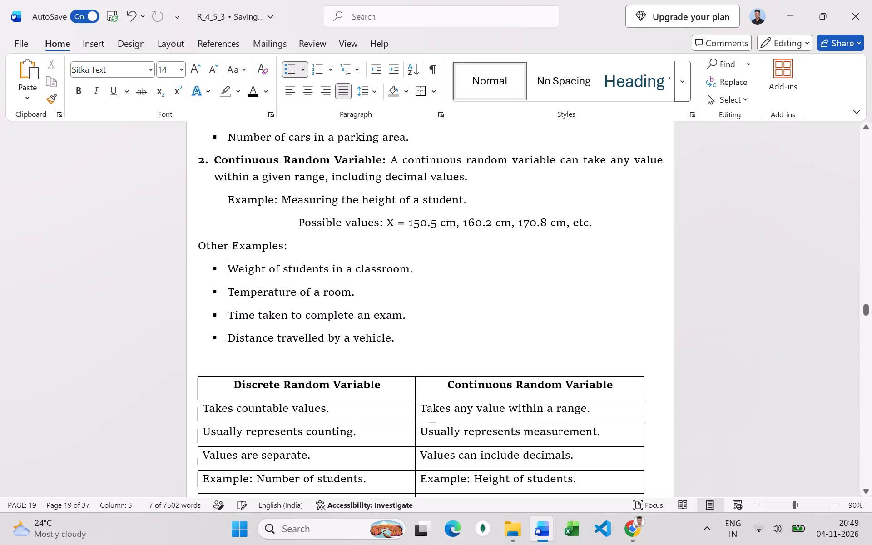
pyautogui.moveTo(403, 340); pyautogui.dragTo(247, 348)
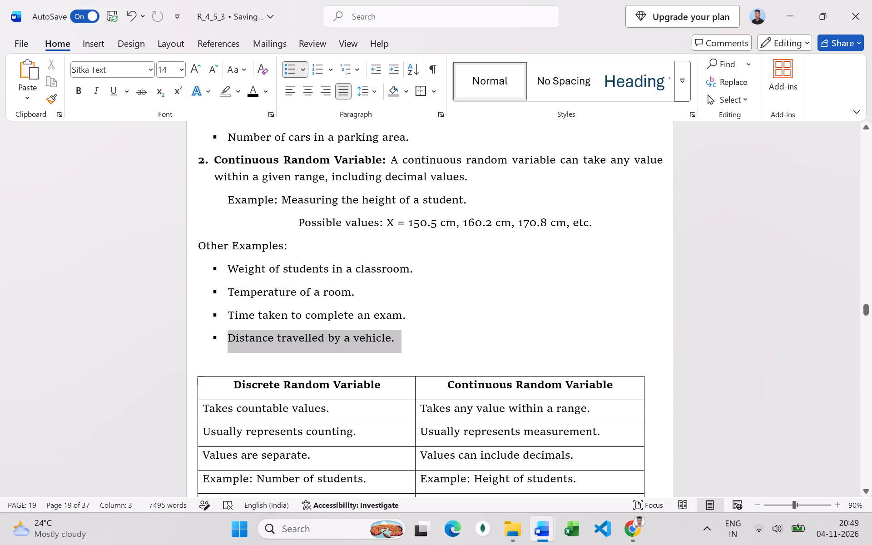
pyautogui.moveTo(247, 348); pyautogui.dragTo(224, 348)
pyautogui.press('BackSpace')
pyautogui.press('BackSpace')
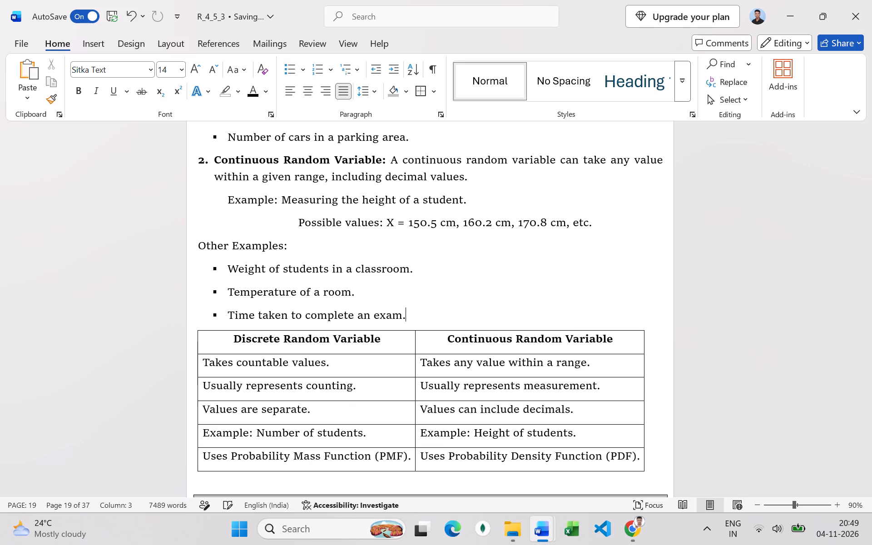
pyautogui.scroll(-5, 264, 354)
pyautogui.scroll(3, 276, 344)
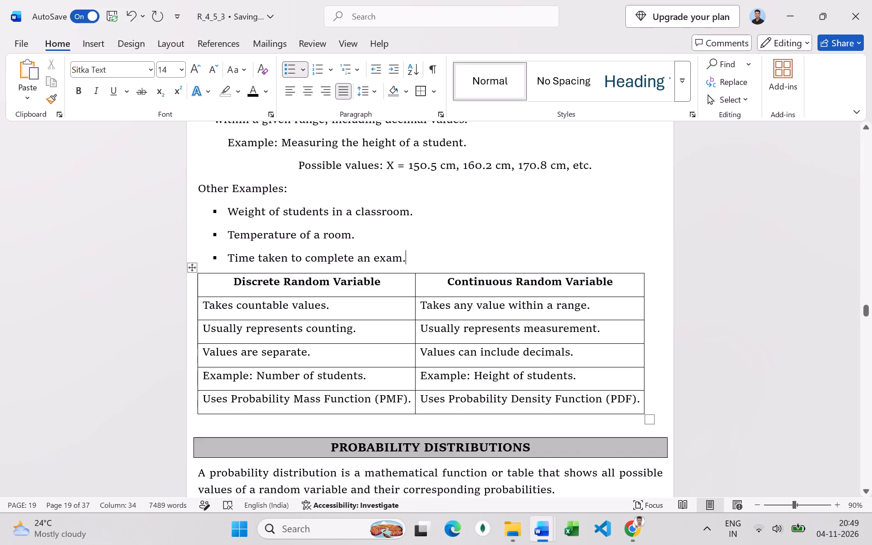
# Delete all text under the Discrete Probability Distribution heading, including its examples, the Probability Mass Function section and its formula, keeping the heading.
pyautogui.scroll(10, 277, 342)
pyautogui.scroll(-17, 278, 340)
pyautogui.scroll(-6, 277, 341)
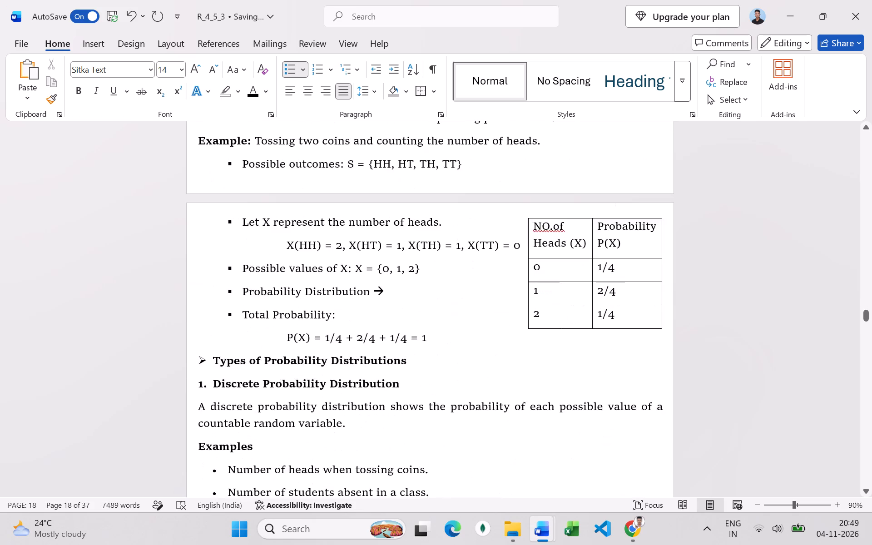
pyautogui.scroll(5, 277, 341)
pyautogui.scroll(-1, 254, 309)
pyautogui.scroll(4, 254, 309)
pyautogui.scroll(-11, 254, 309)
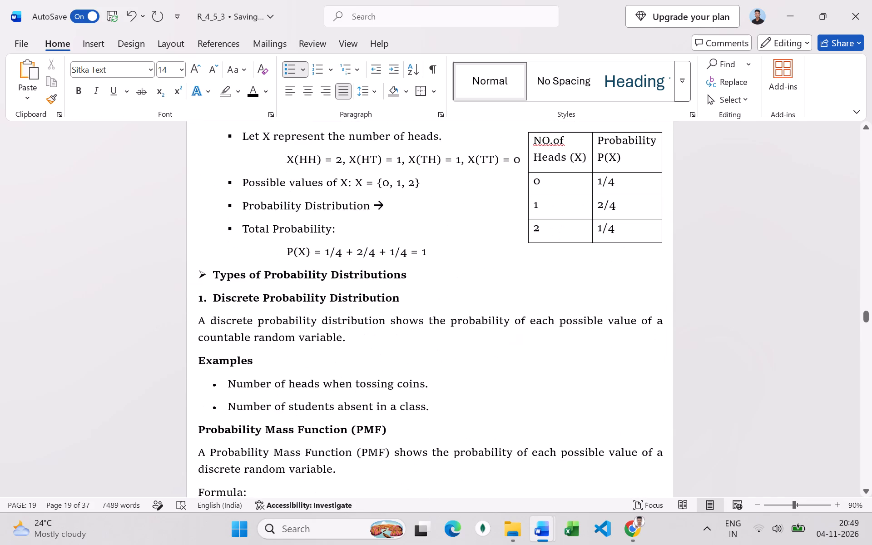
pyautogui.scroll(-3, 380, 413)
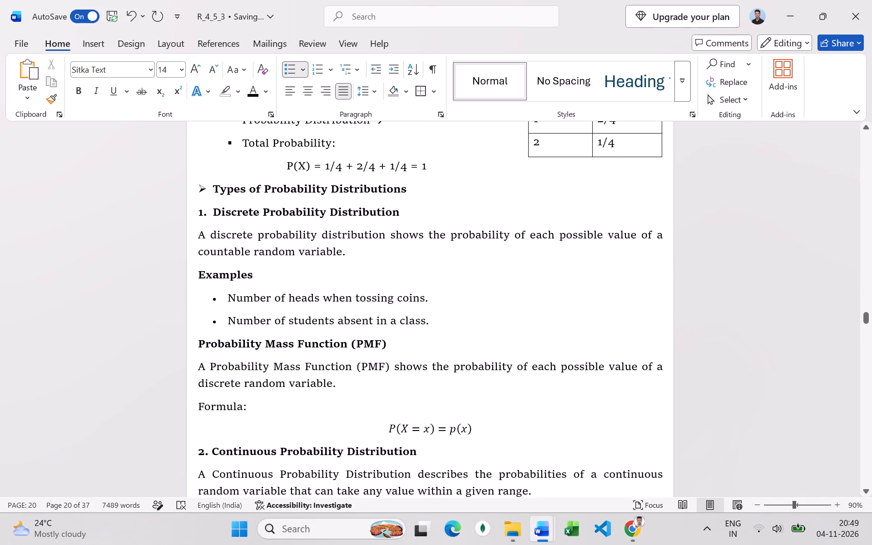
pyautogui.click(490, 426)
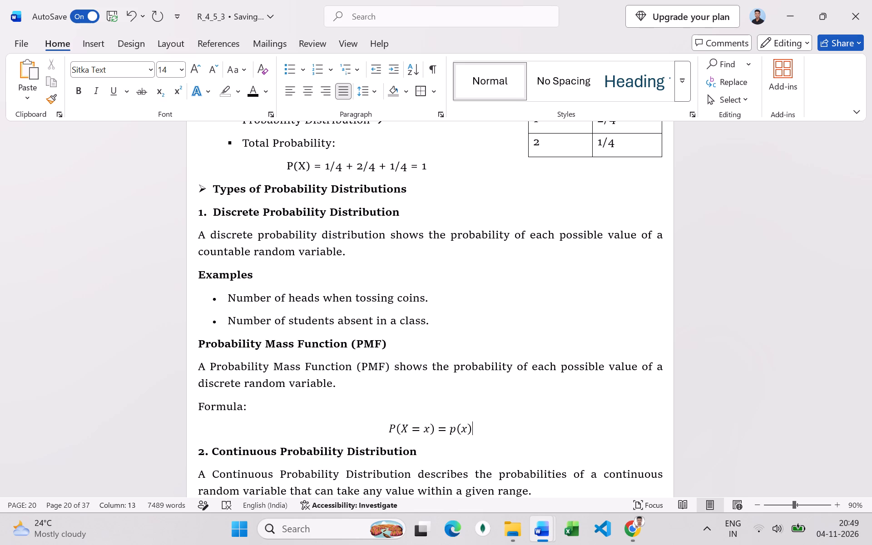
pyautogui.scroll(-6, 485, 426)
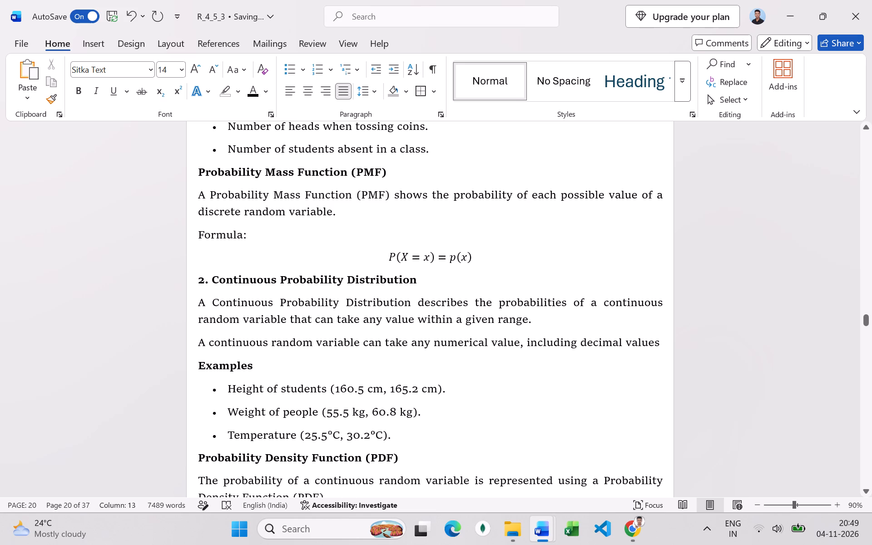
pyautogui.scroll(4, 311, 307)
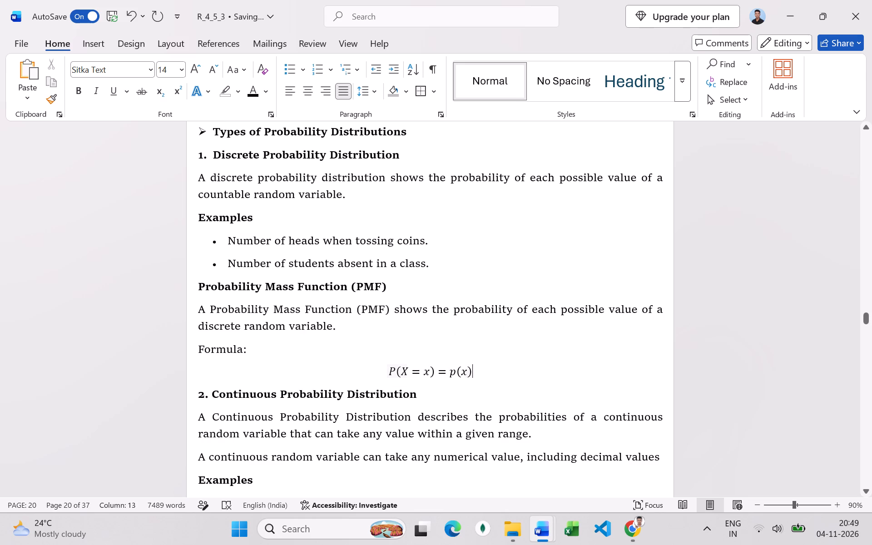
pyautogui.moveTo(497, 371); pyautogui.dragTo(162, 178)
pyautogui.press('BackSpace')
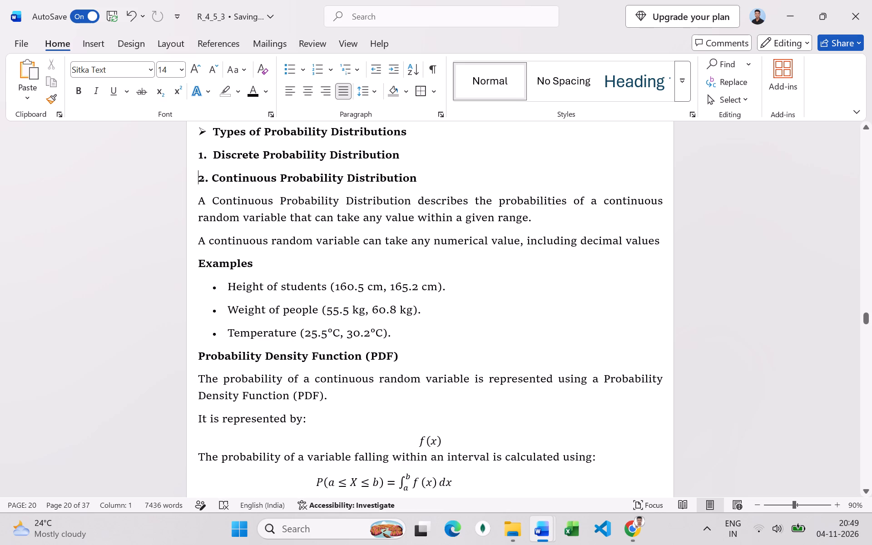
# Delete all text under the Continuous Probability Distribution heading, from its definition through the Probability Density Function integral formula, keeping the heading.
pyautogui.scroll(-1, 361, 307)
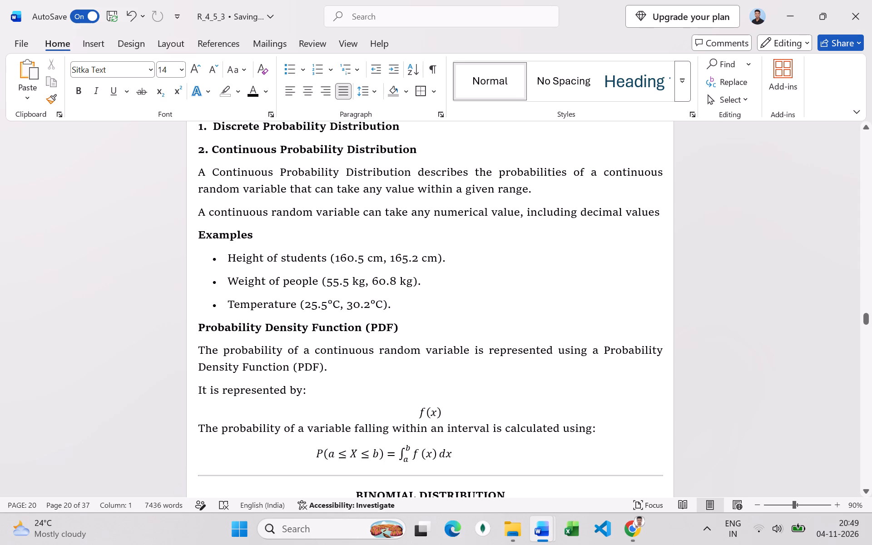
pyautogui.moveTo(482, 463); pyautogui.dragTo(198, 262)
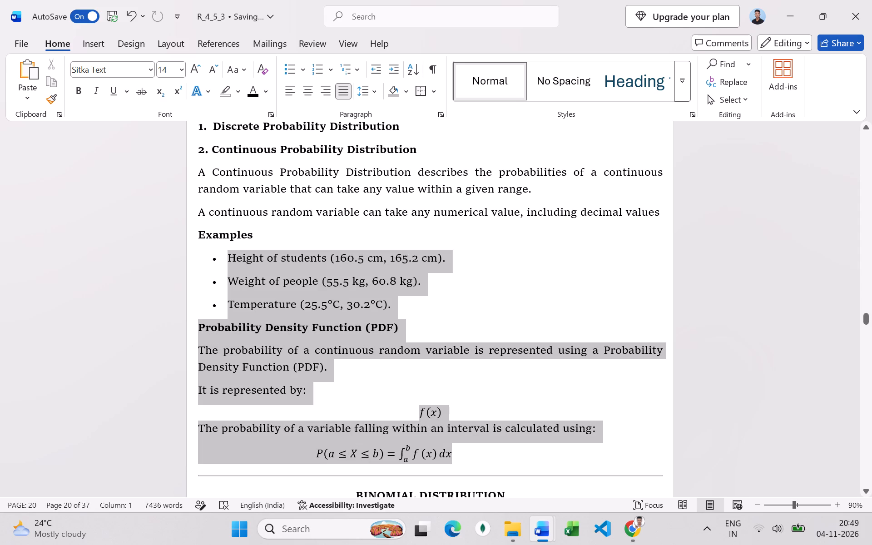
pyautogui.moveTo(198, 262); pyautogui.dragTo(179, 174)
pyautogui.scroll(5, 227, 220)
pyautogui.scroll(-3, 229, 264)
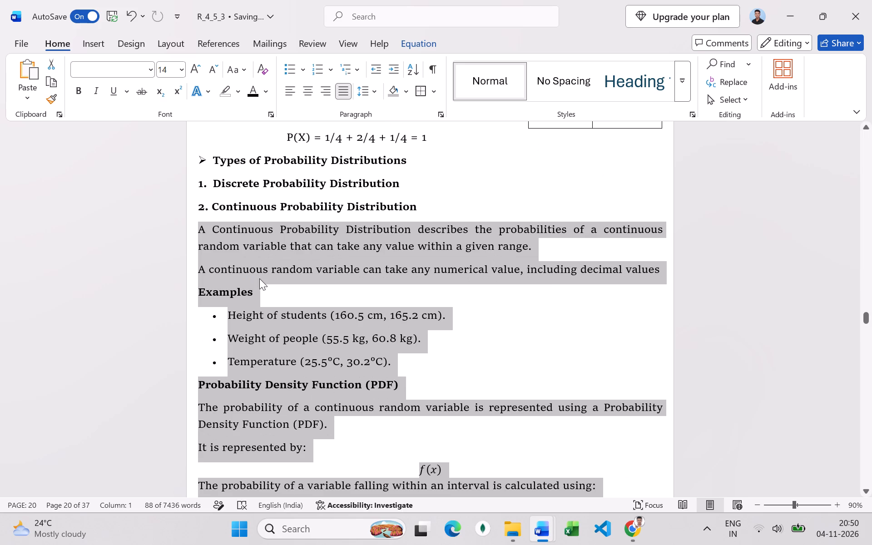
pyautogui.press('BackSpace')
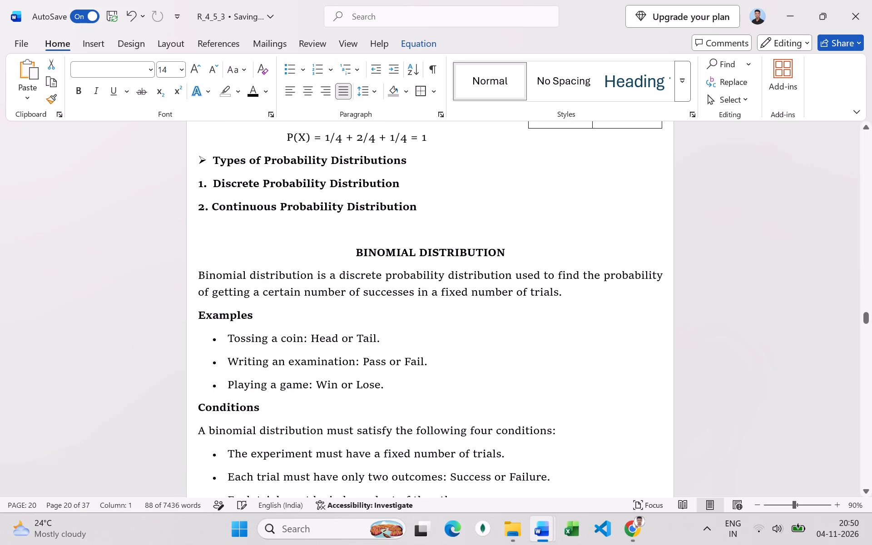
# Remove bold from the Discrete and Continuous Probability Distribution lines under Types of Probability Distributions.
pyautogui.scroll(2, 336, 235)
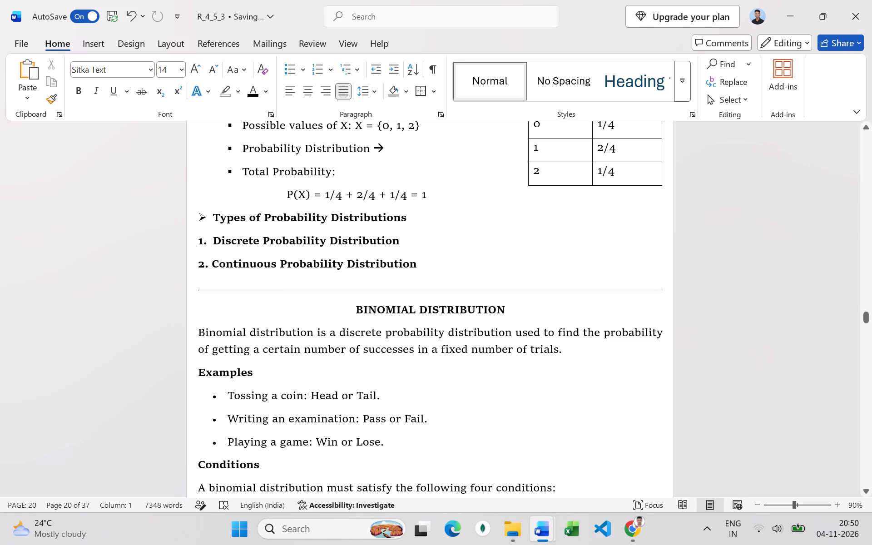
pyautogui.moveTo(421, 274); pyautogui.dragTo(172, 248)
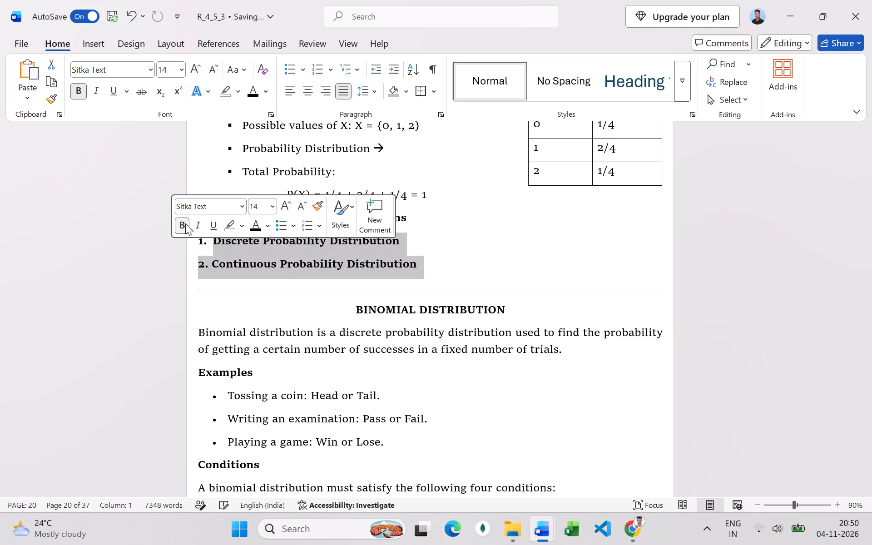
pyautogui.click(246, 264)
pyautogui.moveTo(426, 263); pyautogui.dragTo(183, 242)
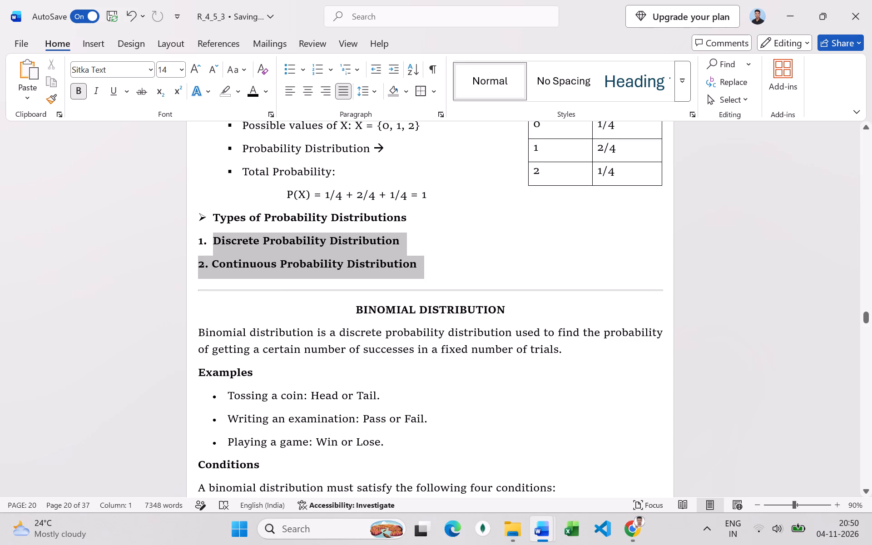
pyautogui.moveTo(183, 242); pyautogui.dragTo(188, 242)
pyautogui.click(191, 221)
pyautogui.click(220, 256)
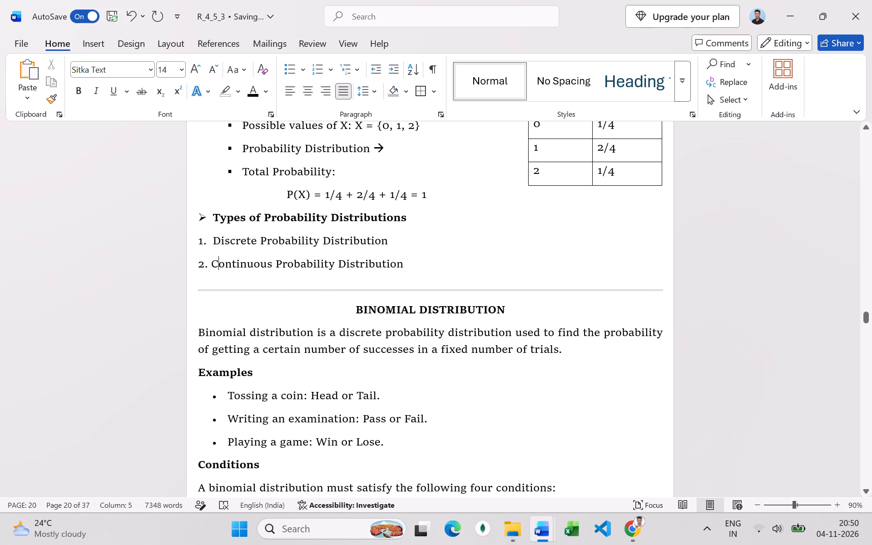
# Delete the horizontal divider line and its empty paragraph above the BINOMIAL DISTRIBUTION heading.
pyautogui.click(422, 258)
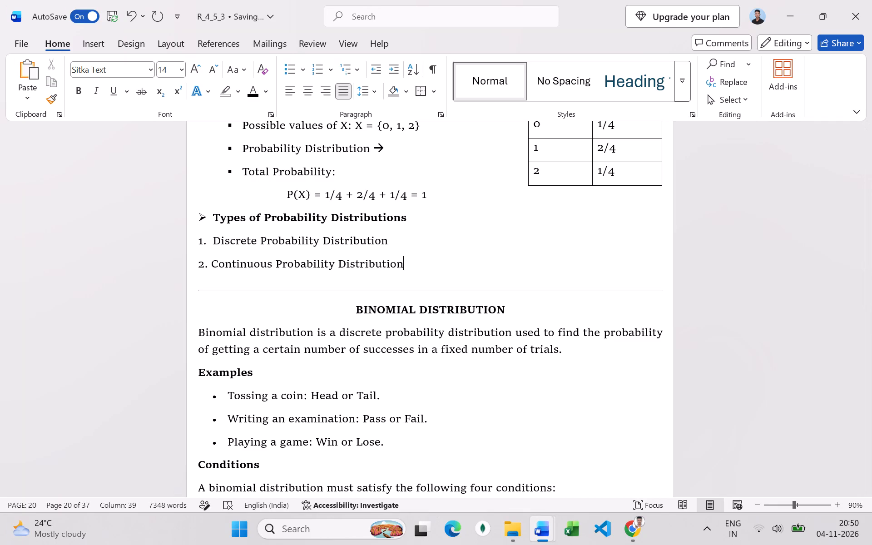
pyautogui.click(431, 295)
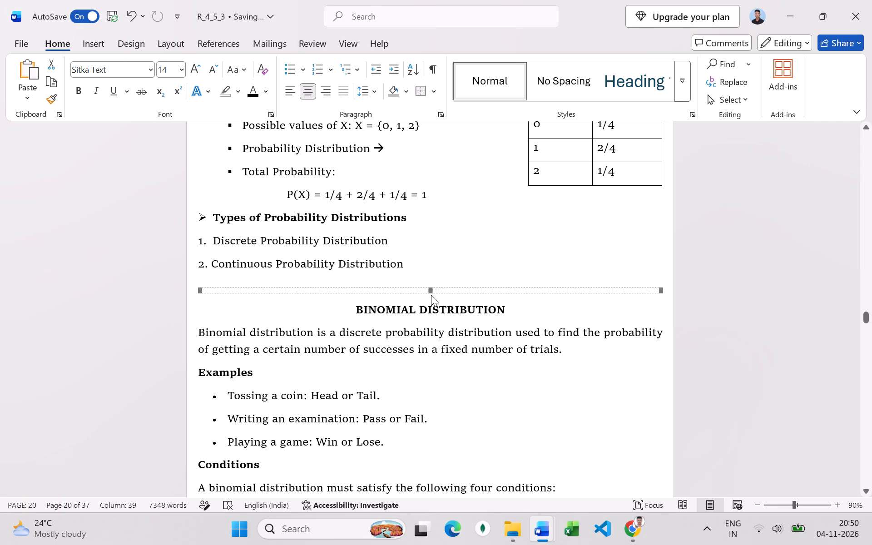
pyautogui.press('BackSpace')
pyautogui.press('BackSpace')
# Format the BINOMIAL DISTRIBUTION heading with grey shading, a box border and a one-step larger font size.
pyautogui.moveTo(522, 281); pyautogui.dragTo(309, 290)
pyautogui.click(393, 91)
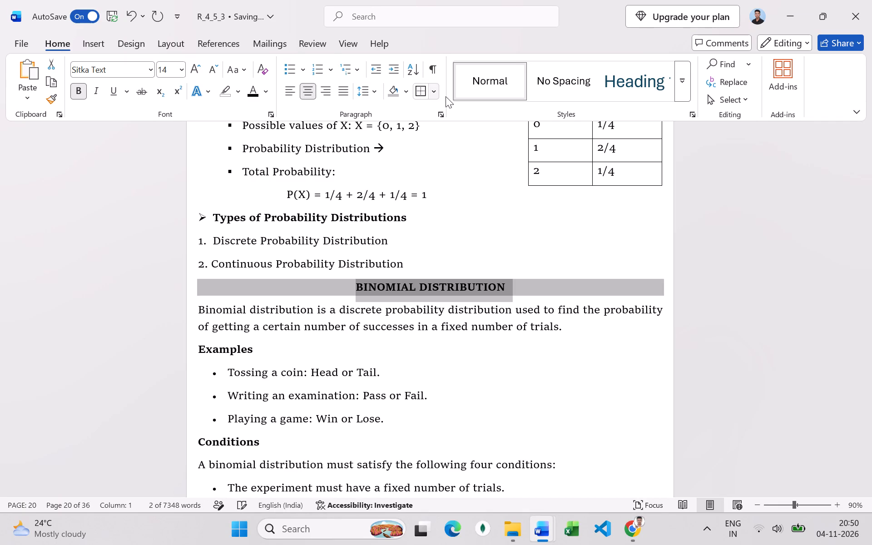
pyautogui.click(423, 91)
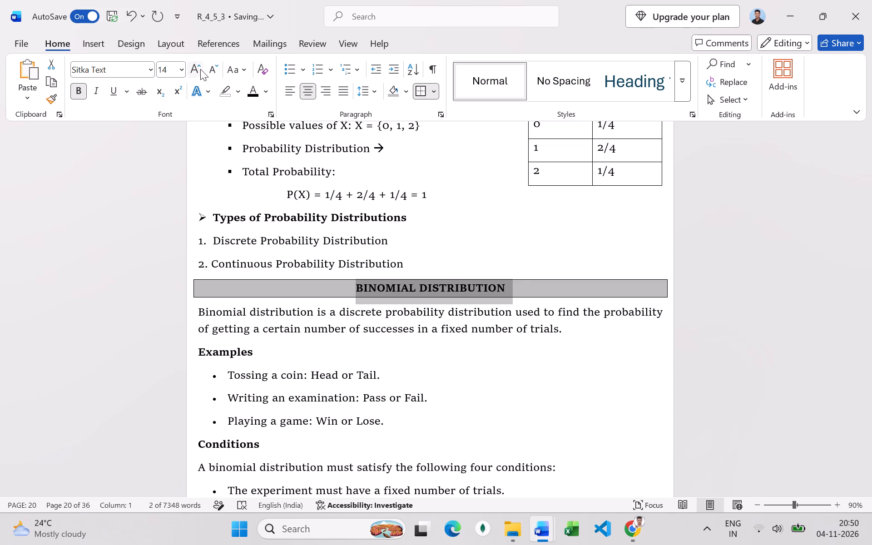
pyautogui.click(200, 69)
pyautogui.click(322, 332)
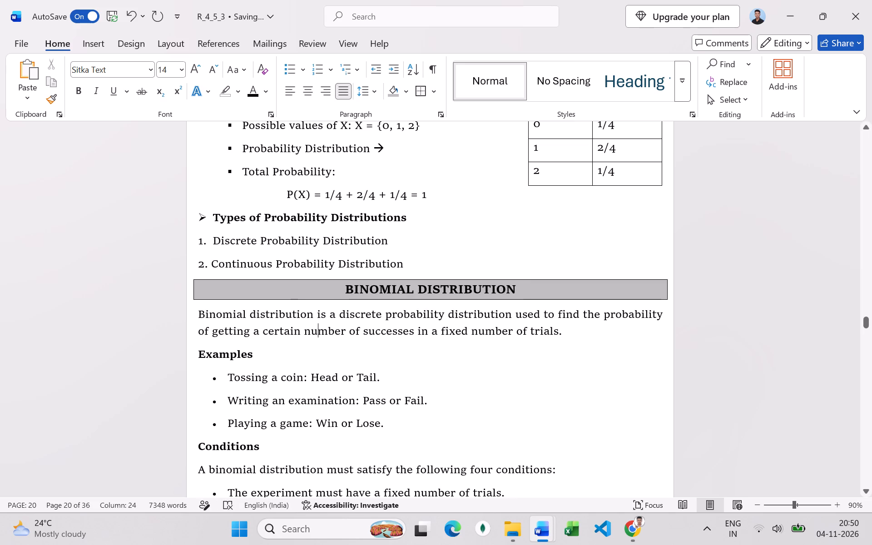